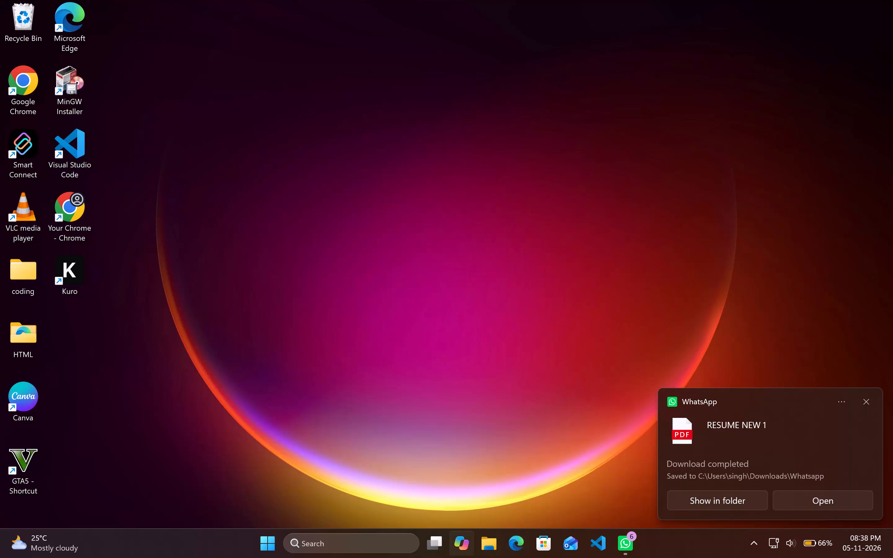
Open the recent RESUME NEW 1 PDF from File Explorer with Word, for this one time only.
click(485, 549)
click(339, 406)
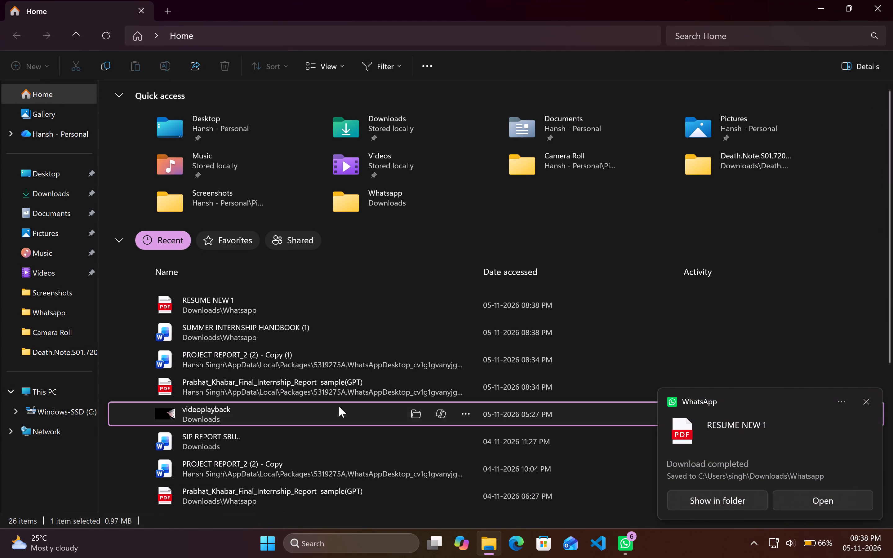
click(337, 304)
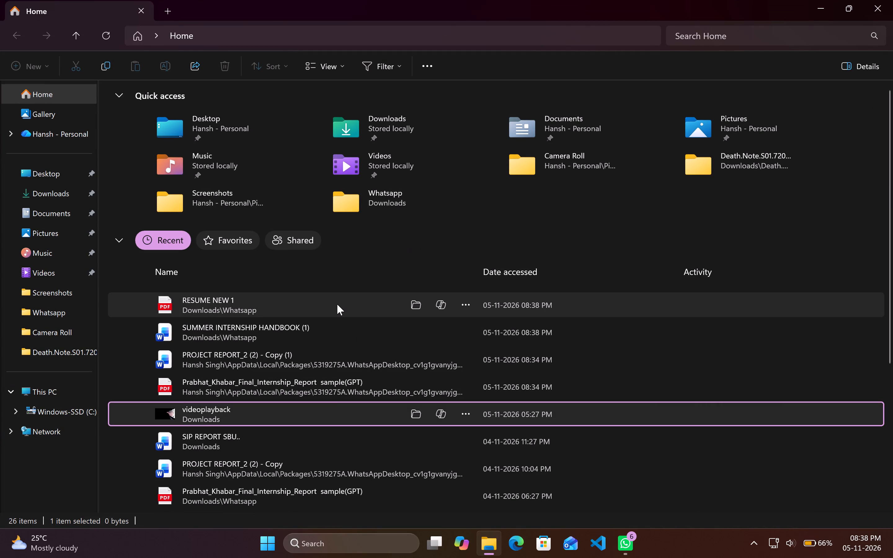
right_click(460, 299)
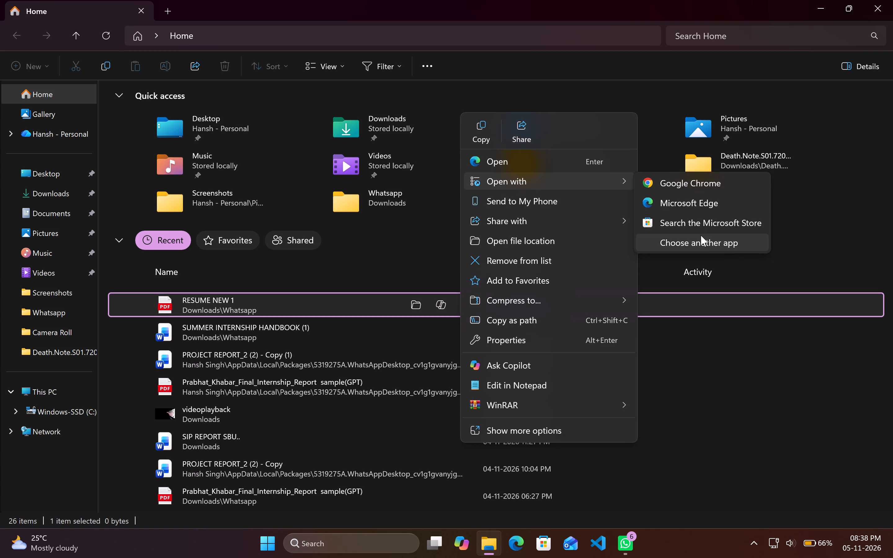
click(701, 237)
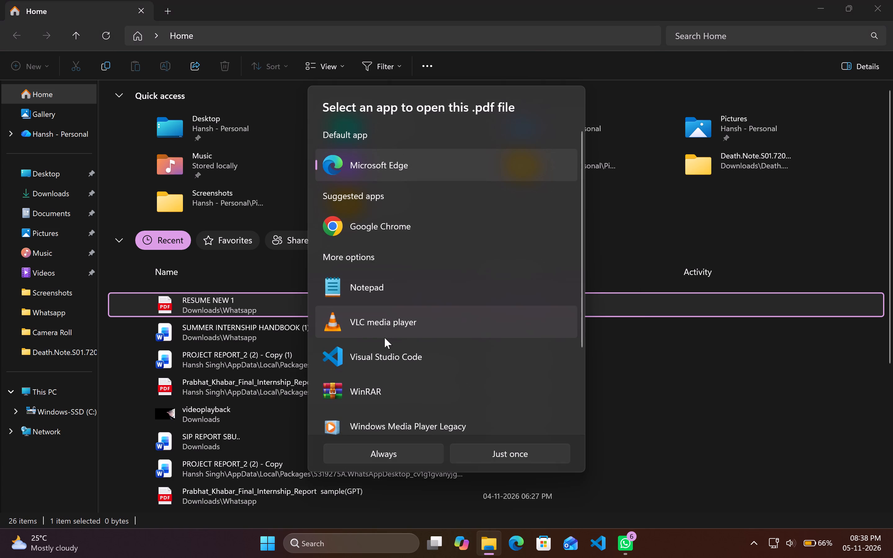
scroll(384, 338, down, 2)
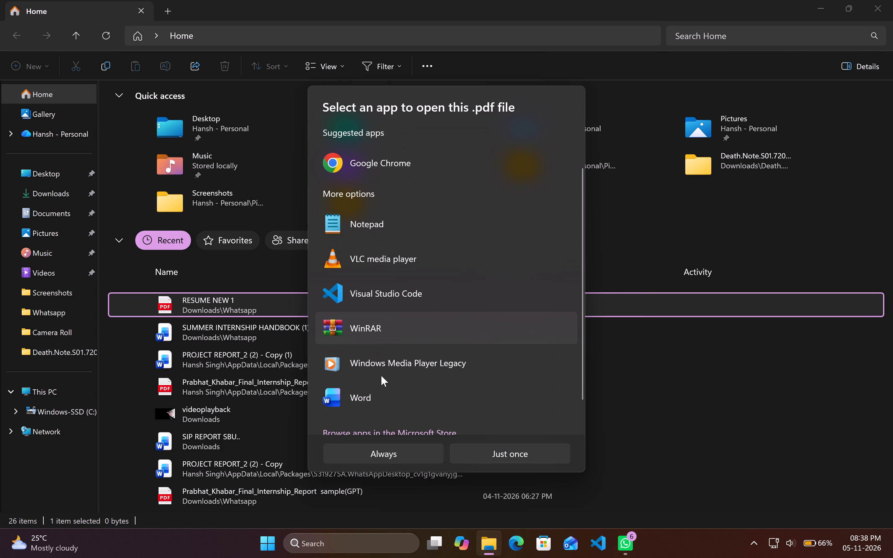
click(381, 386)
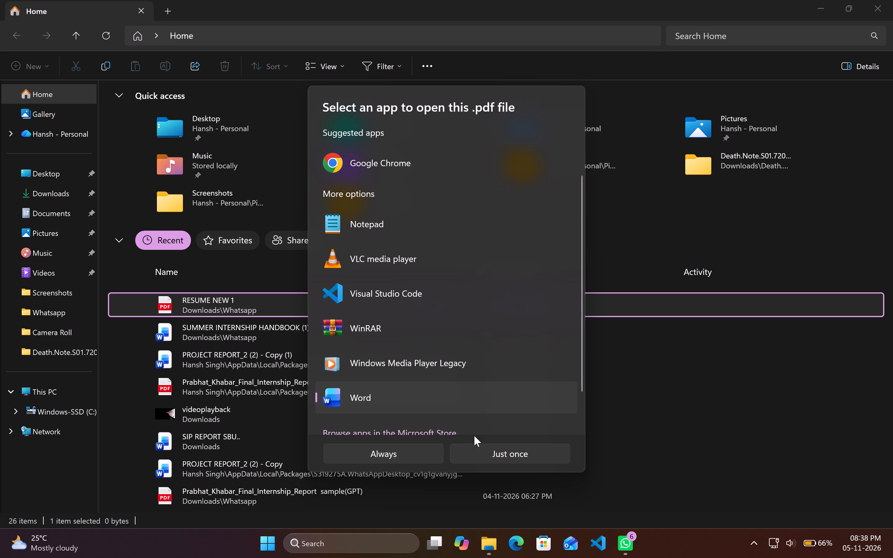
click(492, 449)
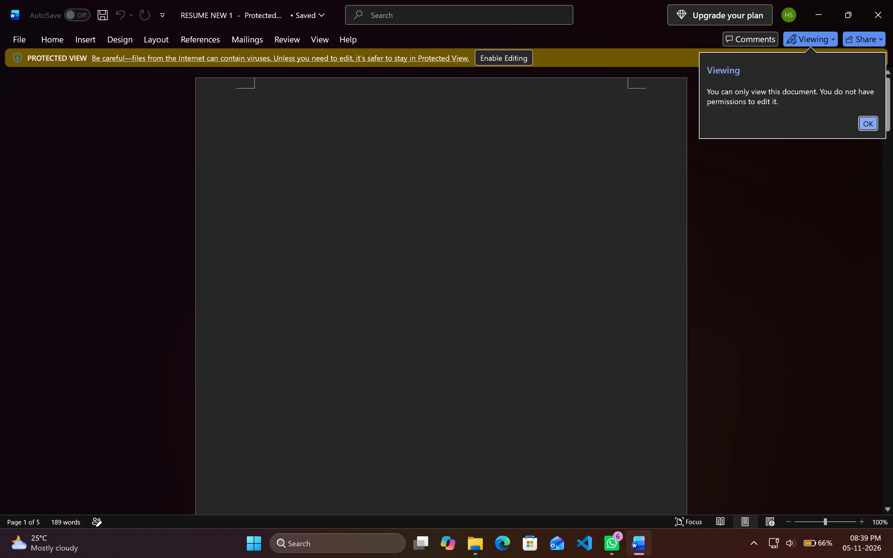
Look through the pages of the converted resume in Protected View and close the document.
scroll(491, 284, down, 2)
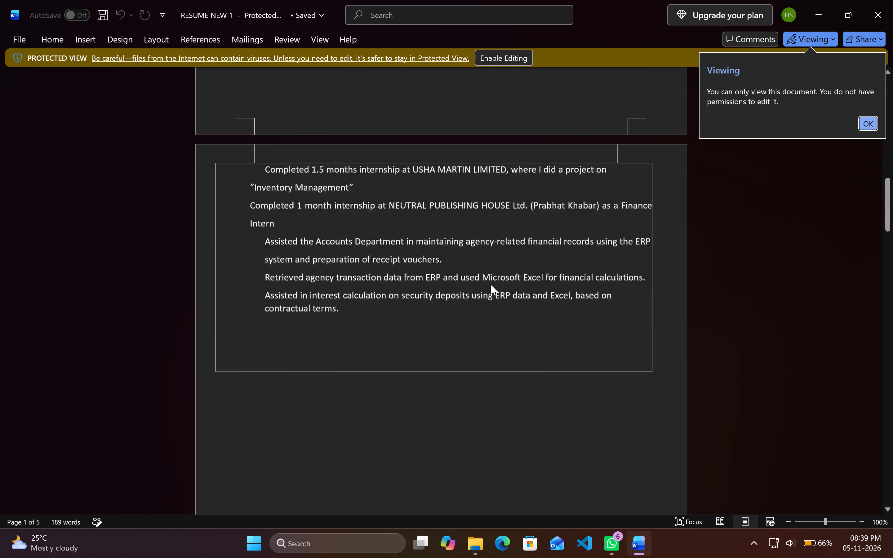
scroll(491, 284, down, 1)
scroll(492, 428, up, 3)
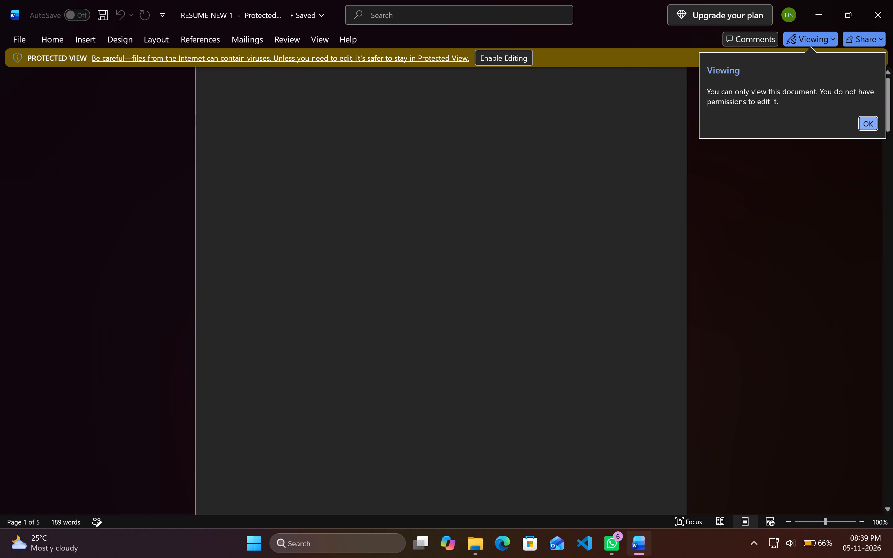
scroll(492, 428, up, 3)
scroll(492, 428, down, 1)
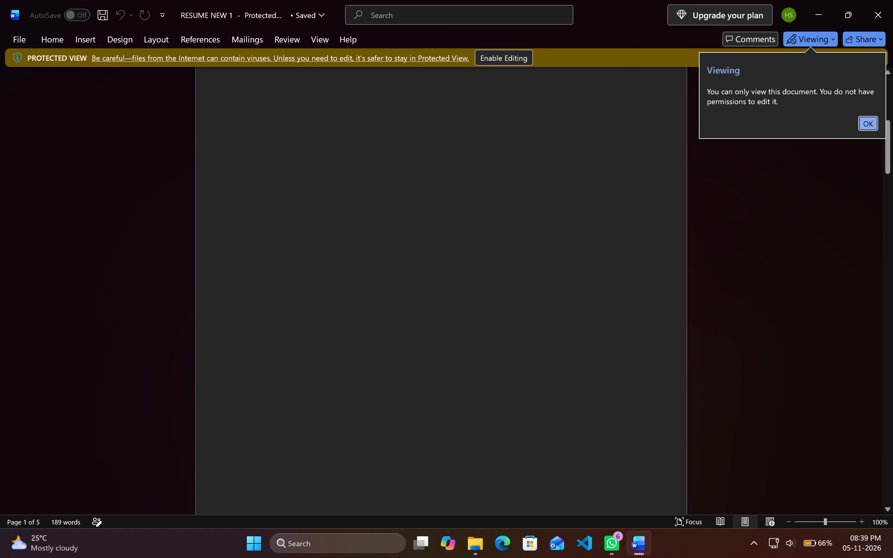
scroll(492, 428, down, 3)
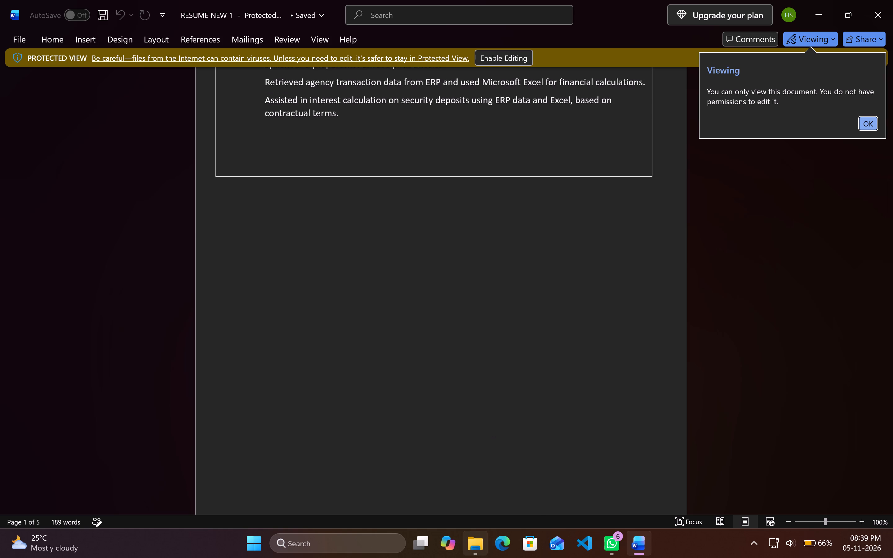
scroll(477, 557, up, 2)
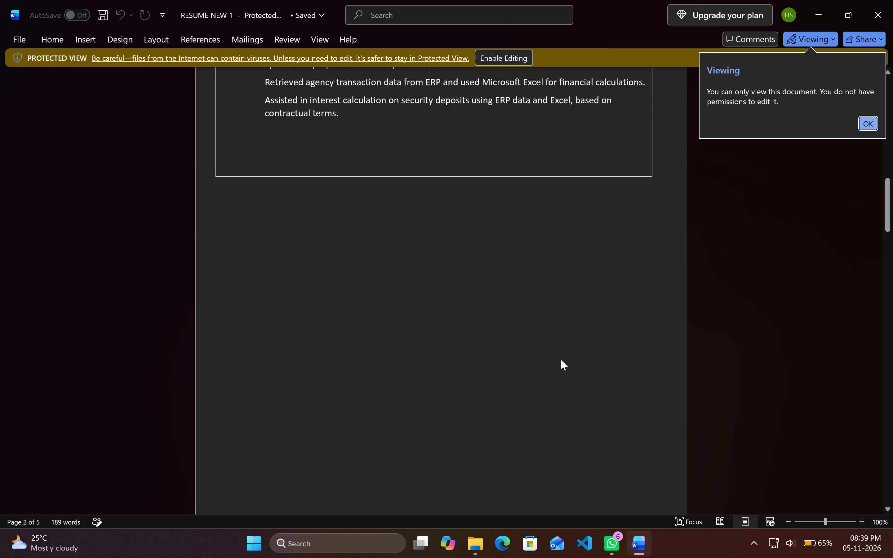
click(878, 20)
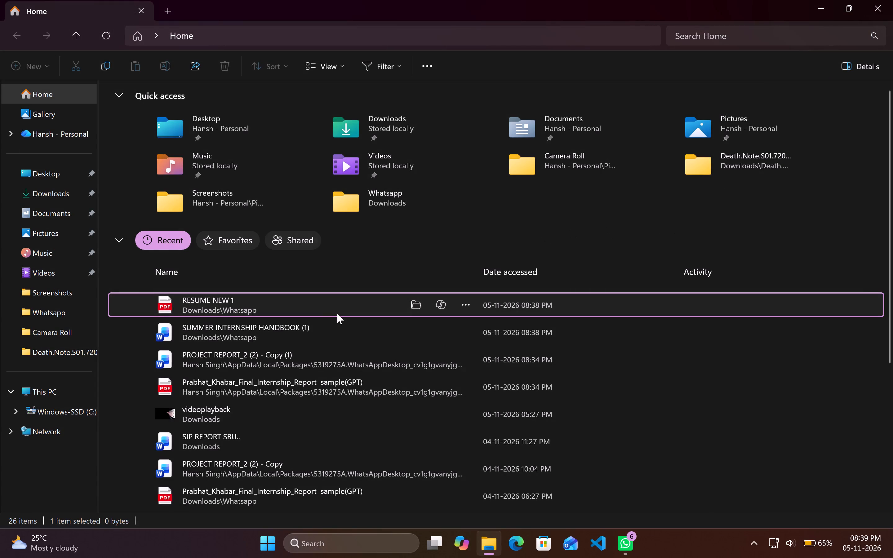
View the RESUME NEW 1 PDF in its default app, Microsoft Edge, and close it.
double_click(333, 305)
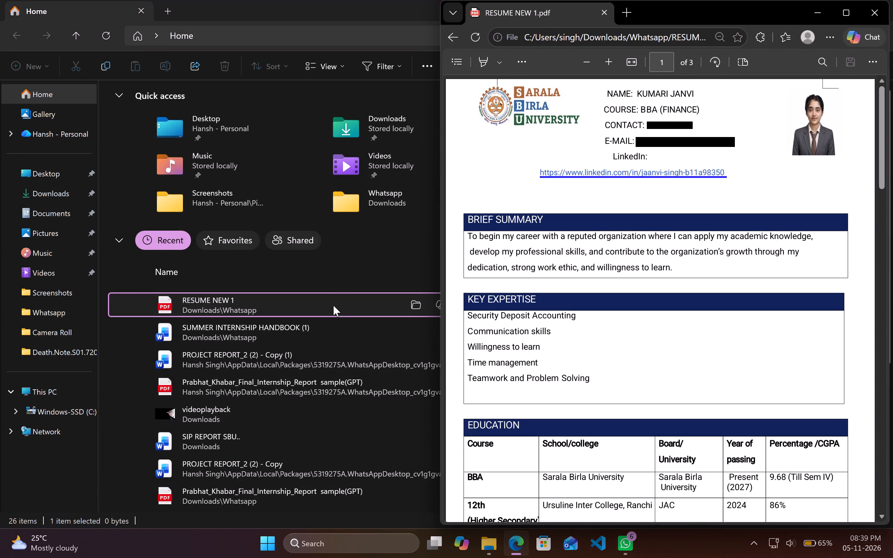
click(872, 6)
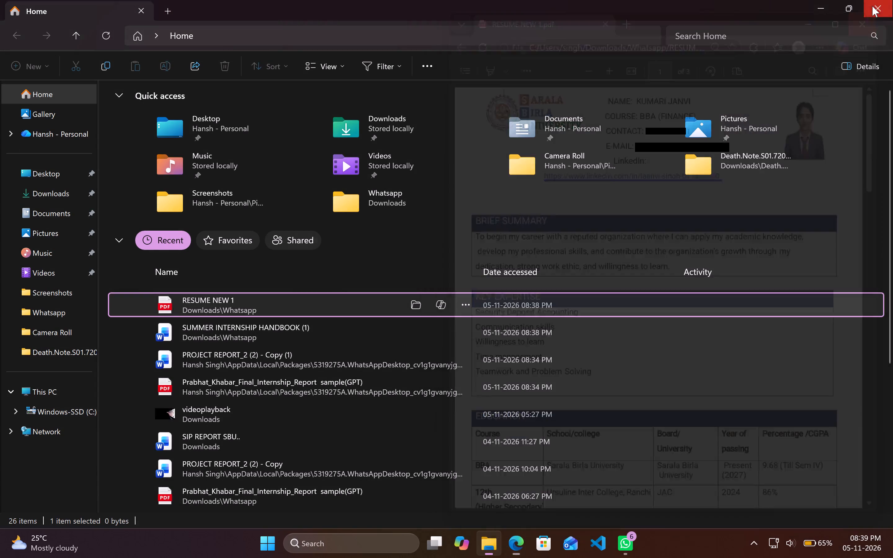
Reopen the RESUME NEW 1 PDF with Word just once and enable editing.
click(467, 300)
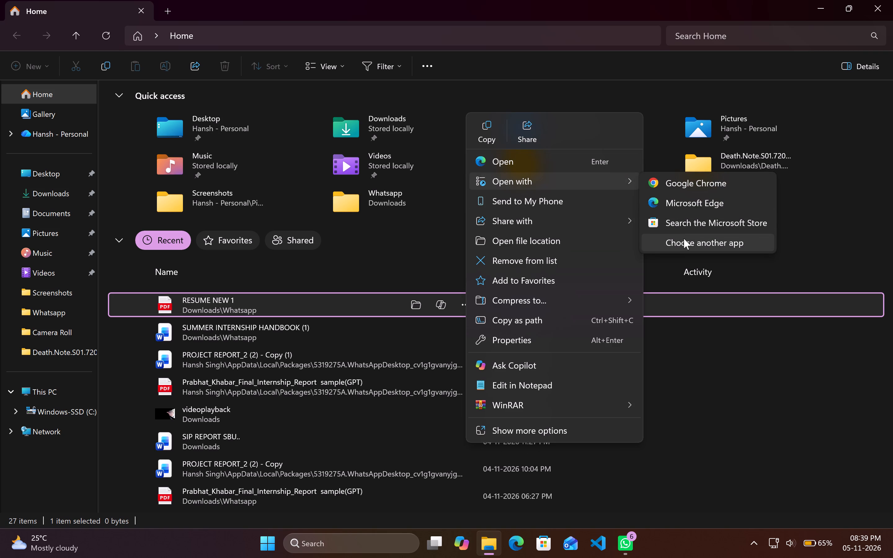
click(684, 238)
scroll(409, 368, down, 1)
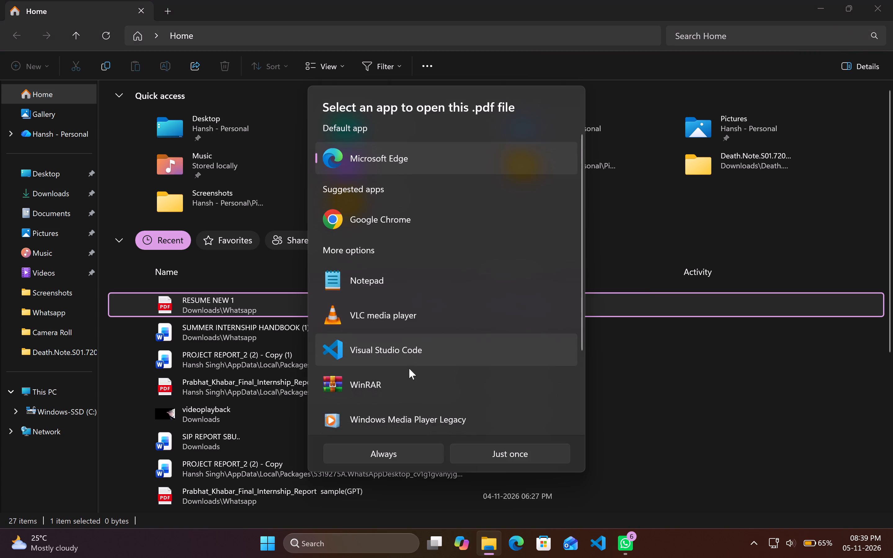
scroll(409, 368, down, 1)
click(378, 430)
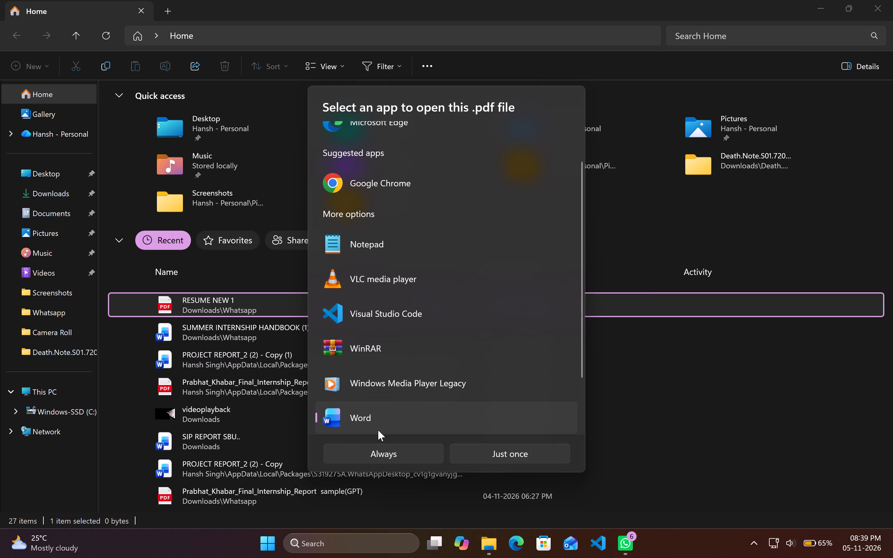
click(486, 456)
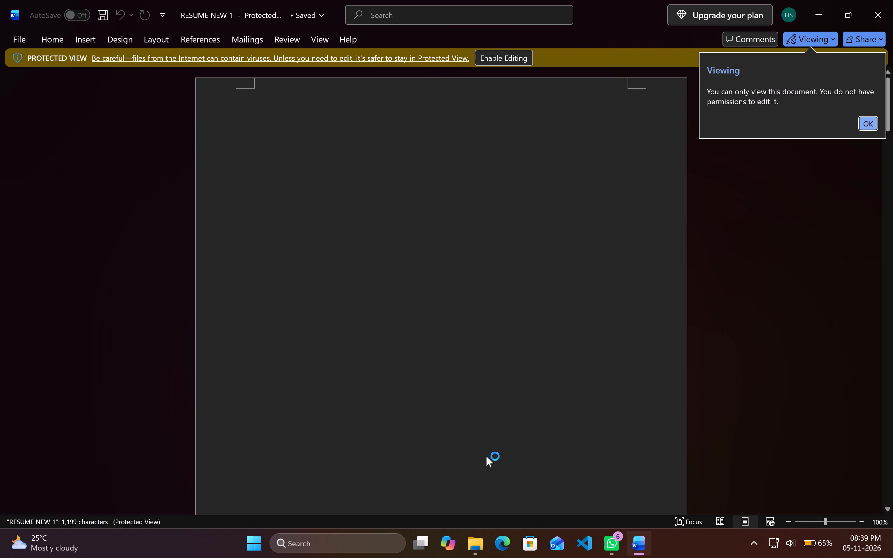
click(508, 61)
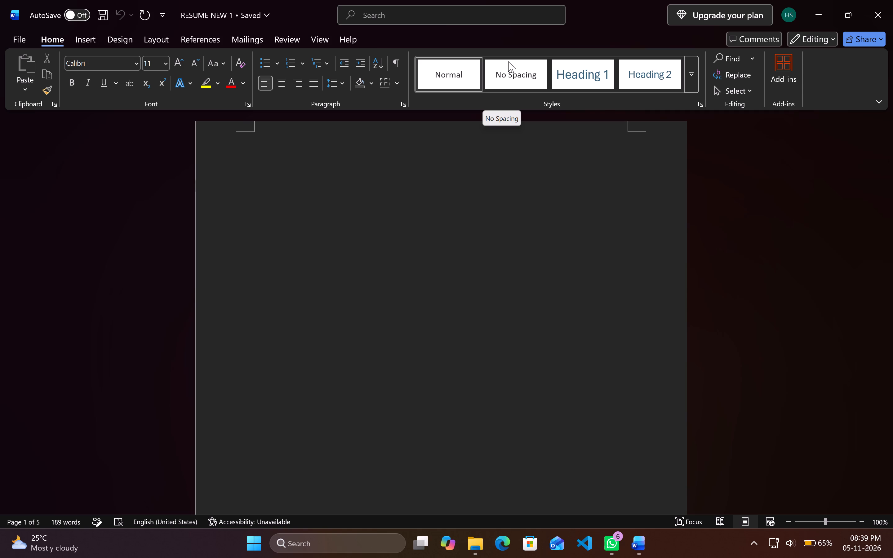
Examine how the resume's pages and sections were converted in the editable Word document.
scroll(375, 182, down, 1)
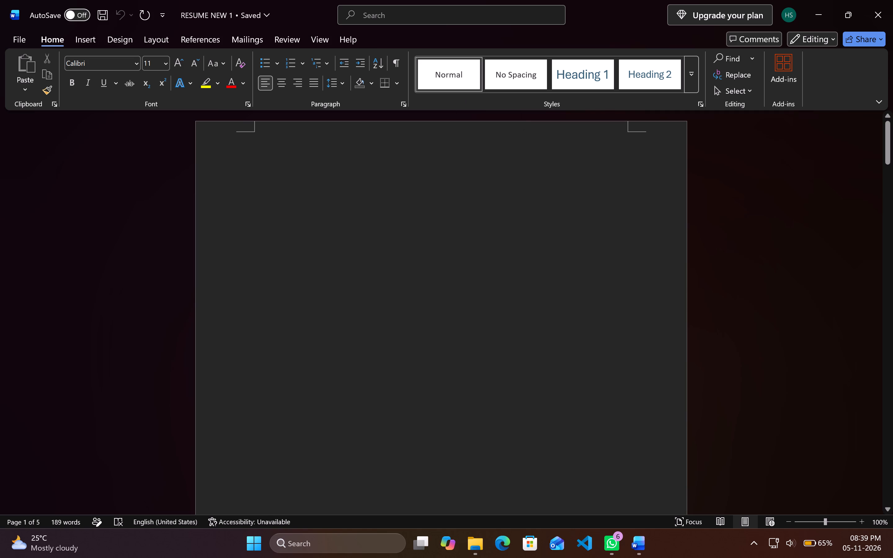
scroll(375, 182, down, 3)
scroll(375, 182, up, 1)
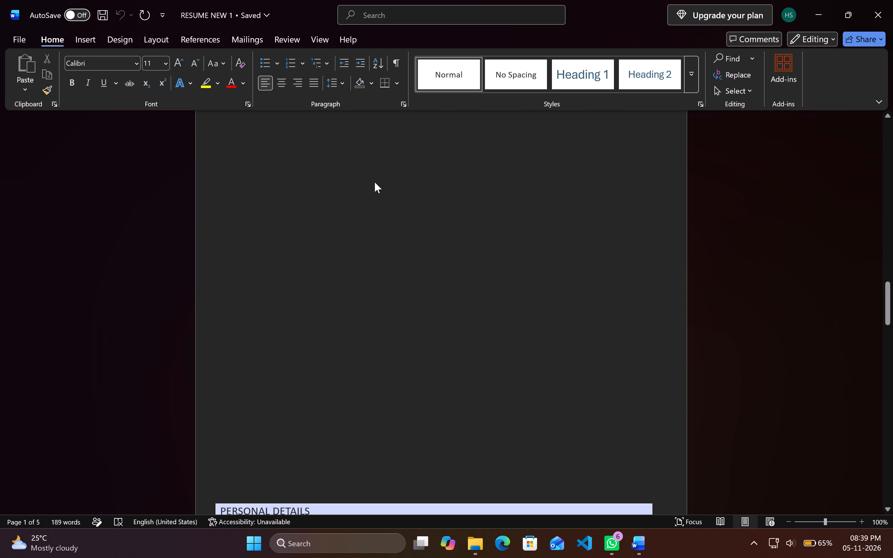
scroll(375, 182, up, 1)
scroll(374, 207, up, 1)
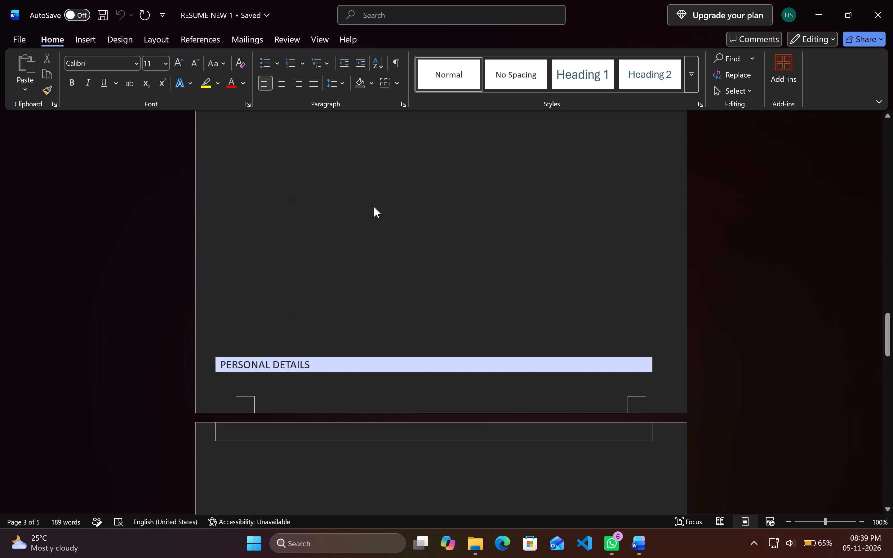
scroll(374, 207, up, 4)
scroll(374, 207, down, 2)
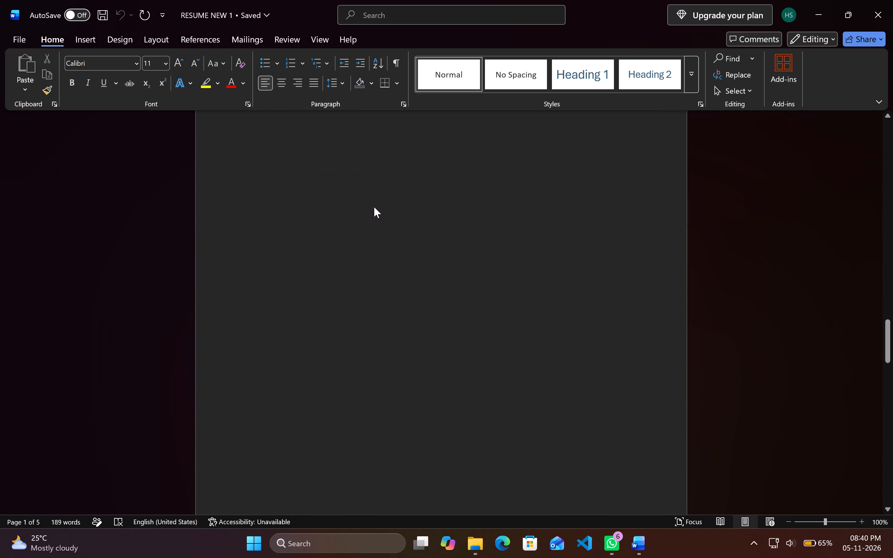
scroll(374, 207, down, 6)
scroll(374, 207, up, 6)
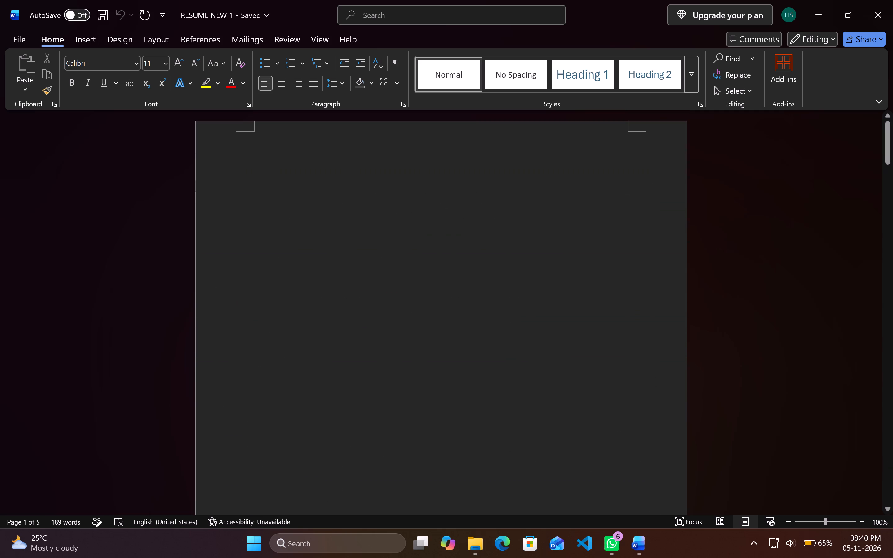
scroll(374, 207, up, 1)
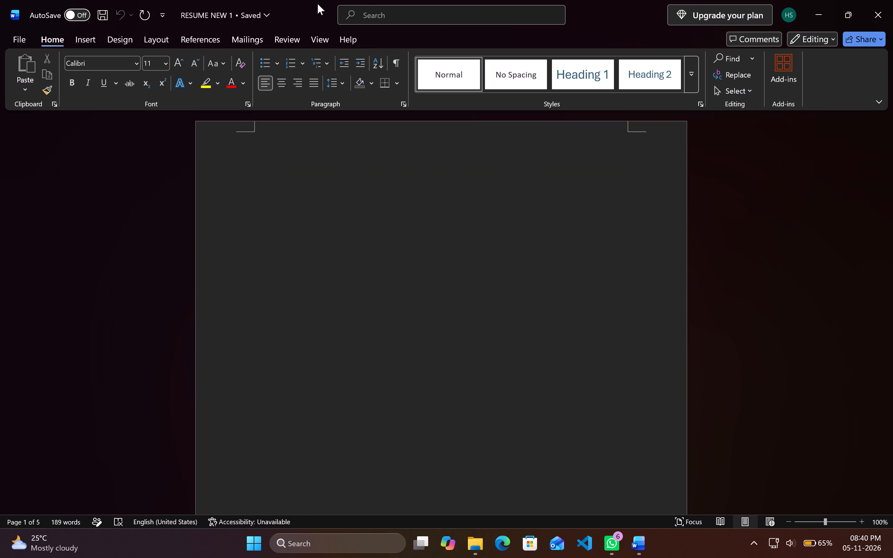
View the document's file name and location details, and dismiss them.
click(269, 11)
click(269, 11)
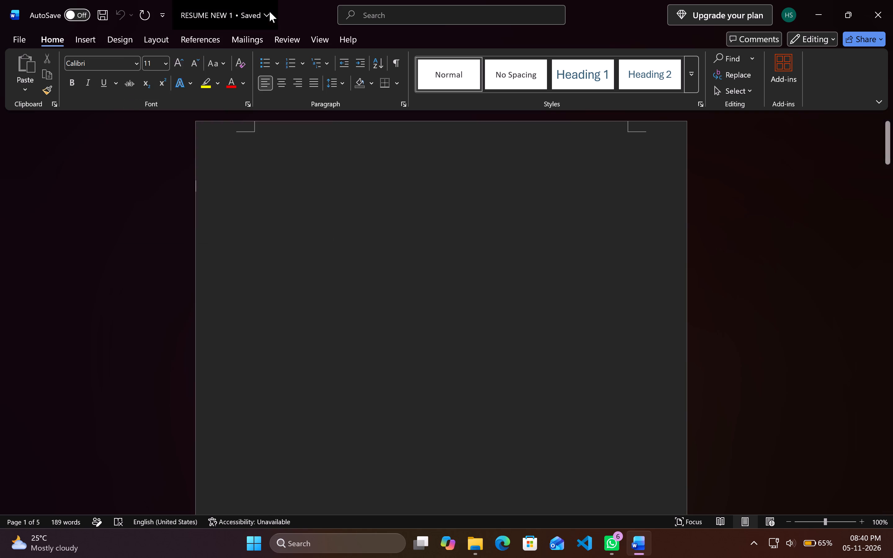
click(269, 11)
click(269, 11)
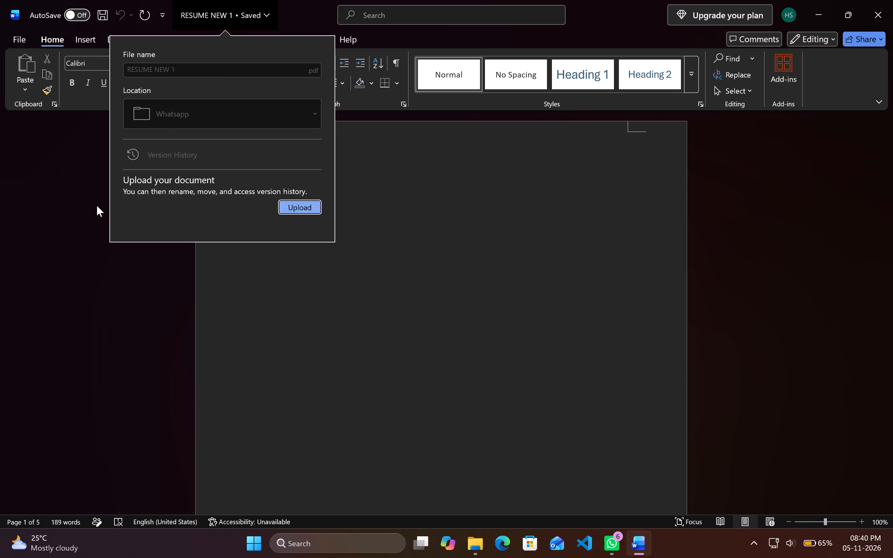
click(86, 222)
Review the converted resume from start to end once more and close the Word document.
scroll(304, 233, down, 1)
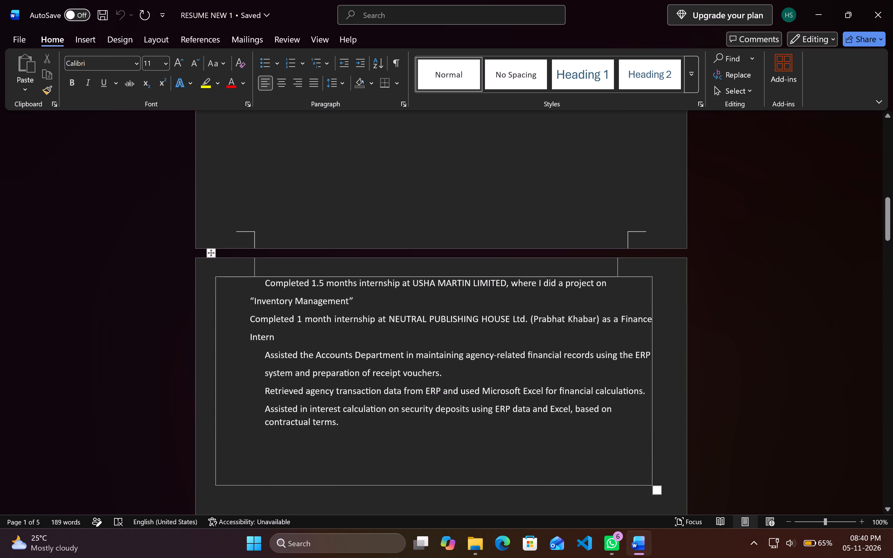
scroll(304, 233, down, 2)
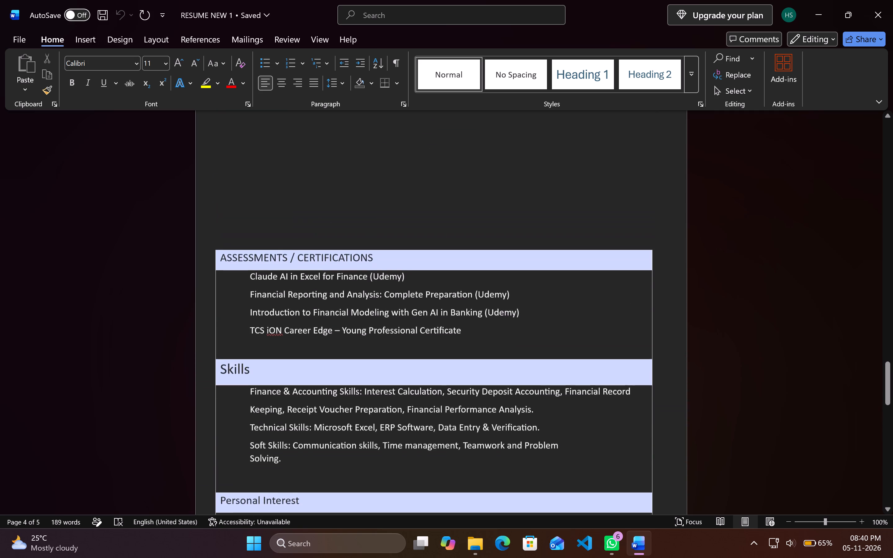
scroll(304, 233, up, 3)
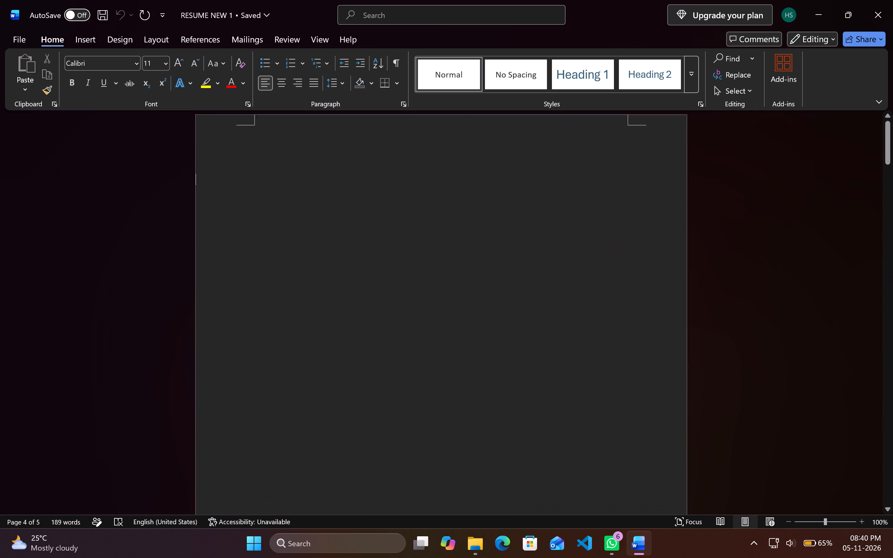
scroll(304, 233, up, 1)
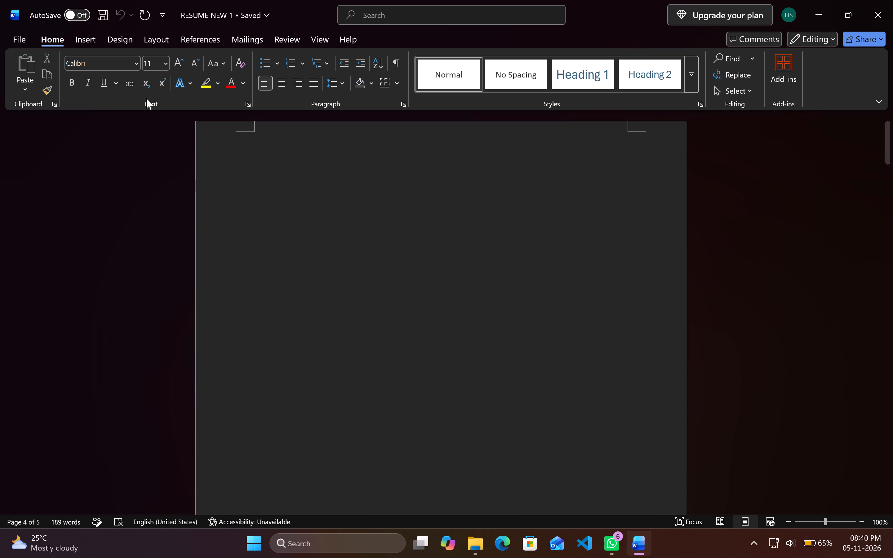
click(876, 20)
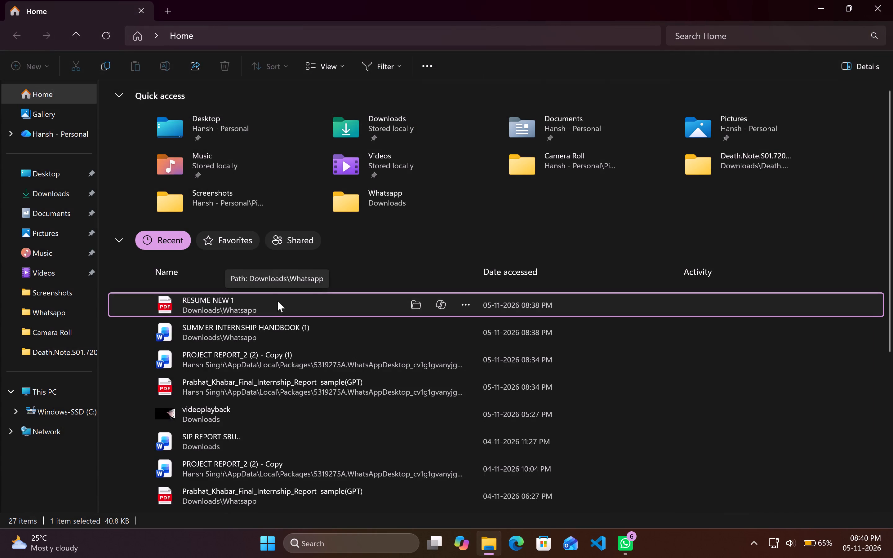
Open the RESUME NEW 1 PDF from the recent files in Microsoft Edge.
right_click(278, 301)
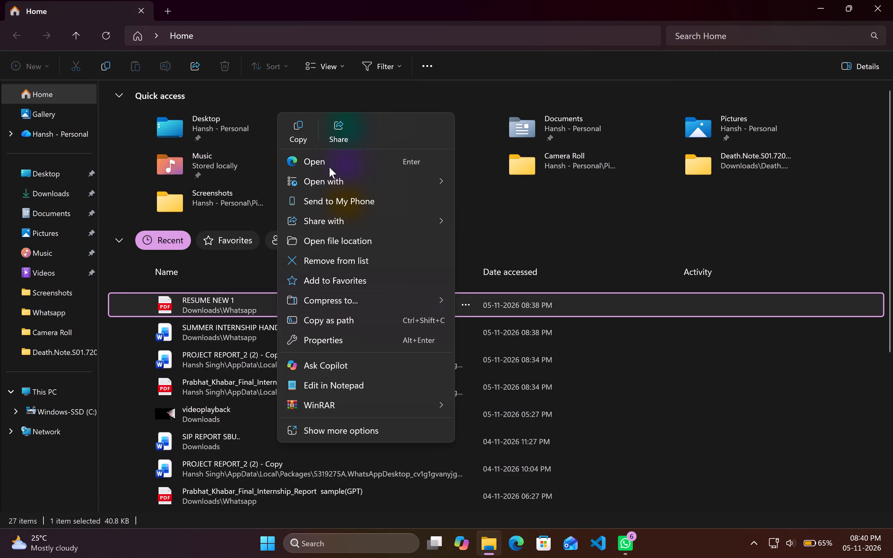
click(365, 165)
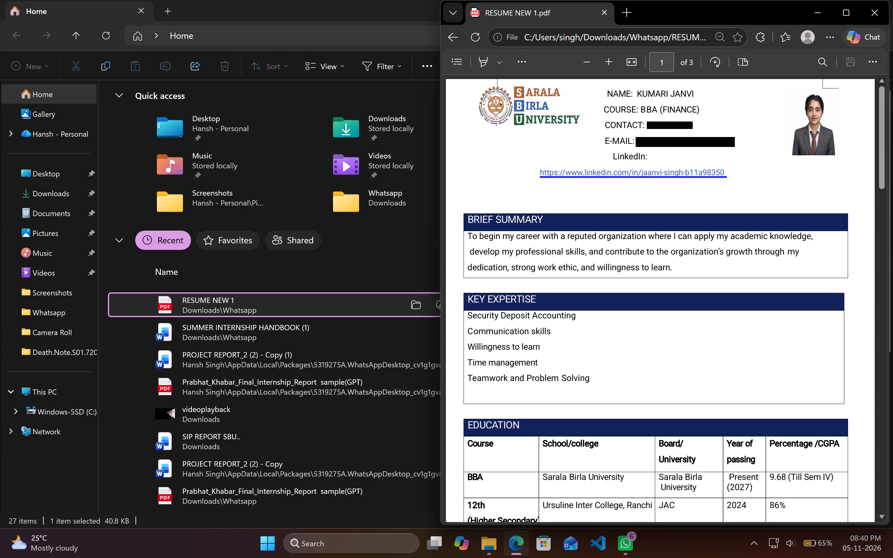
Read through the resume PDF's summary, education, internships, certifications and skills sections.
scroll(566, 125, down, 1)
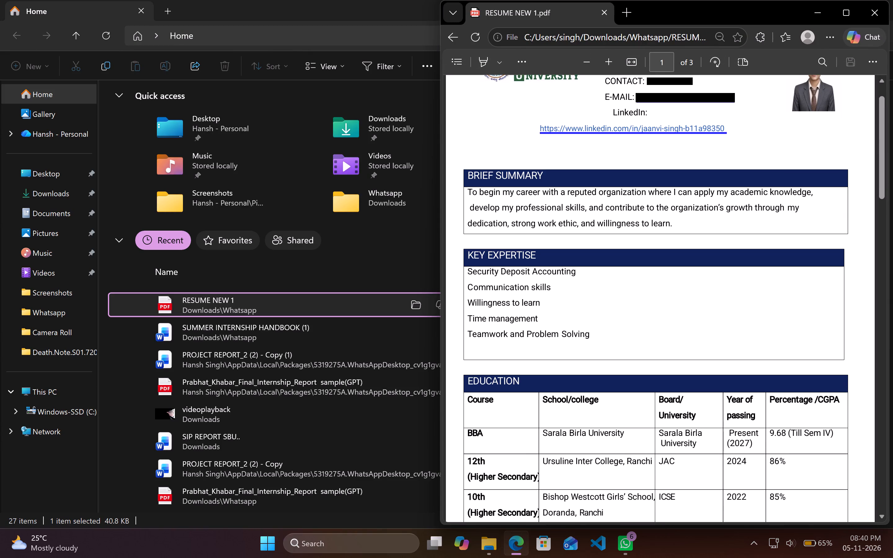
scroll(566, 125, down, 4)
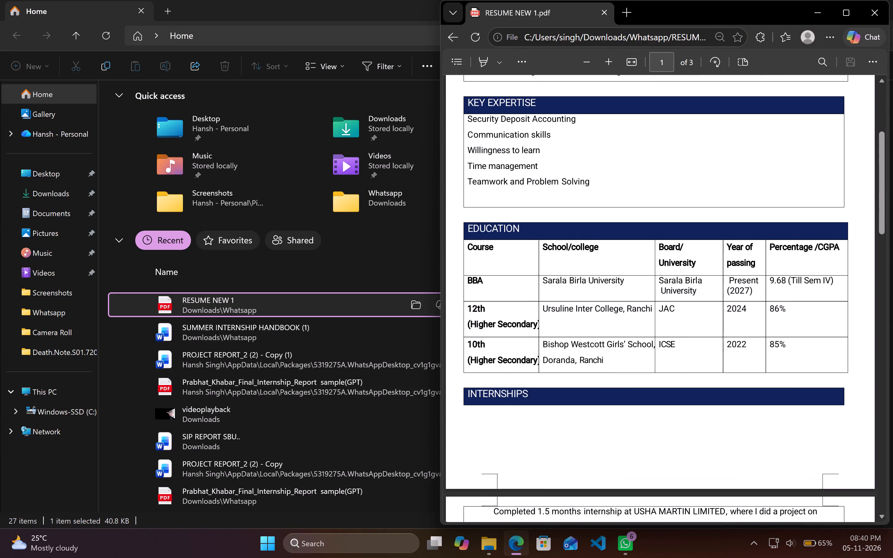
scroll(566, 125, down, 4)
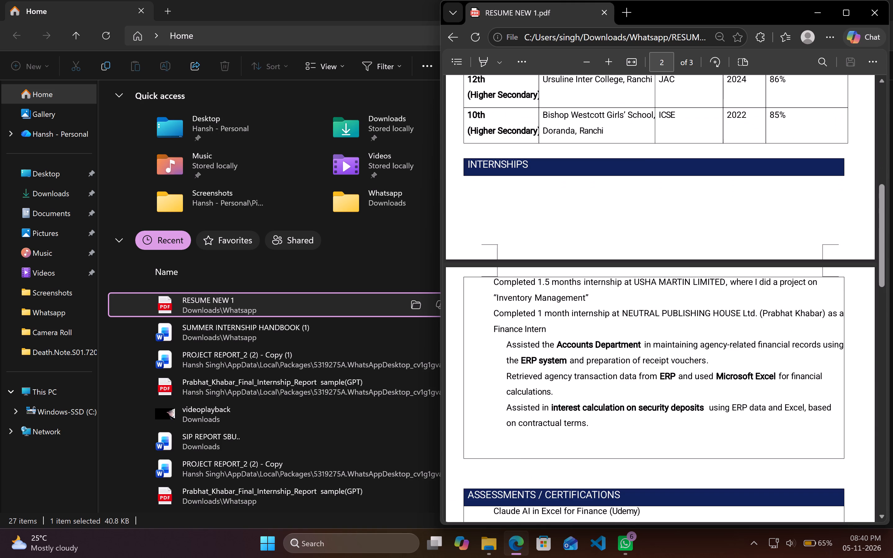
scroll(566, 125, down, 2)
scroll(566, 125, up, 1)
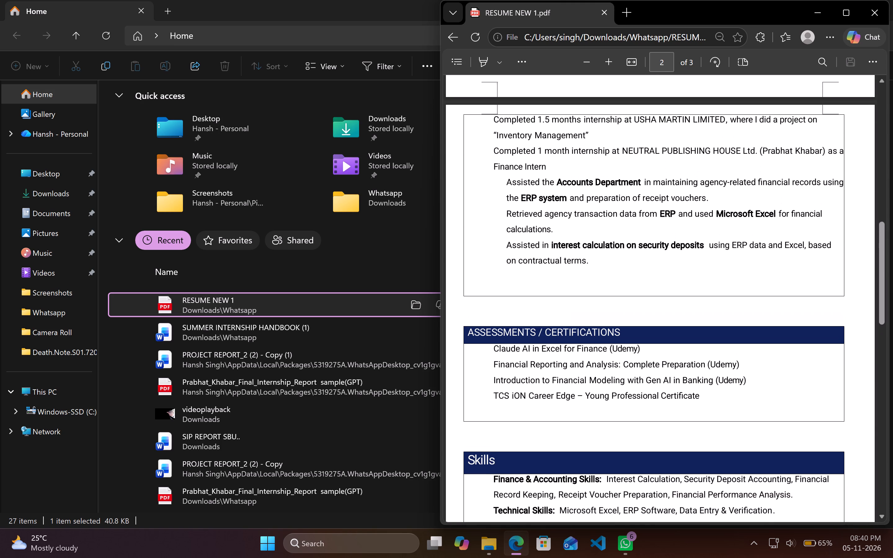
scroll(566, 125, up, 1)
click(566, 125)
click(566, 116)
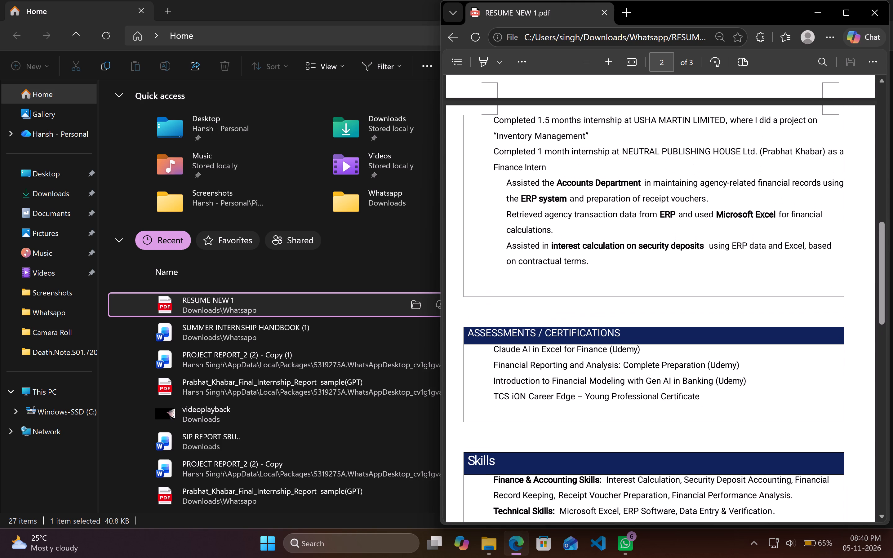
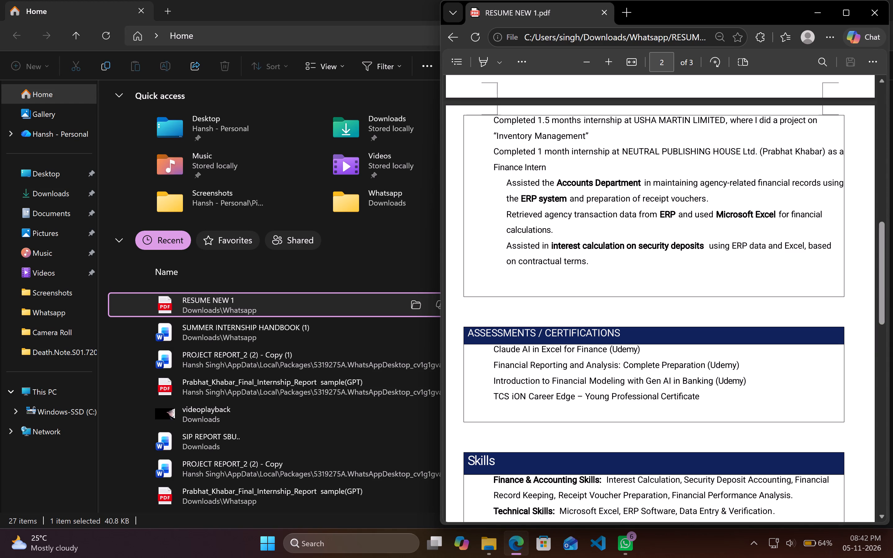
Reread the resume PDF from its header through the key expertise, education, internships and certifications sections.
scroll(610, 298, up, 1)
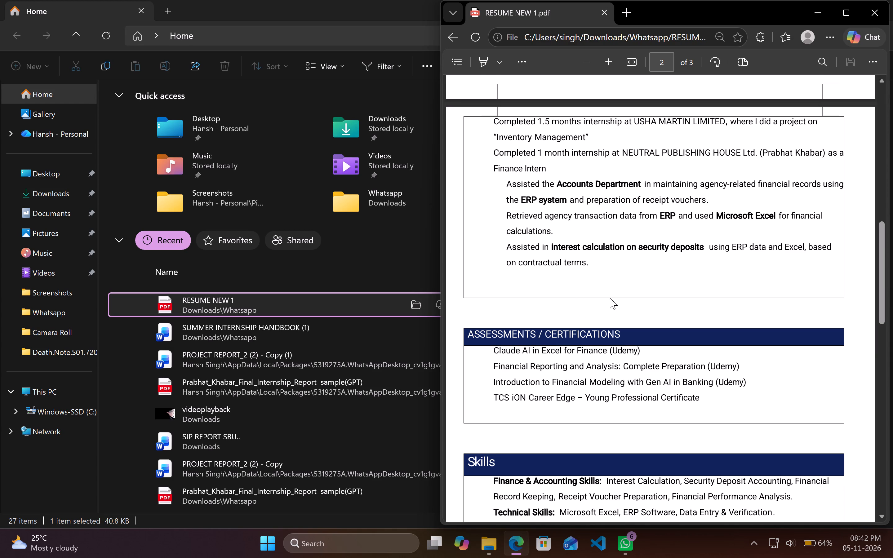
scroll(610, 298, up, 3)
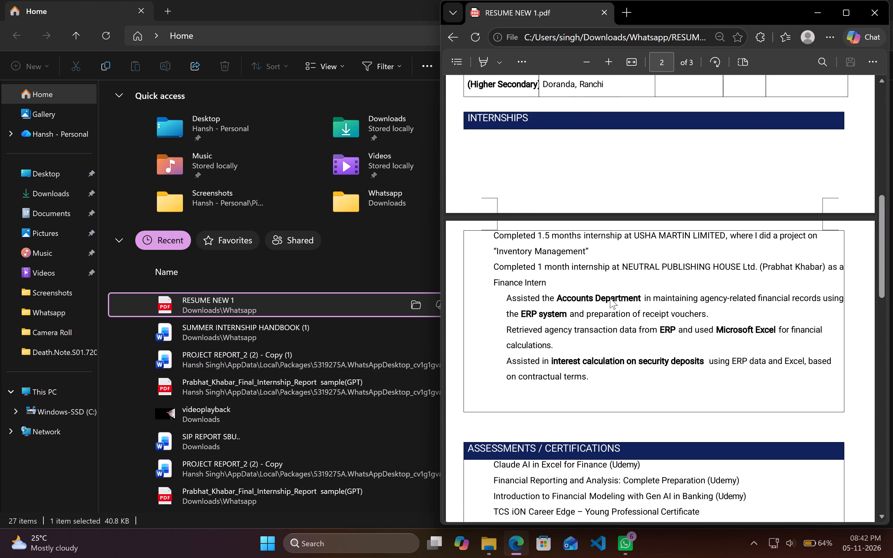
scroll(610, 298, up, 4)
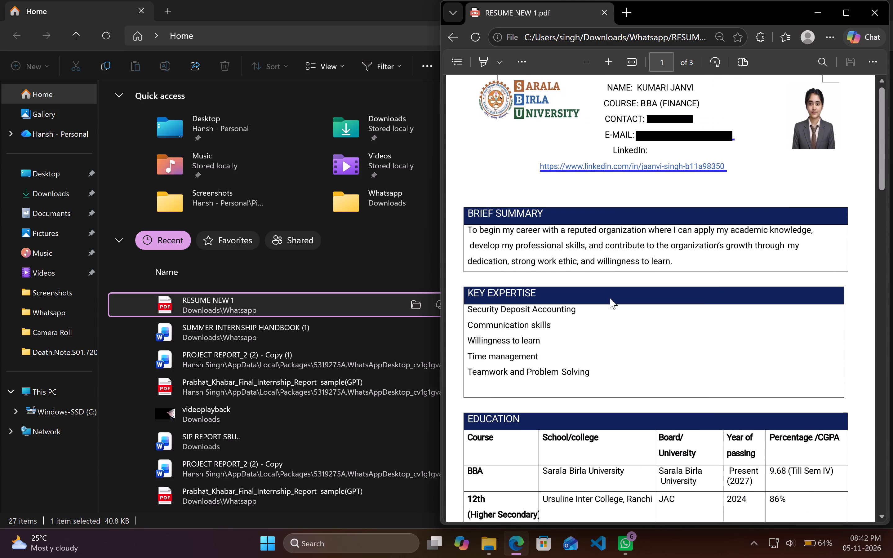
triple_click(610, 298)
scroll(609, 273, down, 1)
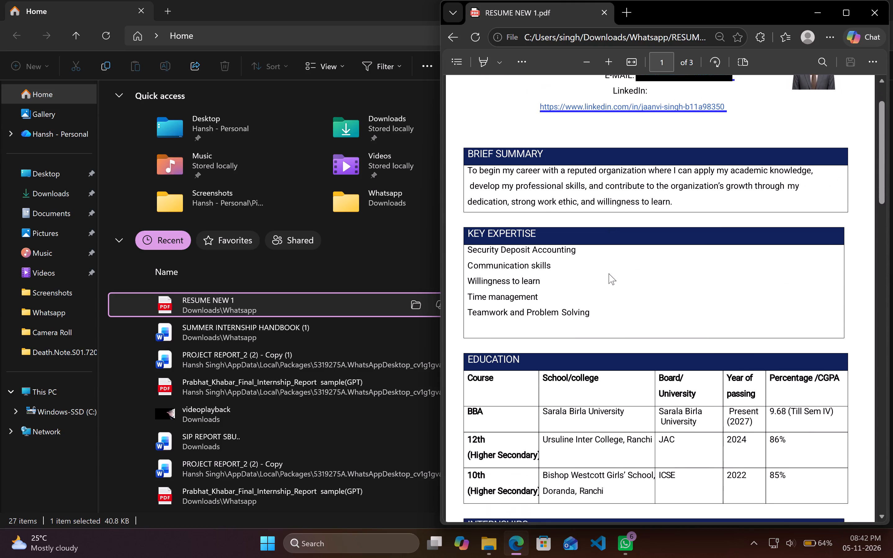
scroll(609, 273, down, 3)
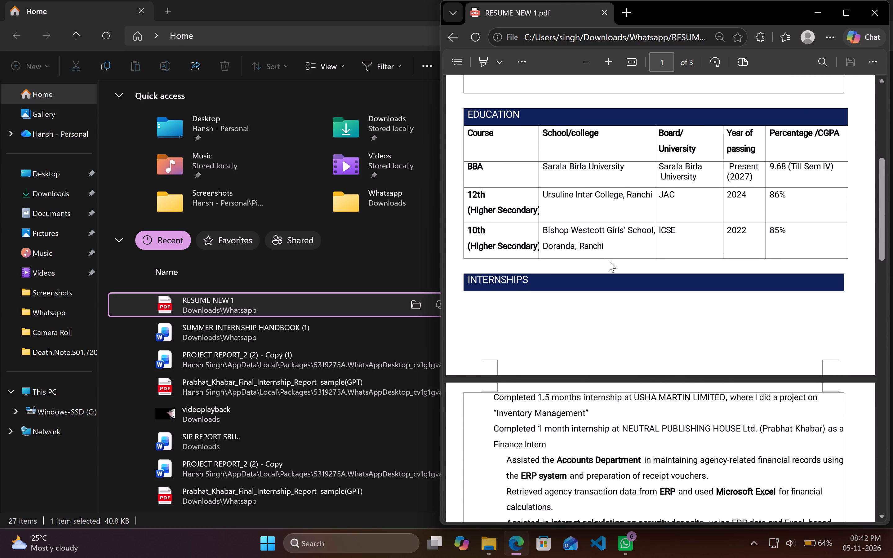
scroll(609, 261, down, 3)
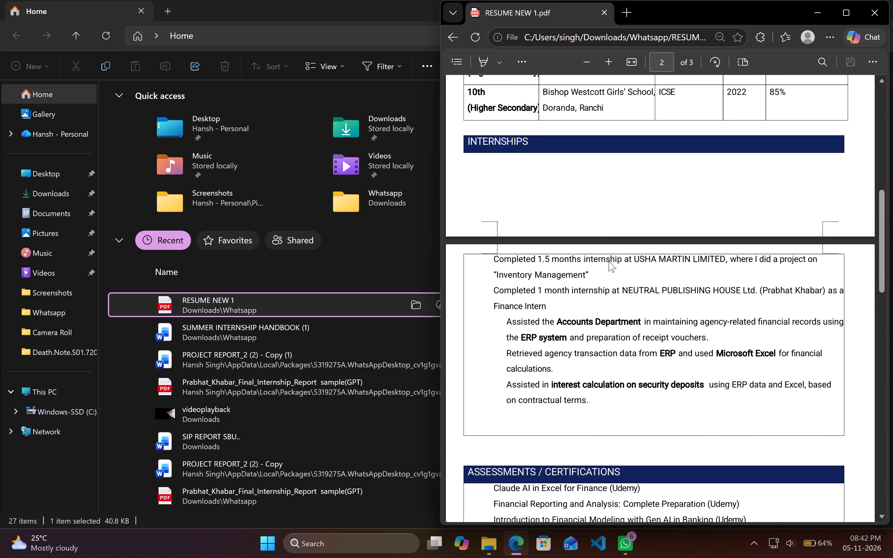
scroll(609, 261, down, 1)
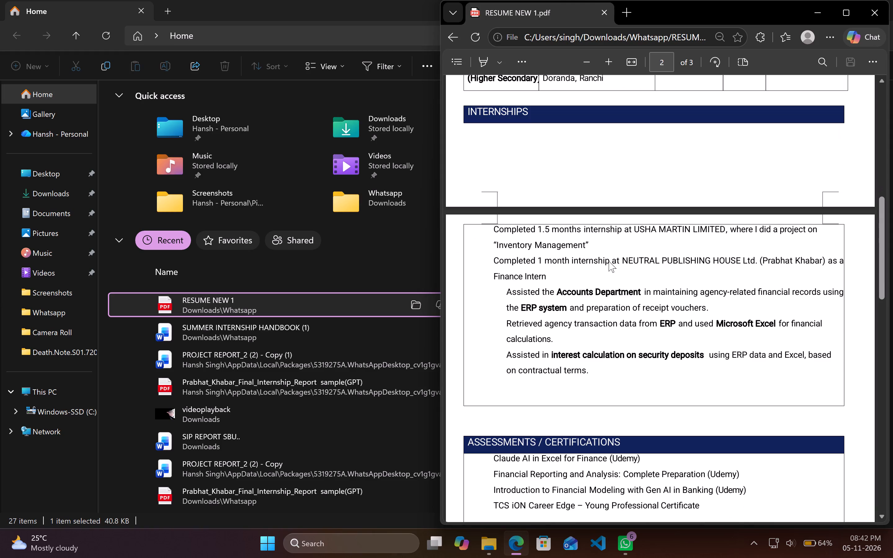
Return to the start of the resume and re-examine the header, brief summary, key expertise and education table.
scroll(609, 261, up, 5)
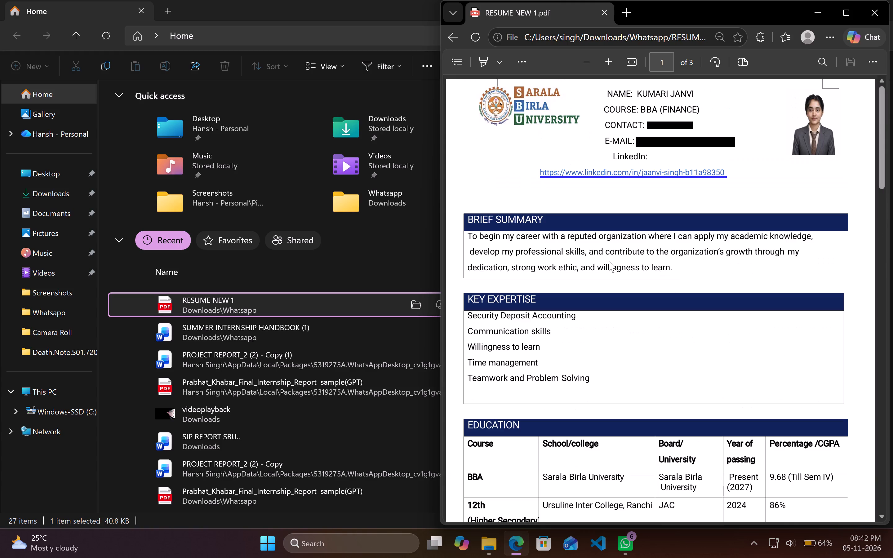
scroll(609, 261, down, 1)
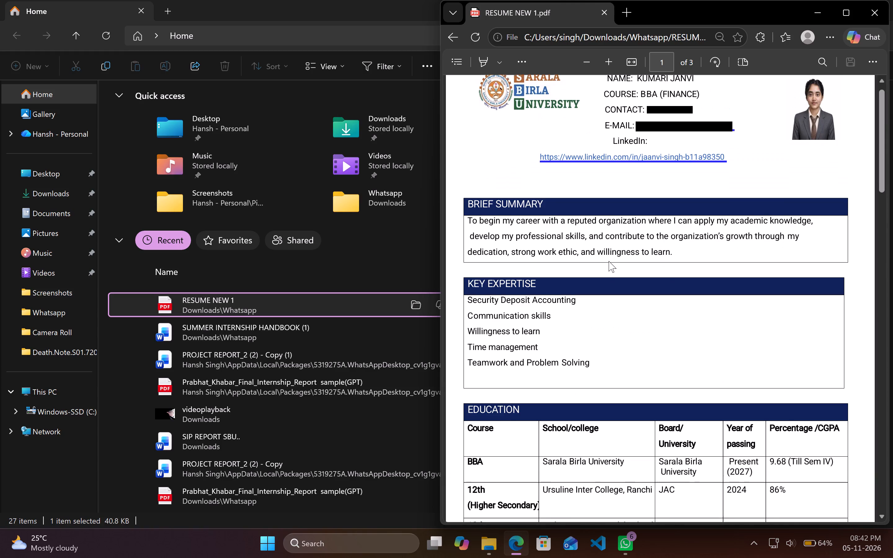
scroll(609, 261, down, 2)
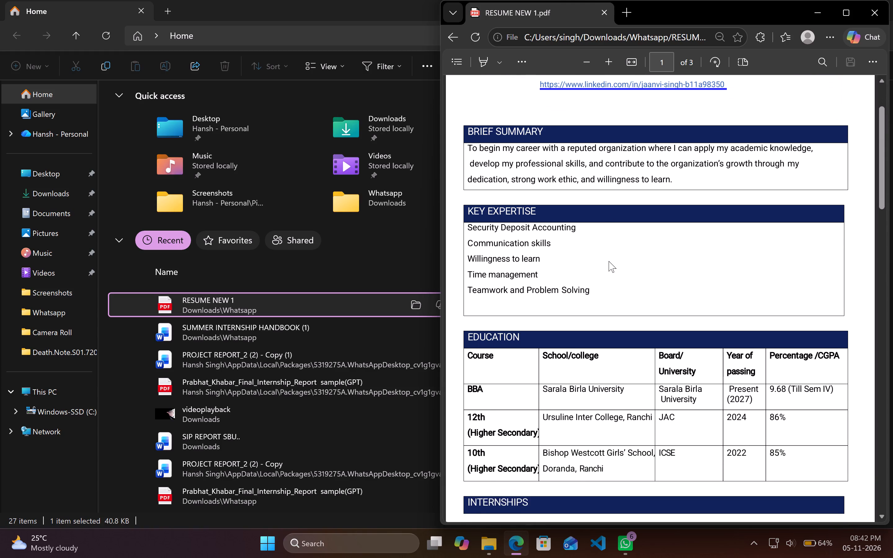
scroll(609, 261, down, 2)
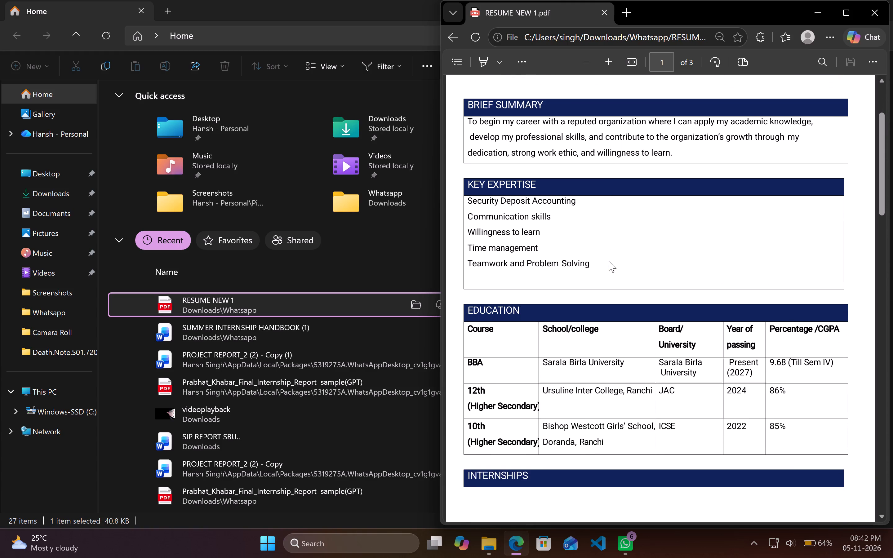
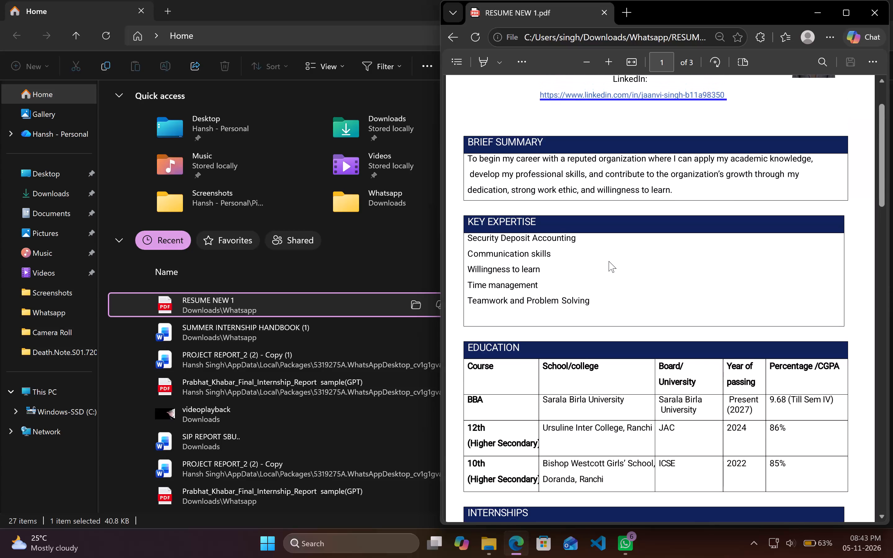
Reread the resume's first page, from the header and brief summary through key expertise to the education table.
scroll(609, 261, up, 1)
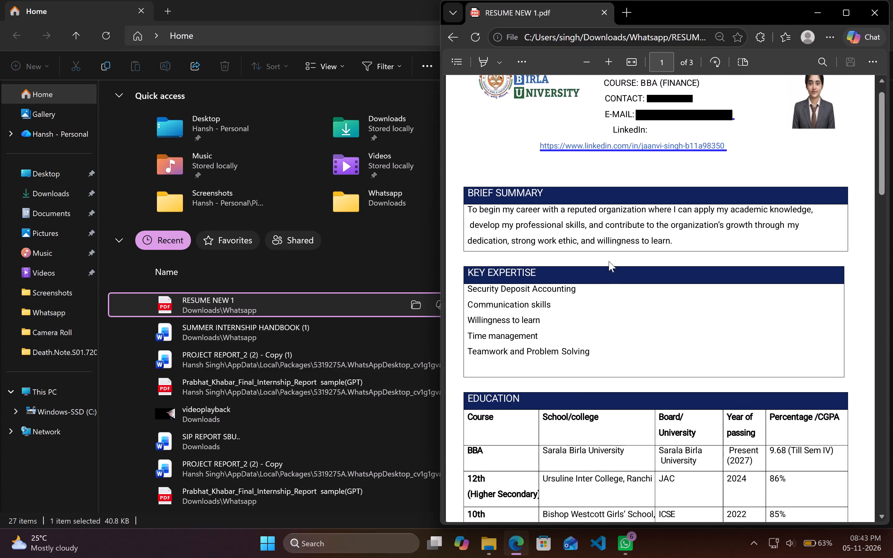
scroll(609, 261, up, 1)
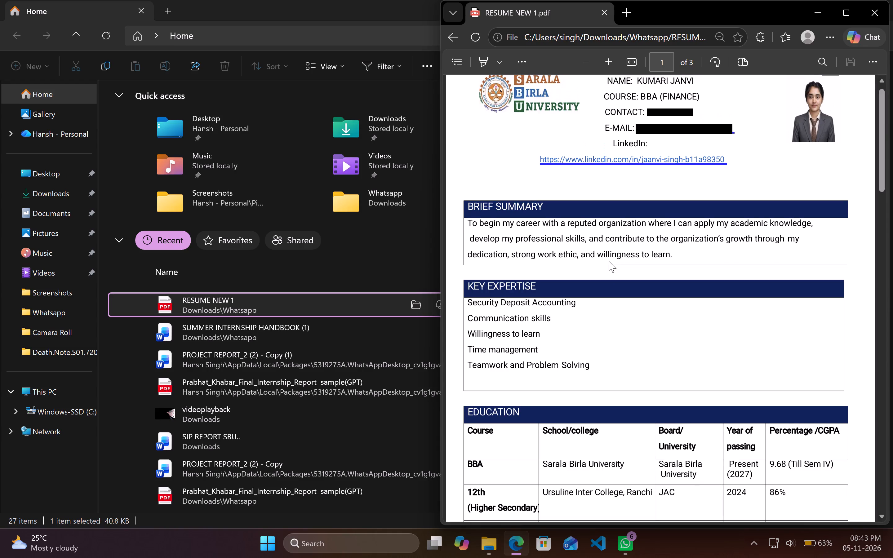
scroll(609, 261, down, 1)
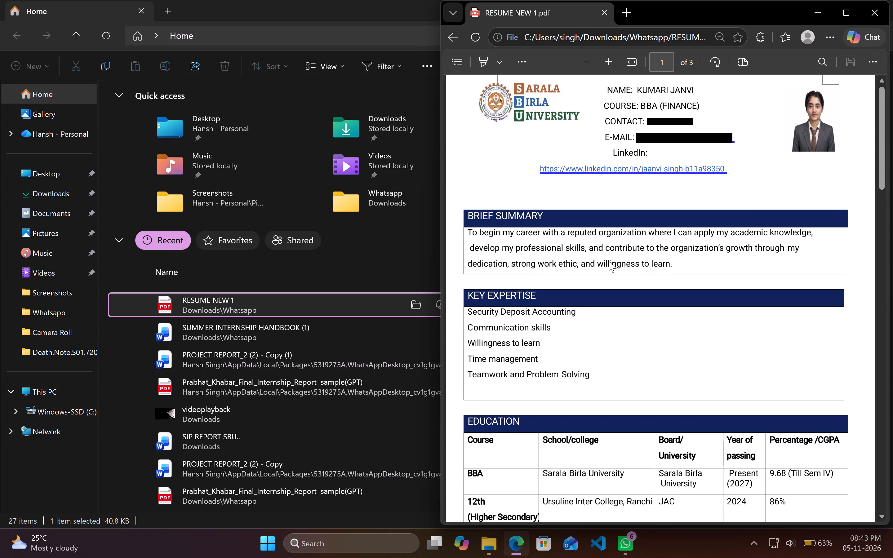
scroll(609, 261, down, 3)
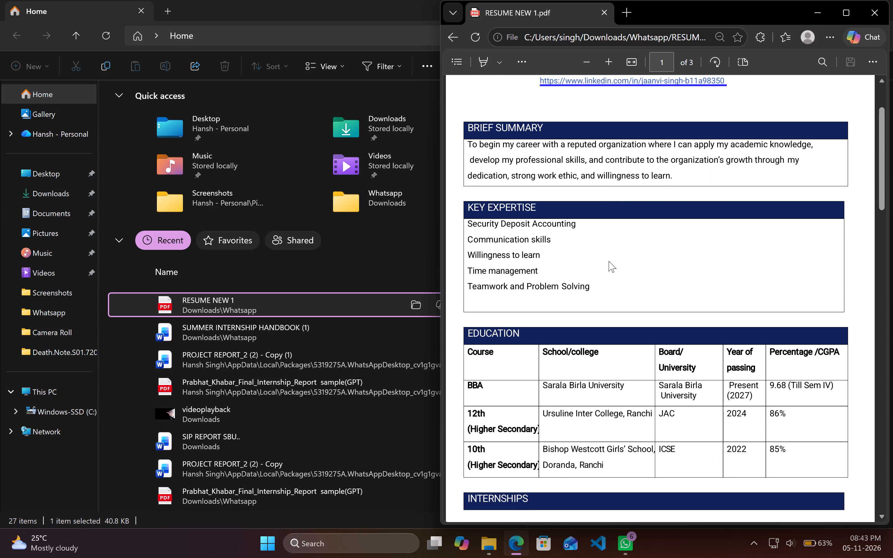
scroll(609, 261, down, 1)
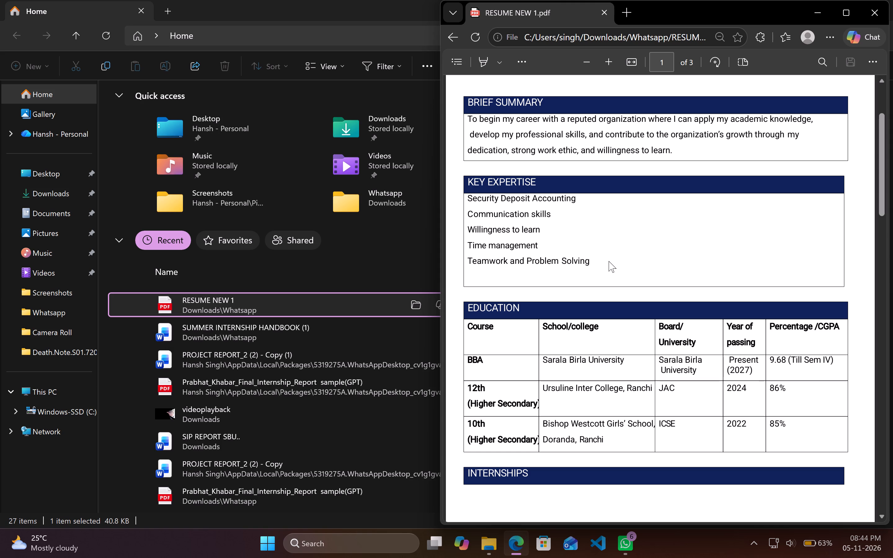
scroll(609, 261, down, 1)
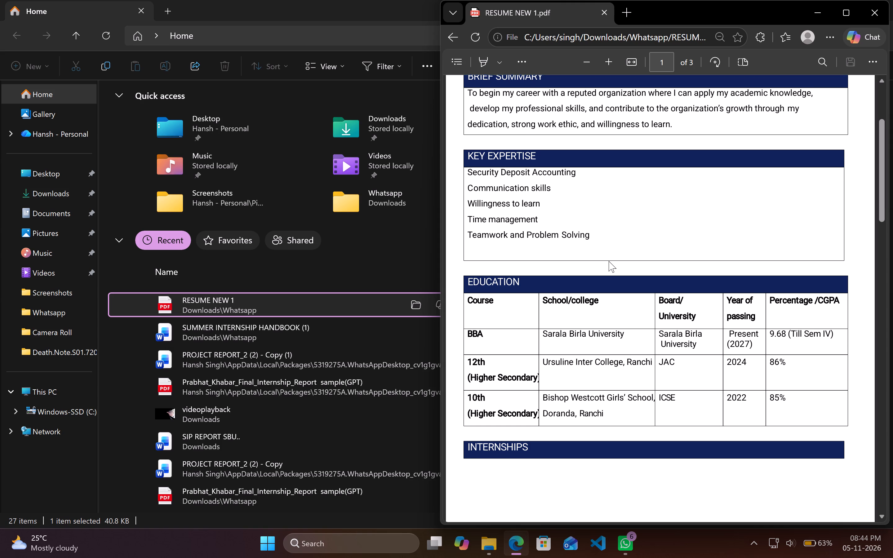
scroll(609, 261, down, 1)
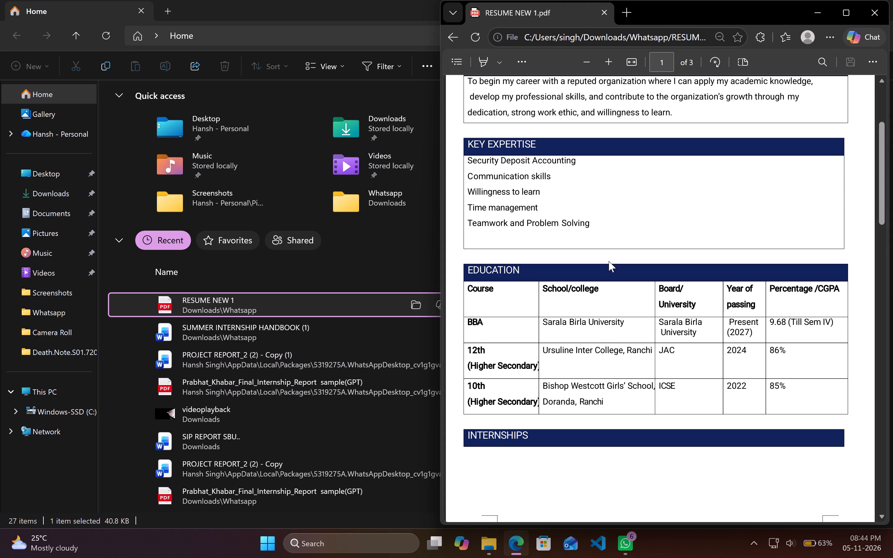
scroll(609, 261, down, 3)
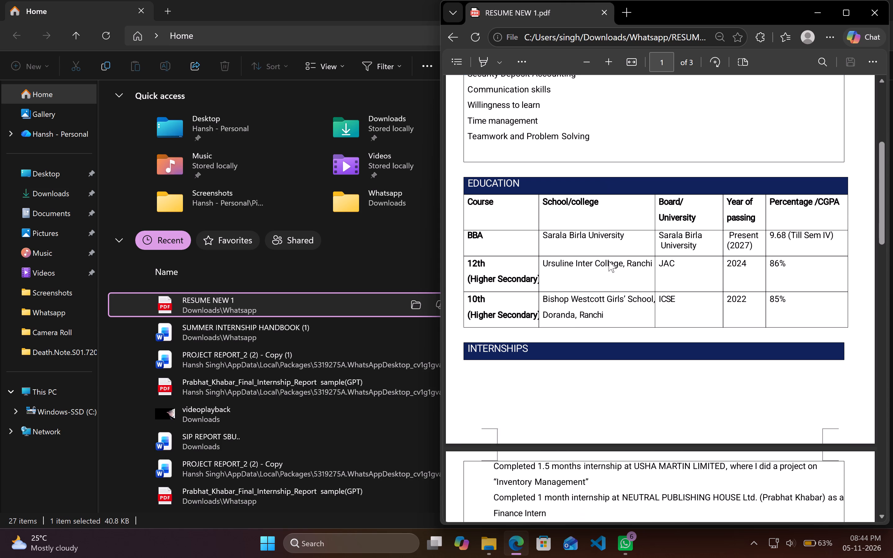
Read the resume's second page, covering the internships, assessments and certifications, skills, and personal interest sections.
scroll(609, 261, down, 3)
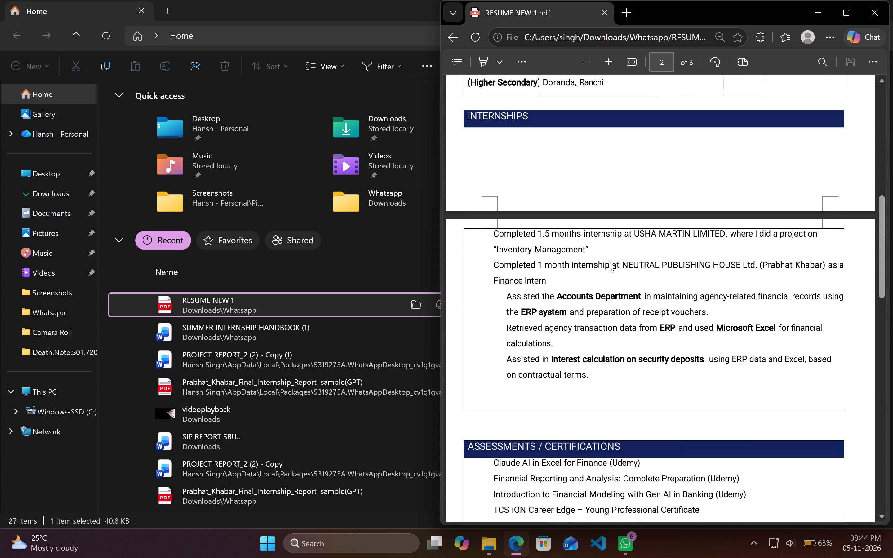
scroll(609, 261, down, 2)
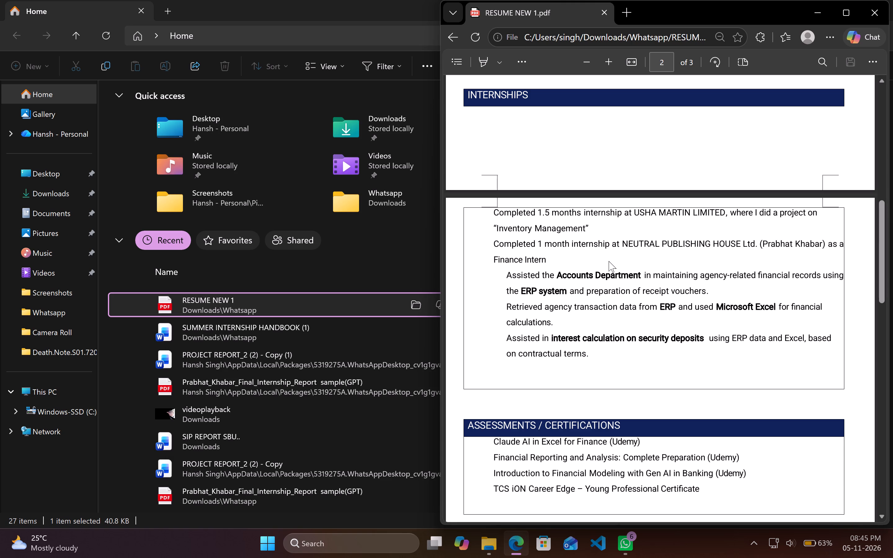
scroll(609, 261, down, 1)
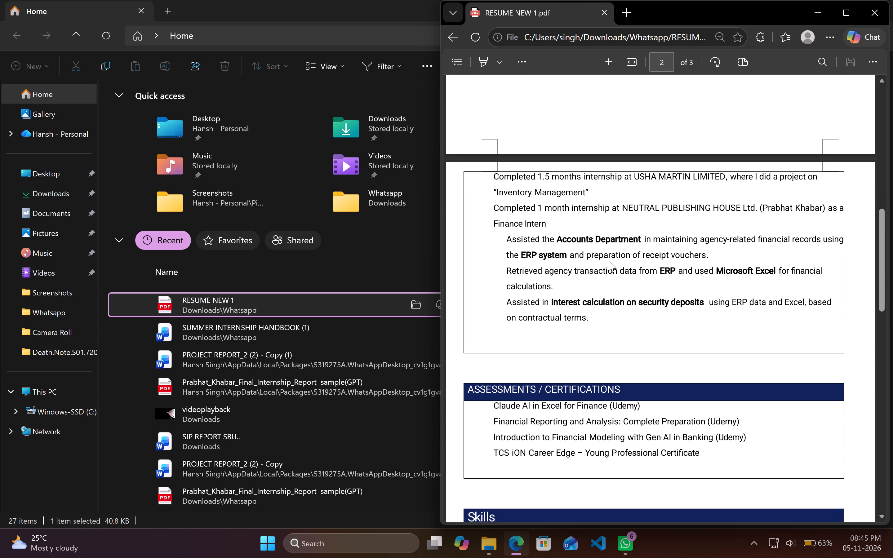
scroll(609, 261, down, 2)
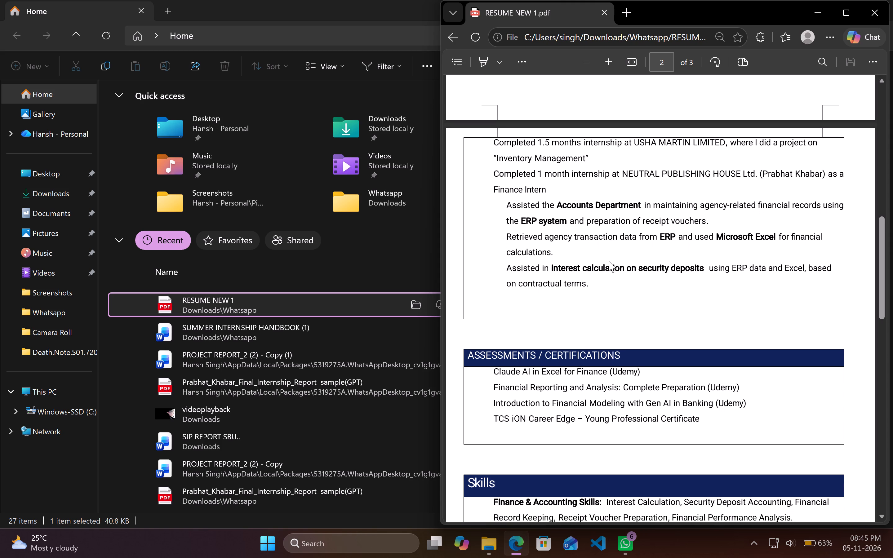
scroll(609, 261, down, 3)
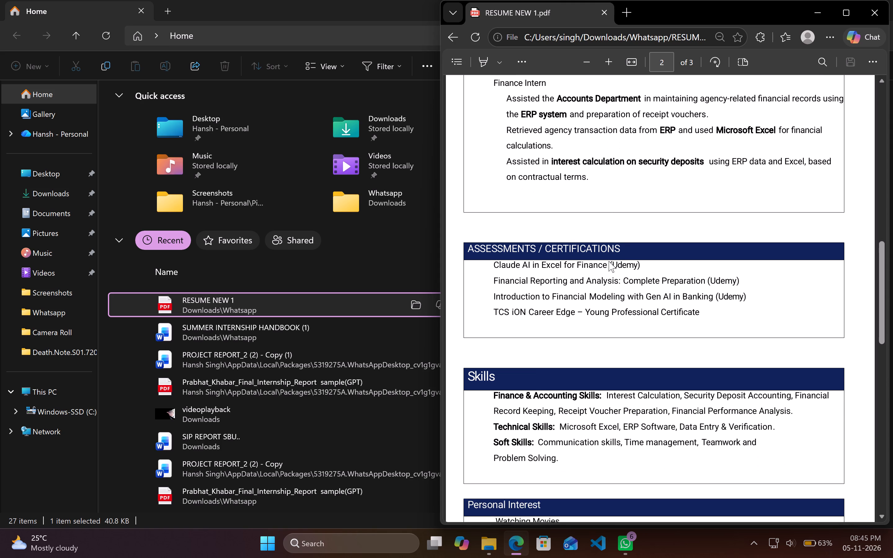
scroll(609, 261, down, 3)
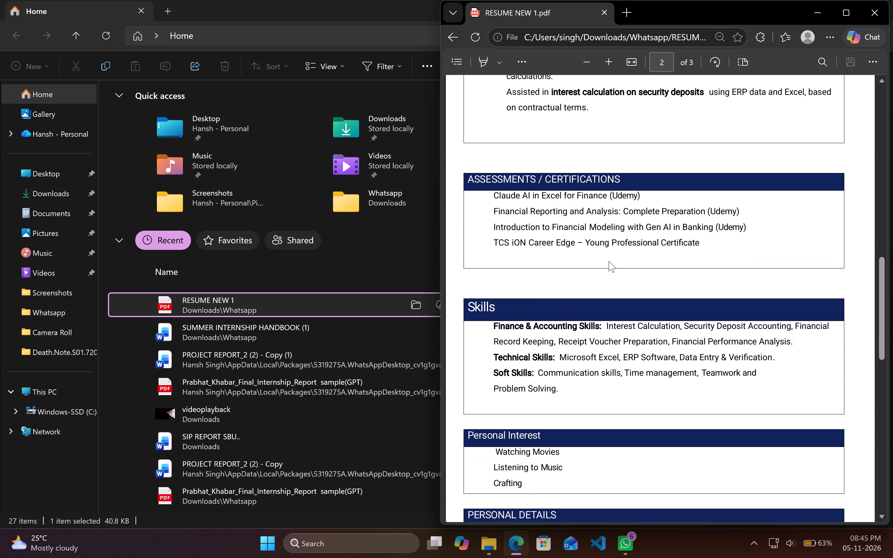
scroll(609, 261, down, 1)
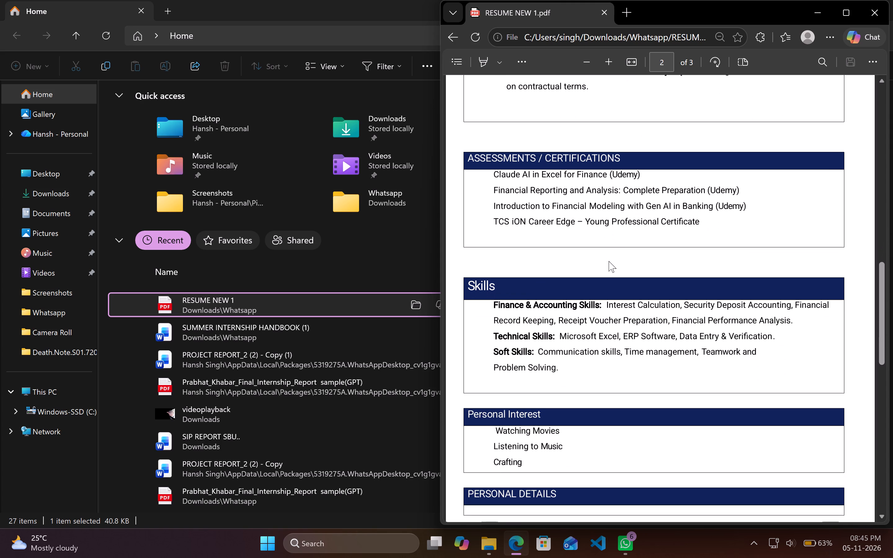
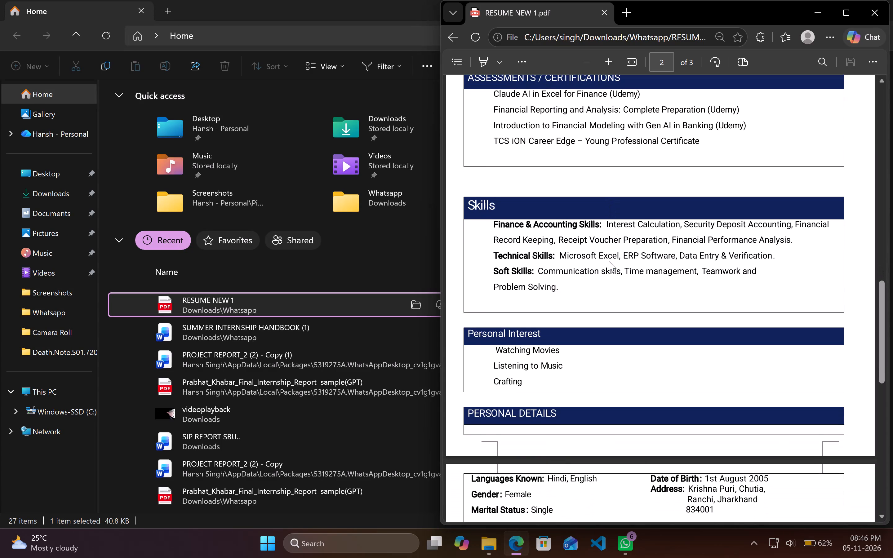
Read the resume's skills, personal interest, personal details and signature sections, and return to the start of the first page.
scroll(609, 261, down, 2)
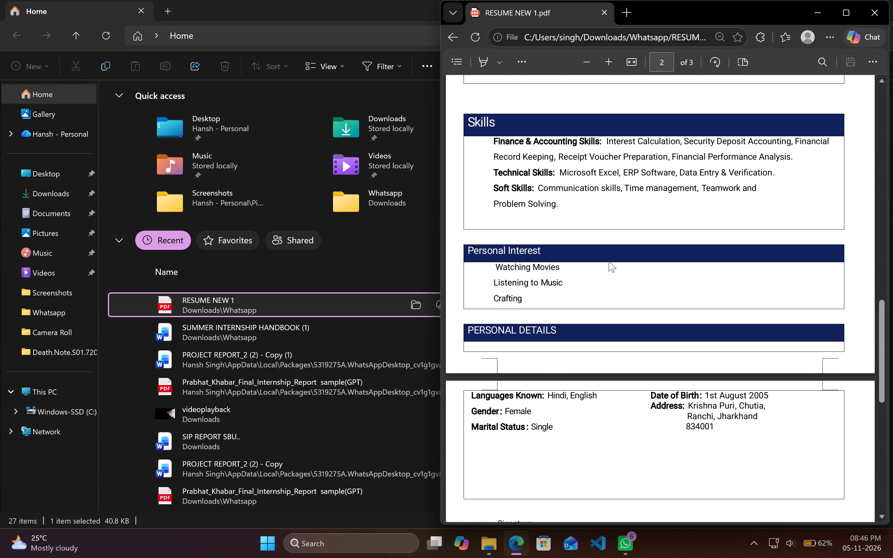
scroll(609, 261, down, 1)
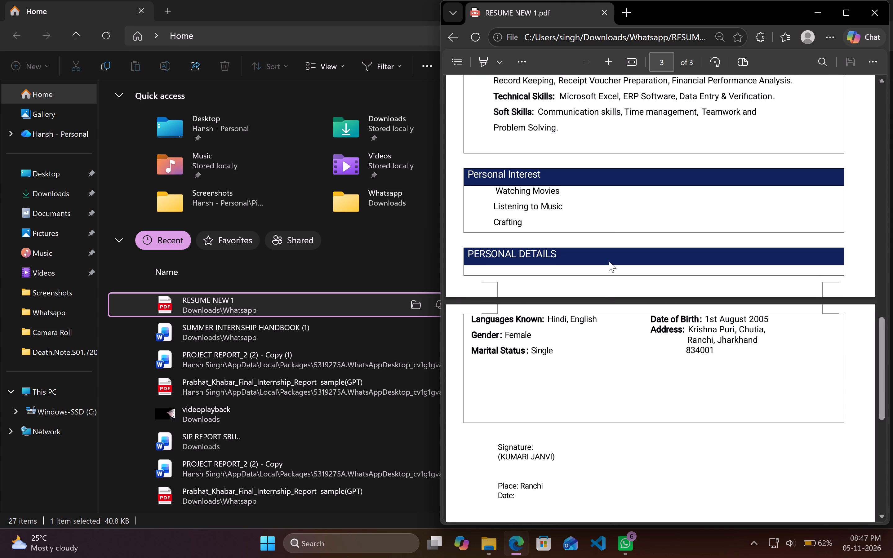
scroll(609, 261, up, 3)
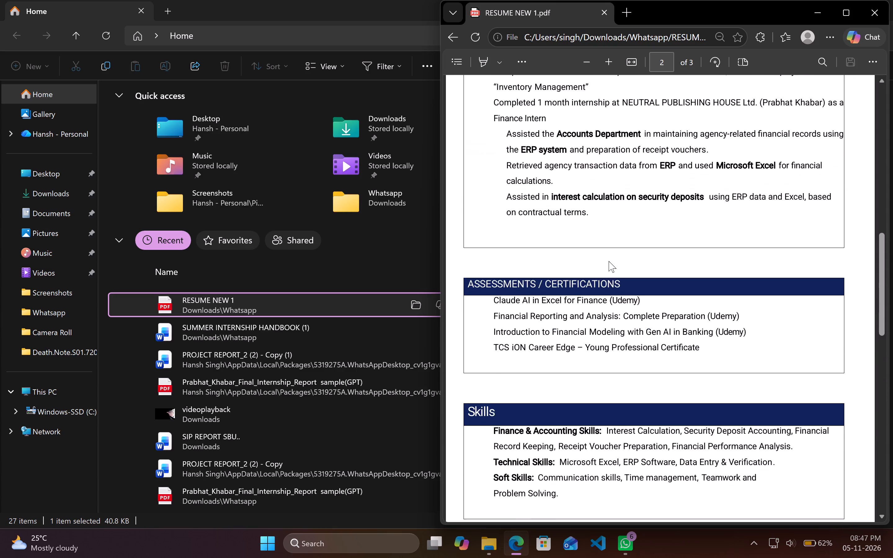
scroll(609, 261, up, 4)
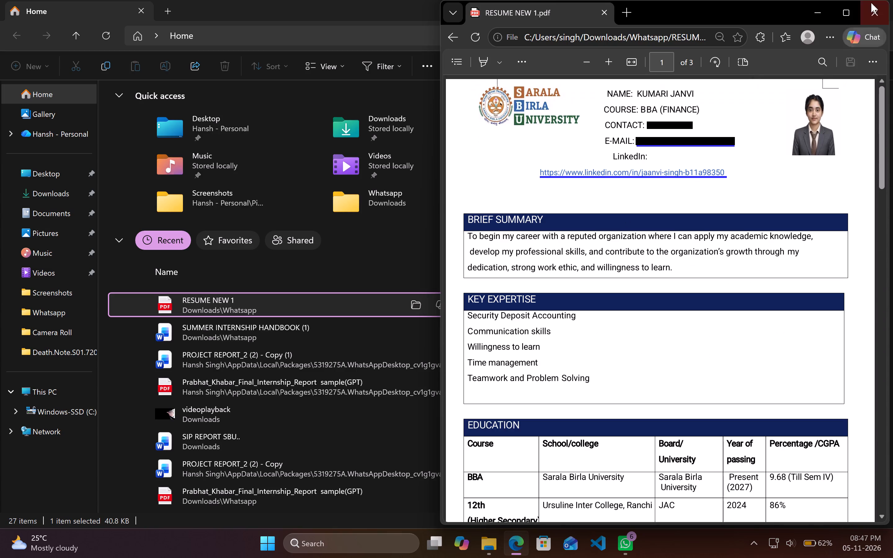
Open the RESUME NEW 1 PDF from File Explorer's recent files in Word, using that app just once.
click(817, 9)
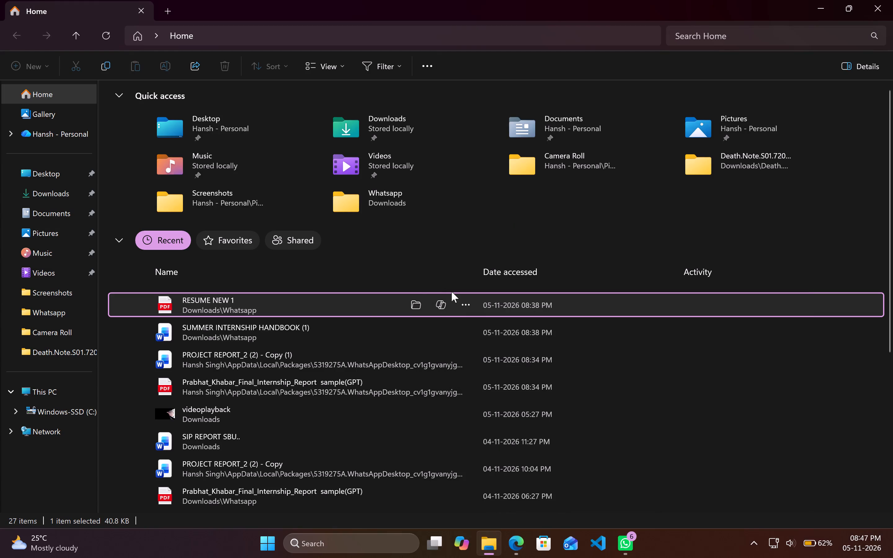
right_click(461, 303)
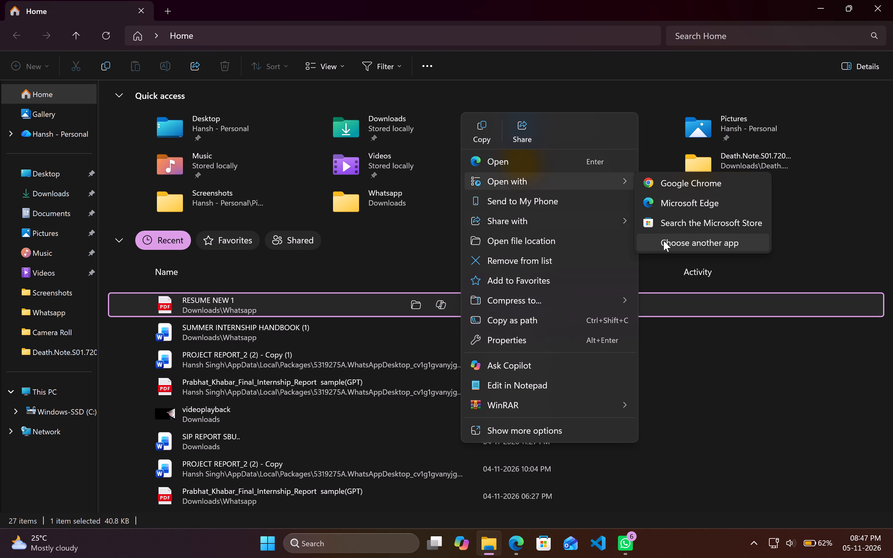
click(664, 241)
scroll(433, 297, down, 1)
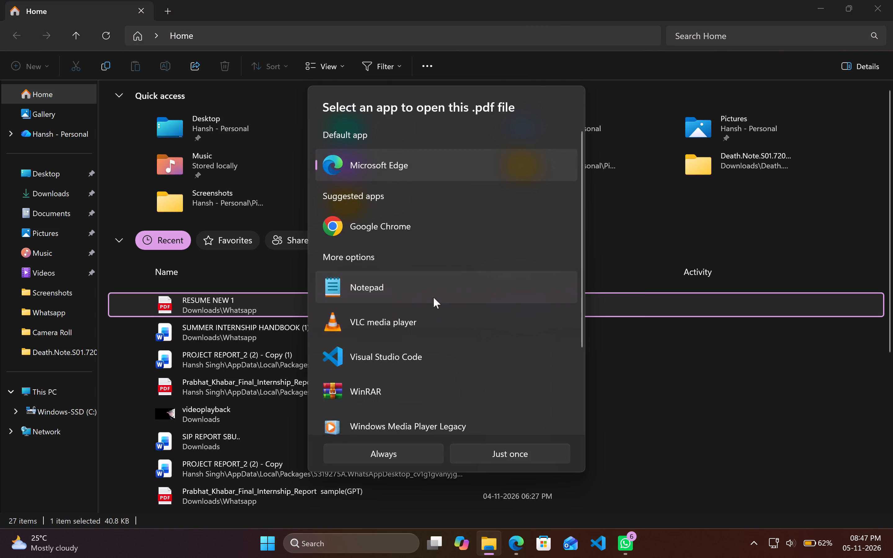
scroll(433, 297, down, 1)
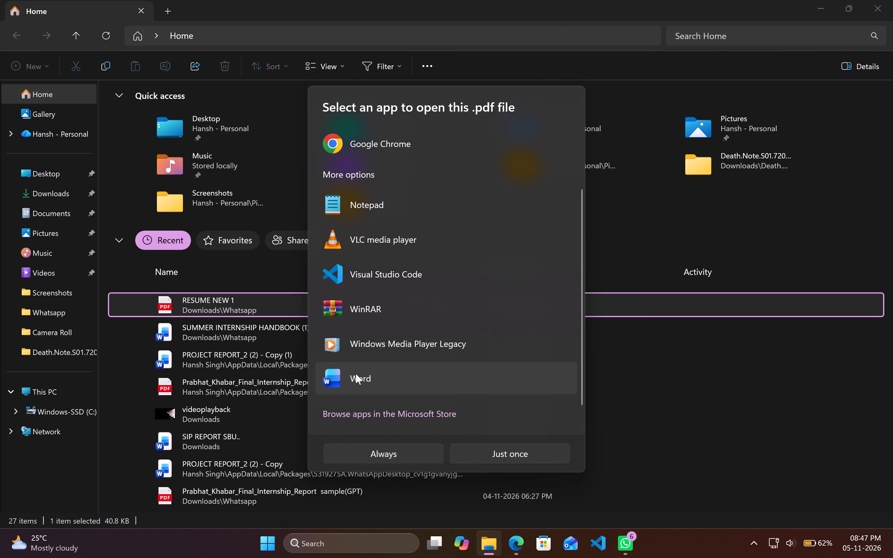
click(356, 374)
click(469, 455)
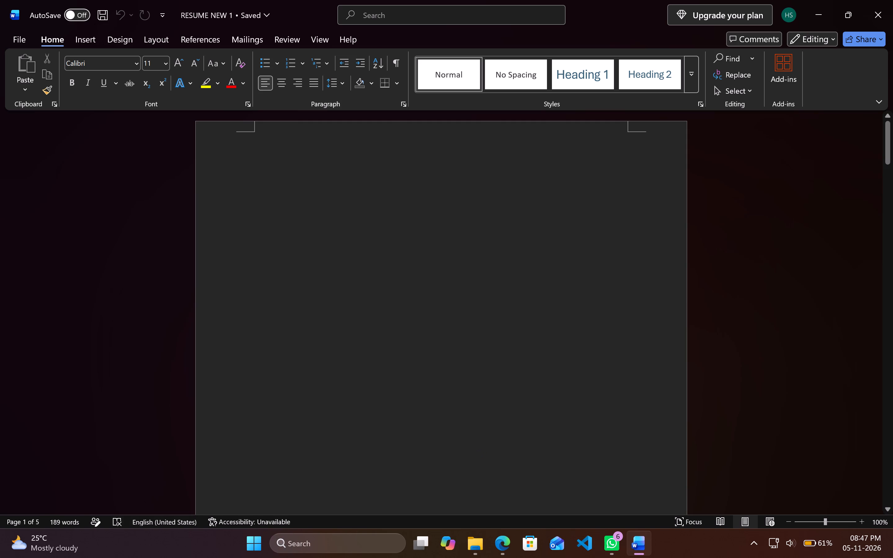
Show the page thumbnails of the converted resume and examine how the content and layout came through on its pages.
click(30, 519)
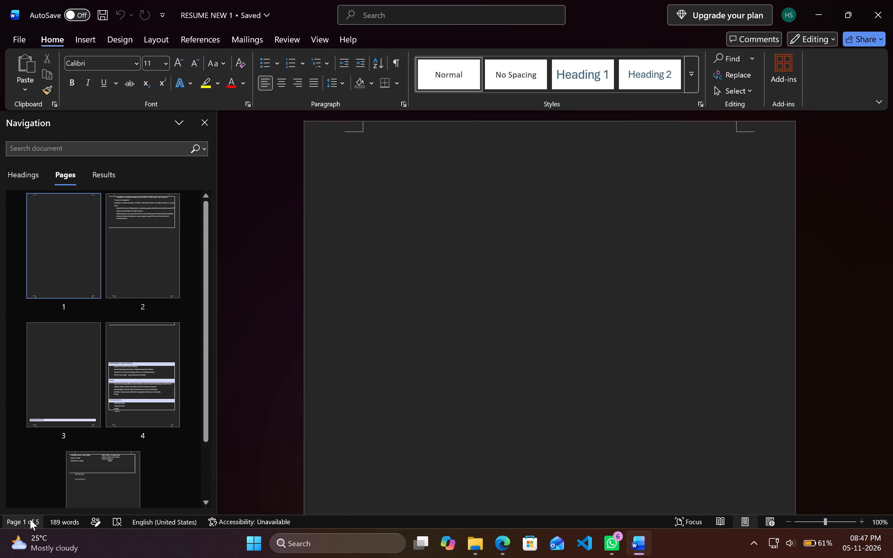
click(84, 264)
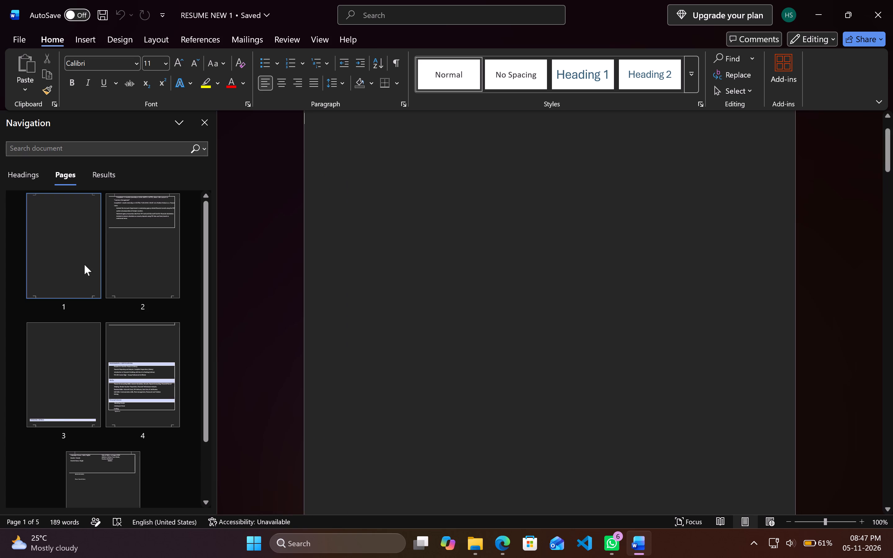
click(84, 264)
triple_click(84, 264)
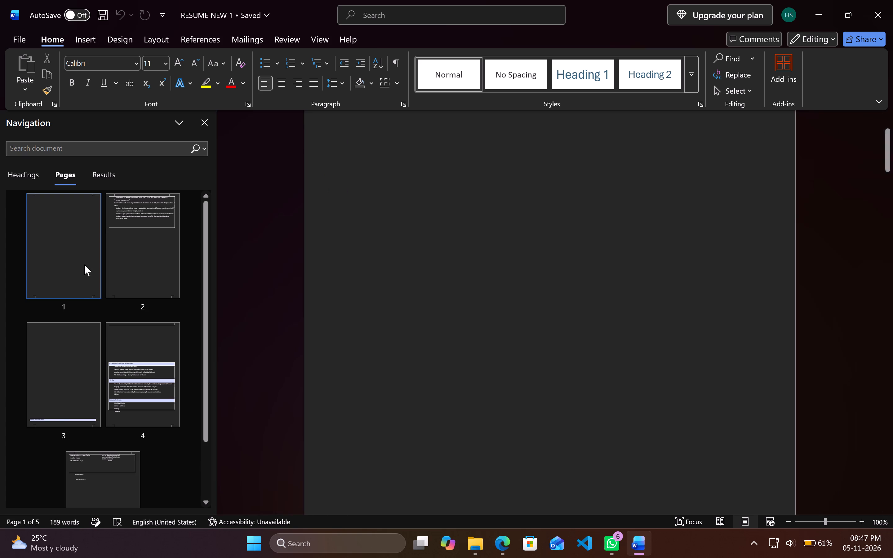
click(84, 264)
click(123, 355)
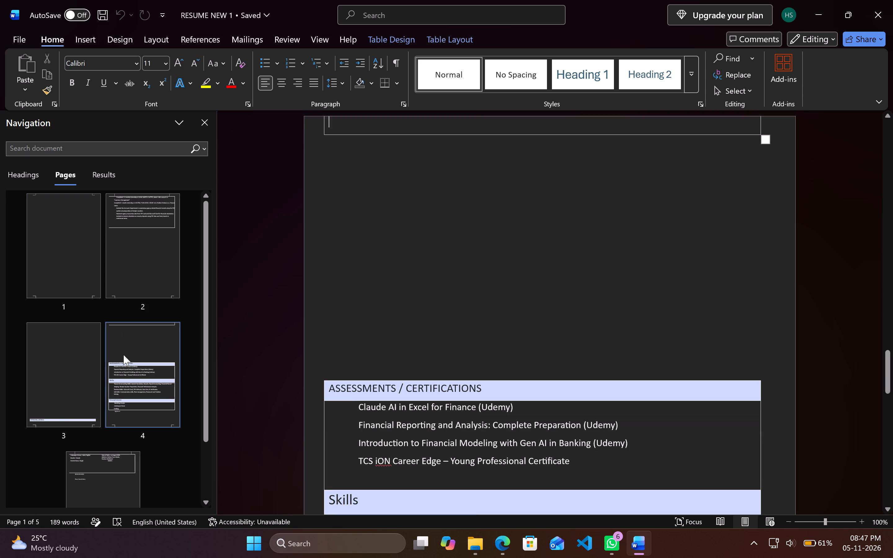
click(133, 289)
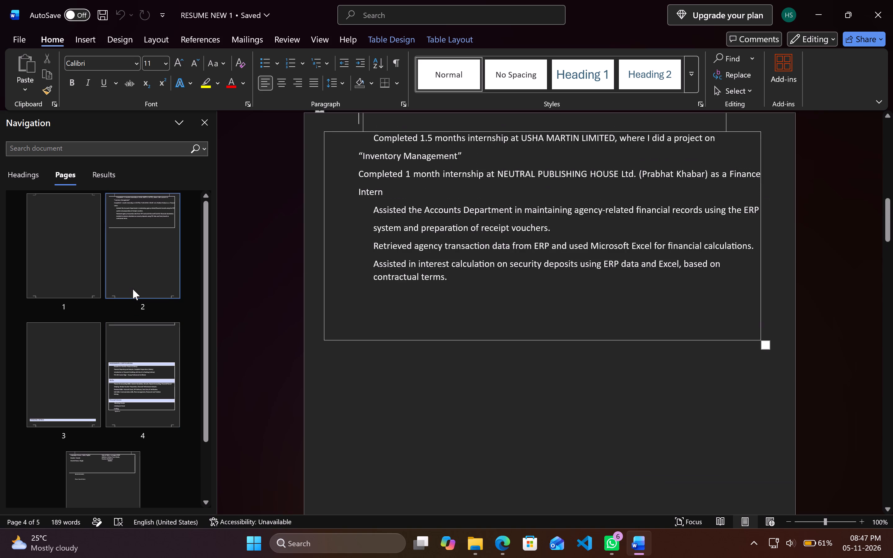
click(76, 272)
click(72, 353)
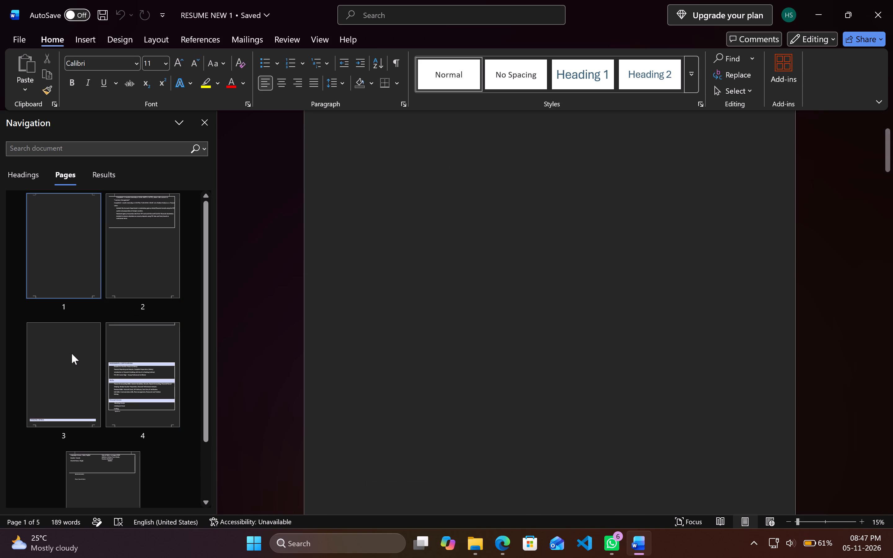
click(96, 458)
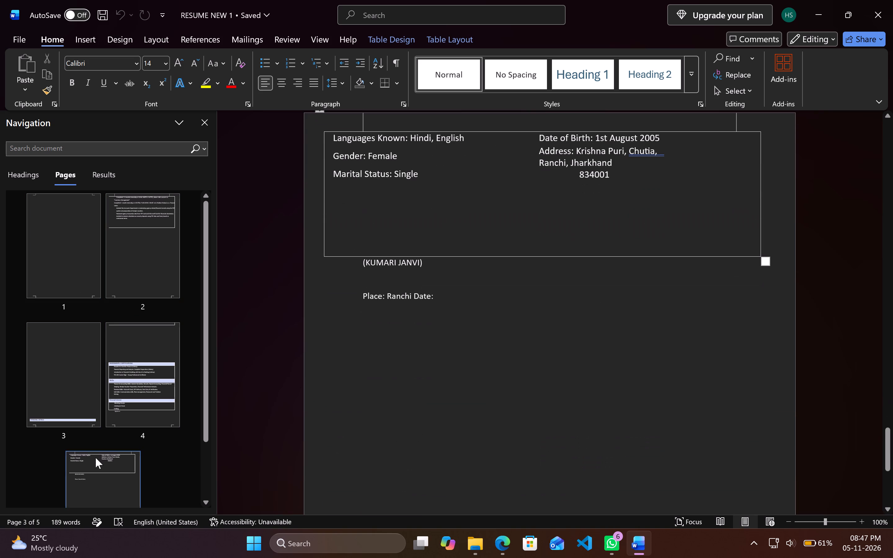
click(97, 228)
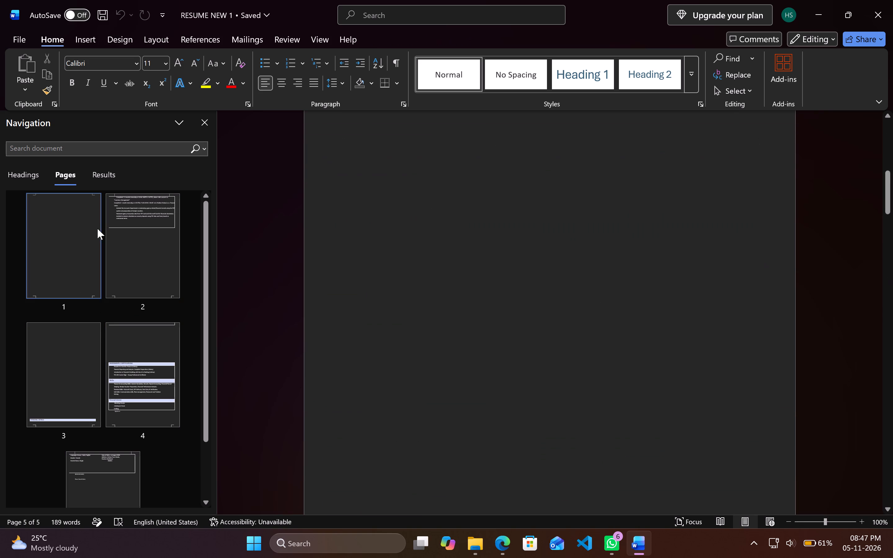
click(102, 181)
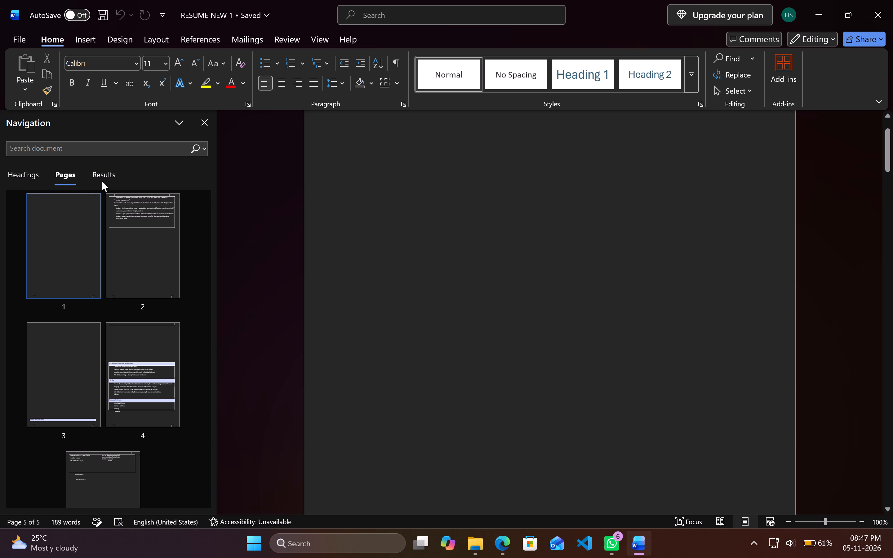
Hide the page thumbnails and look through the converted resume's pages to examine the layout, returning to the first page.
drag(102, 181, 67, 175)
click(67, 175)
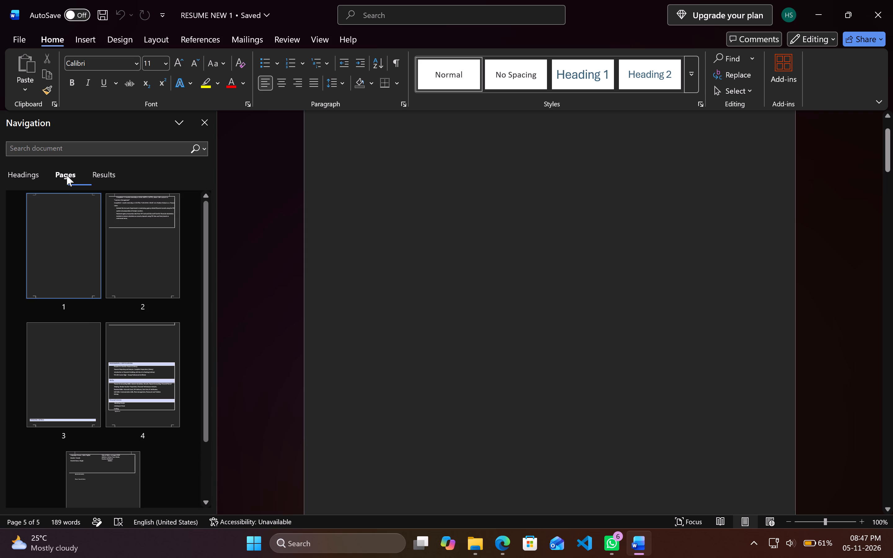
click(32, 522)
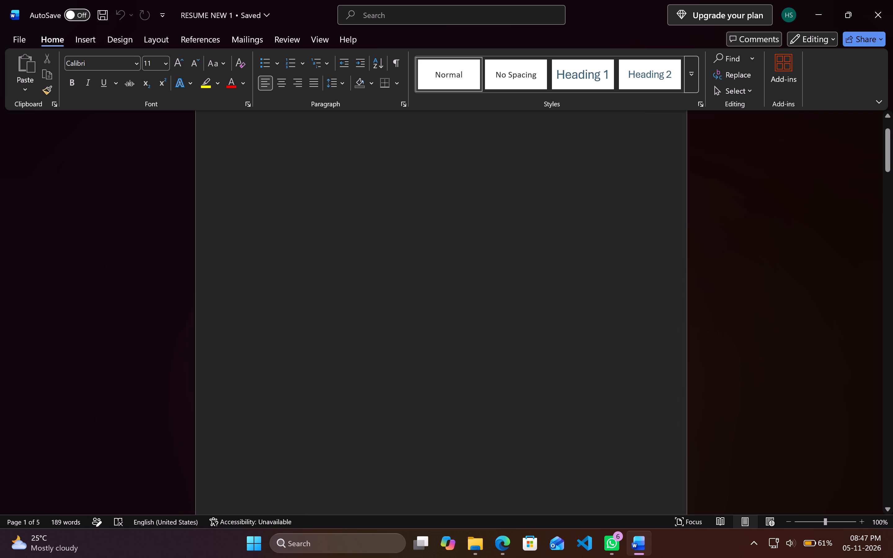
scroll(294, 387, up, 4)
scroll(294, 387, down, 2)
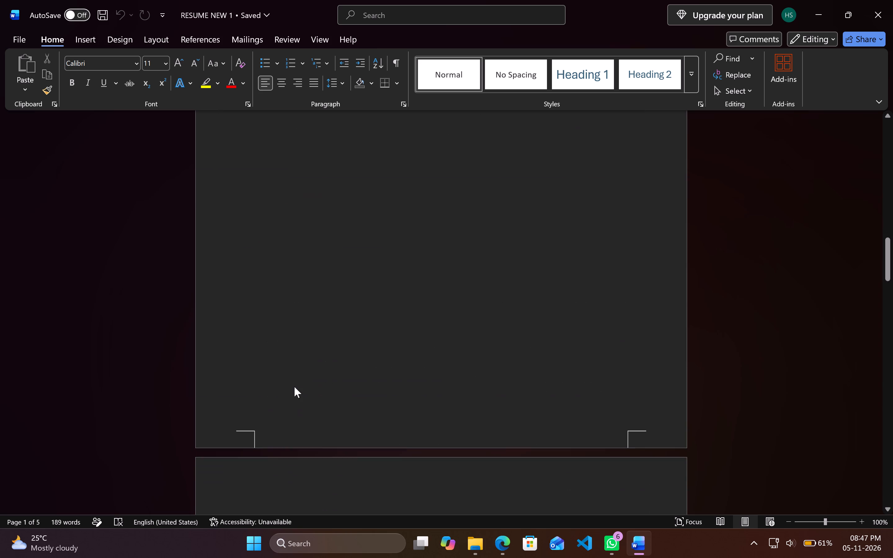
scroll(294, 387, up, 1)
scroll(294, 387, down, 2)
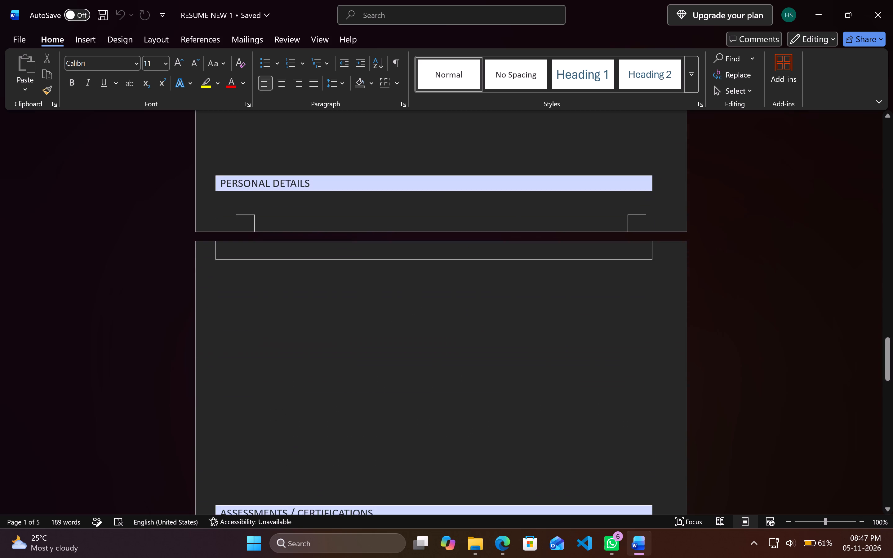
scroll(294, 387, down, 4)
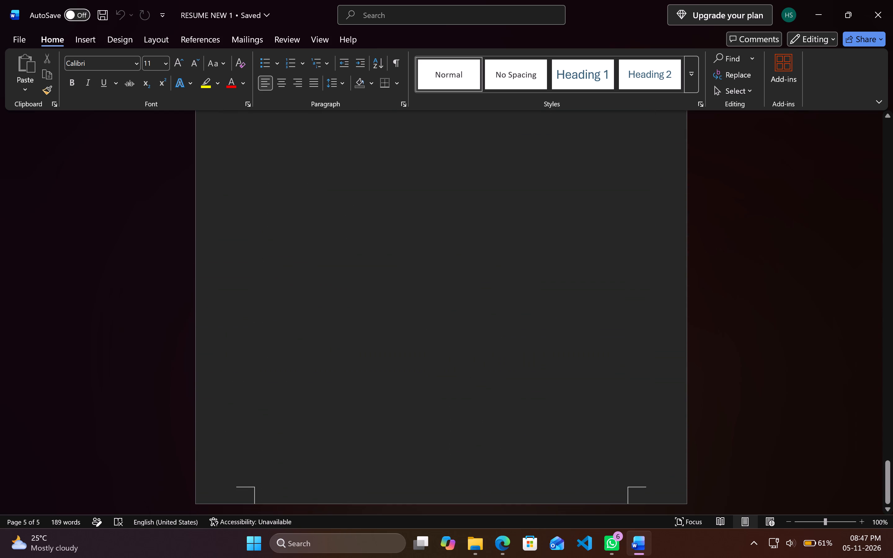
scroll(294, 387, up, 5)
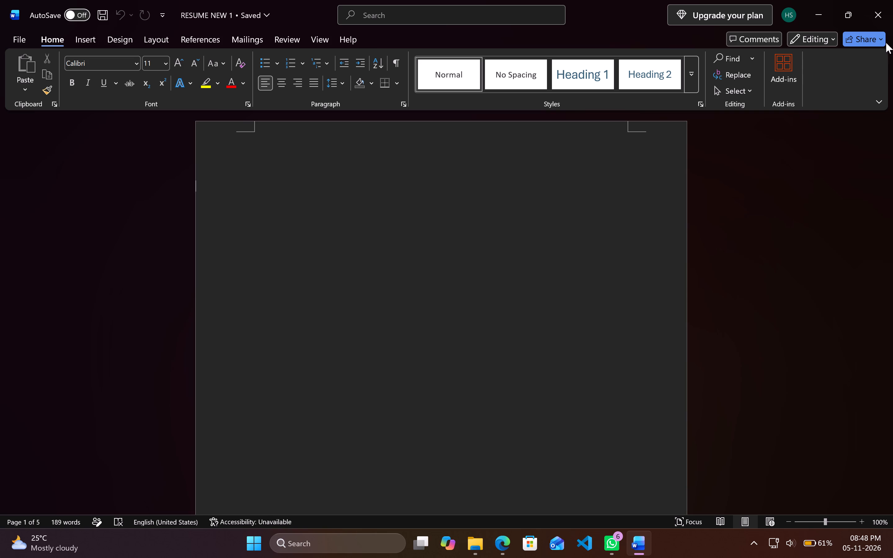
Close the converted RESUME NEW 1 document in Word and return to File Explorer.
click(879, 18)
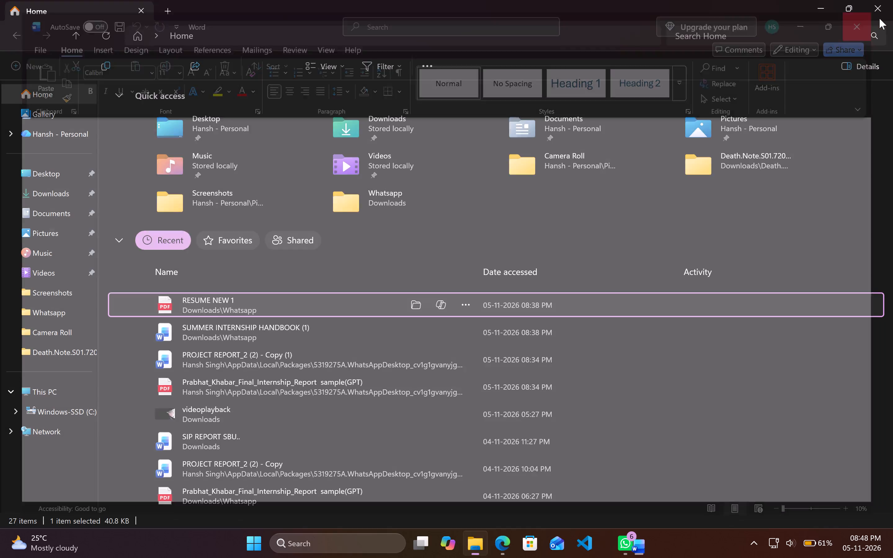
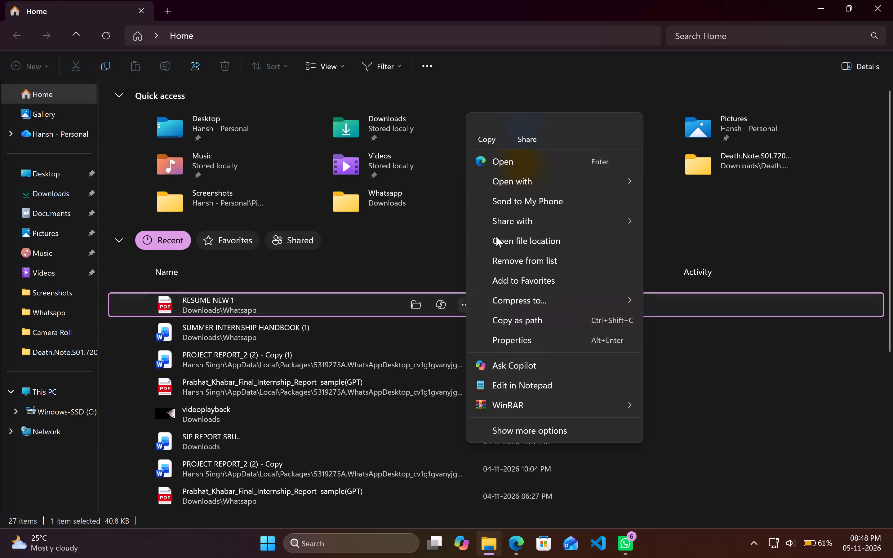
Choose another app for opening the recent RESUME NEW 1 PDF, looking through the further options down to Word.
click(535, 177)
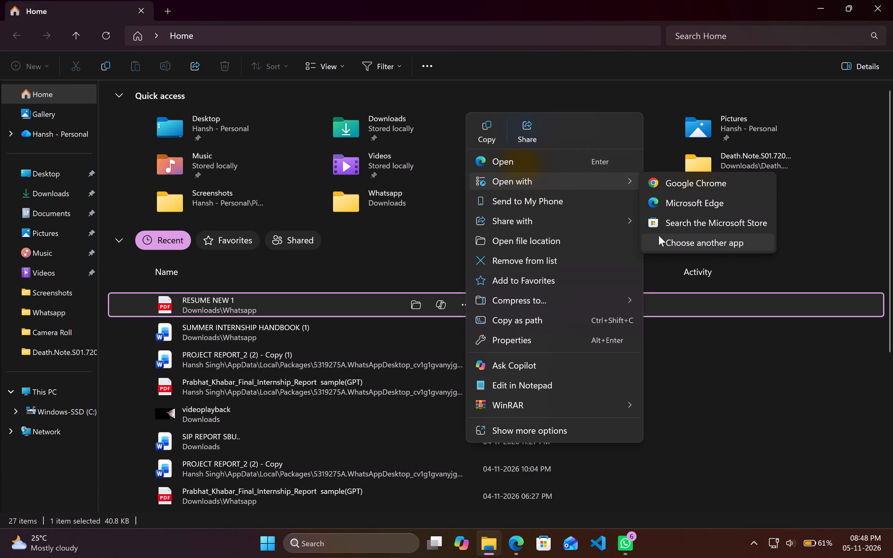
click(659, 235)
scroll(474, 345, down, 1)
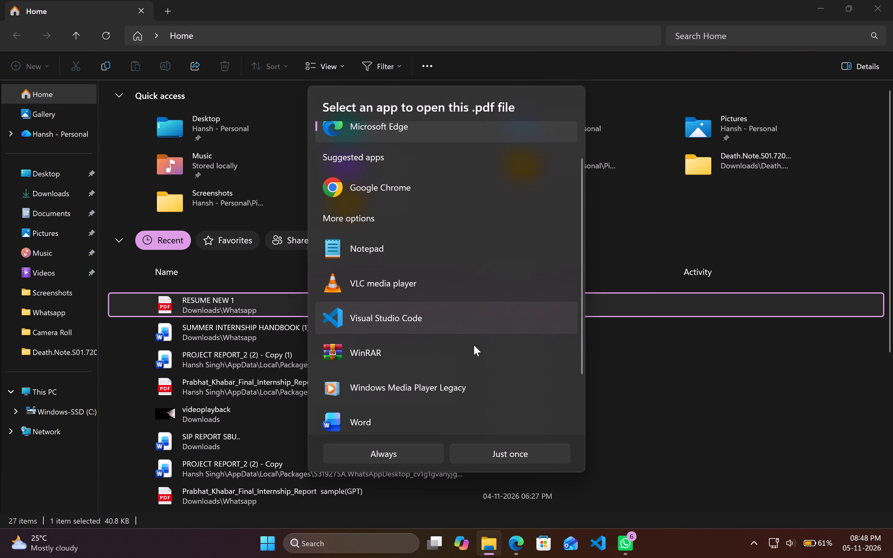
Open the RESUME NEW 1 PDF in Word just once and skim through its converted pages.
scroll(474, 345, down, 1)
click(380, 420)
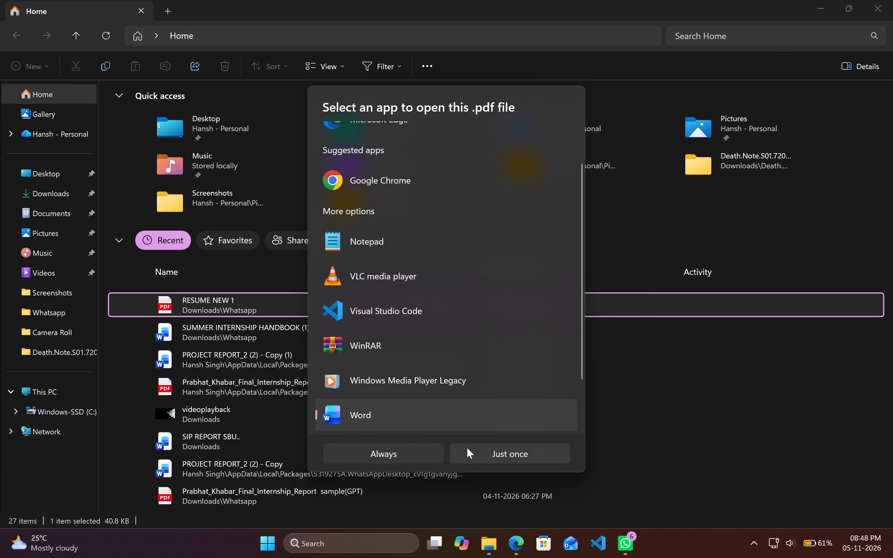
click(479, 455)
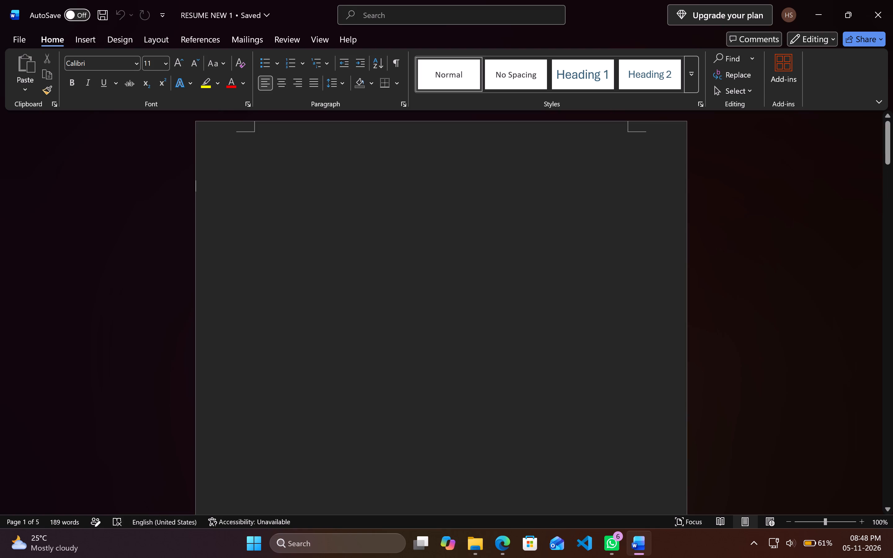
scroll(479, 455, down, 1)
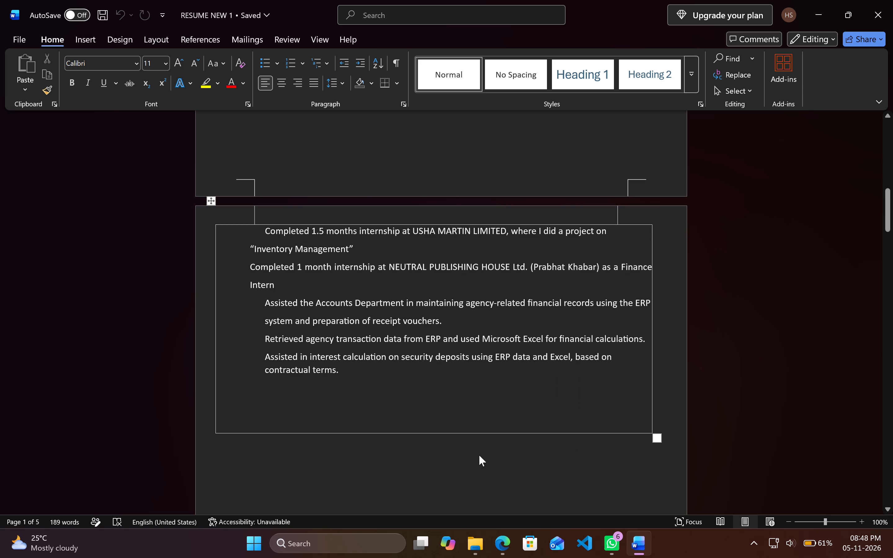
scroll(479, 455, down, 4)
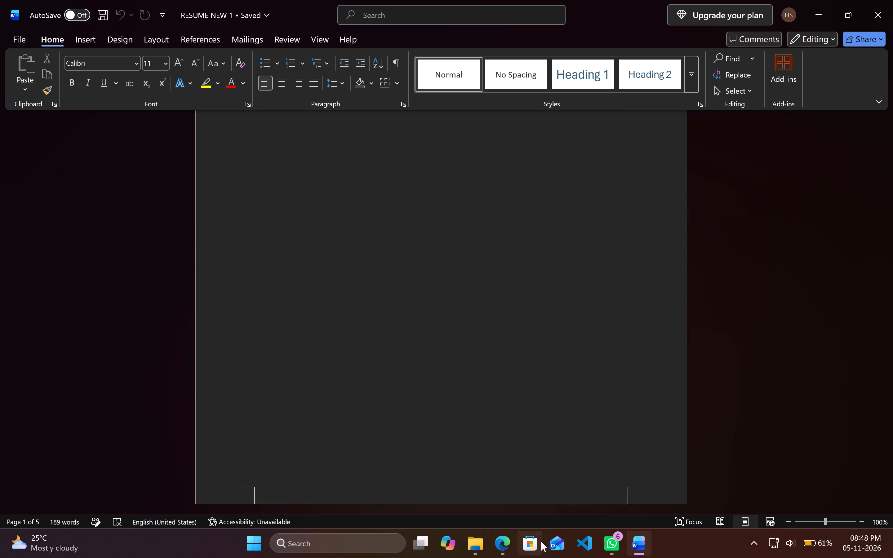
Switch to the RESUME NEW 1 PDF in Microsoft Edge and review its sections from brief summary to personal details, returning to the first page.
click(479, 550)
click(500, 549)
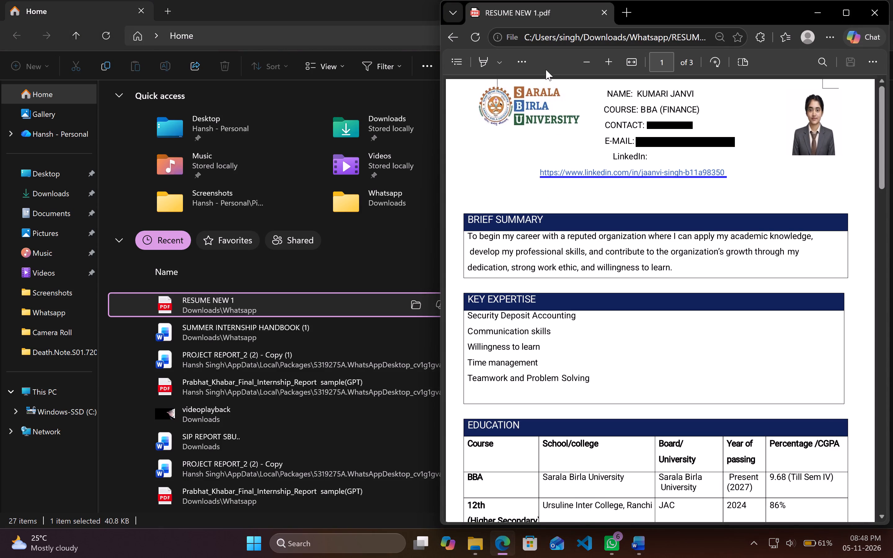
scroll(558, 135, down, 2)
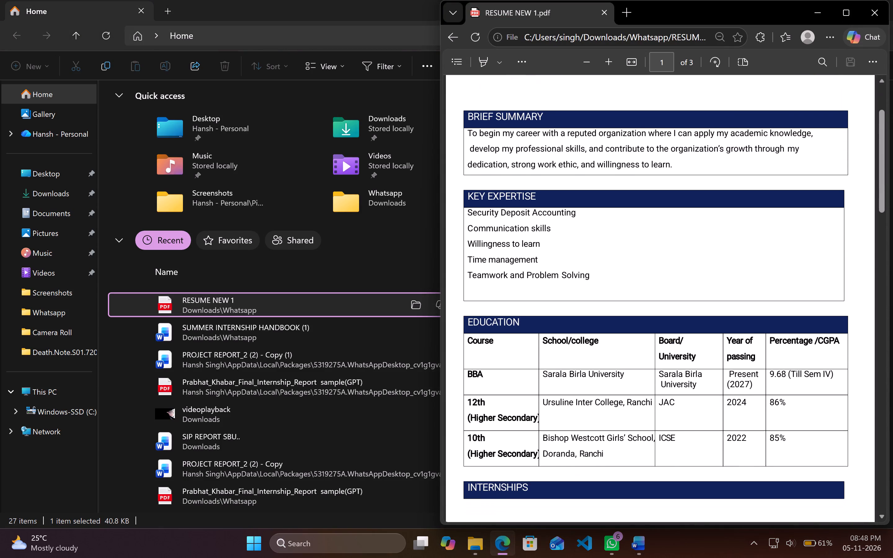
scroll(558, 135, down, 6)
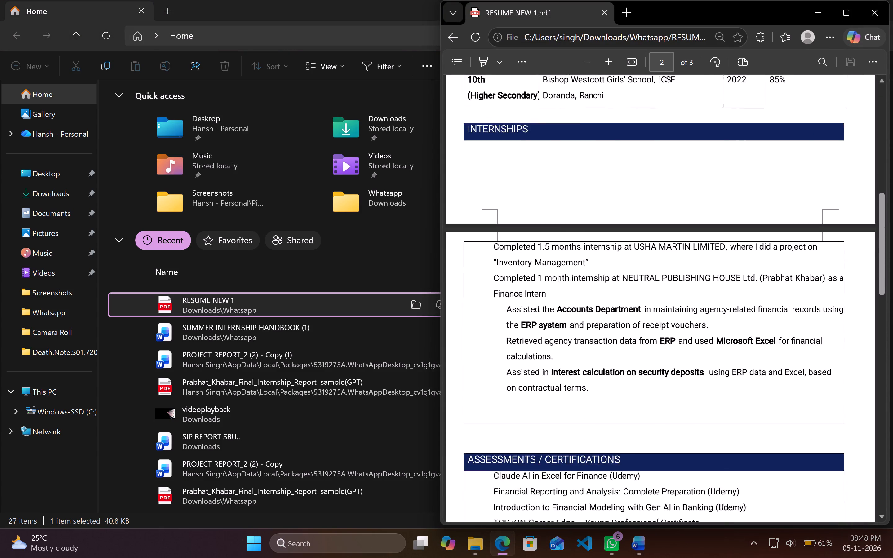
scroll(558, 135, down, 1)
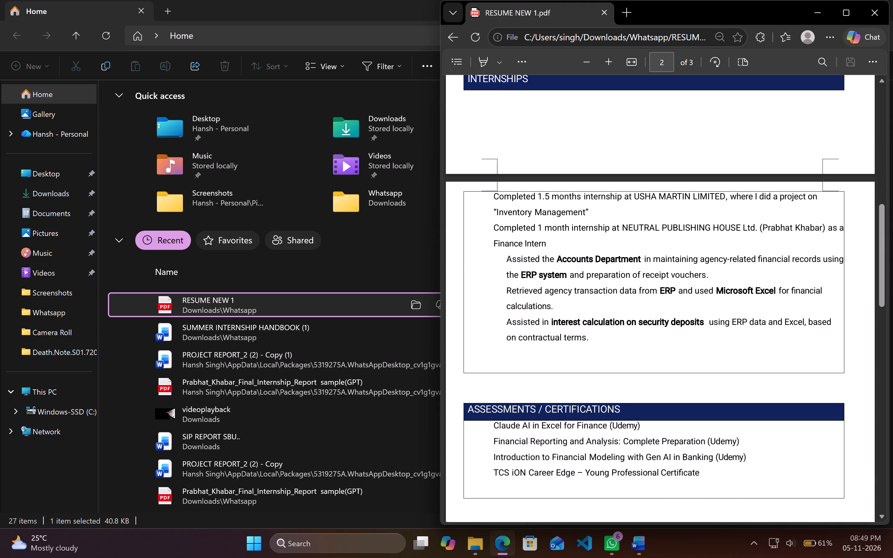
scroll(558, 135, down, 5)
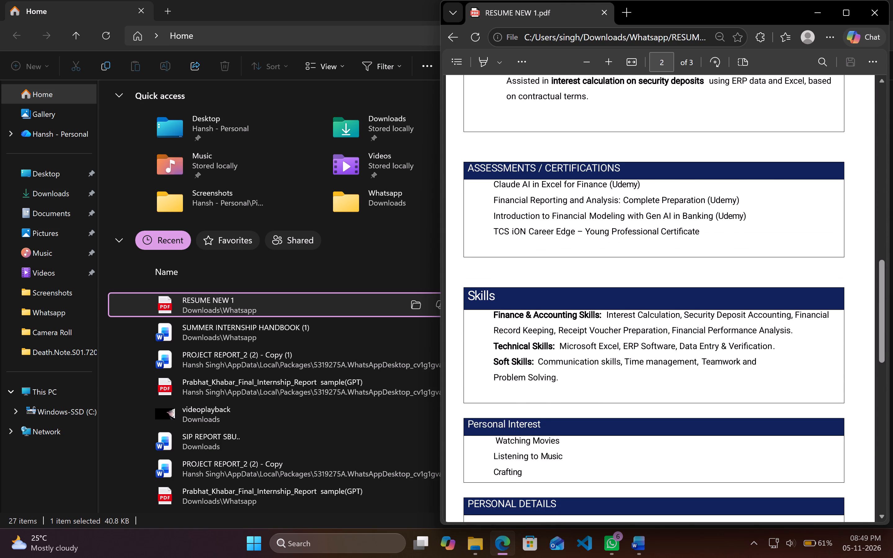
scroll(558, 135, down, 5)
scroll(558, 135, up, 7)
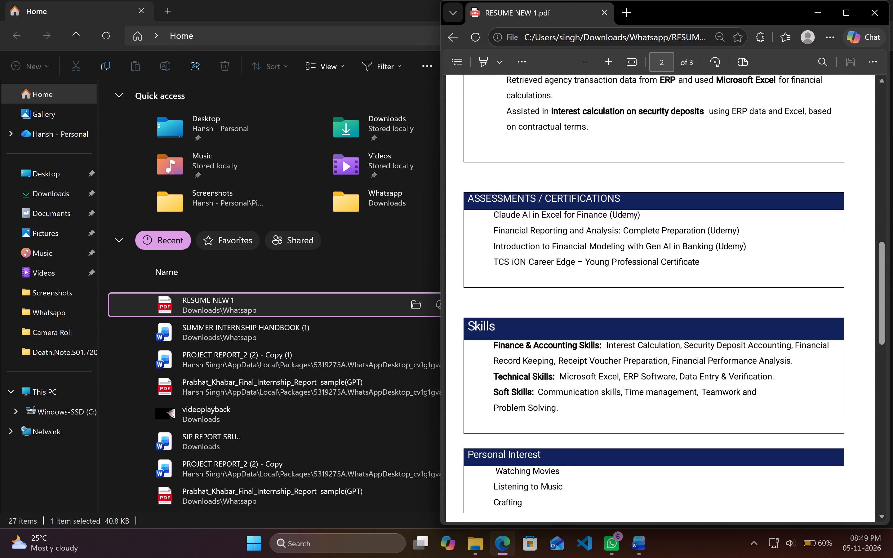
scroll(558, 135, up, 5)
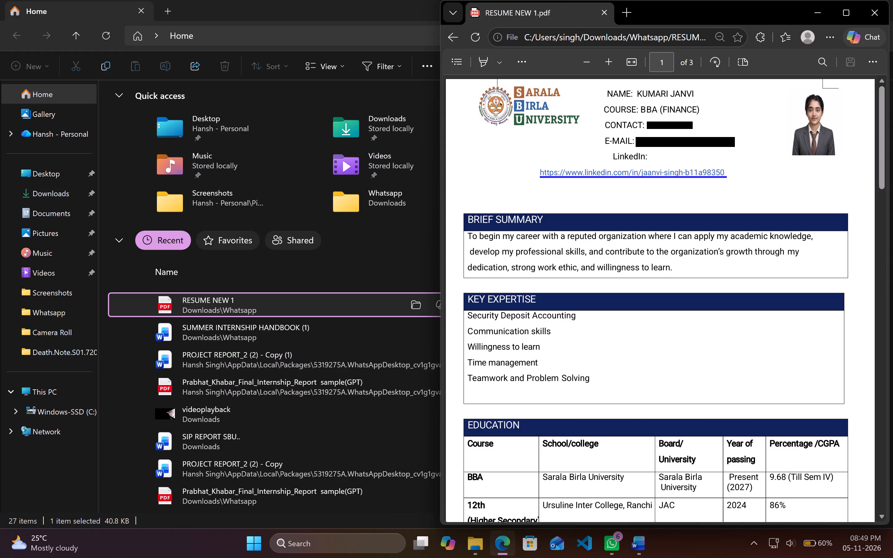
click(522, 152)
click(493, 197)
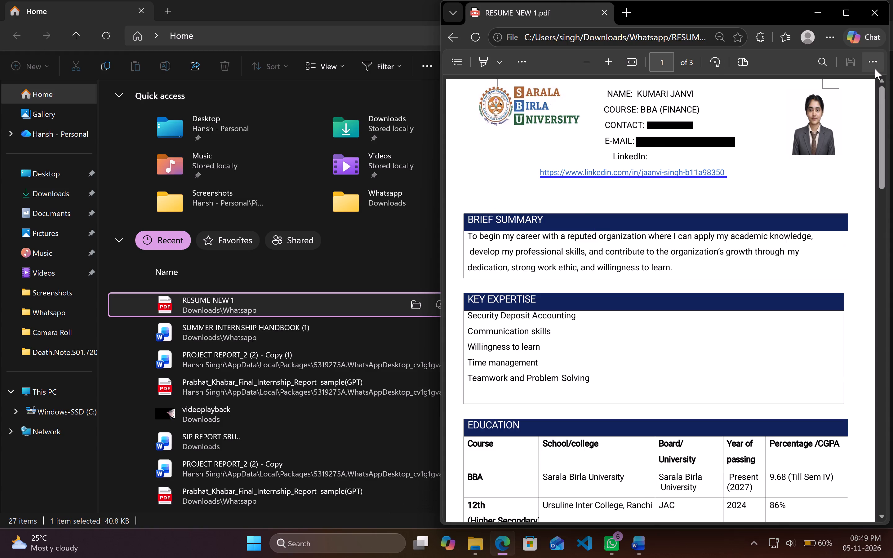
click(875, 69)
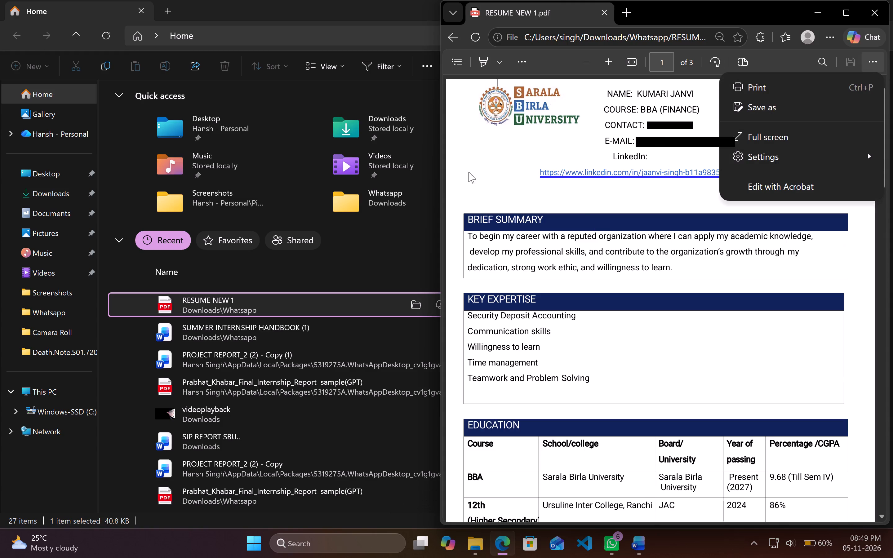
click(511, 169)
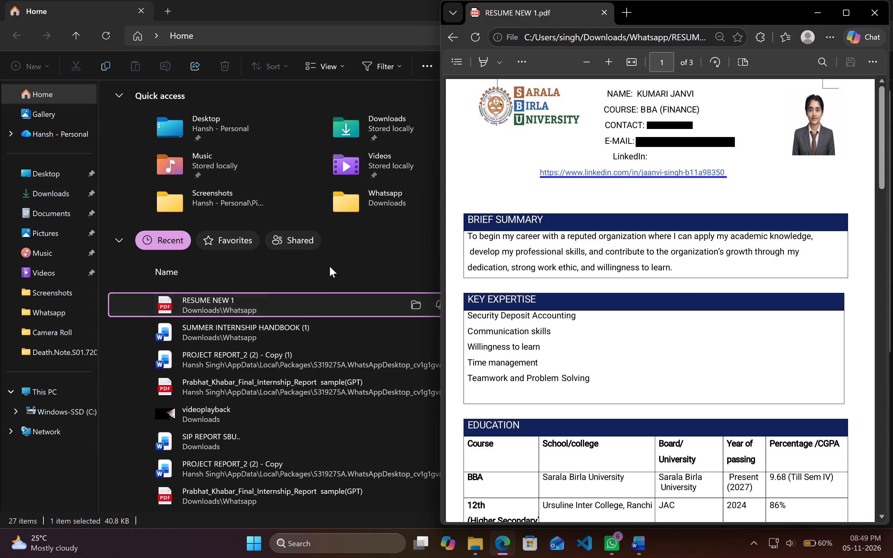
Open the SIP REPORT SBU.. Word document from the Downloads folder in File Explorer.
click(330, 264)
click(72, 191)
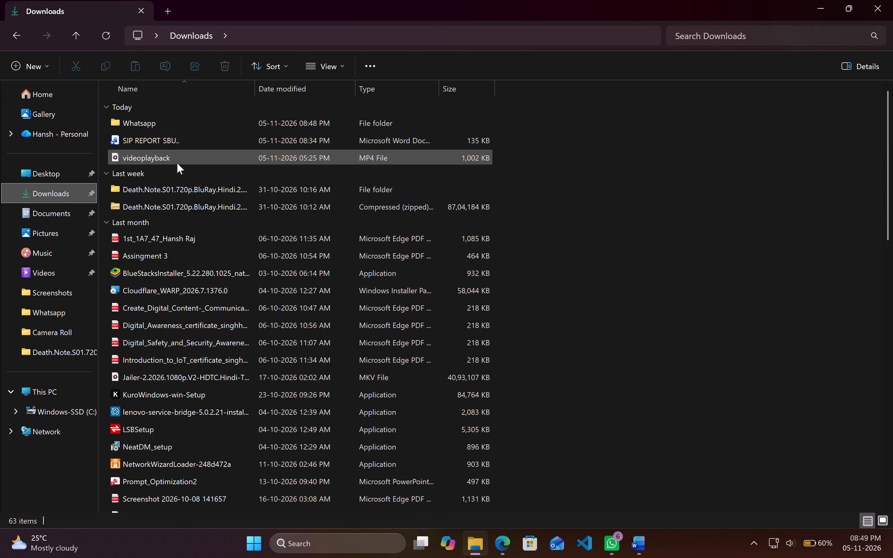
double_click(183, 142)
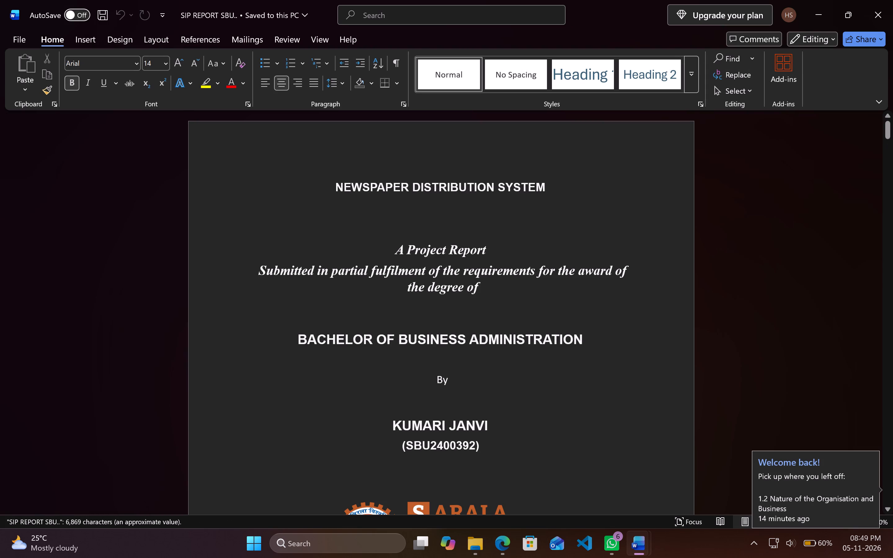
Examine the project report's title page, declaration and acknowledgement, and return to its beginning.
scroll(507, 349, down, 12)
scroll(507, 349, up, 11)
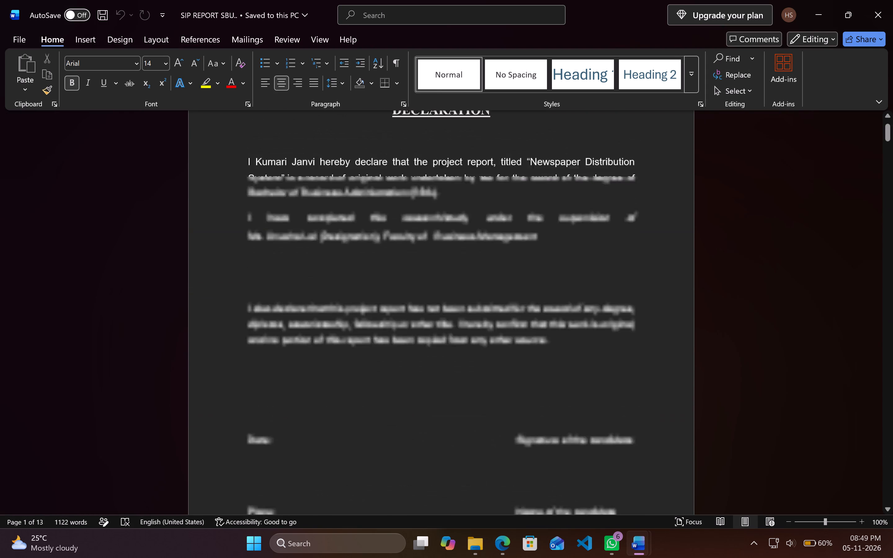
scroll(507, 349, up, 2)
scroll(507, 349, down, 2)
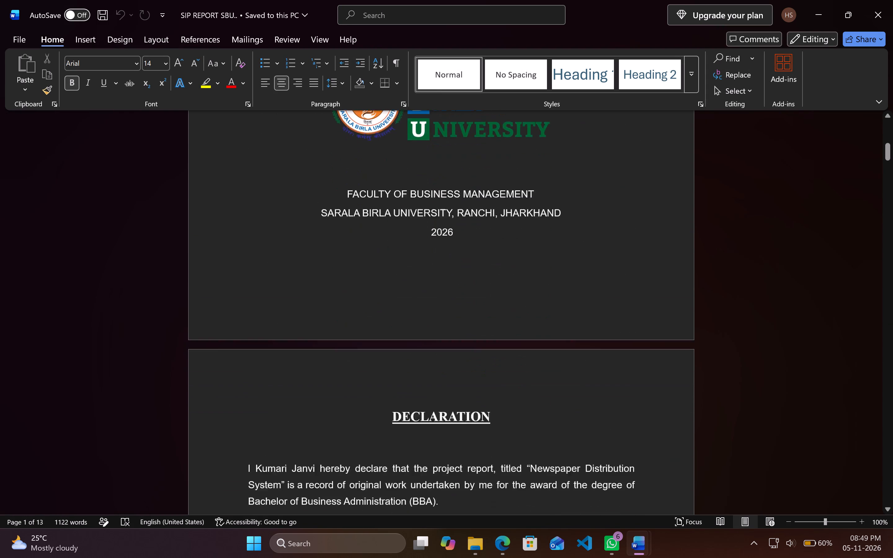
scroll(507, 349, down, 6)
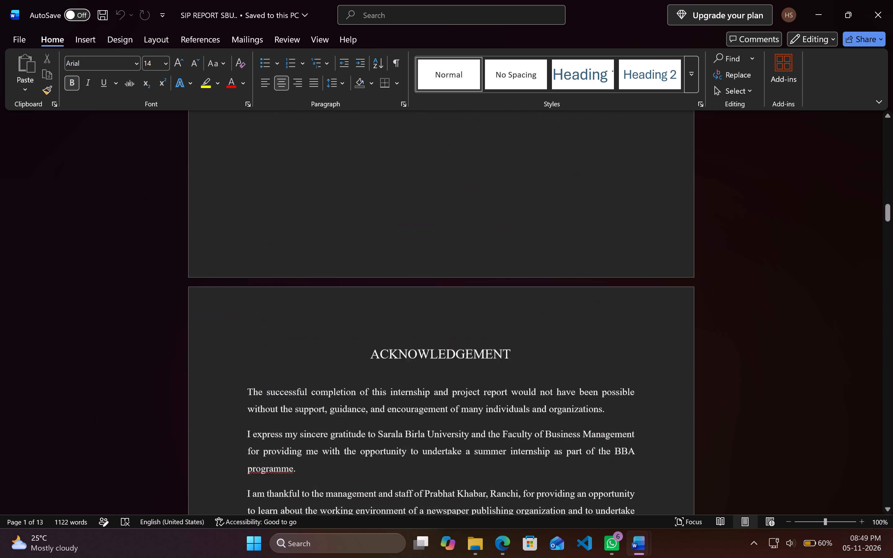
scroll(511, 333, up, 7)
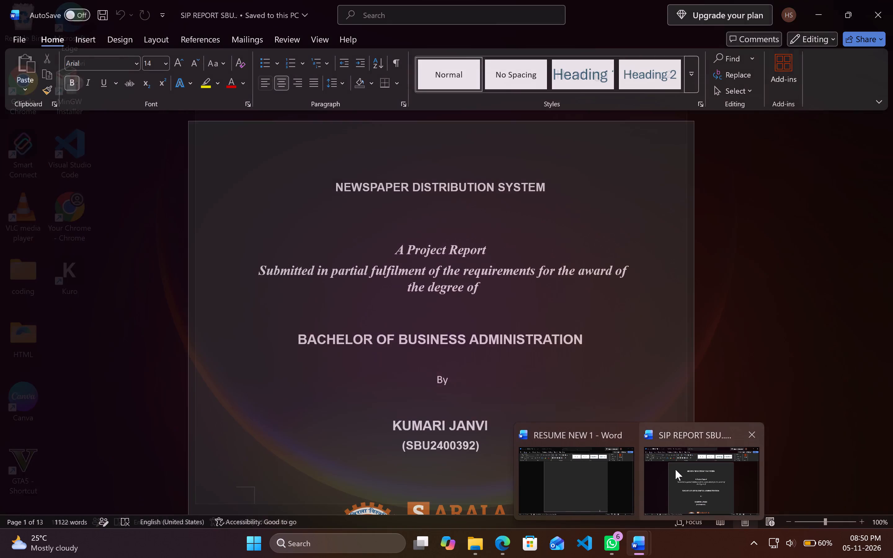
Switch to the converted resume in Word and open the RESUME NEW 1 PDF again from Downloads > Whatsapp on This PC.
click(592, 479)
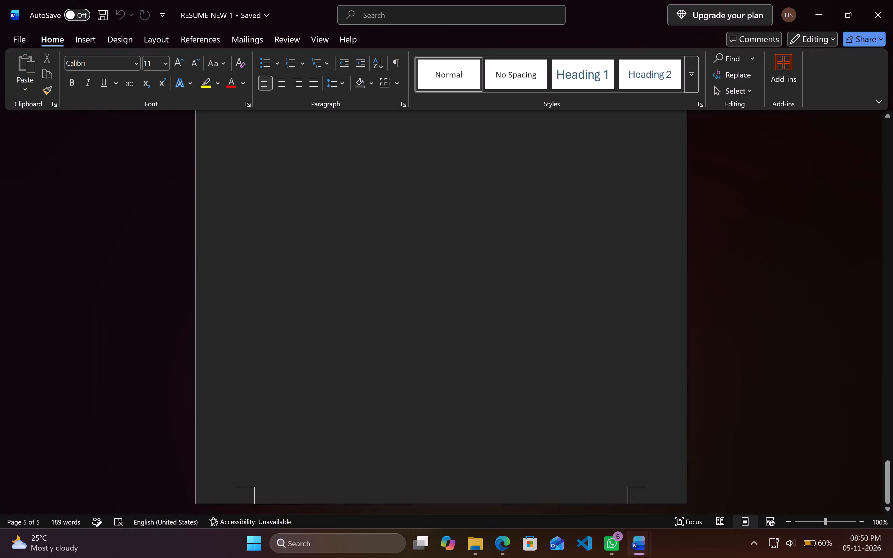
scroll(338, 332, up, 8)
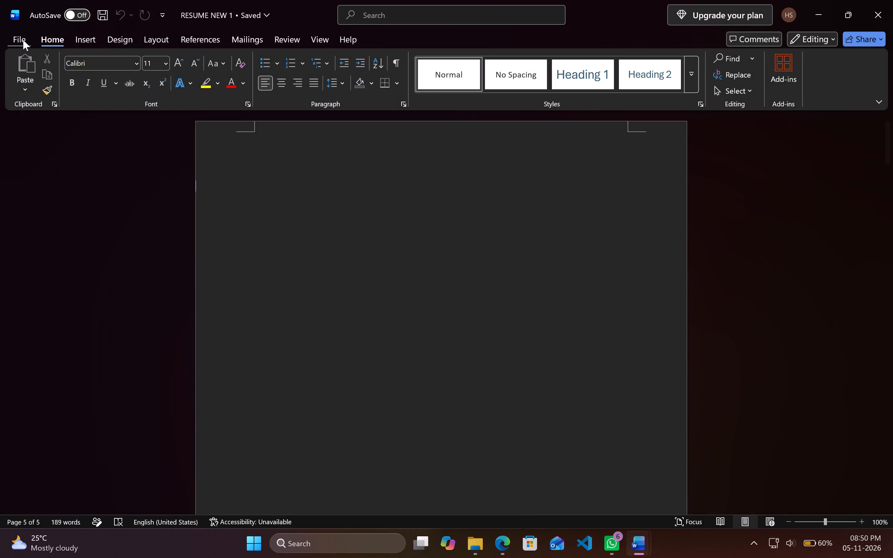
click(23, 40)
click(47, 129)
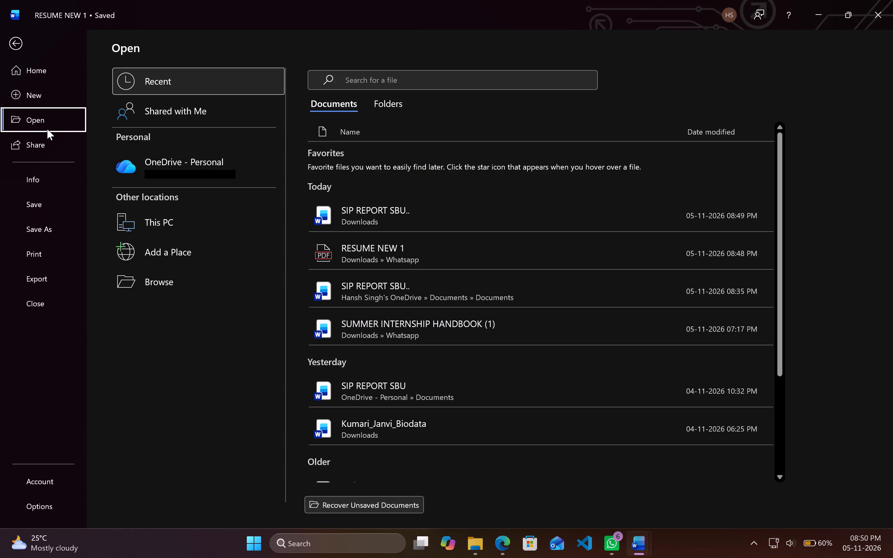
click(221, 216)
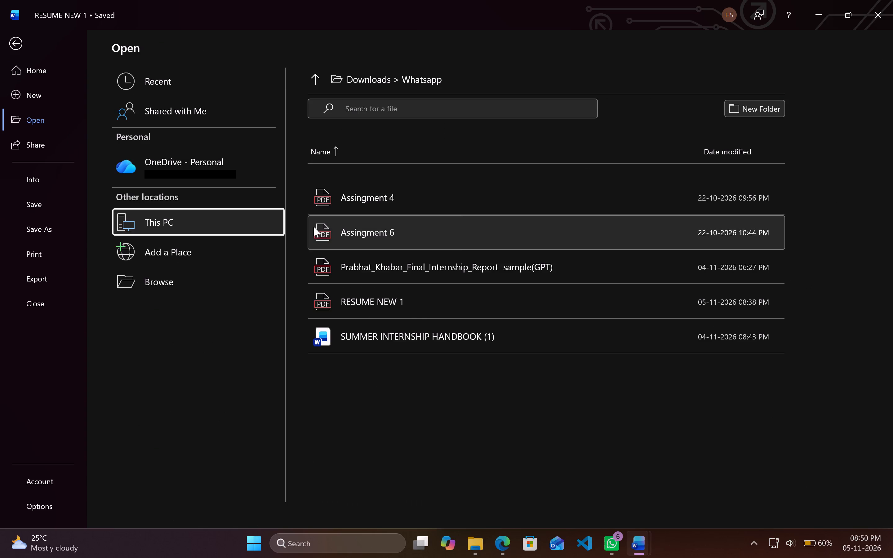
click(419, 312)
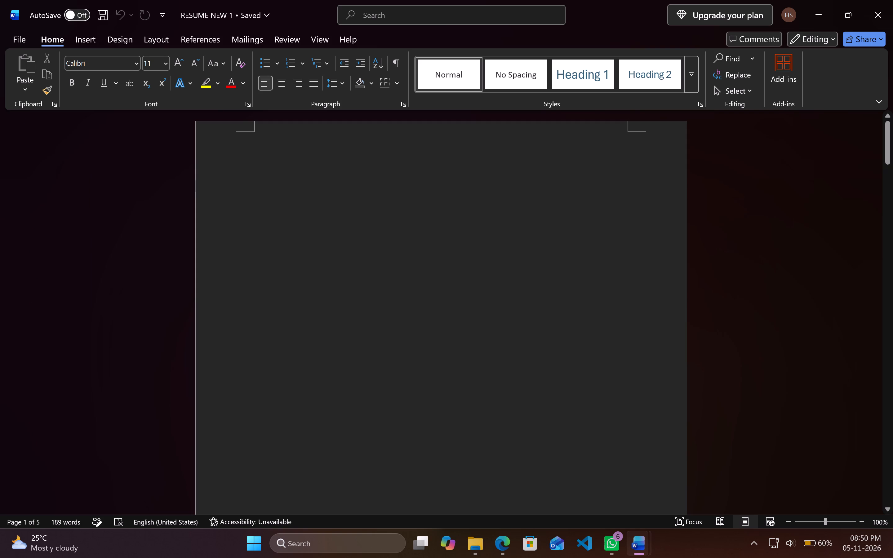
Examine how the internships, certifications, personal details and closing sections came through across the converted resume's pages.
scroll(278, 224, down, 2)
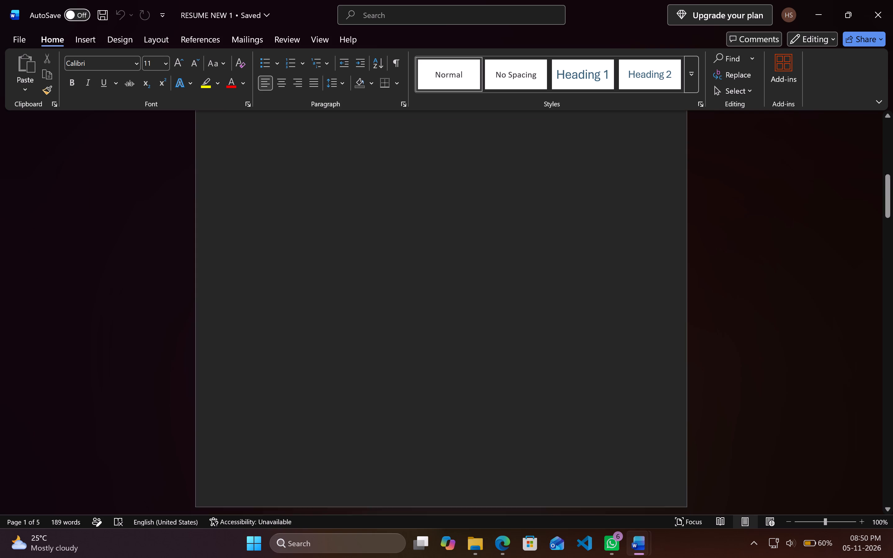
scroll(278, 224, down, 3)
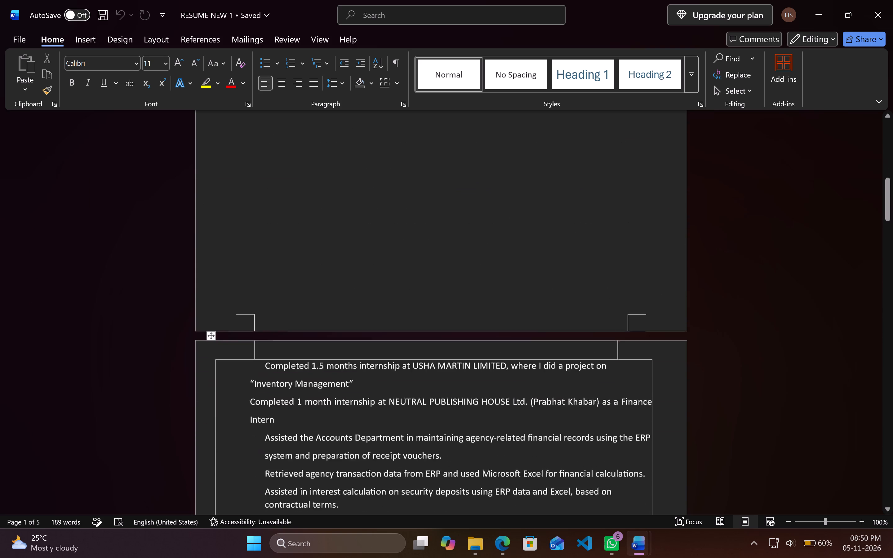
scroll(278, 224, down, 3)
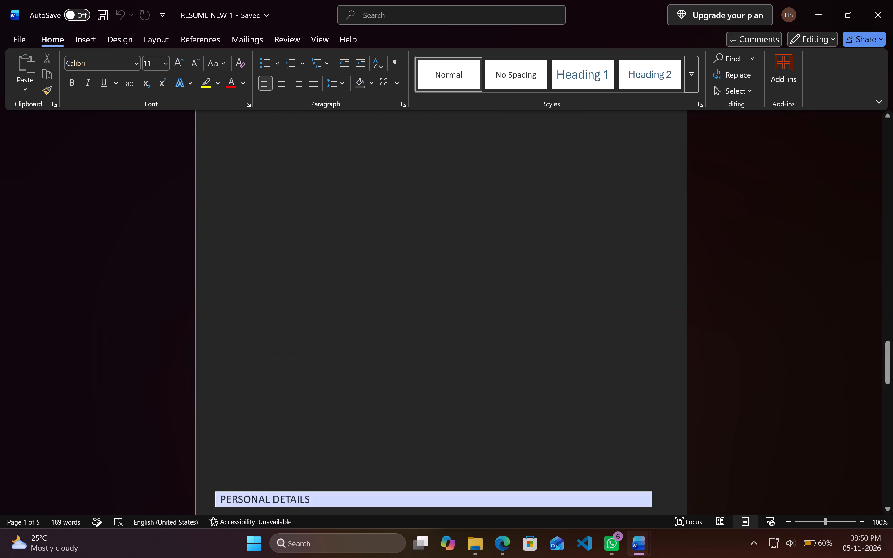
scroll(278, 224, down, 1)
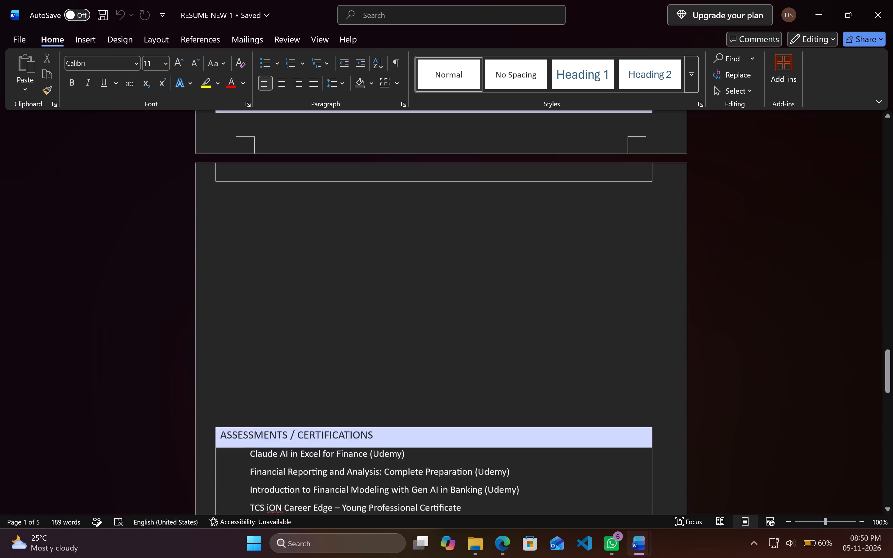
scroll(278, 224, down, 4)
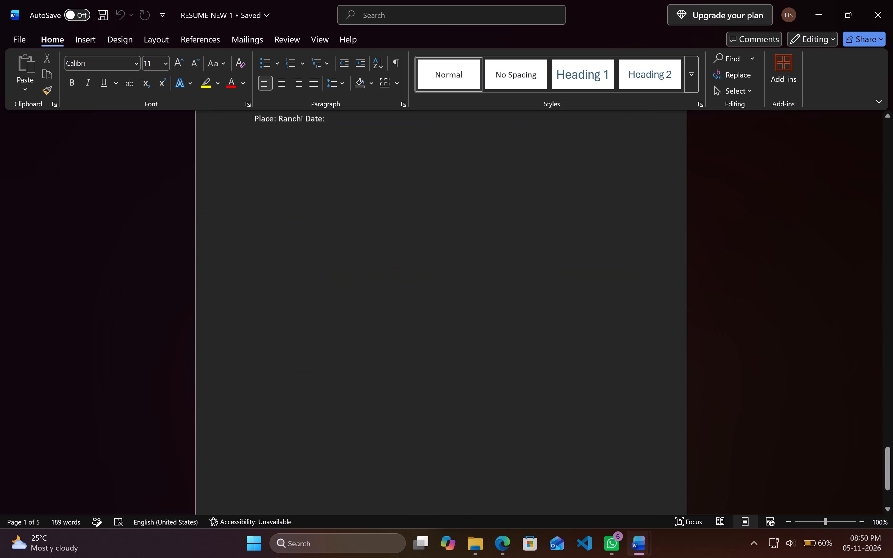
scroll(278, 224, down, 5)
Switch to the resume PDF in Edge and save a copy as RESUME NEW 3 in the Downloads folder.
click(811, 1)
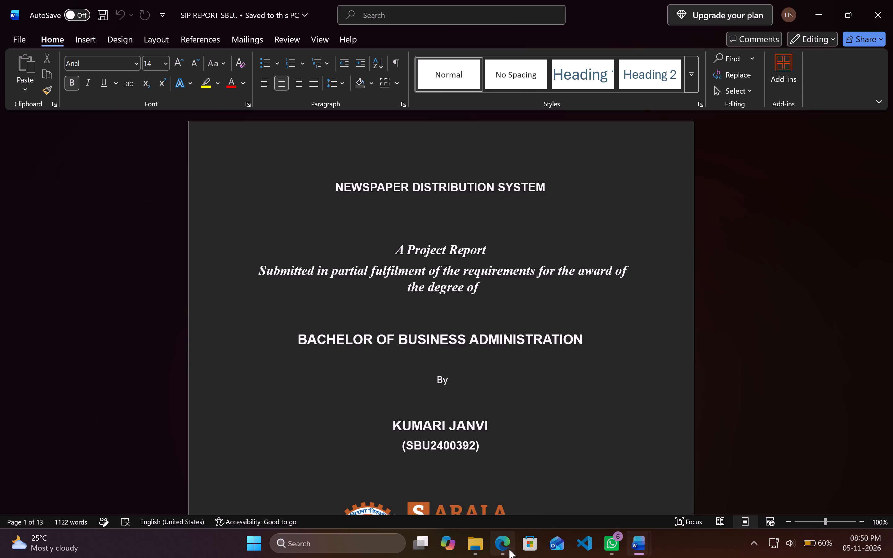
click(509, 549)
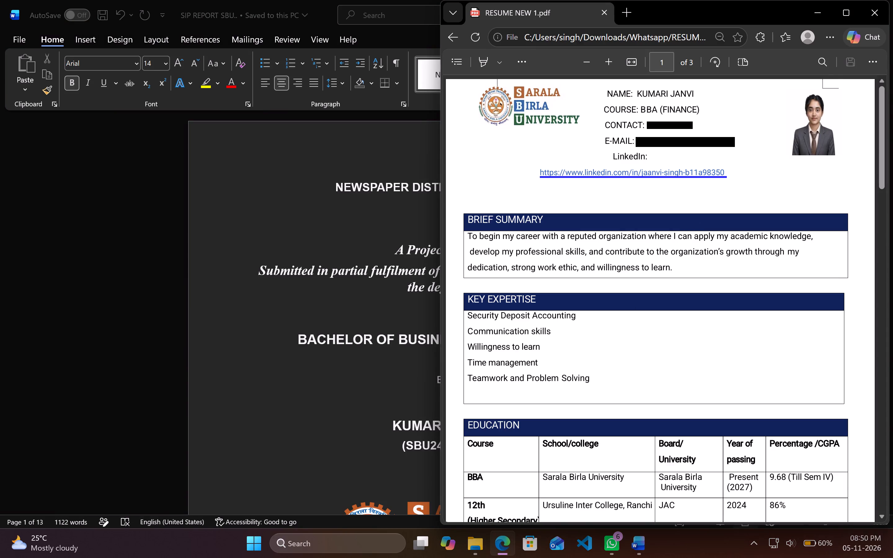
click(873, 64)
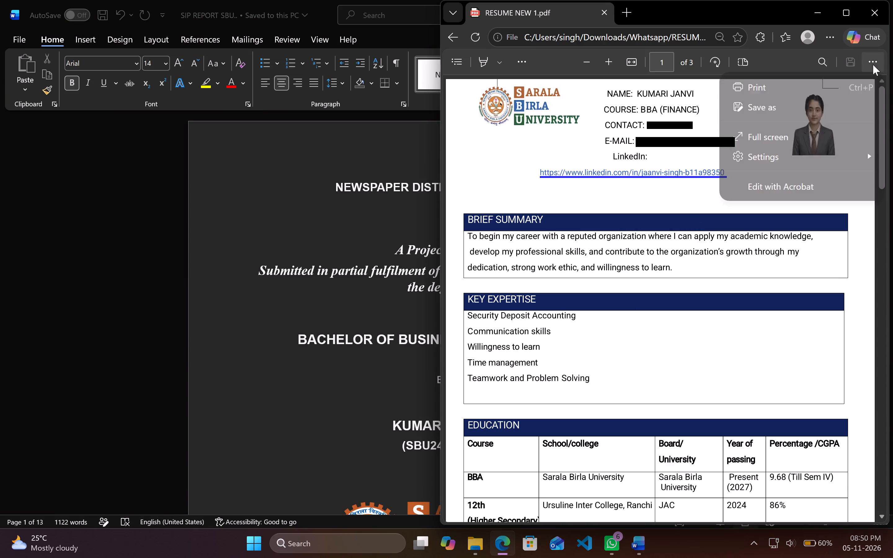
click(815, 115)
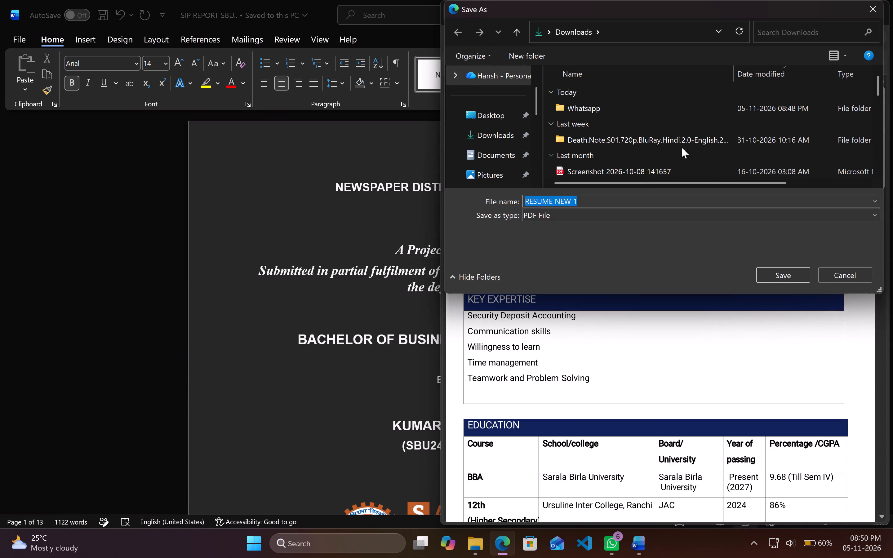
key(Right)
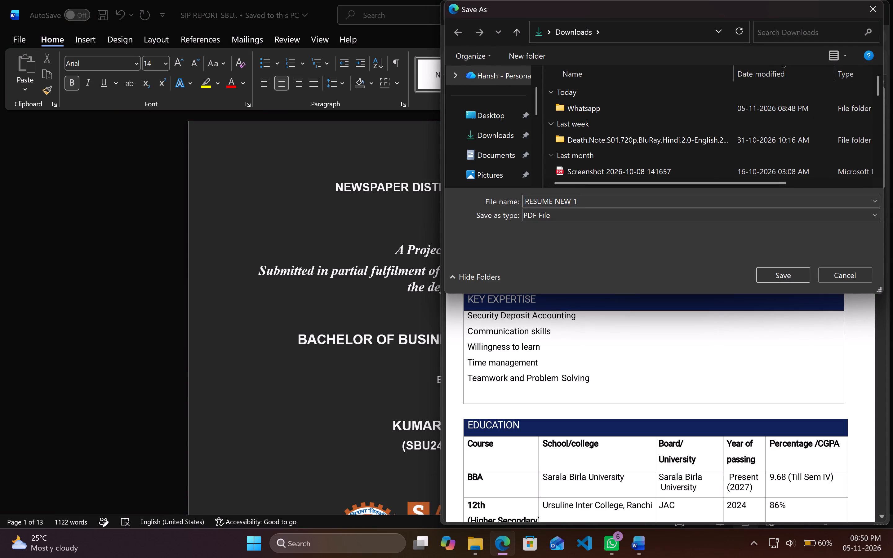
key(BackSpace)
key(3)
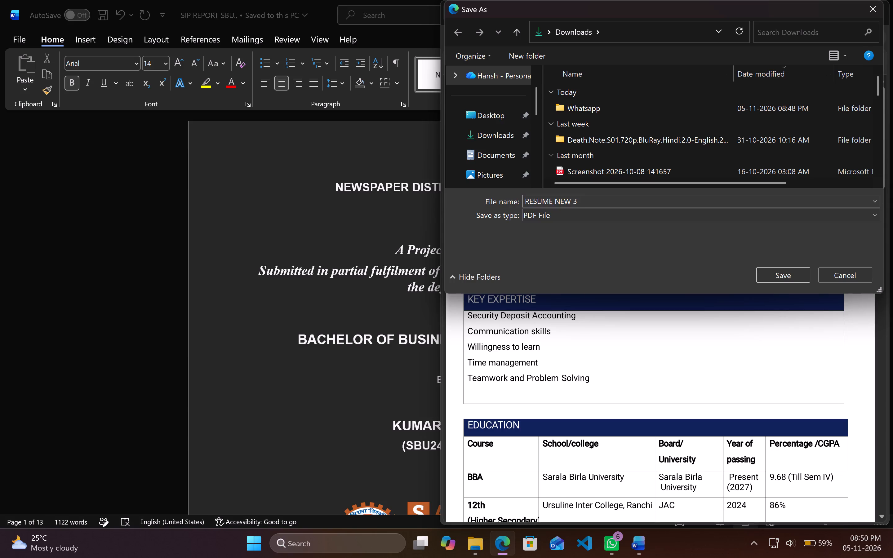
click(488, 135)
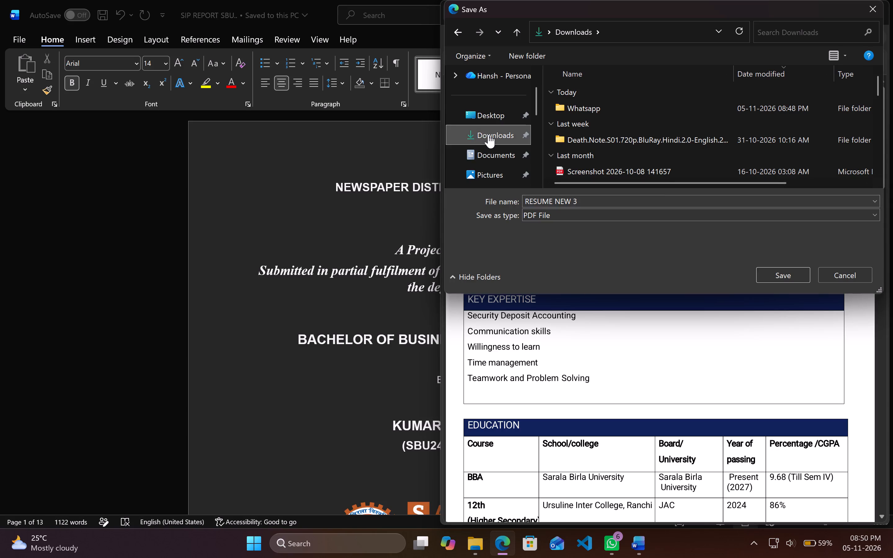
click(778, 273)
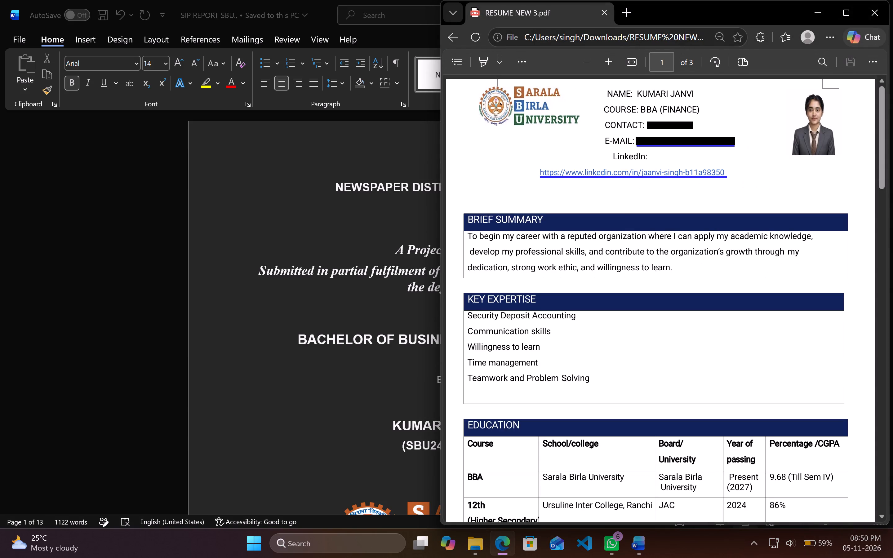
Search the web in a new tab for "ilovepdf pdf to docx converter" and open iLovePDF's PDF to WORD page.
click(625, 7)
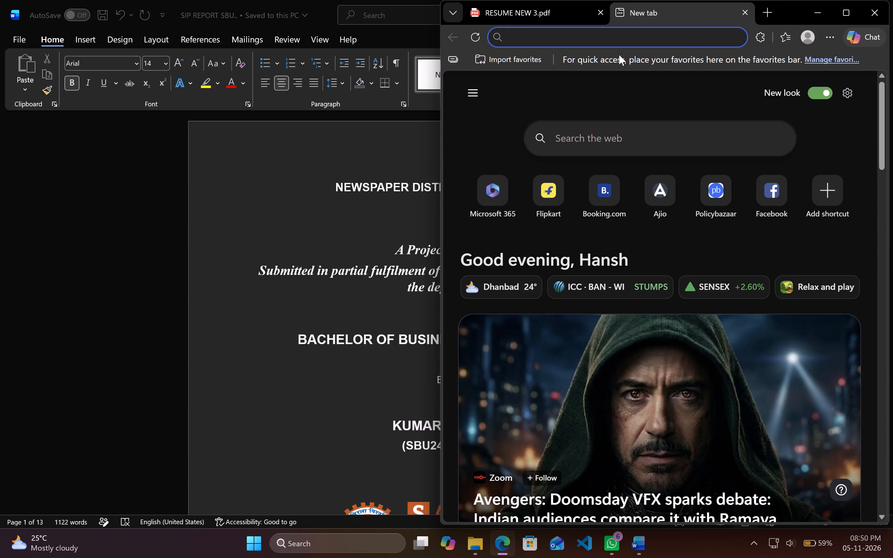
text(ilove p)
key(BackSpace)
key(BackSpace)
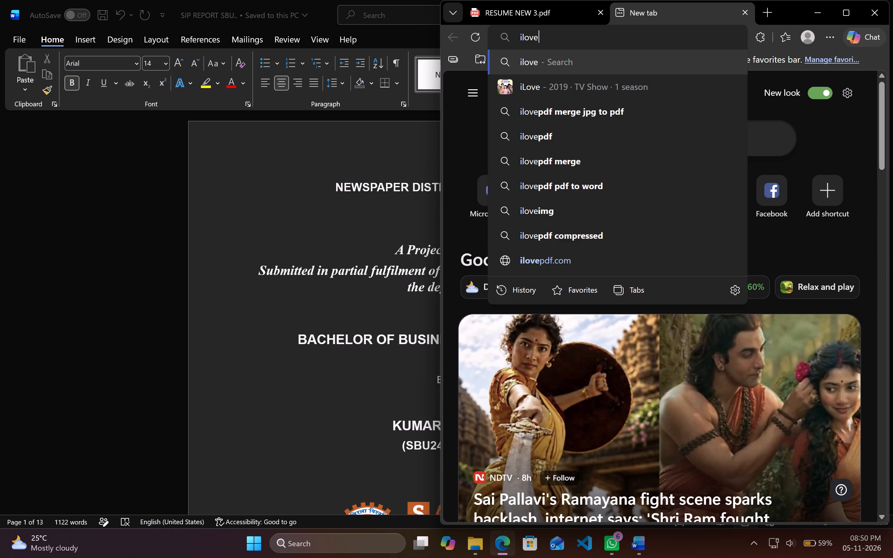
text(pdf)
key(space)
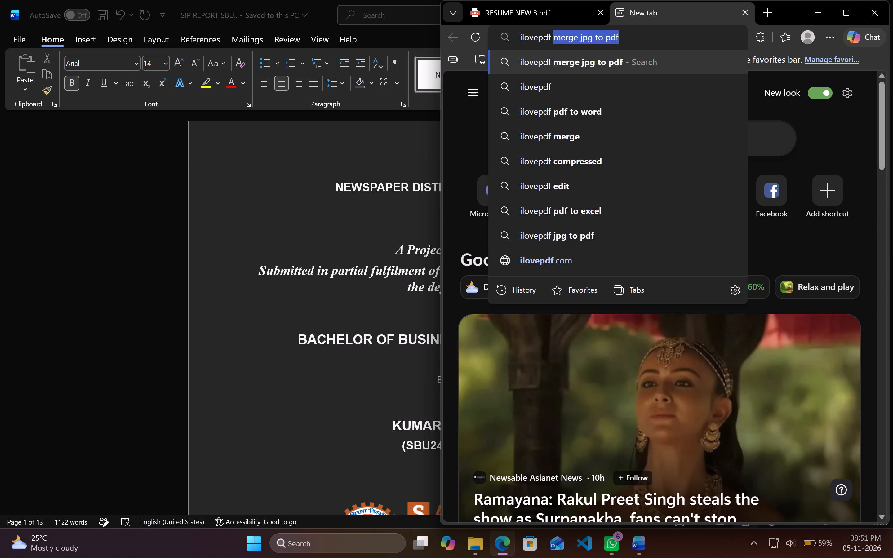
text(pdf to)
key(space)
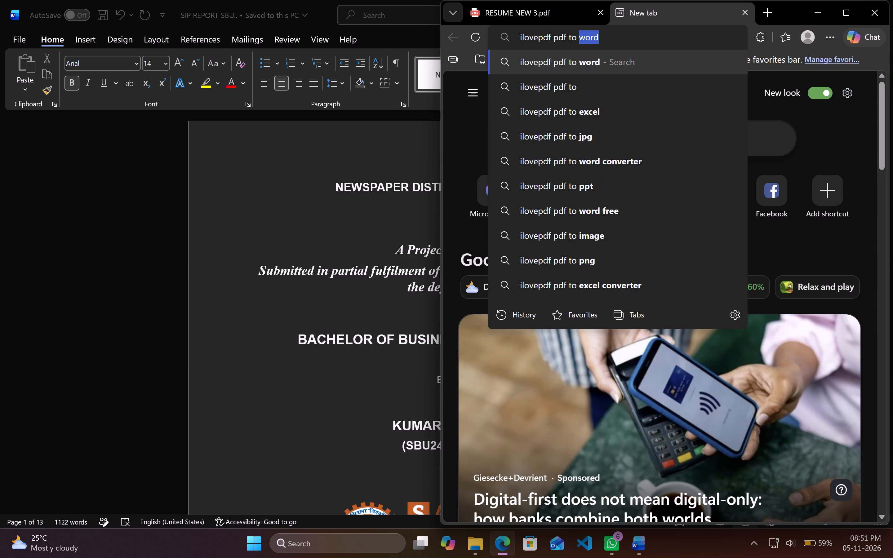
text(docx)
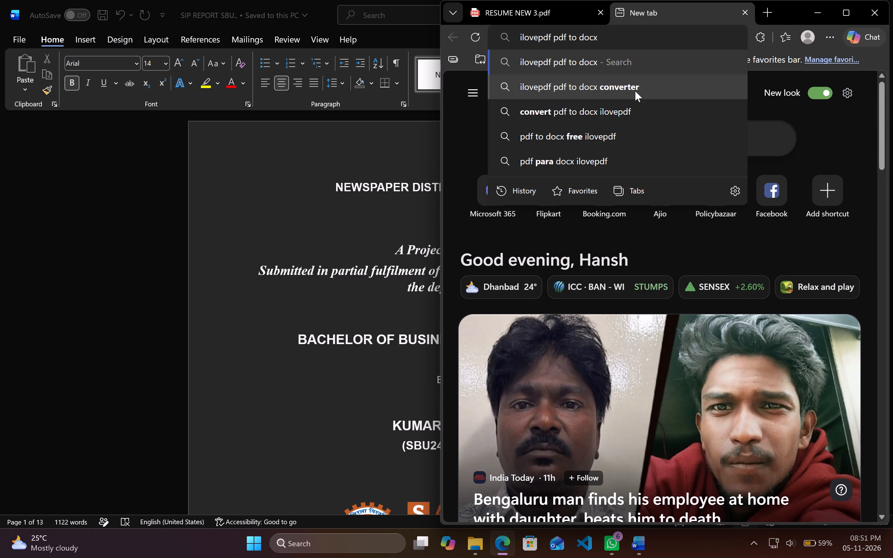
click(635, 91)
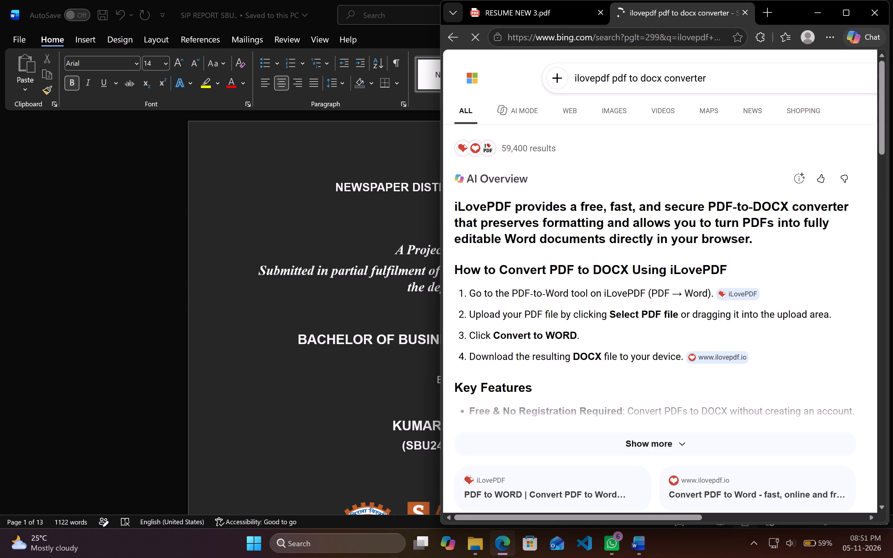
scroll(543, 222, down, 5)
click(560, 273)
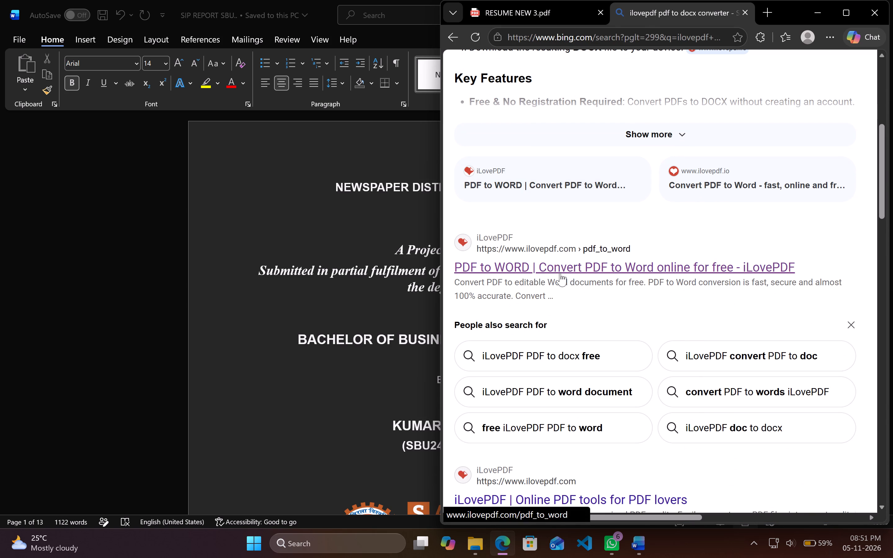
Convert the RESUME NEW 3 PDF from Downloads to Word with iLovePDF and download the result.
click(653, 199)
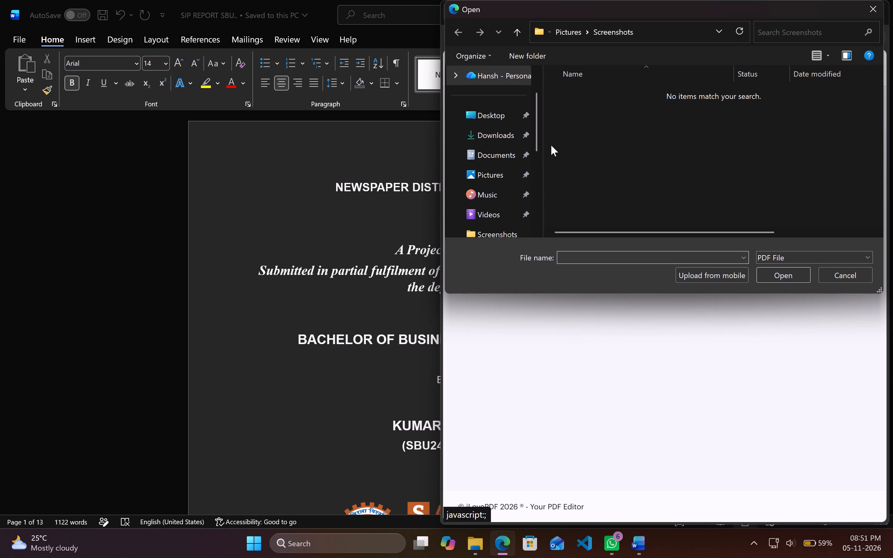
click(478, 142)
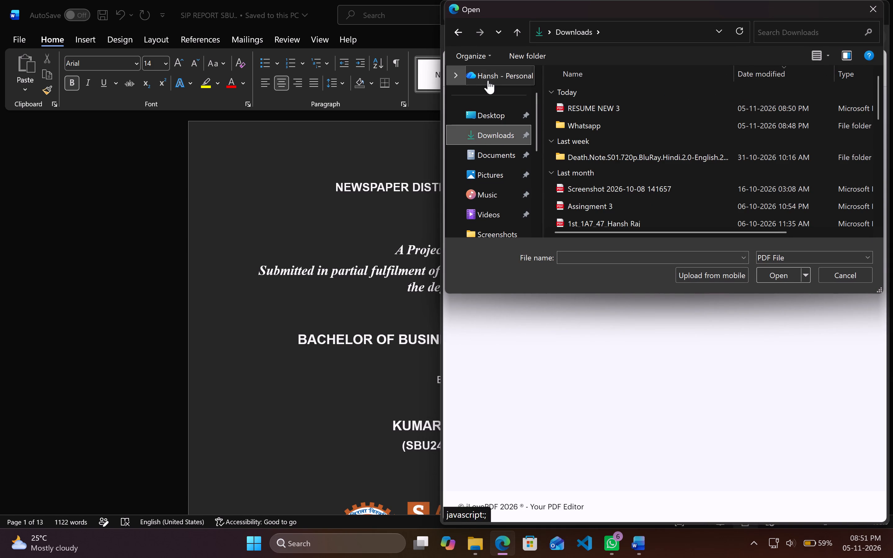
click(600, 111)
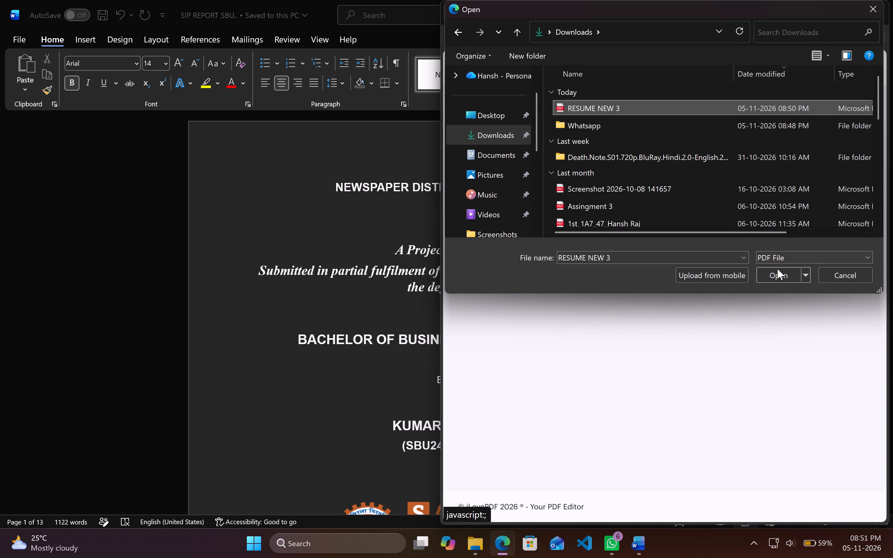
click(781, 272)
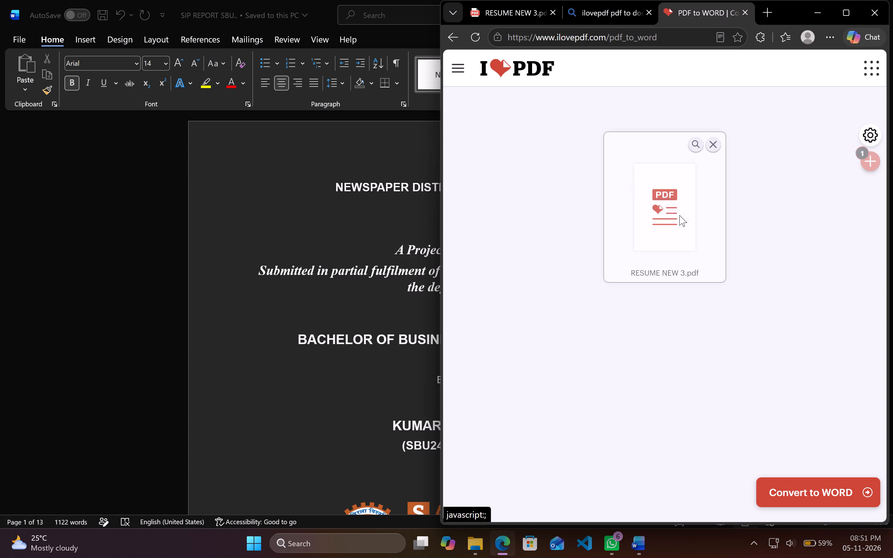
click(829, 500)
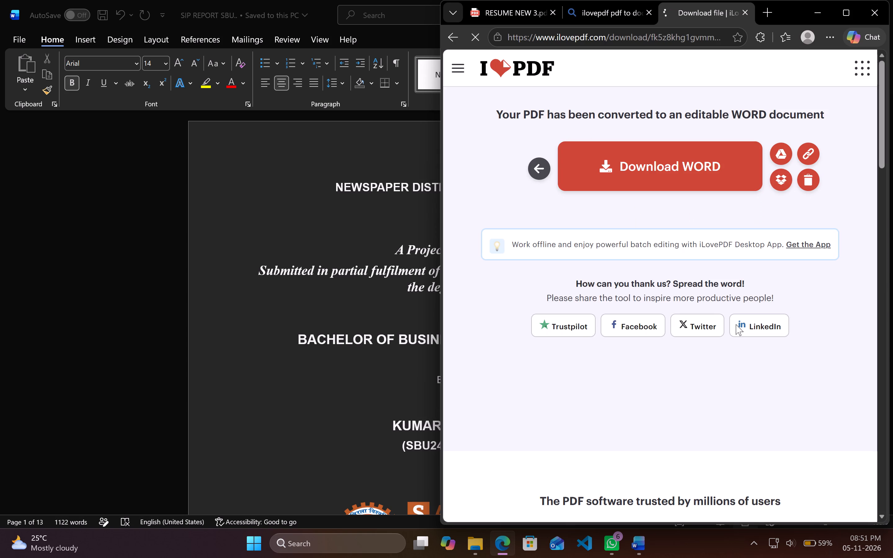
click(674, 153)
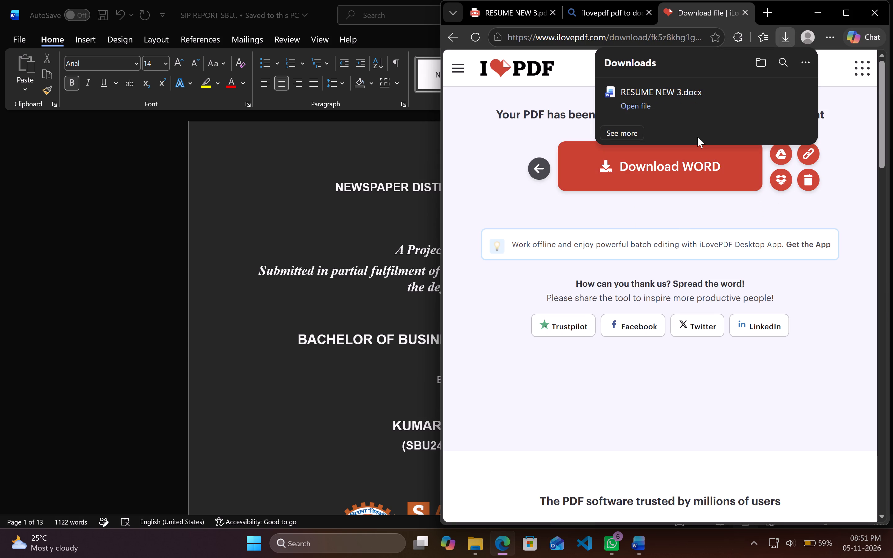
Open the downloaded RESUME NEW 3.docx in Word, skim its pages and enable editing.
click(639, 108)
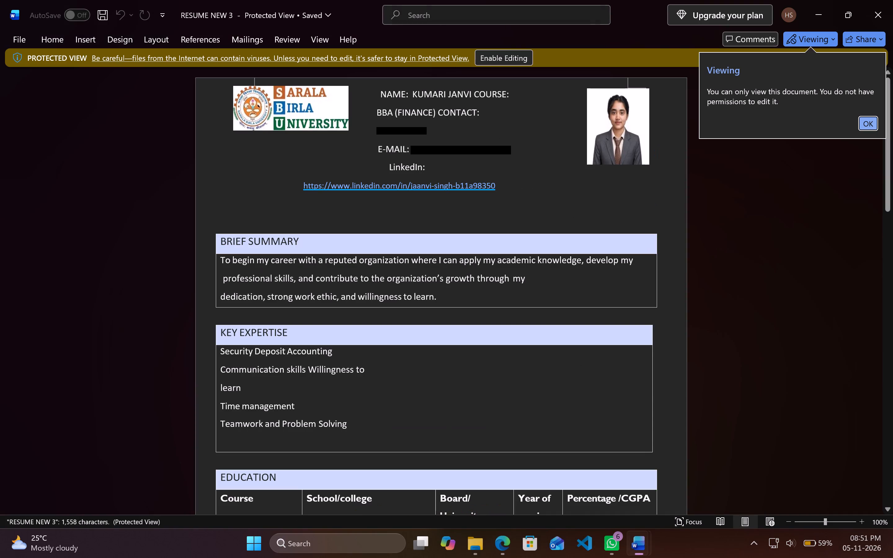
scroll(675, 326, down, 3)
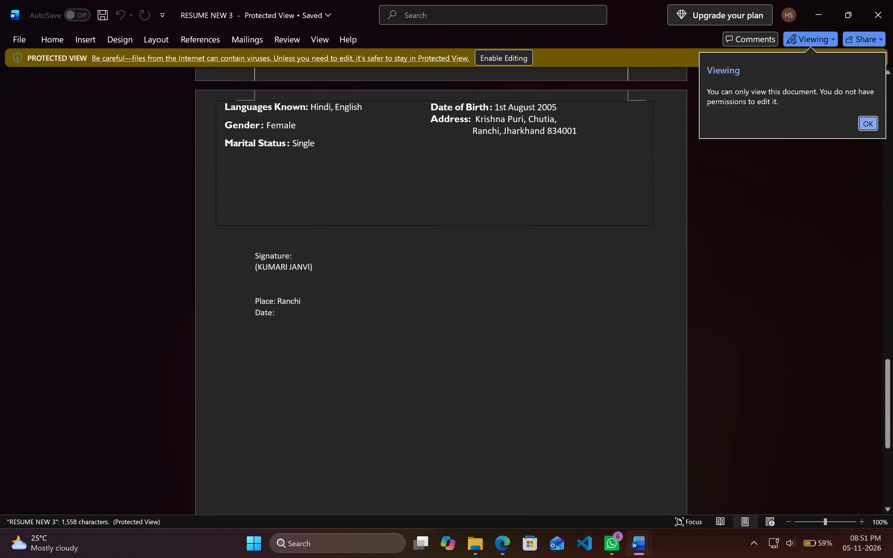
scroll(675, 326, down, 1)
scroll(675, 326, up, 5)
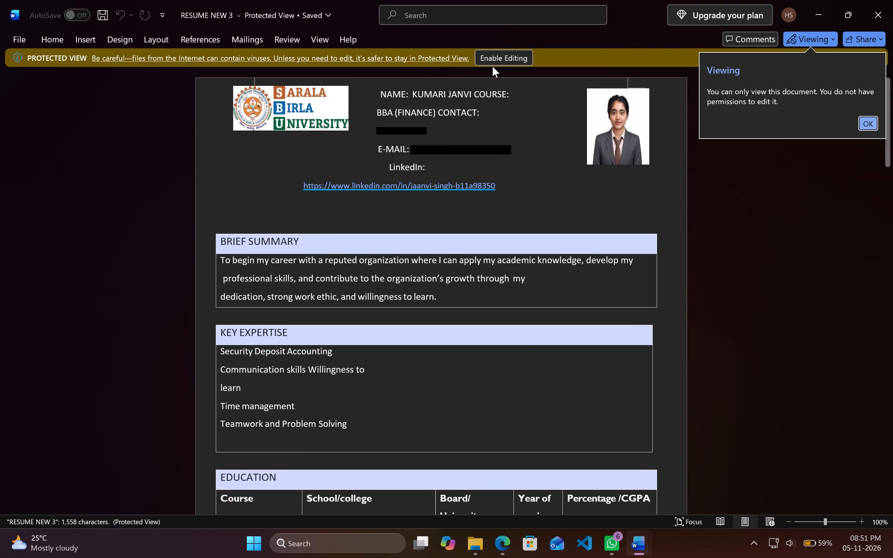
click(492, 66)
click(497, 61)
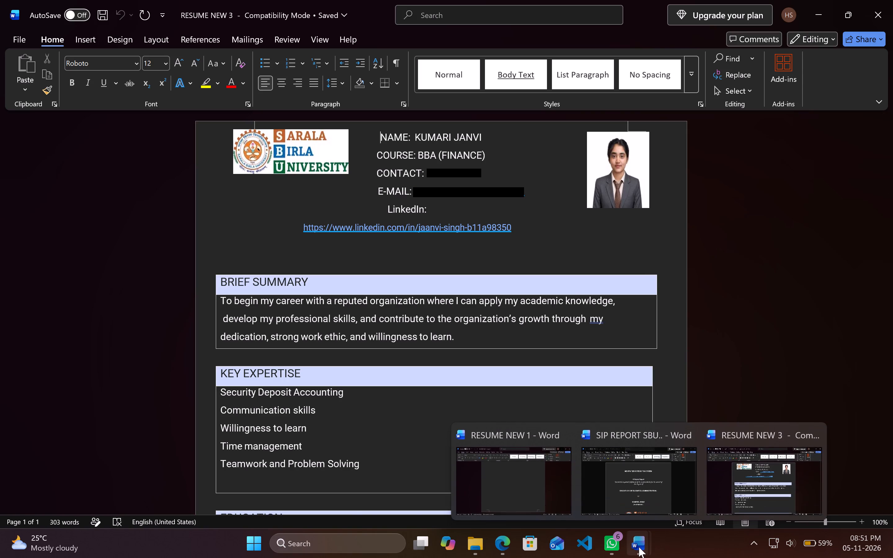
Close the SIP REPORT SBU.. and RESUME NEW 1 documents, keeping RESUME NEW 3 open.
click(686, 439)
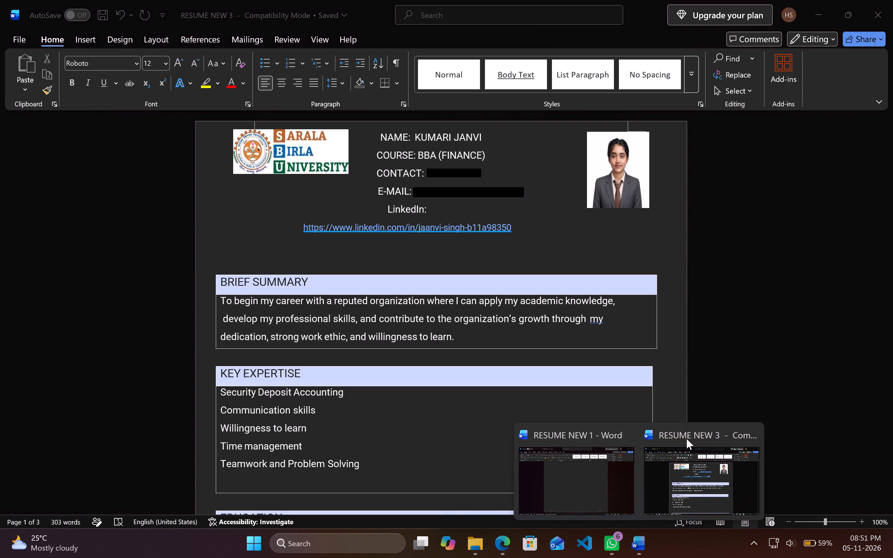
click(627, 443)
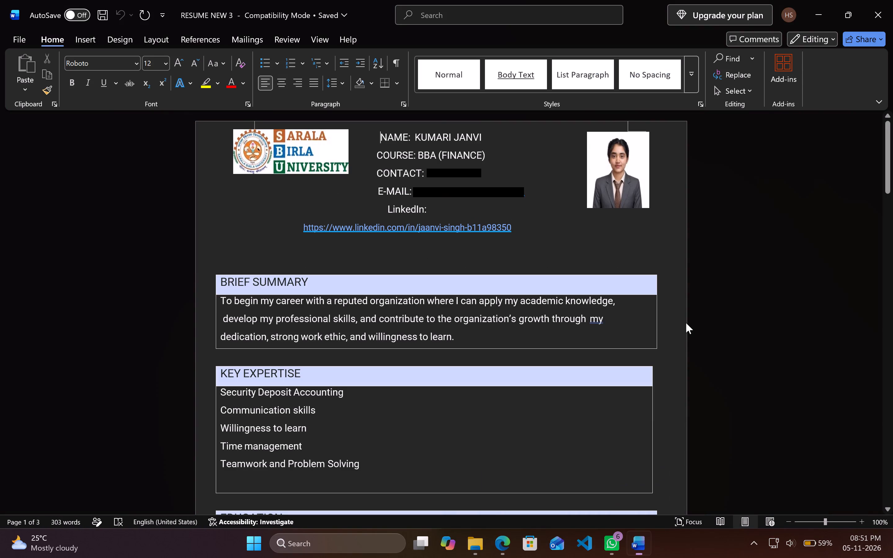
Set the line spacing of the entire RESUME NEW 3 document to 1.0.
click(686, 323)
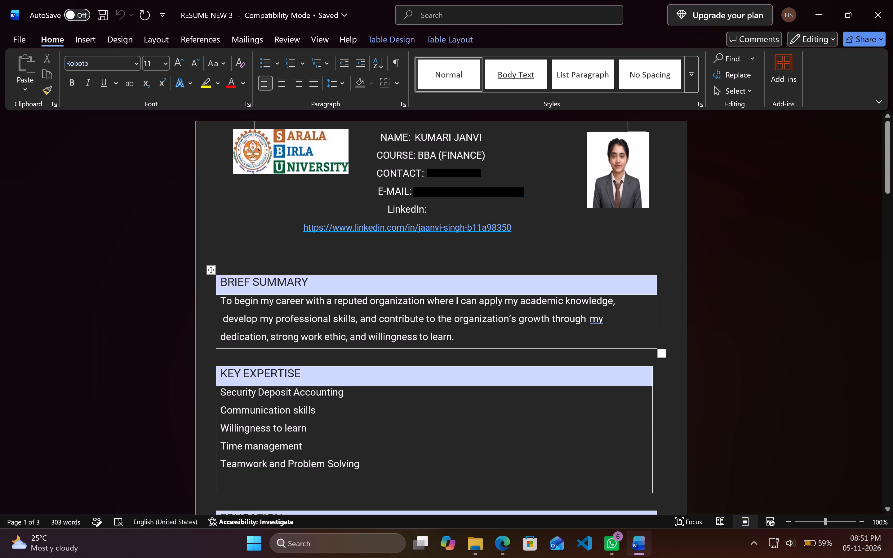
key(ctrl+a)
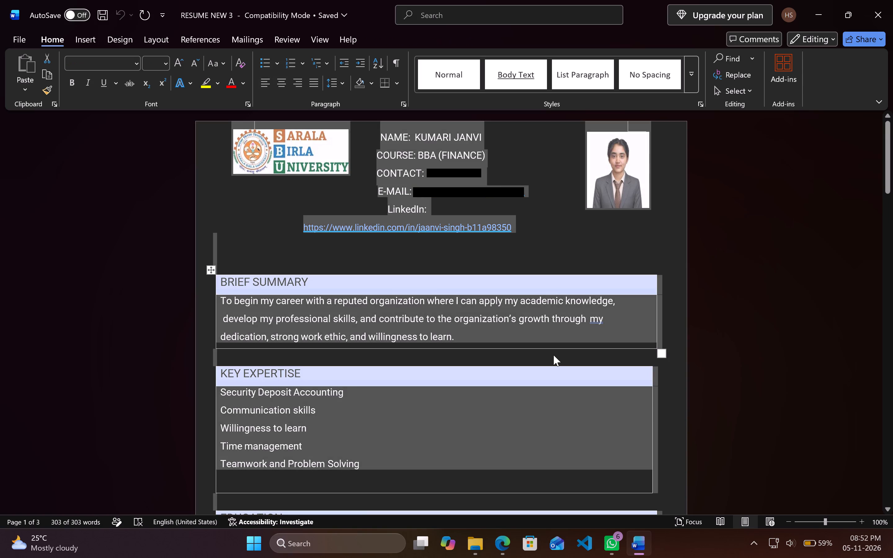
click(343, 82)
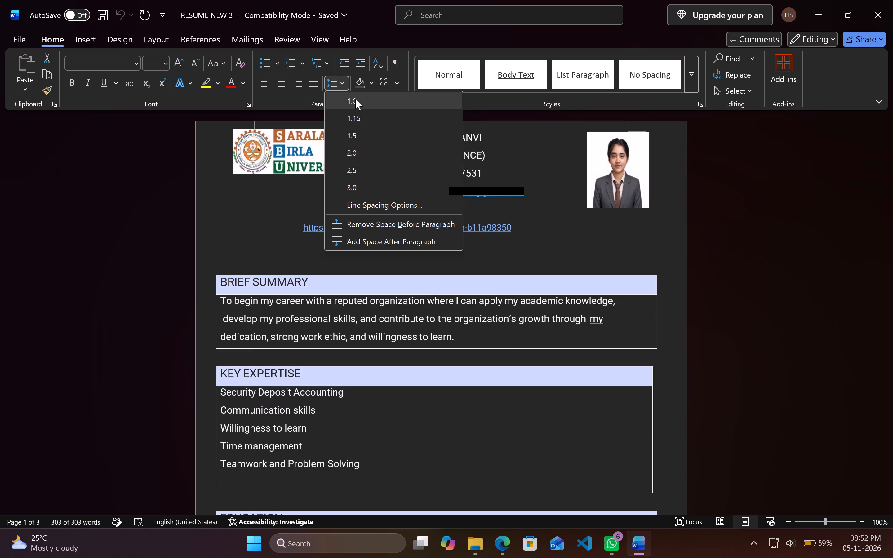
click(355, 99)
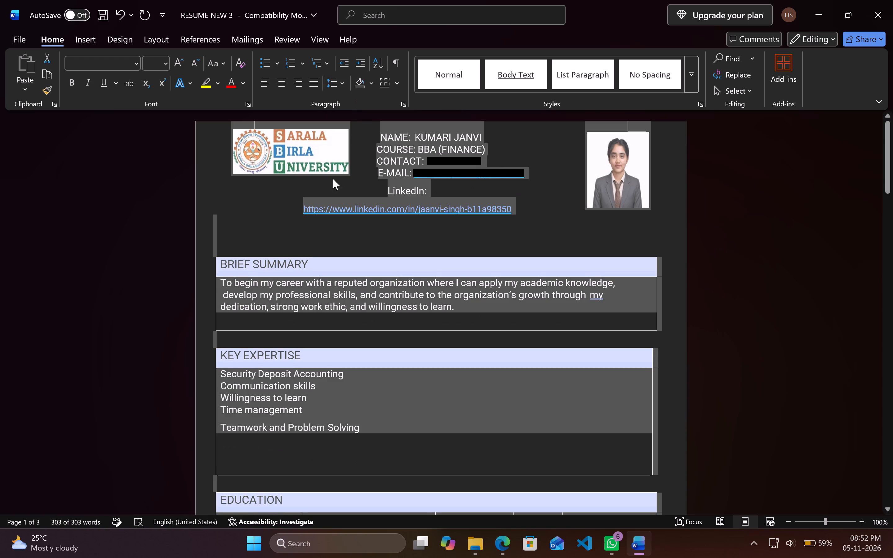
Remove the extra gap above "Teamwork and Problem Solving" under KEY EXPERTISE by joining it to "Time management" and splitting the line again.
double_click(271, 417)
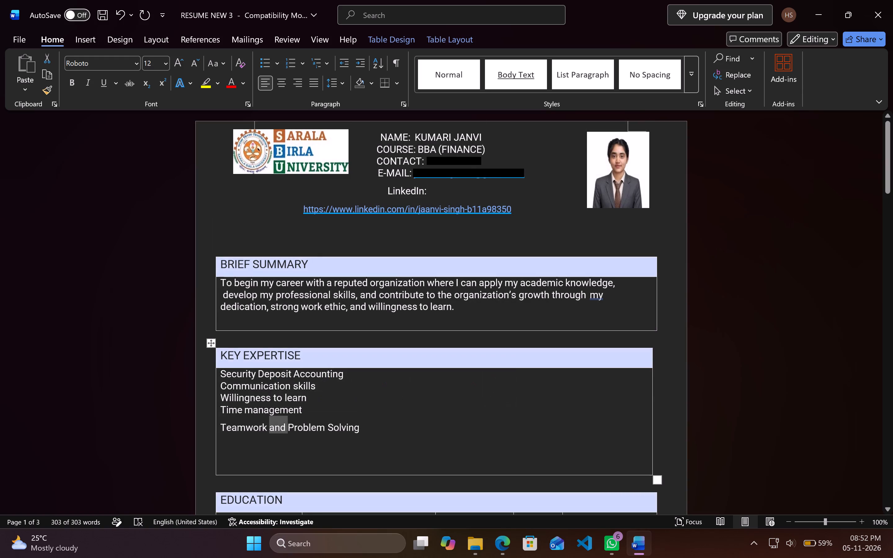
click(221, 426)
key(BackSpace)
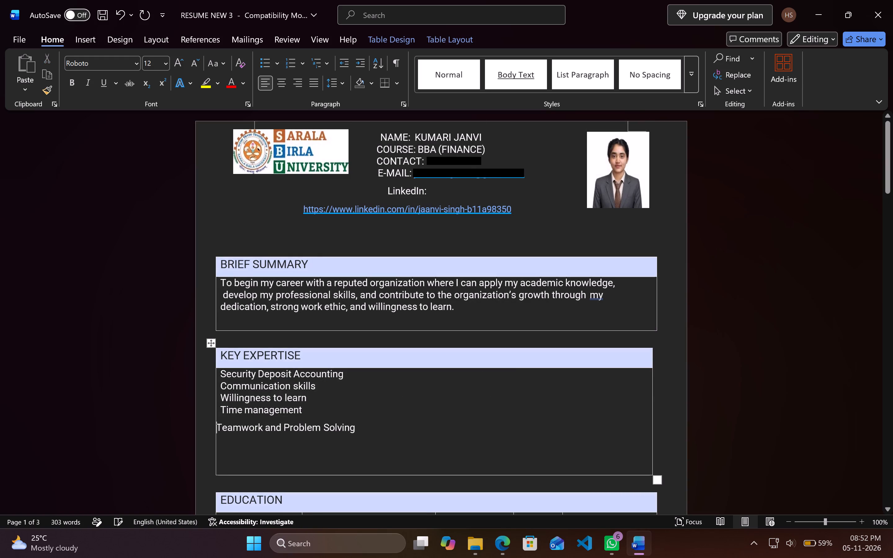
key(BackSpace)
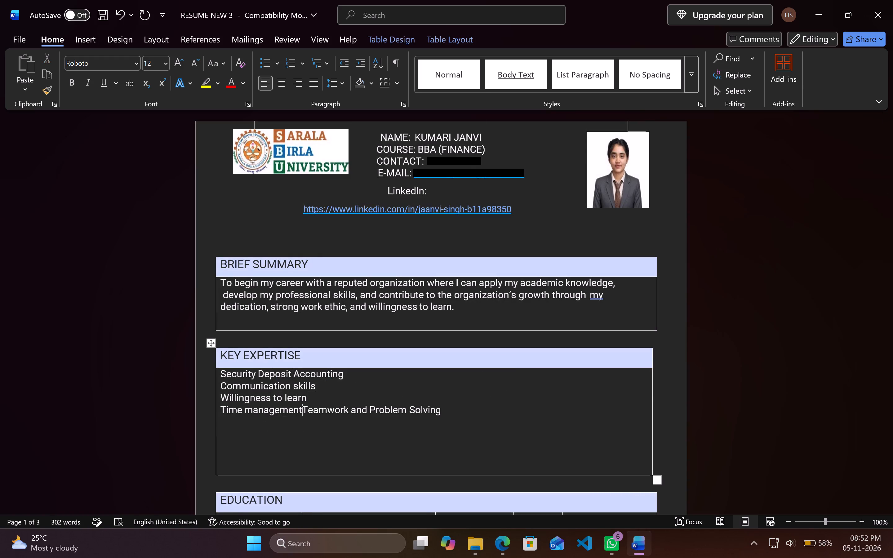
key(Return)
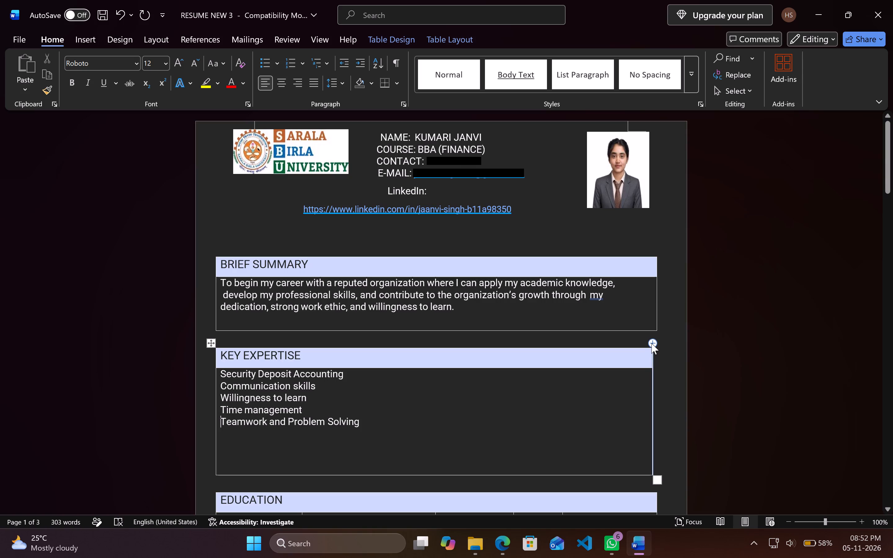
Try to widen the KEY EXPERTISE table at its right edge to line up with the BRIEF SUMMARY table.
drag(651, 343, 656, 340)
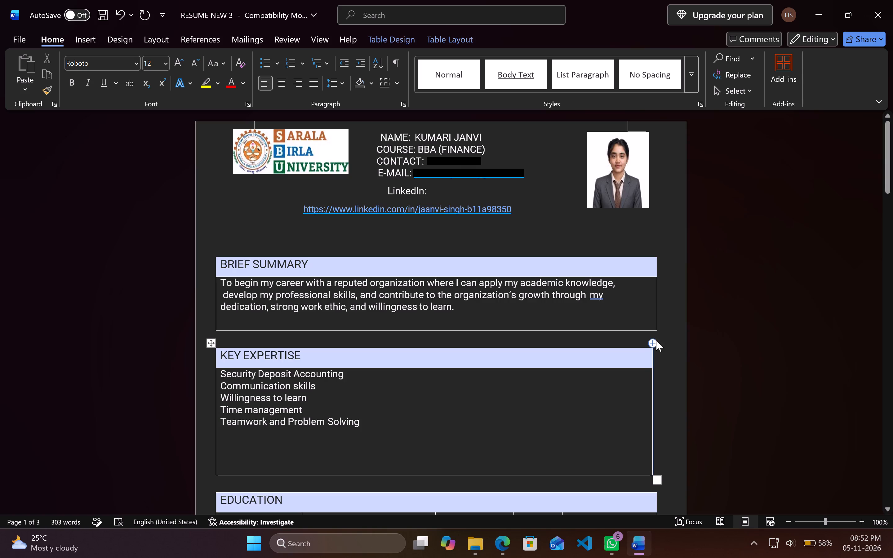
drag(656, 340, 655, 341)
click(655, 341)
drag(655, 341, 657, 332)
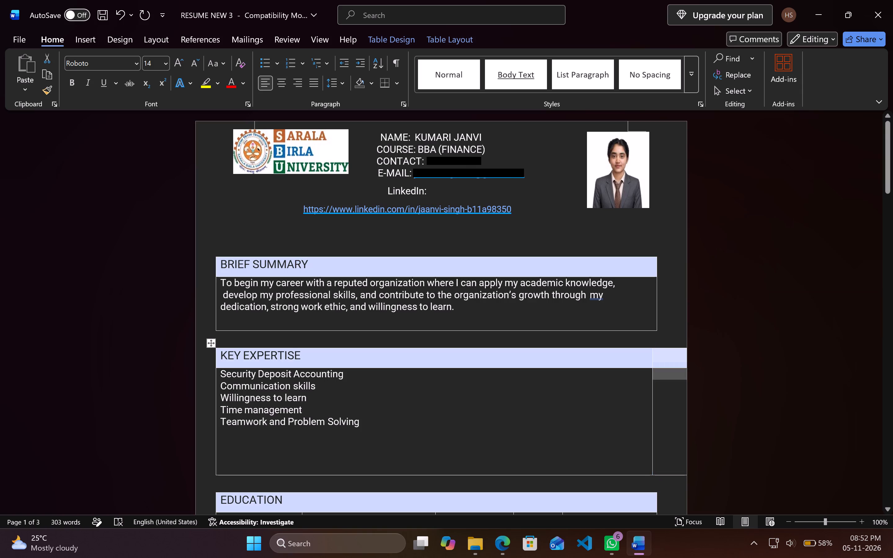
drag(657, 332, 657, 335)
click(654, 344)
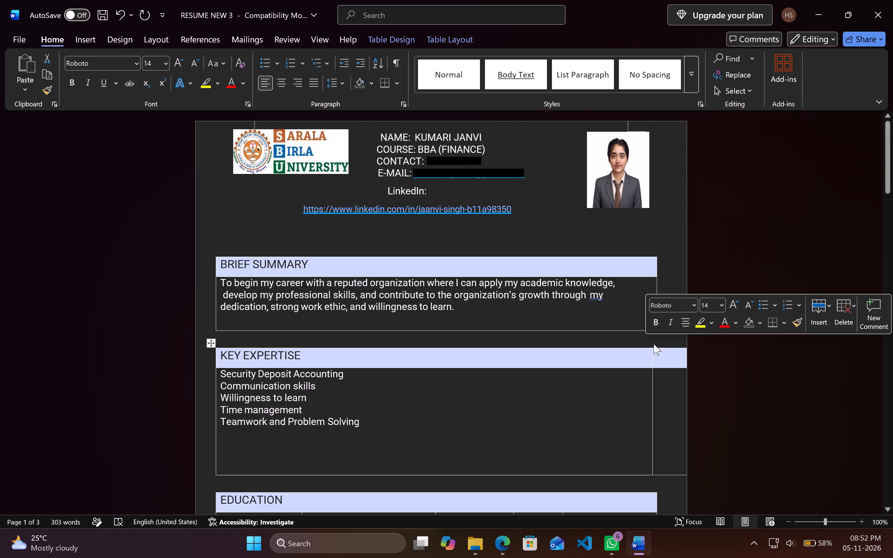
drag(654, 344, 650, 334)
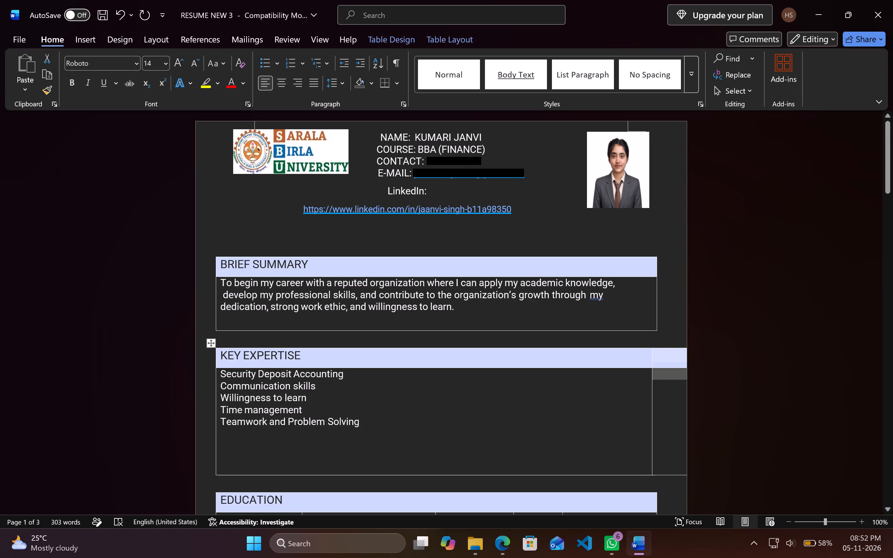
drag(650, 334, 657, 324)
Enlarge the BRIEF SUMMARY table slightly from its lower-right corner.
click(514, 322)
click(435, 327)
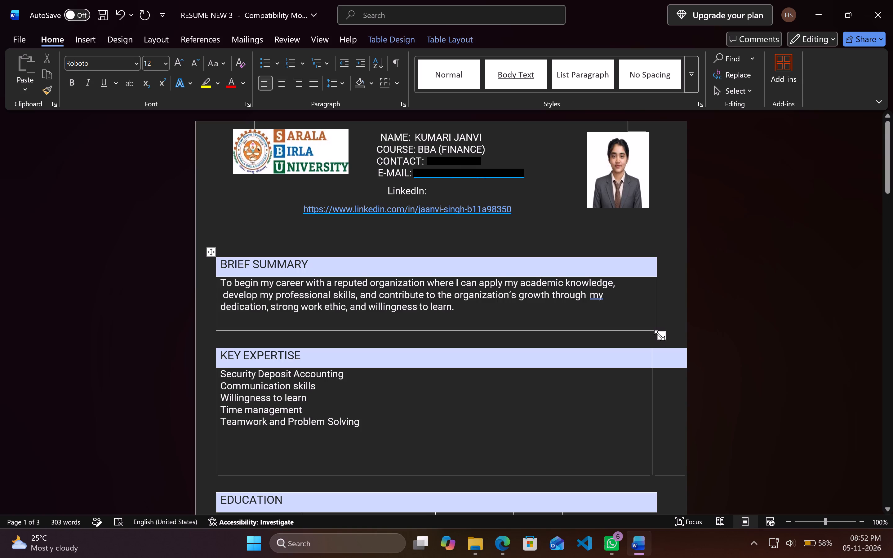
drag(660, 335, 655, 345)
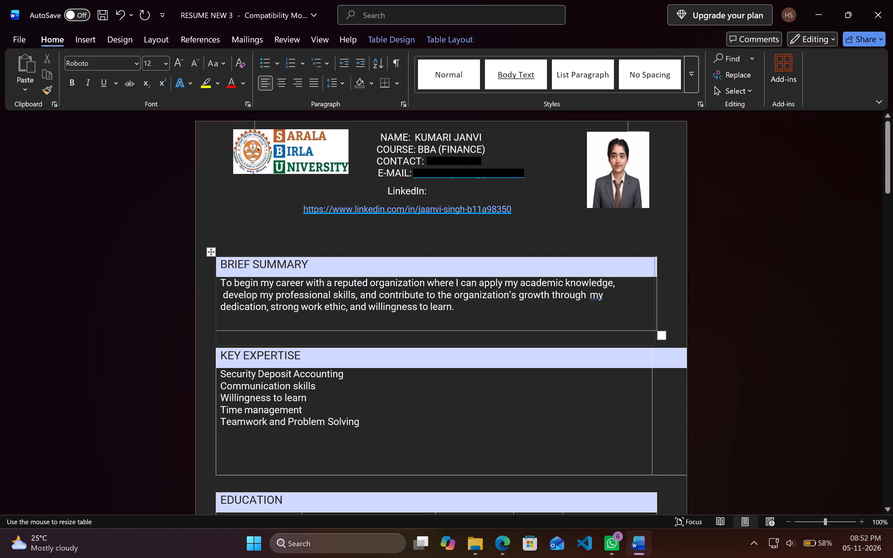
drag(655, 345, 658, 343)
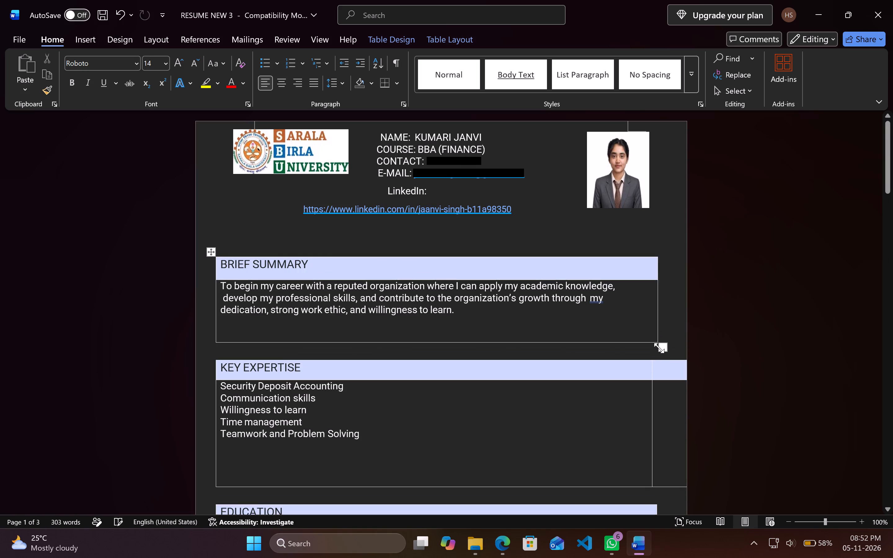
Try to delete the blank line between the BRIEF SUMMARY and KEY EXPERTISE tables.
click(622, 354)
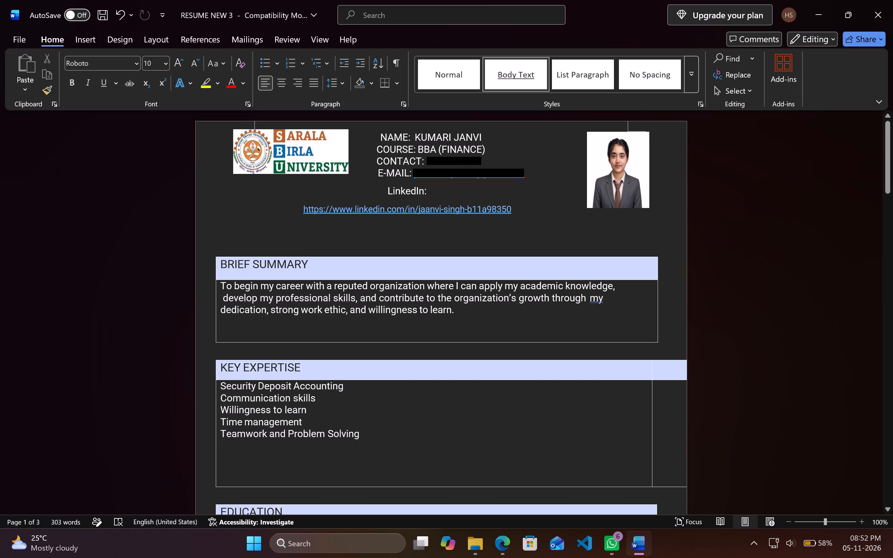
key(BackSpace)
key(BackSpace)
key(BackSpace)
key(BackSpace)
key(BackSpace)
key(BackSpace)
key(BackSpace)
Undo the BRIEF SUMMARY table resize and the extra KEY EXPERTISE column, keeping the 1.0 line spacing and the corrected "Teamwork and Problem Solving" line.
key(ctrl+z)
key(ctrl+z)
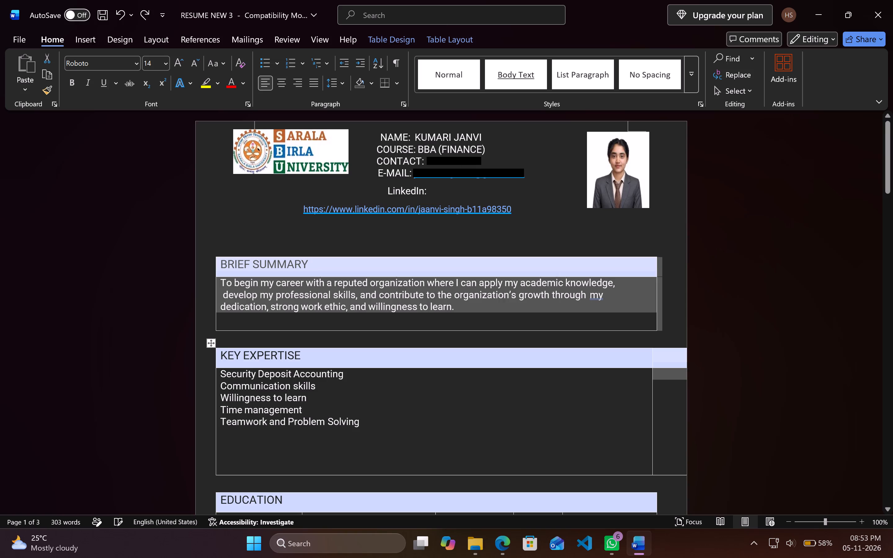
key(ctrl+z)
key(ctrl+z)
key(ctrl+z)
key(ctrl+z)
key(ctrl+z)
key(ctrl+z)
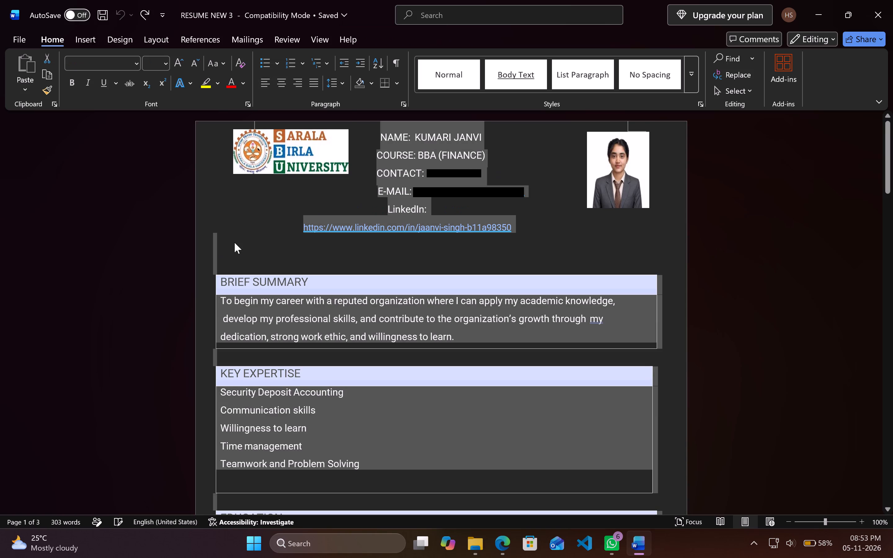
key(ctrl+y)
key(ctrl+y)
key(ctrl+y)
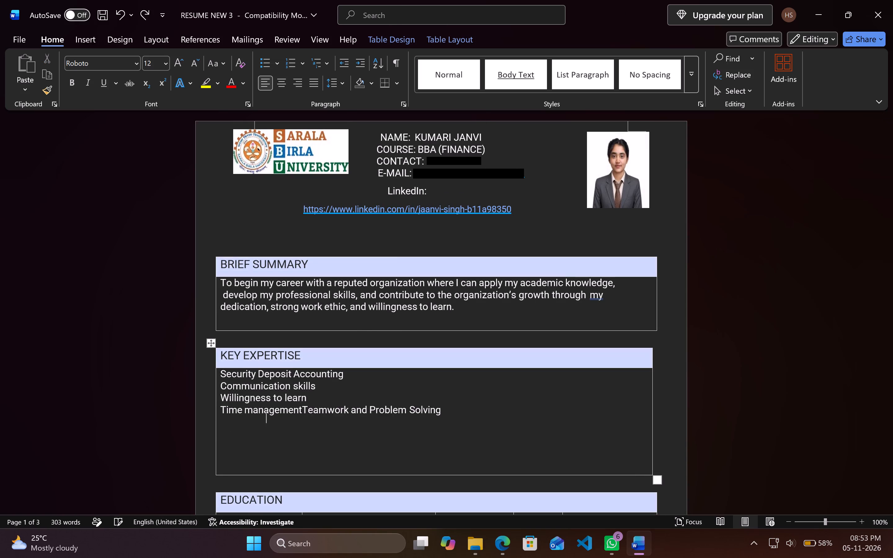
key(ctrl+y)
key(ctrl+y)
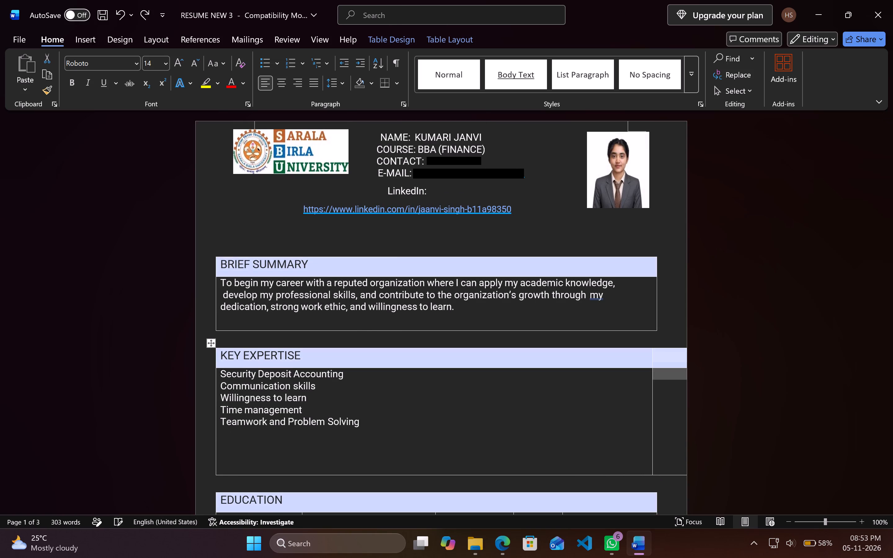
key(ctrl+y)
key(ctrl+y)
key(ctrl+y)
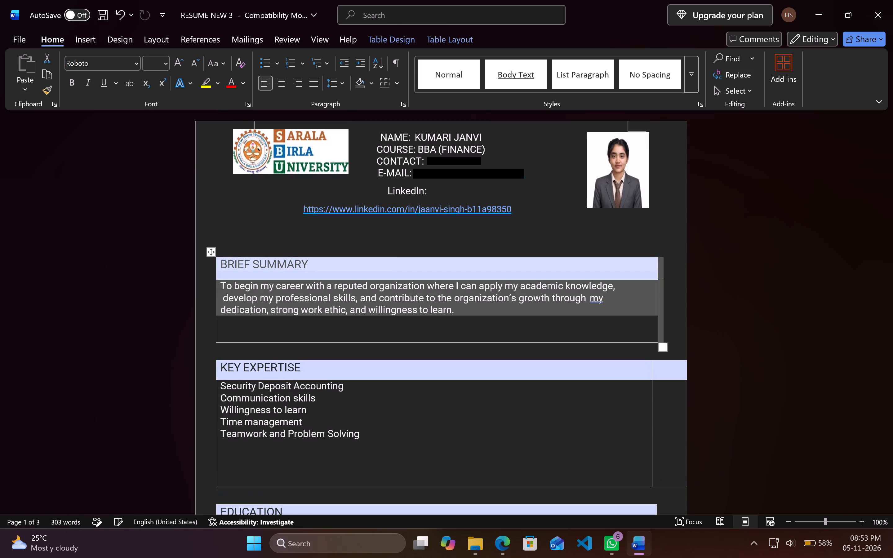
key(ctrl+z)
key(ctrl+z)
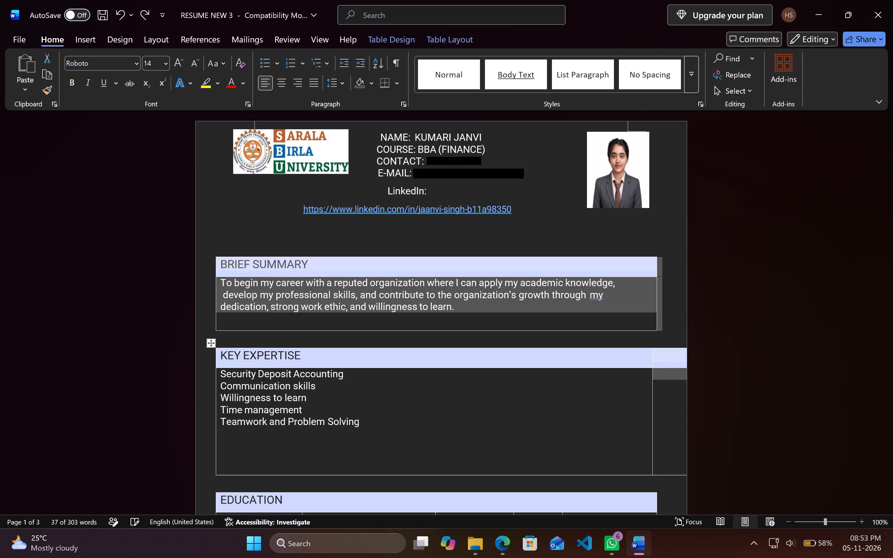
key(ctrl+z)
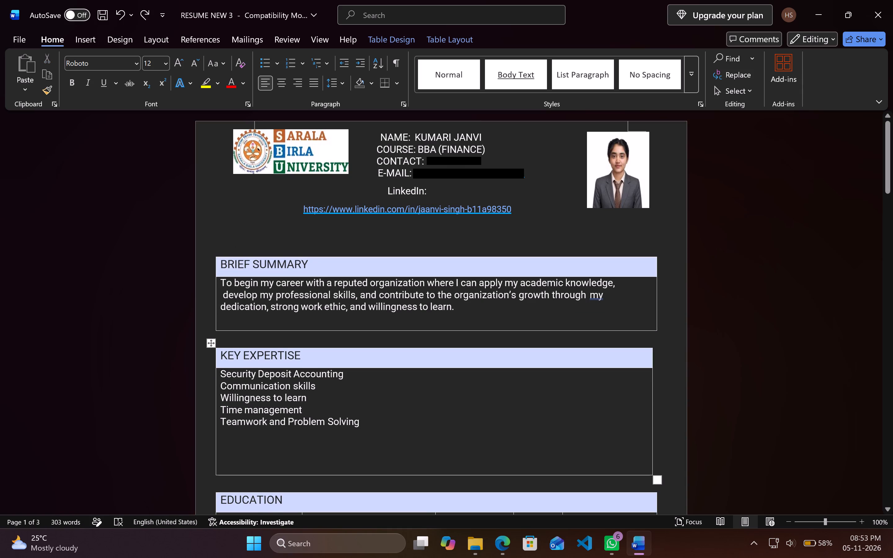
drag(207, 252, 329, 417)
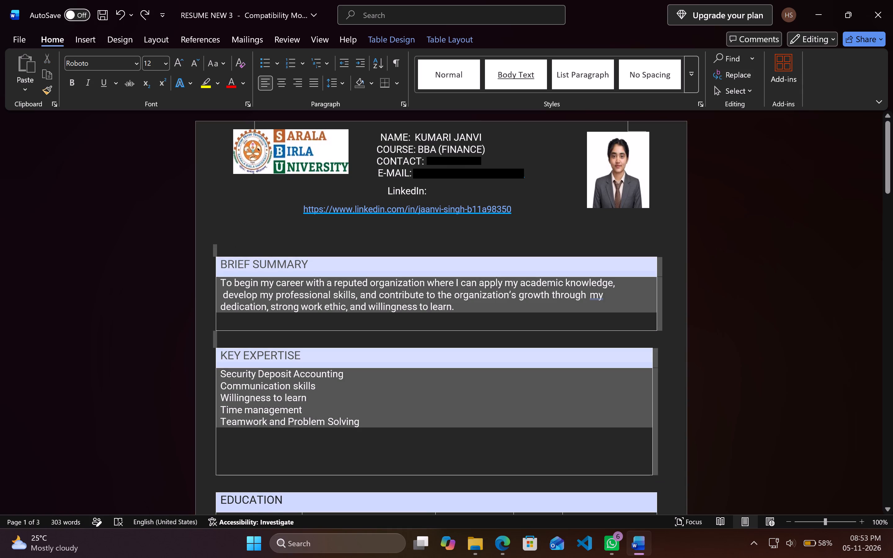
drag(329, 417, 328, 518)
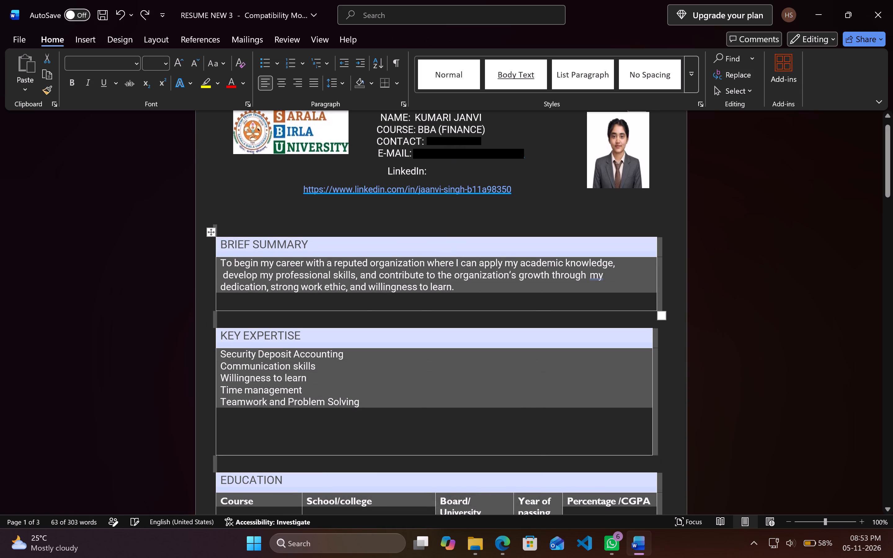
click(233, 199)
Remove the space before paragraphs from the blank line above BRIEF SUMMARY through the end of the EDUCATION table.
click(209, 235)
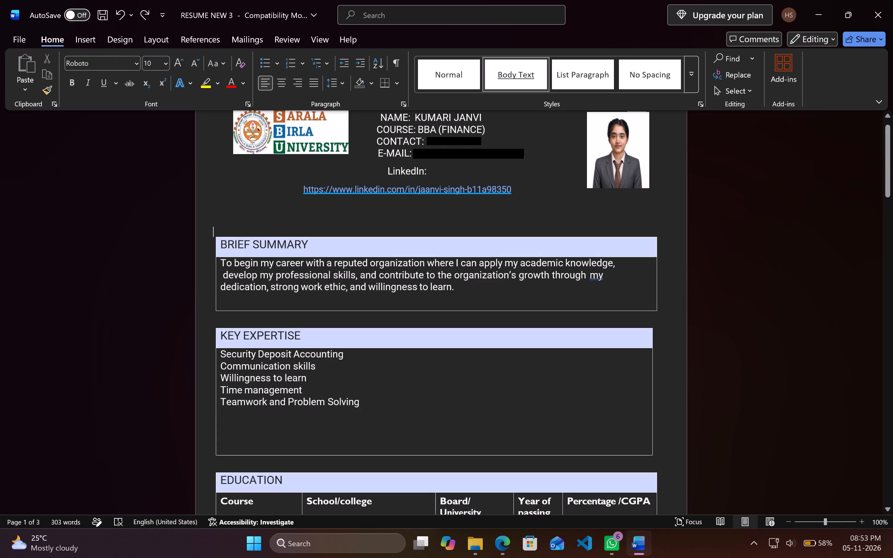
key(shift+Down)
key(shift+Down)
key(shift+Down)
key(shift+Down)
key(shift+Down)
key(shift+Down)
key(shift+Down)
key(shift+Down)
key(shift+Down)
key(shift+Down)
key(shift+Down)
key(shift+Down)
key(shift+Down)
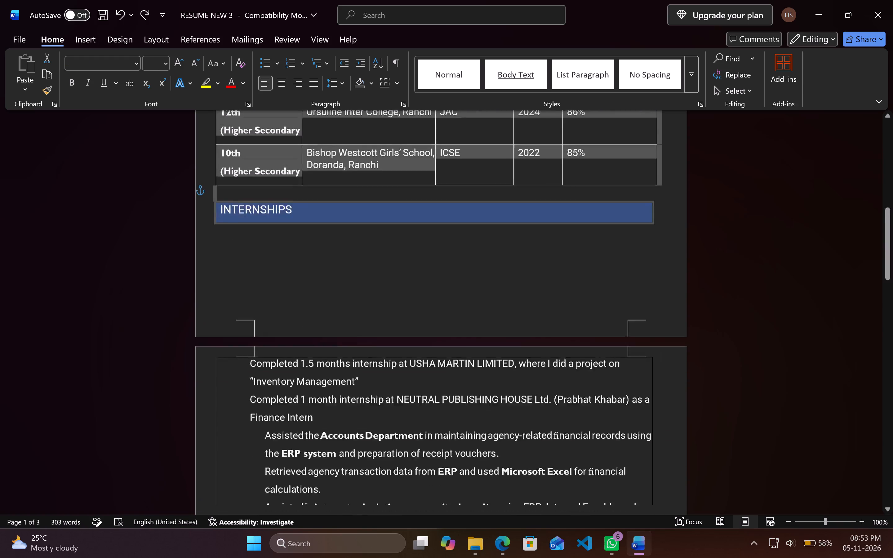
key(shift+Down)
key(shift+Up)
key(shift+Up)
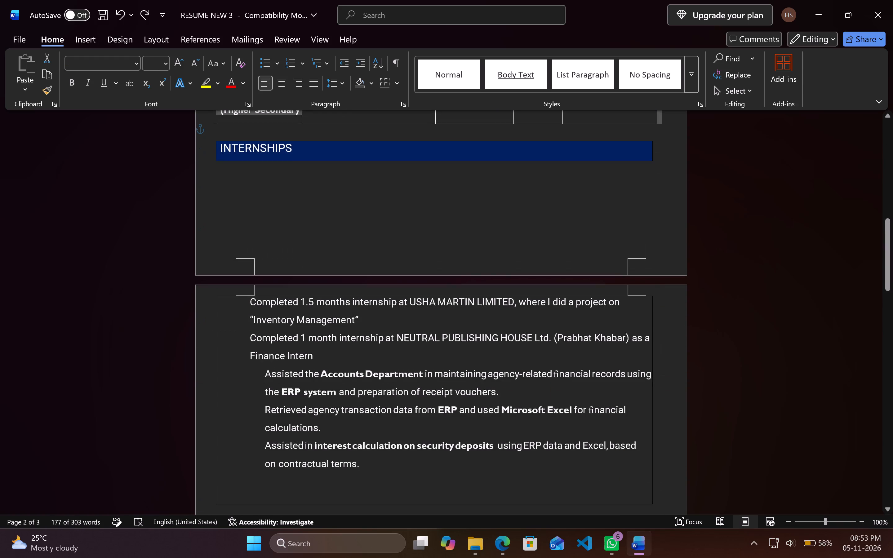
key(shift+Up)
key(shift+Up)
key(shift+Up)
key(shift+Up)
key(shift+Up)
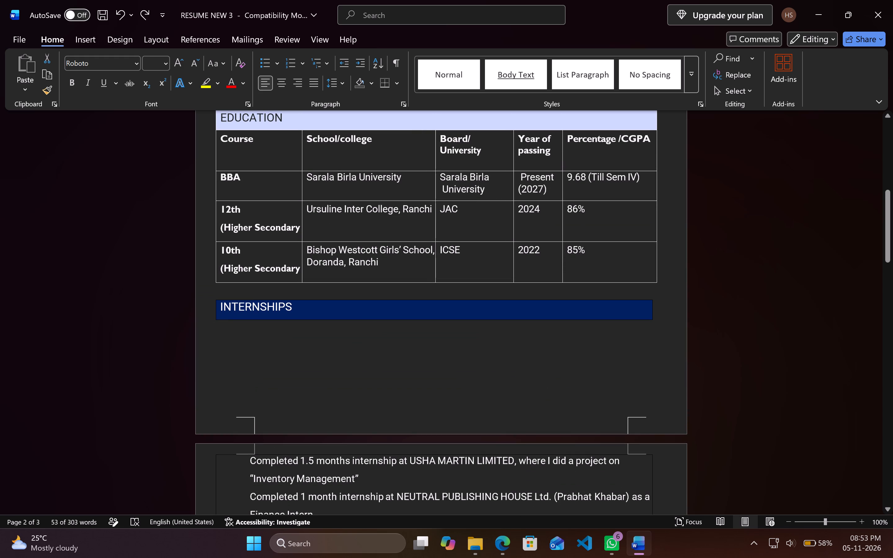
key(shift+Down)
key(shift+Down)
key(shift+Down)
key(shift+Down)
key(shift+Down)
key(shift+Down)
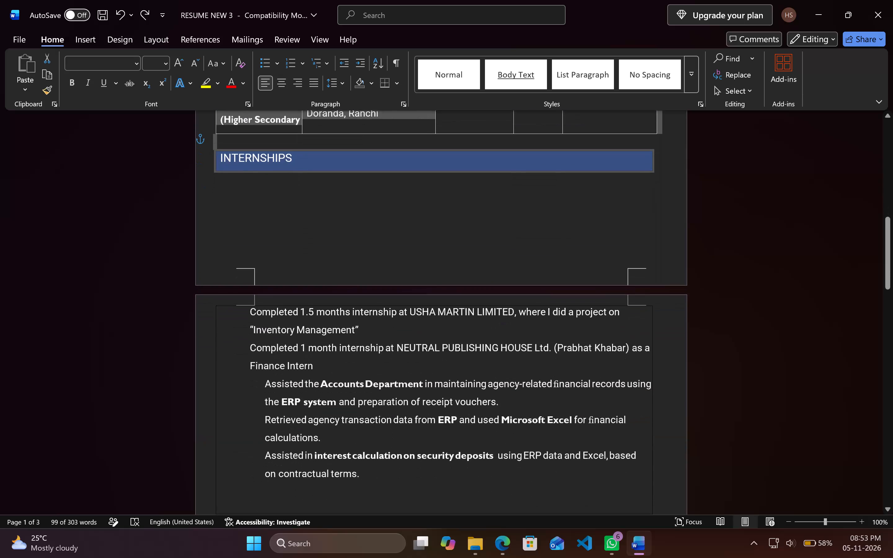
key(shift+Up)
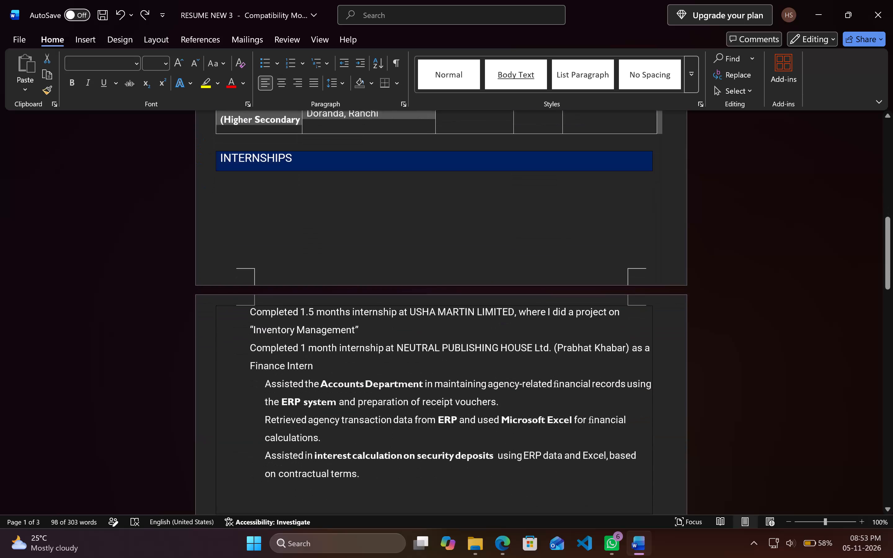
scroll(262, 268, up, 4)
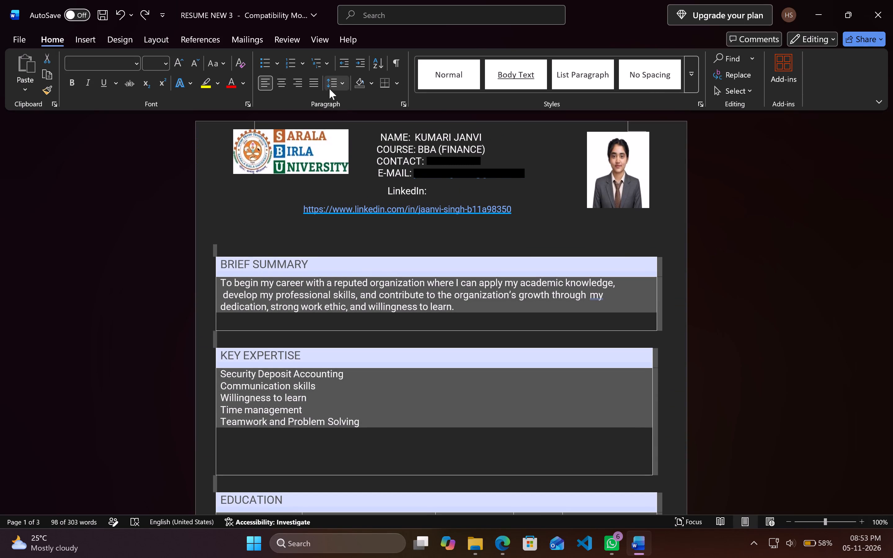
click(341, 87)
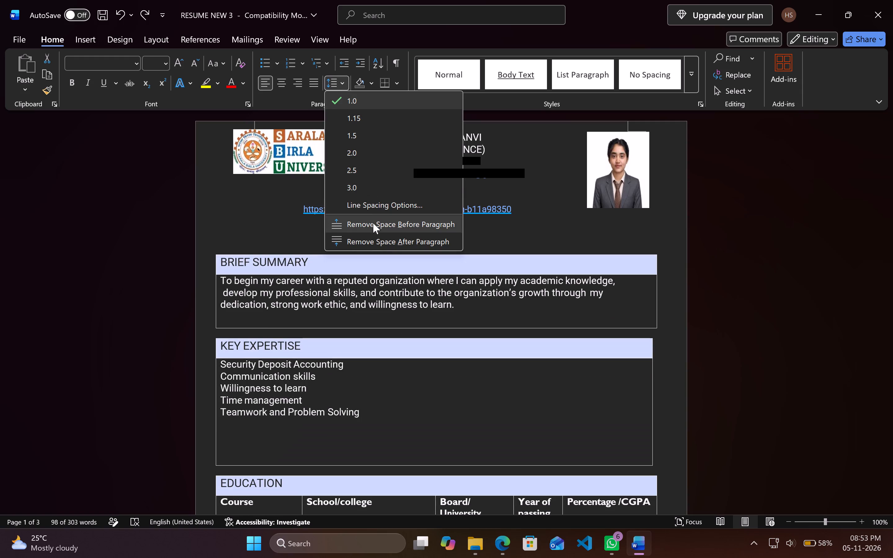
click(380, 222)
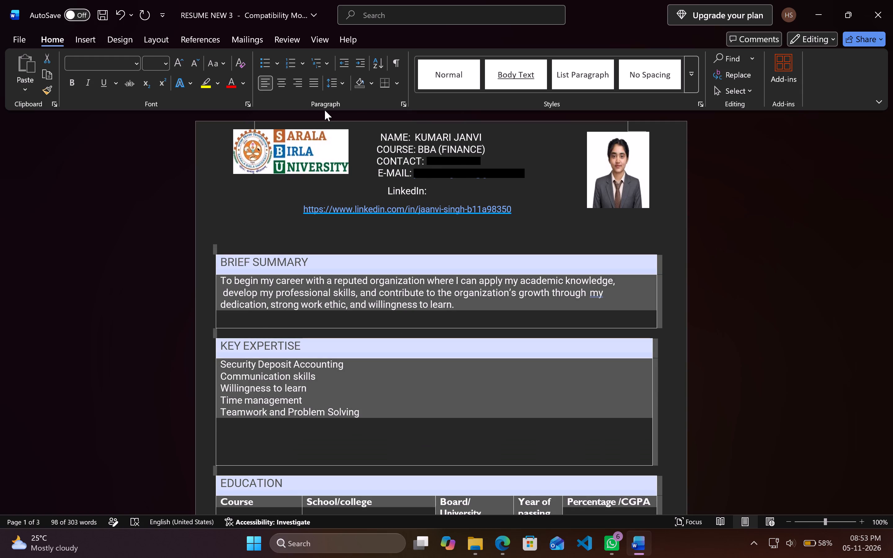
Remove the space after paragraphs in the same BRIEF SUMMARY to EDUCATION range and clear the selection.
click(343, 84)
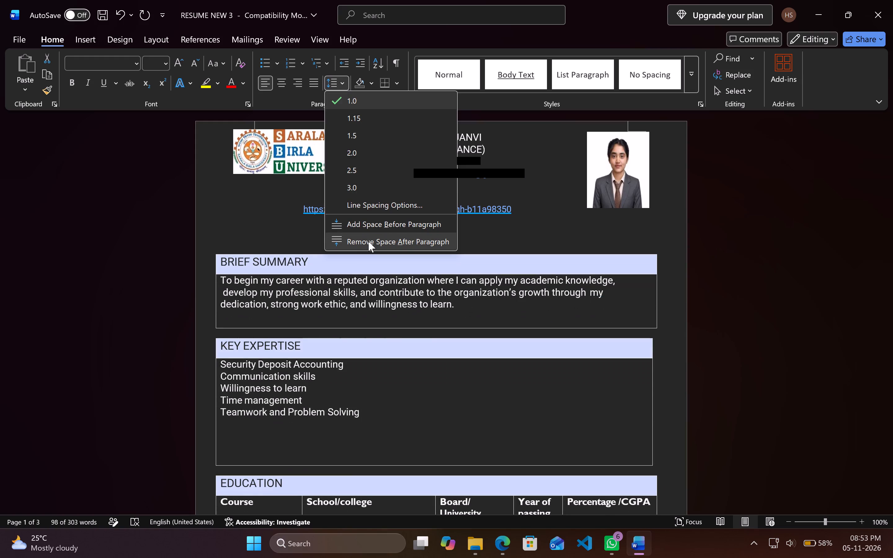
click(368, 241)
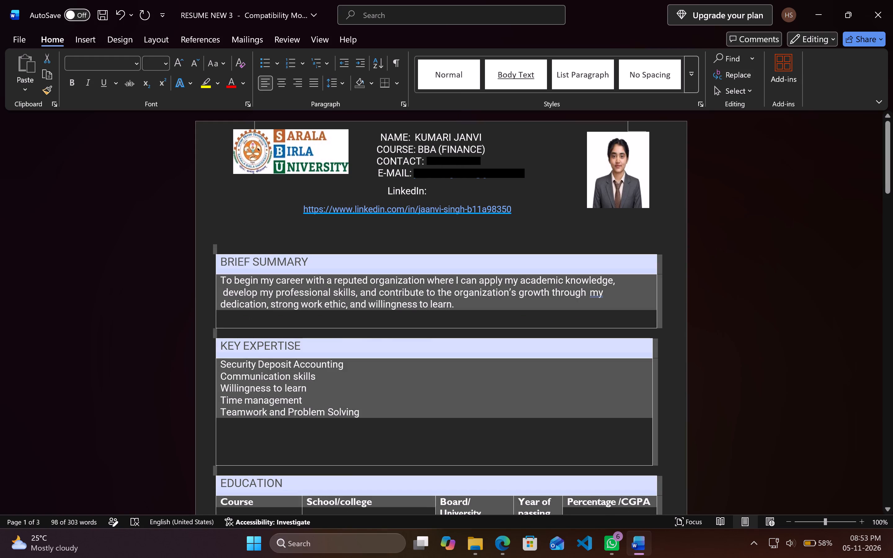
click(340, 90)
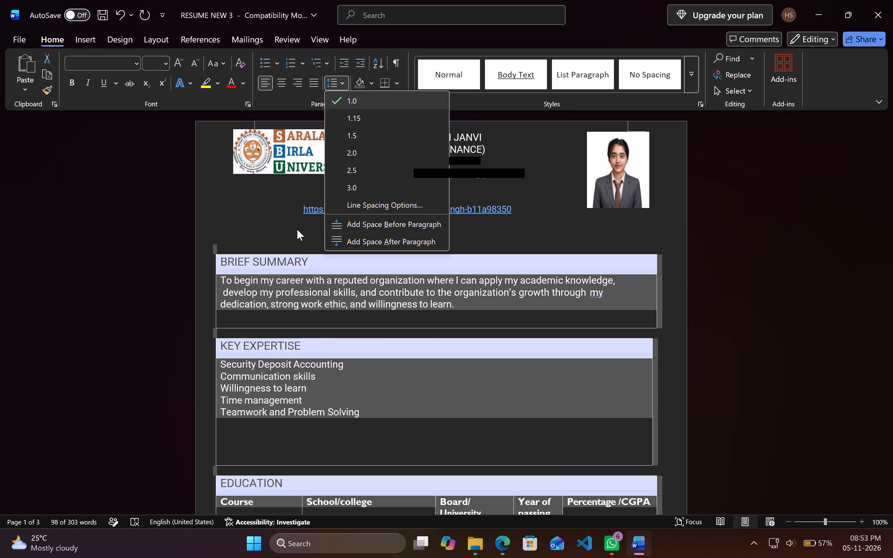
click(282, 104)
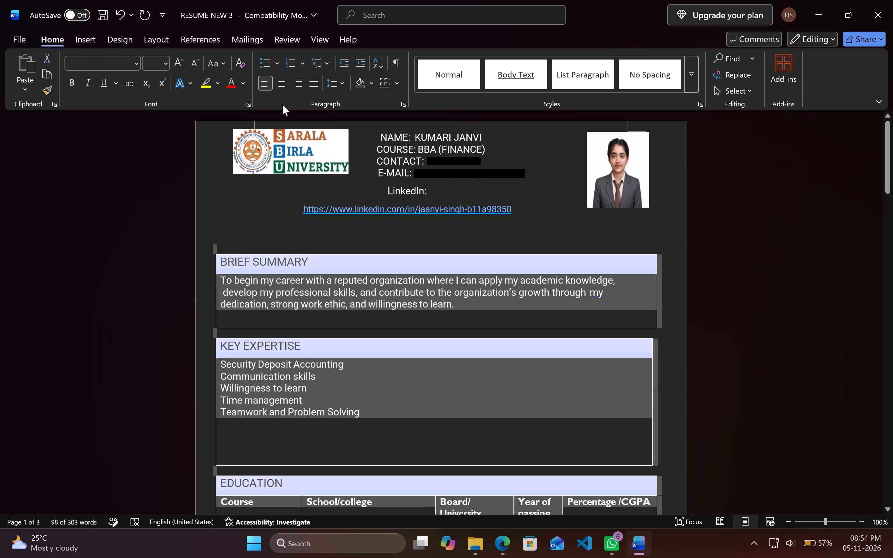
click(240, 237)
Select the entire document and remove the space before its paragraphs.
scroll(240, 237, down, 5)
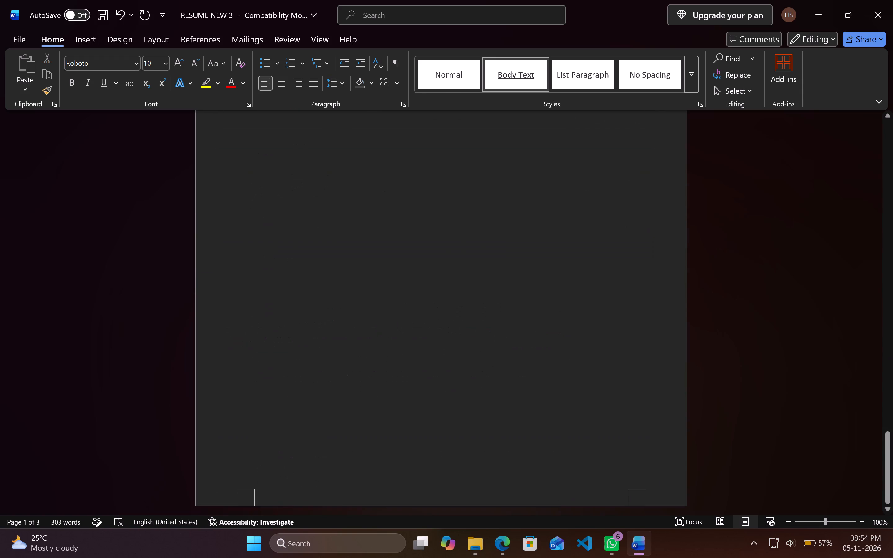
scroll(240, 237, down, 1)
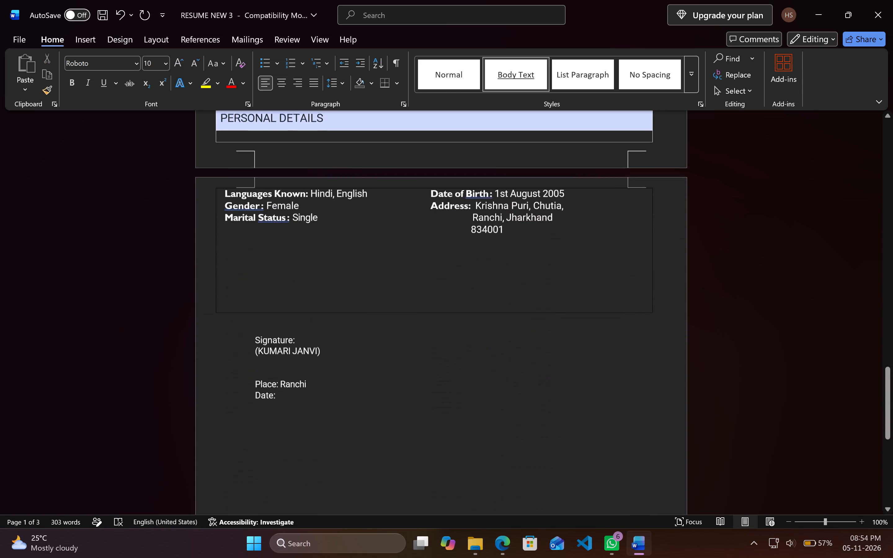
click(240, 307)
click(273, 339)
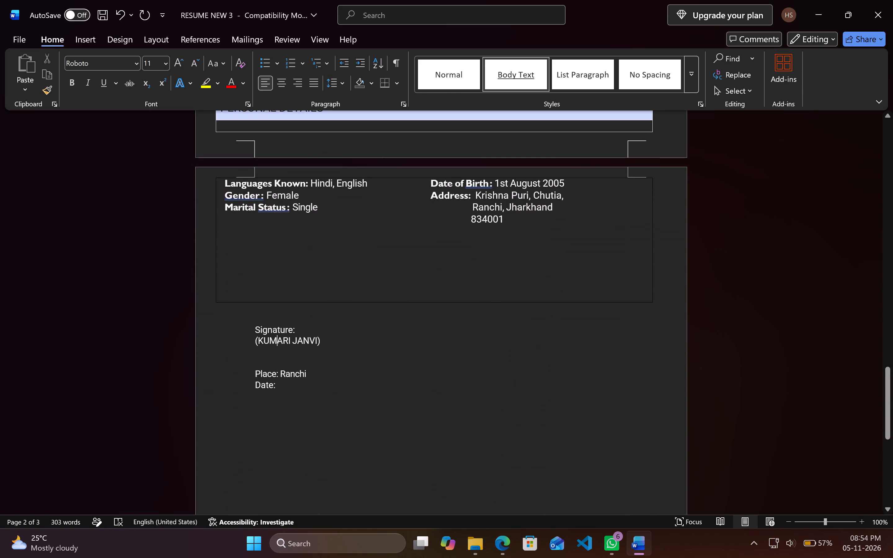
key(ctrl+a)
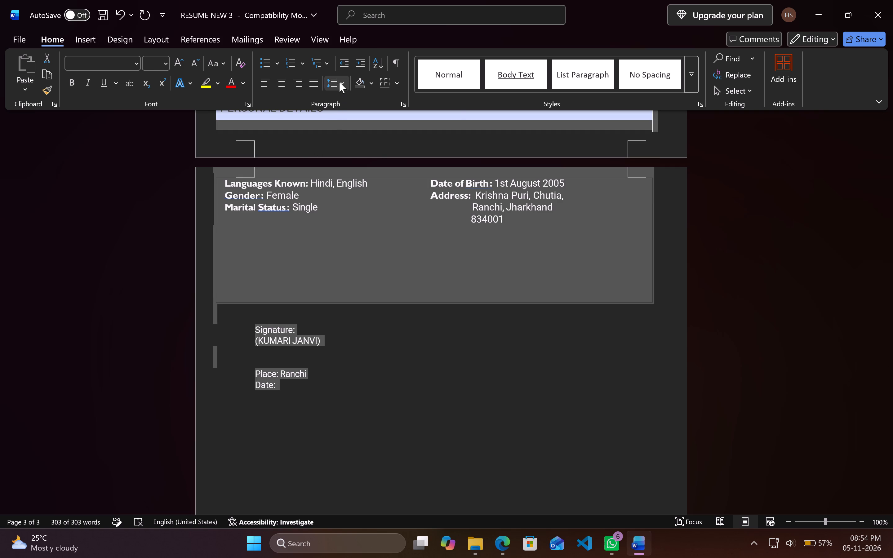
click(344, 83)
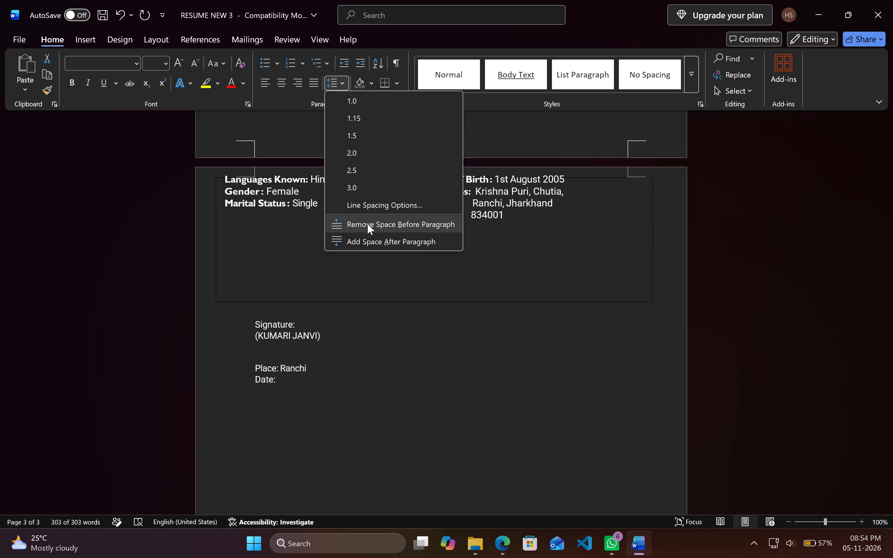
click(367, 224)
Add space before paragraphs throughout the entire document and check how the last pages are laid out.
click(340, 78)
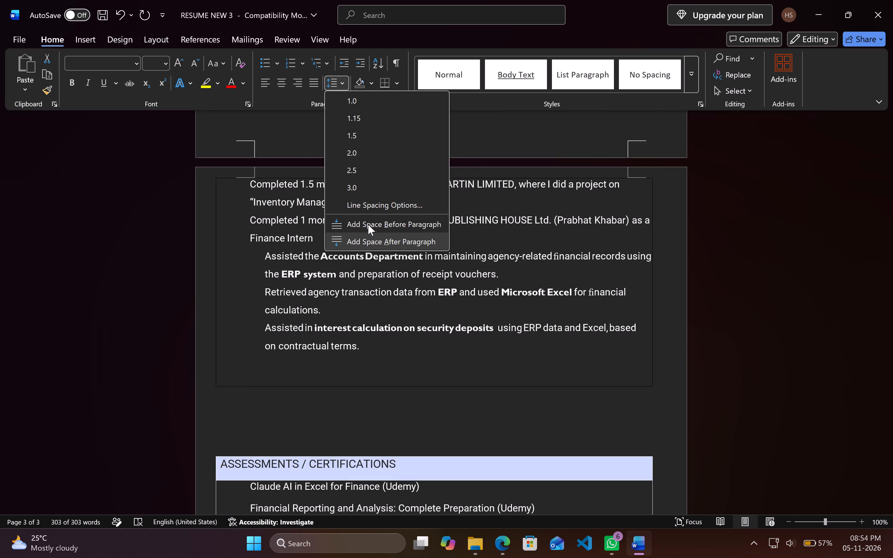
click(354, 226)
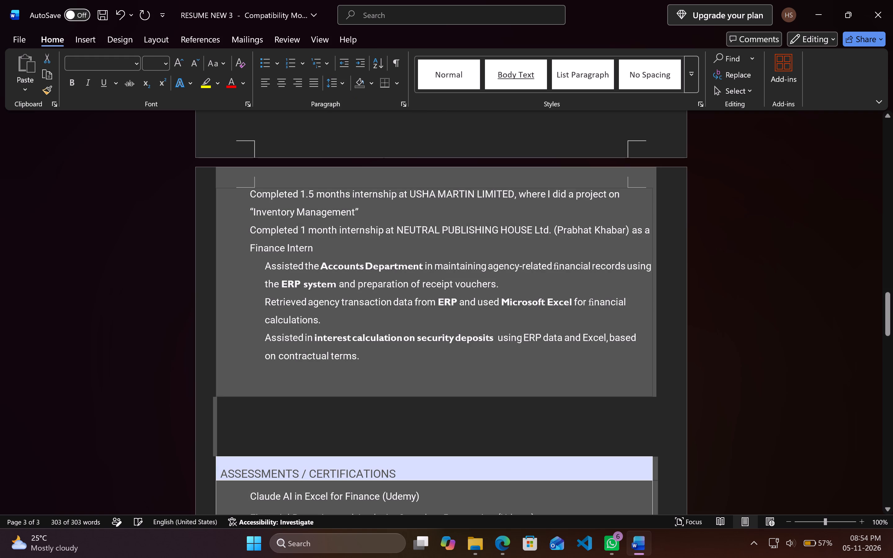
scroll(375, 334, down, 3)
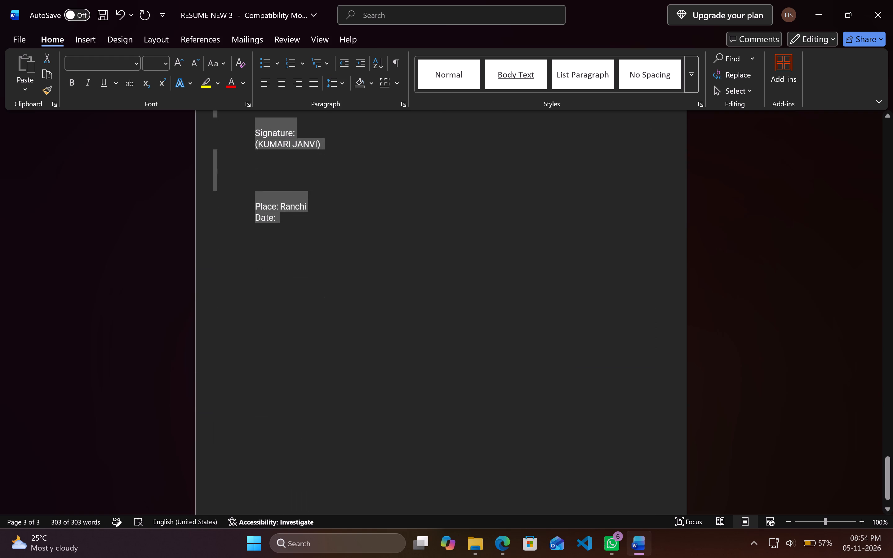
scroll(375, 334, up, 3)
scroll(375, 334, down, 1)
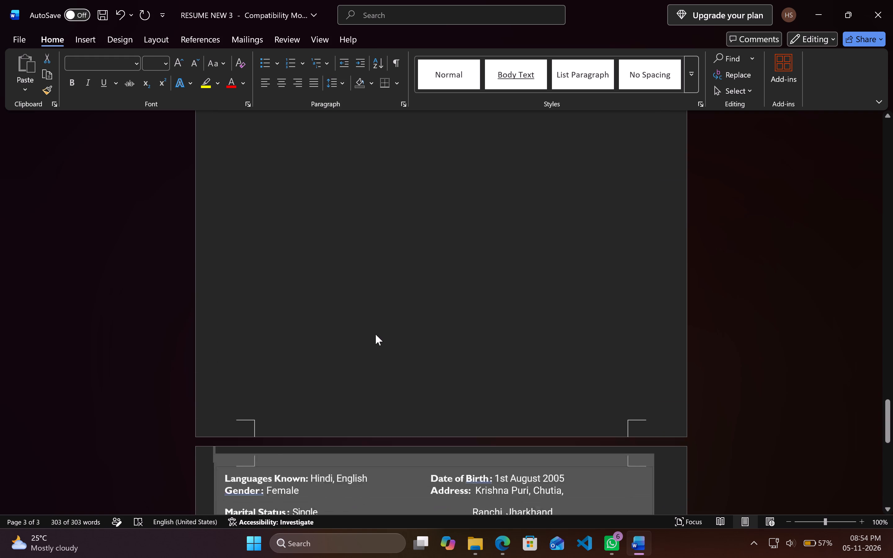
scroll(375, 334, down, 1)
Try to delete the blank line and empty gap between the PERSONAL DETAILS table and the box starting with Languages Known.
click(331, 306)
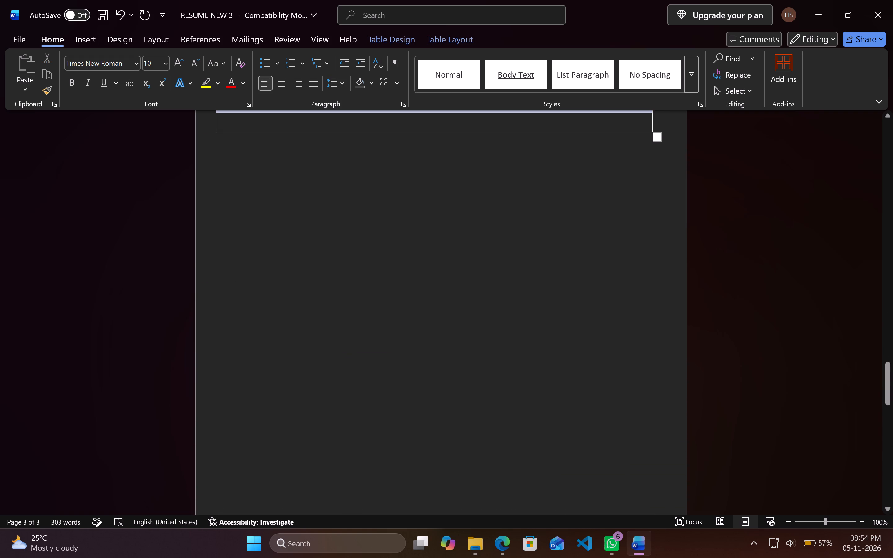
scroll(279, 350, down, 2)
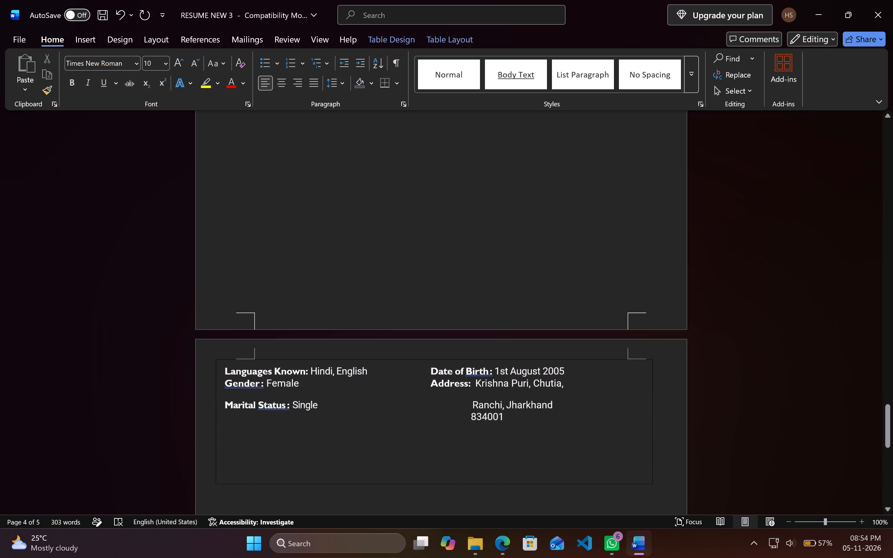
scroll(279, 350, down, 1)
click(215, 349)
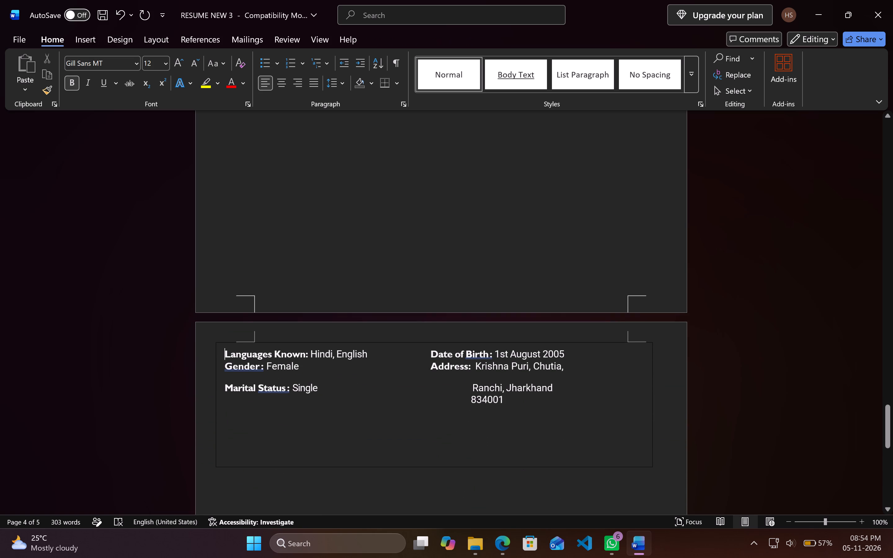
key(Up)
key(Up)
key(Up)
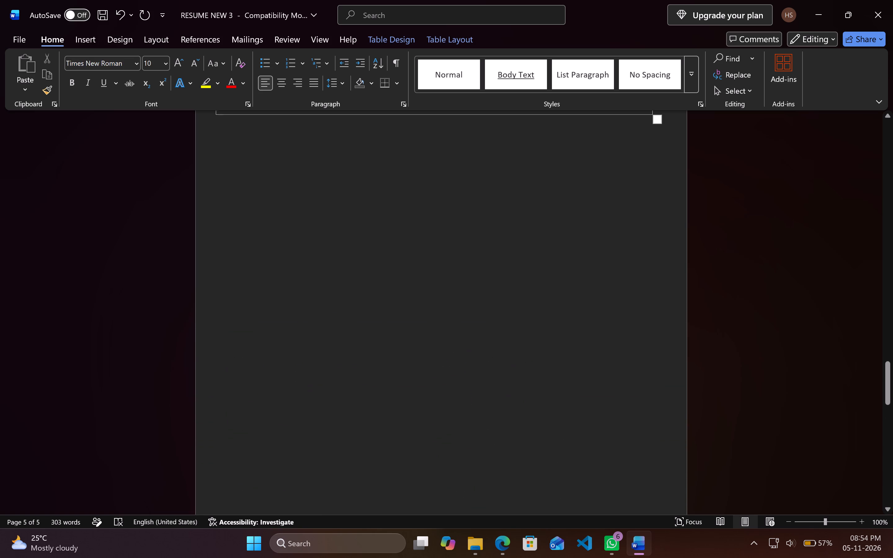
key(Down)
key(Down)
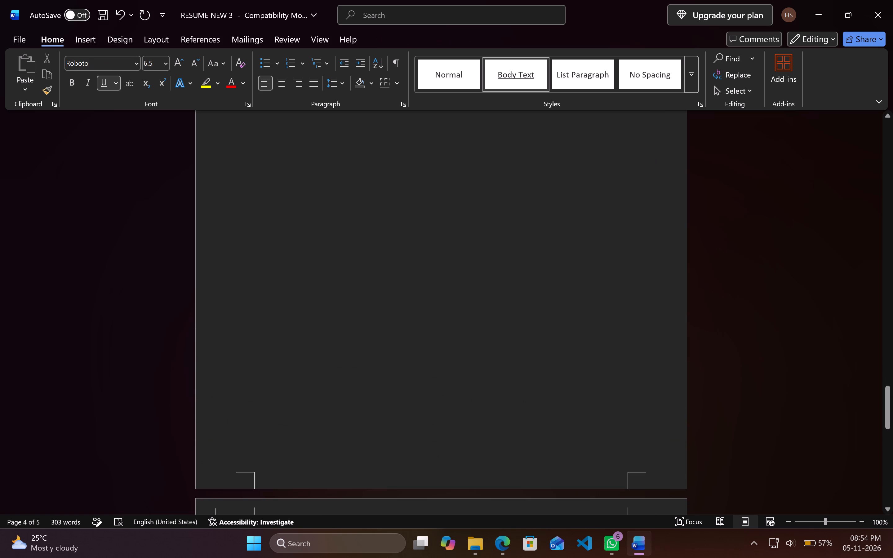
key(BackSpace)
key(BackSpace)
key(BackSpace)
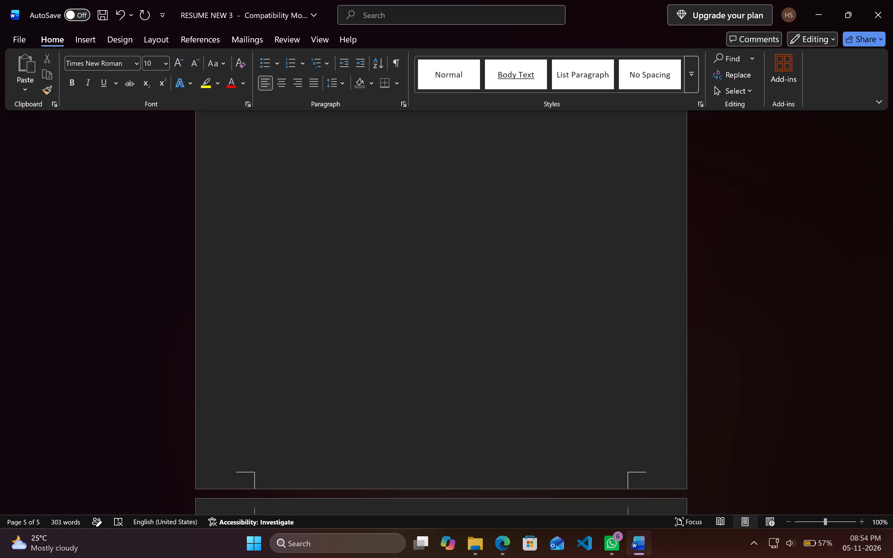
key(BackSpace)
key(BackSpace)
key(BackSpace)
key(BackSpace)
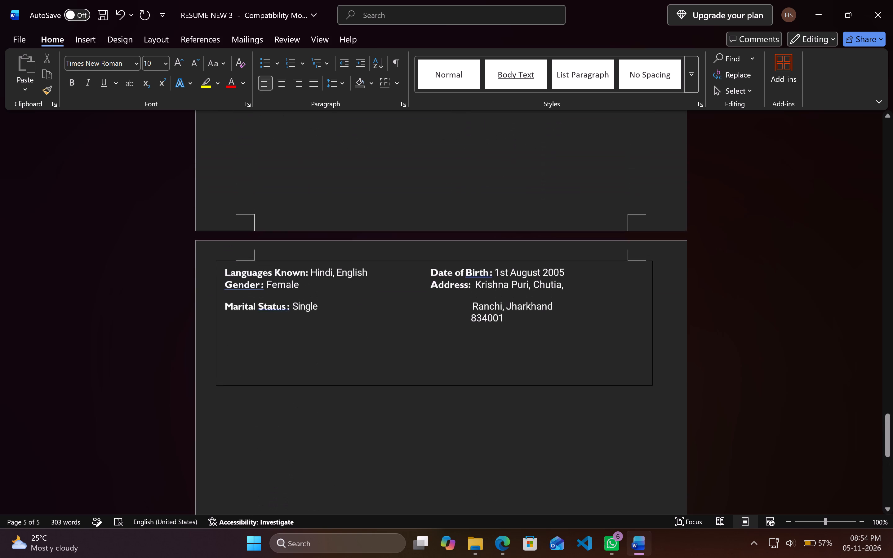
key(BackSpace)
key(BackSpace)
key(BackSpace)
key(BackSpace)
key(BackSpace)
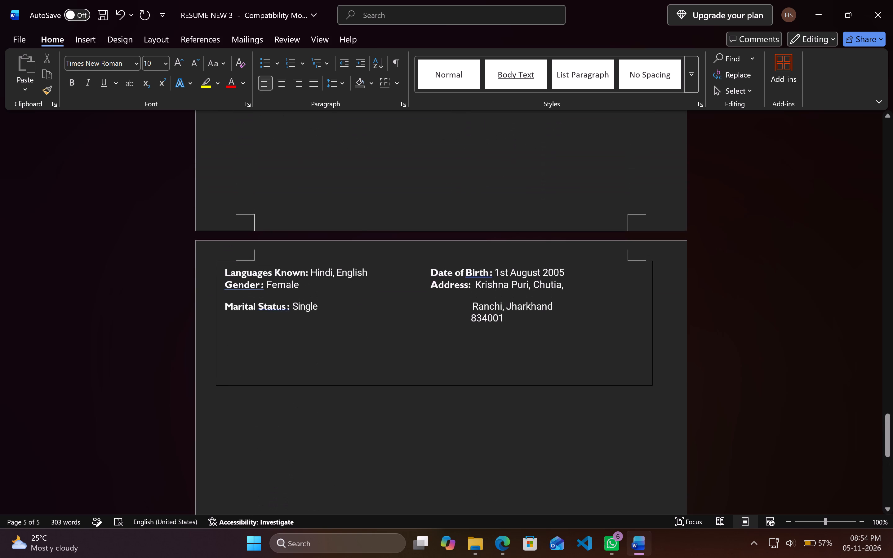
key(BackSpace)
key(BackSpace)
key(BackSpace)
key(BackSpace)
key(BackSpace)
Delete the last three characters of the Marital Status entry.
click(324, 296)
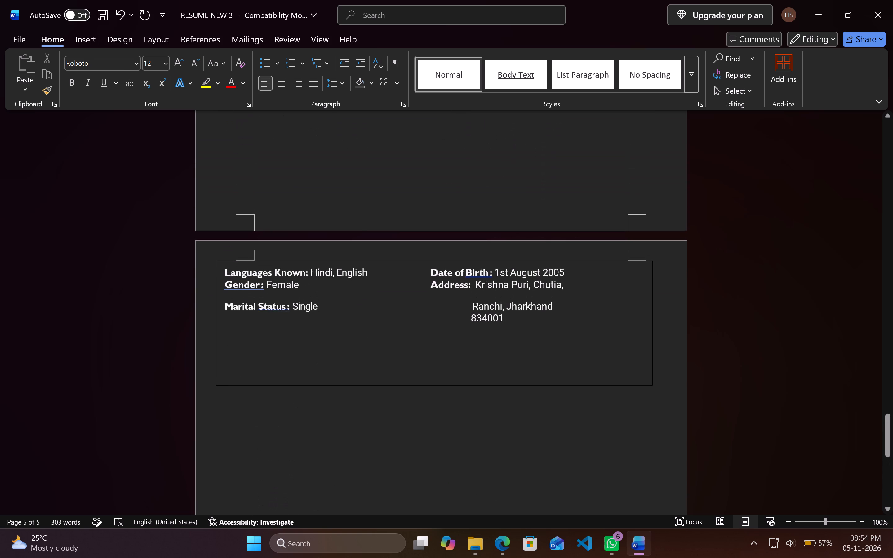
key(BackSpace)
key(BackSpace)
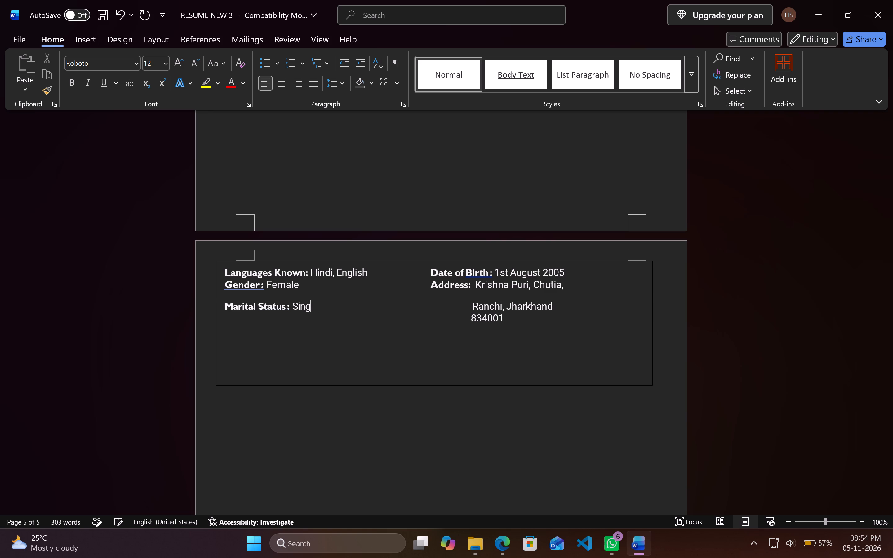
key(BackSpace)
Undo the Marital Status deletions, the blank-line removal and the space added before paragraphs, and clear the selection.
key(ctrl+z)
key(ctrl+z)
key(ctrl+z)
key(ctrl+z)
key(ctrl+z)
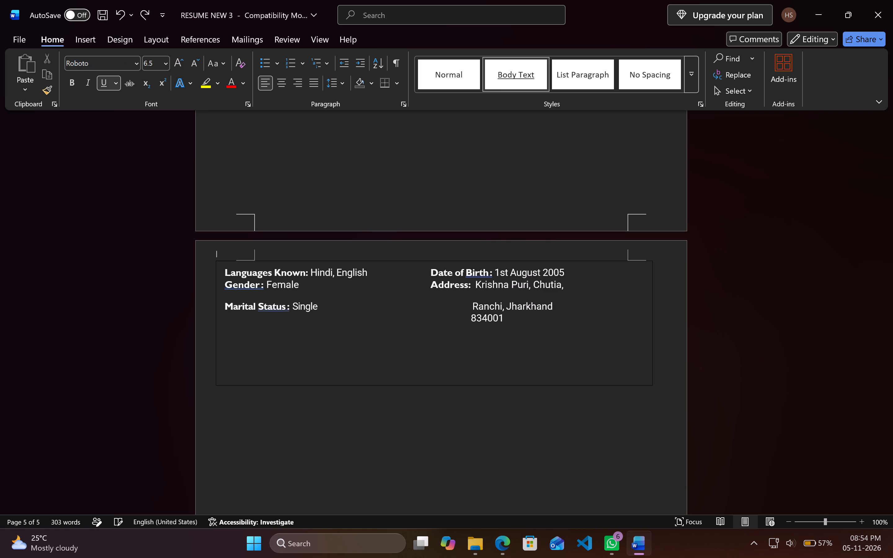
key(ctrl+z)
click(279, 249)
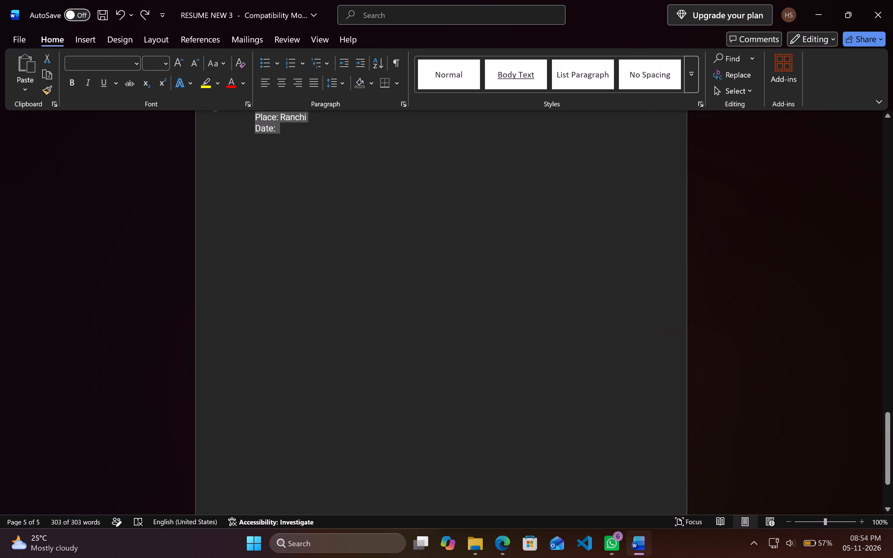
Review the spacing and page layout from the end of the document back to the header on the first page.
scroll(279, 249, up, 1)
scroll(279, 249, down, 1)
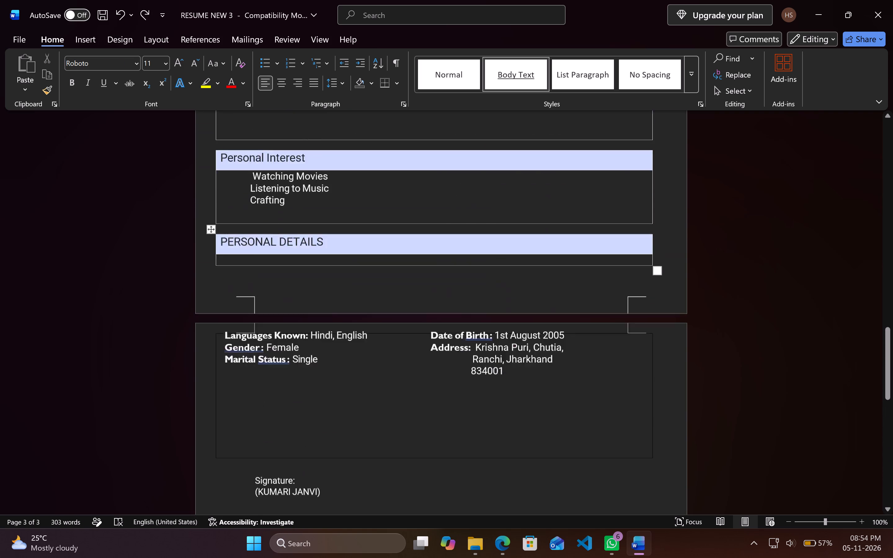
scroll(279, 249, down, 2)
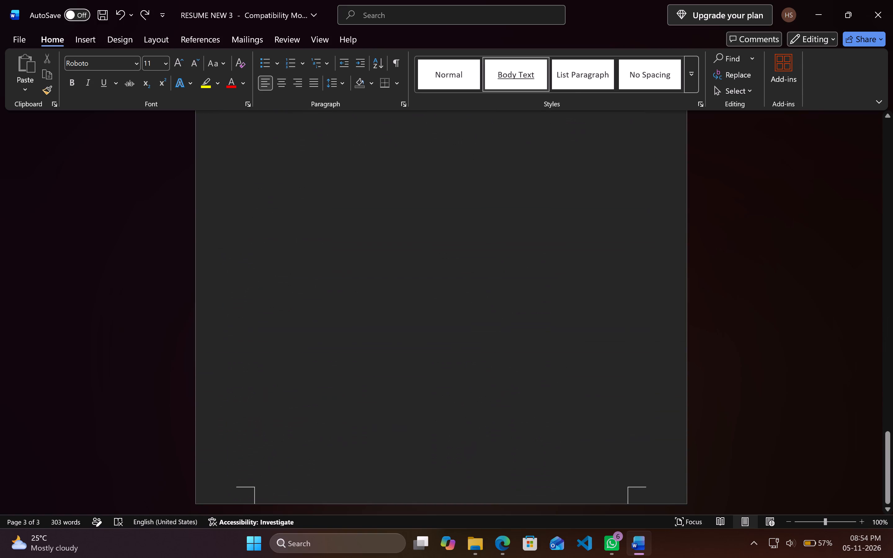
scroll(279, 249, up, 4)
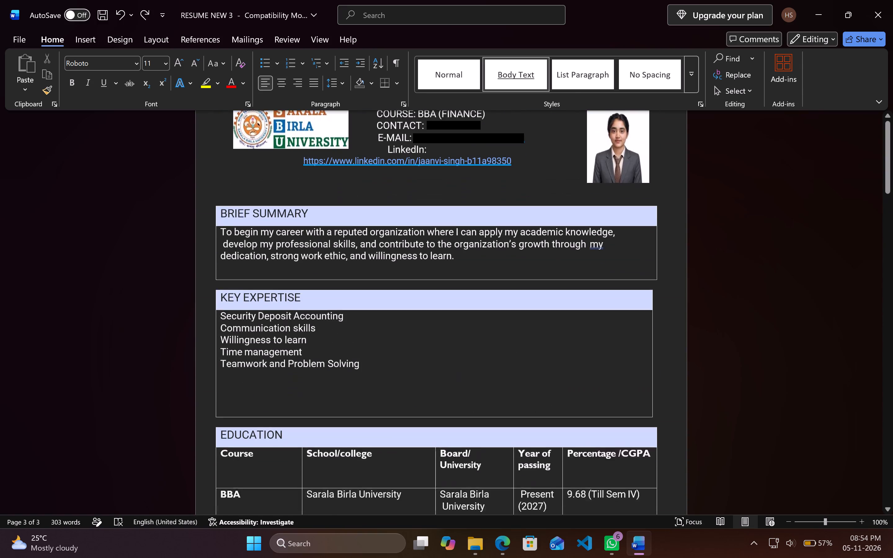
scroll(279, 249, up, 2)
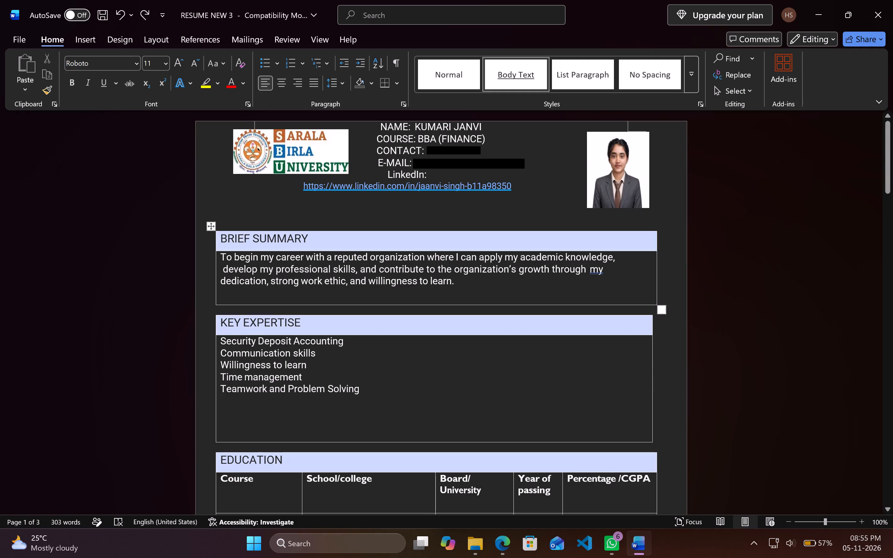
Set the line spacing to Single for the BRIEF SUMMARY and KEY EXPERTISE tables through Line Spacing Options, and clear the selection.
click(336, 319)
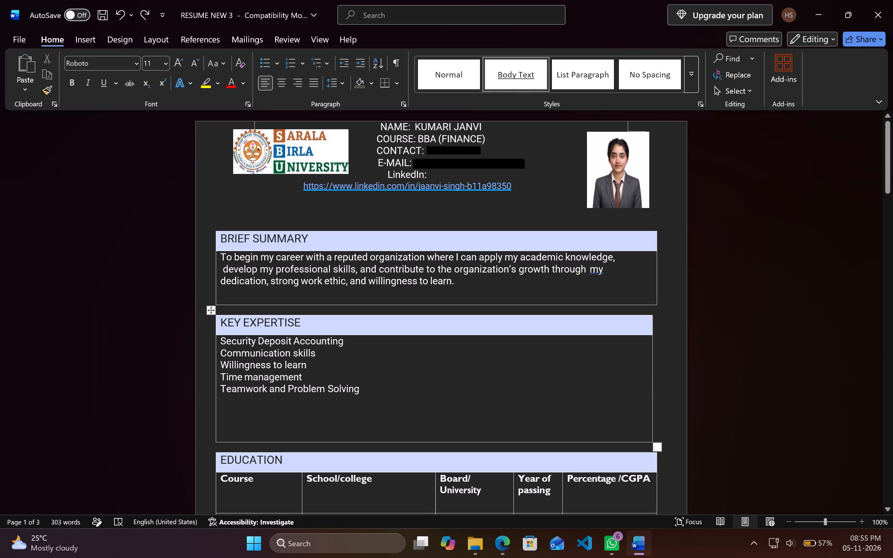
click(295, 304)
click(295, 304)
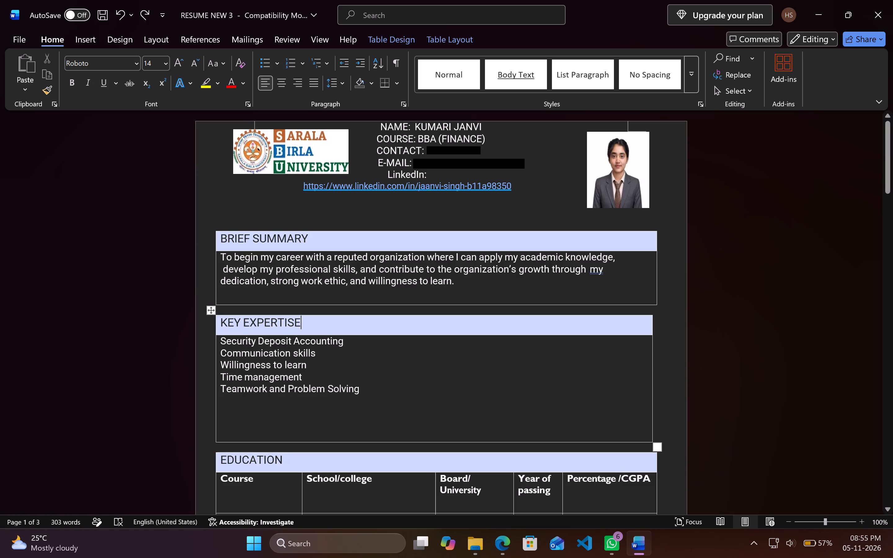
drag(215, 235, 230, 307)
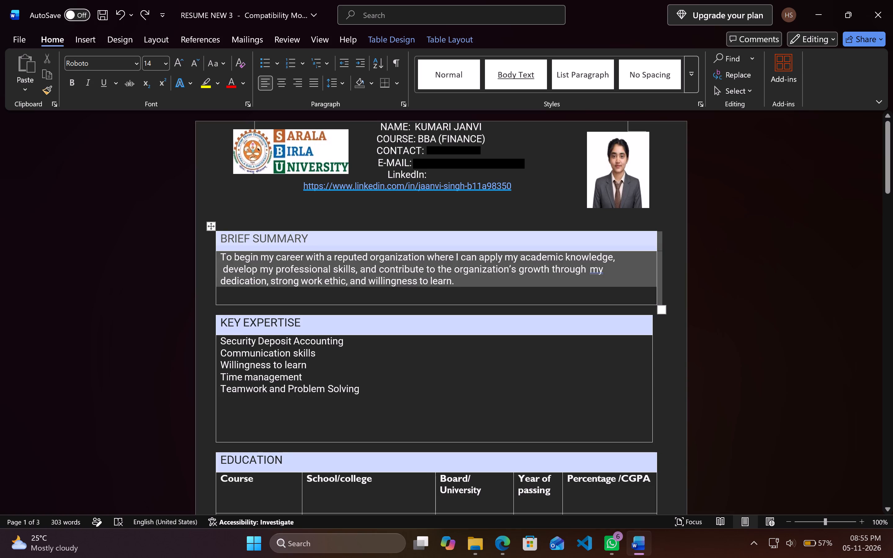
drag(230, 307, 273, 417)
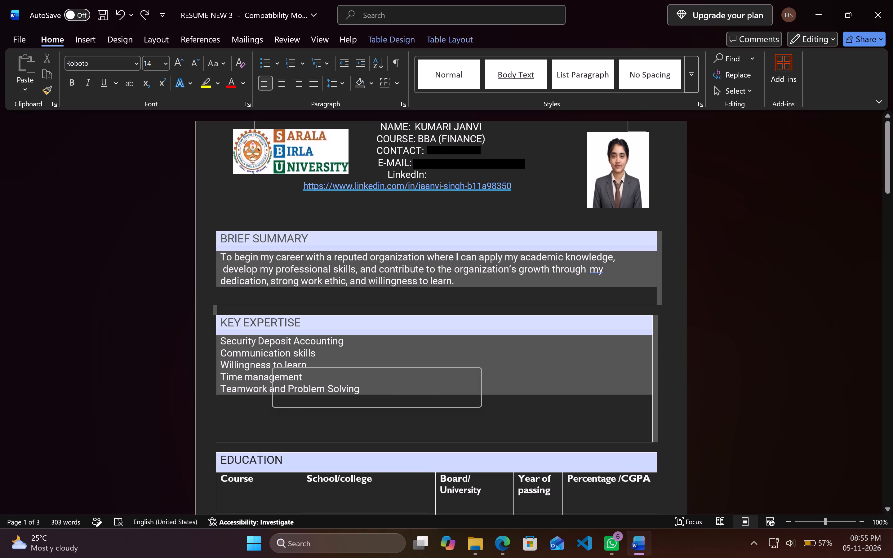
scroll(379, 203, up, 1)
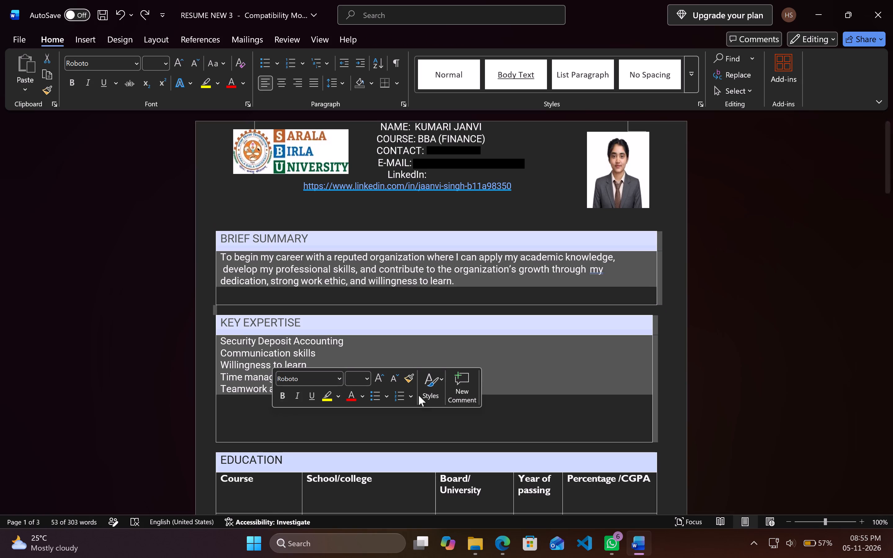
scroll(408, 240, down, 1)
click(345, 87)
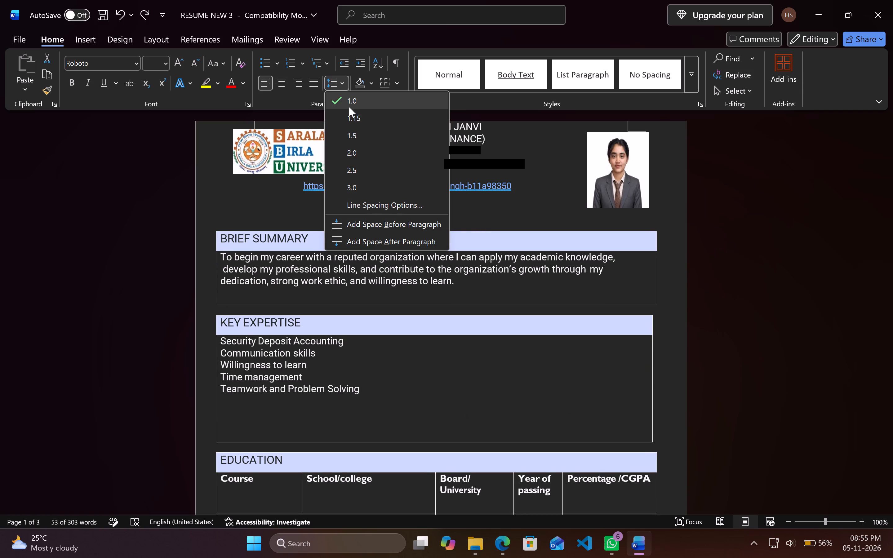
click(375, 209)
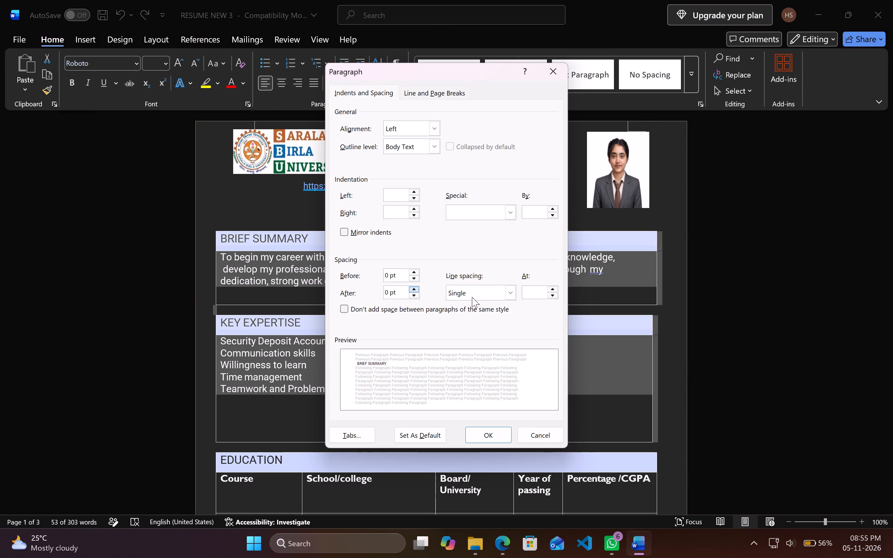
click(487, 299)
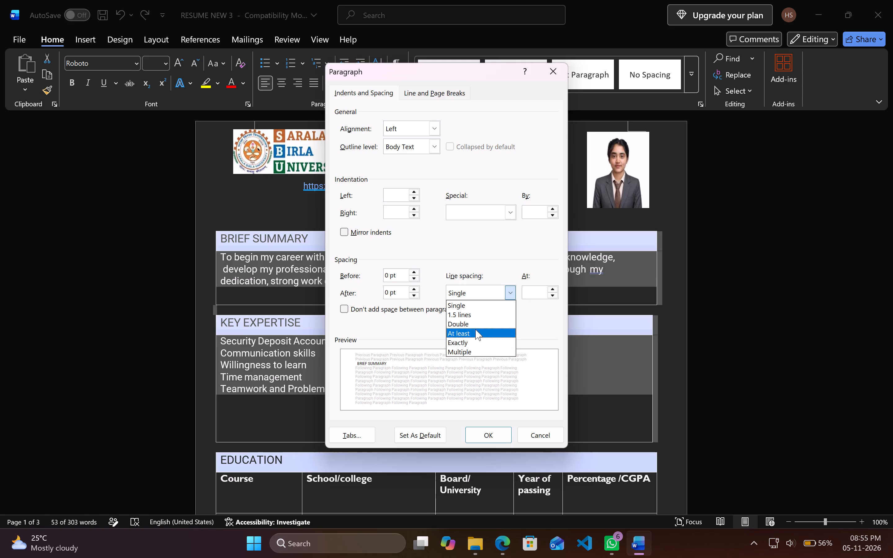
click(469, 304)
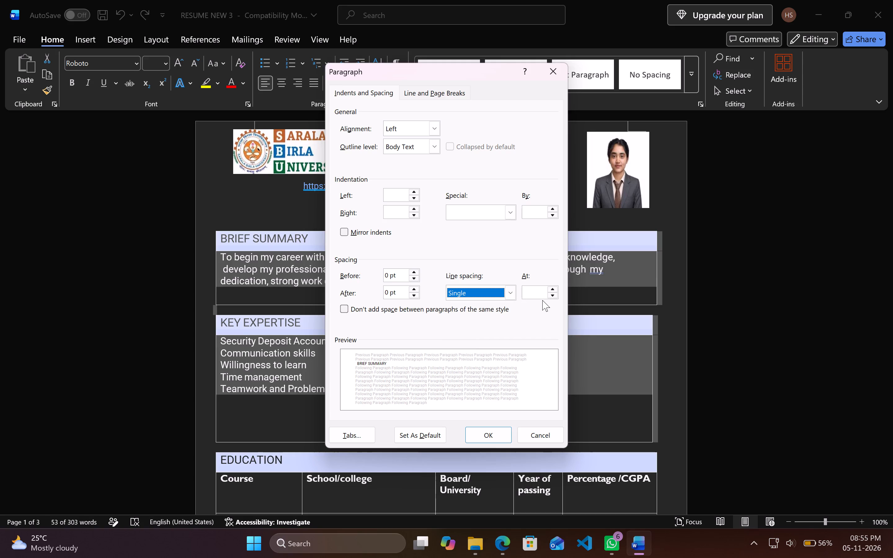
click(493, 434)
click(407, 435)
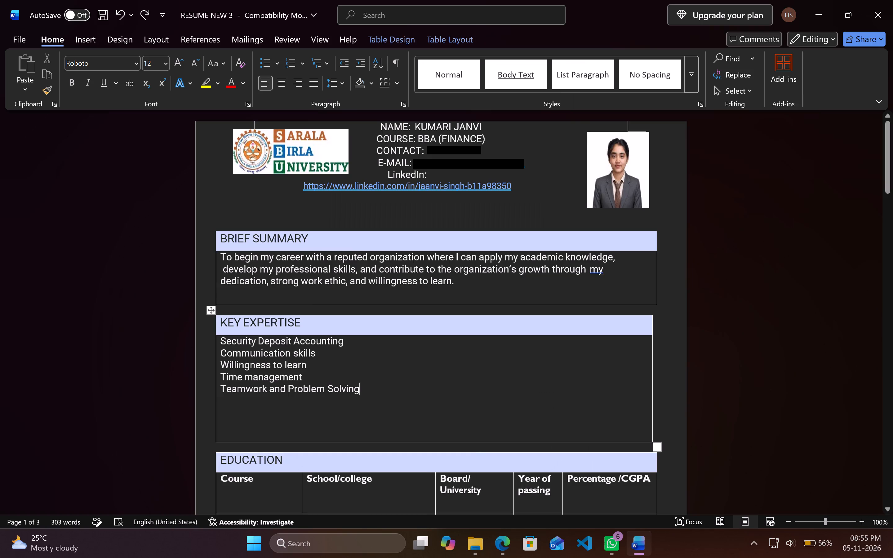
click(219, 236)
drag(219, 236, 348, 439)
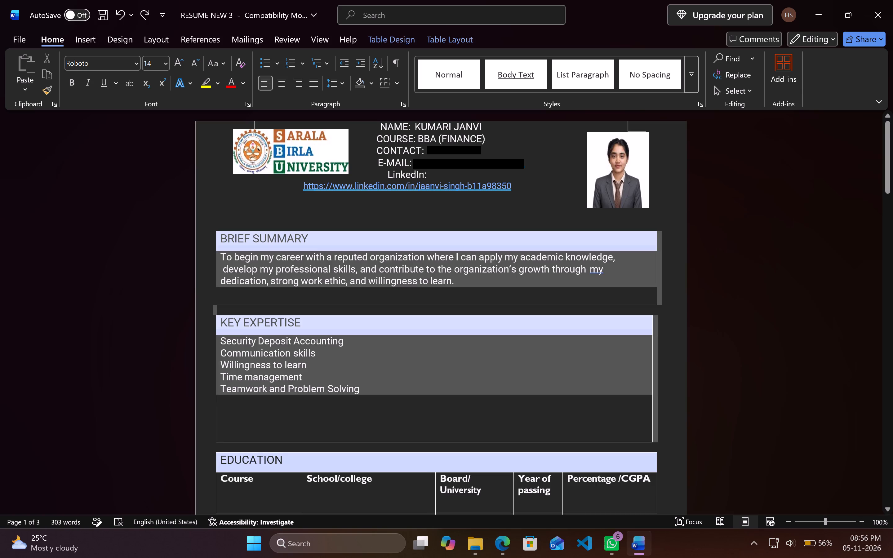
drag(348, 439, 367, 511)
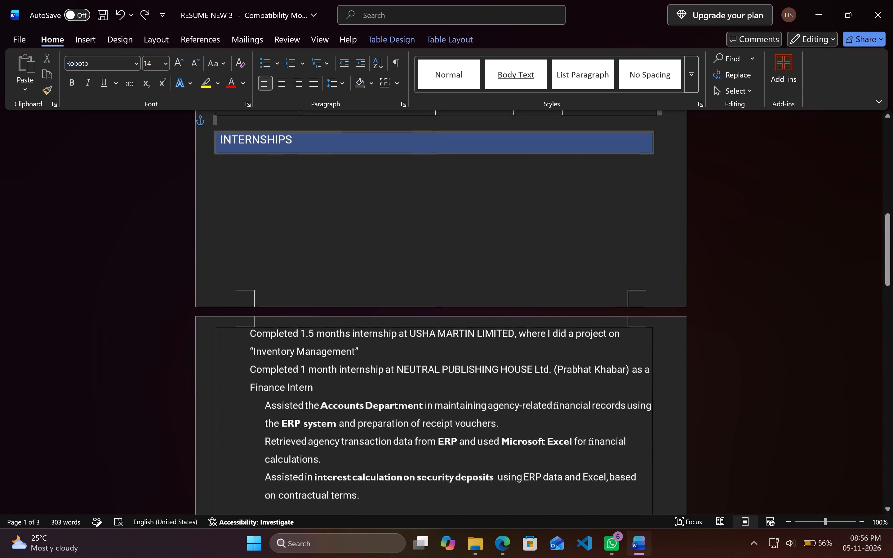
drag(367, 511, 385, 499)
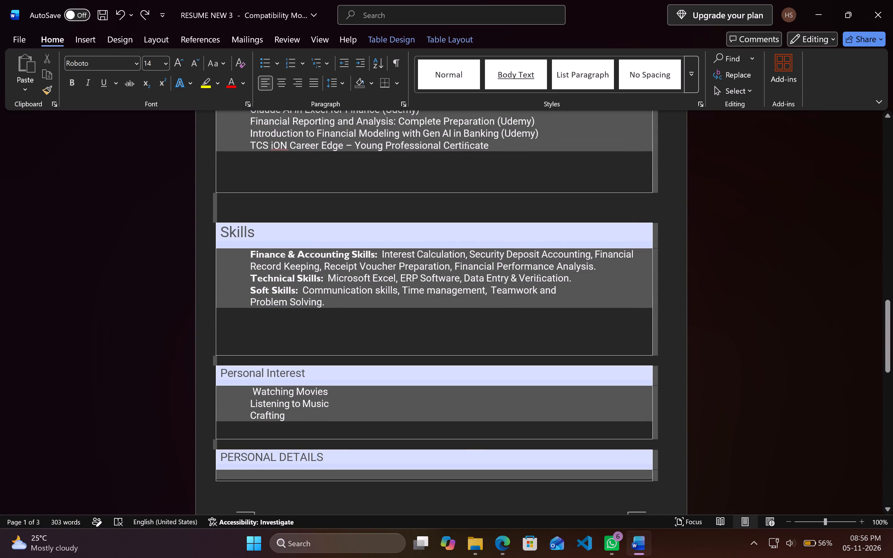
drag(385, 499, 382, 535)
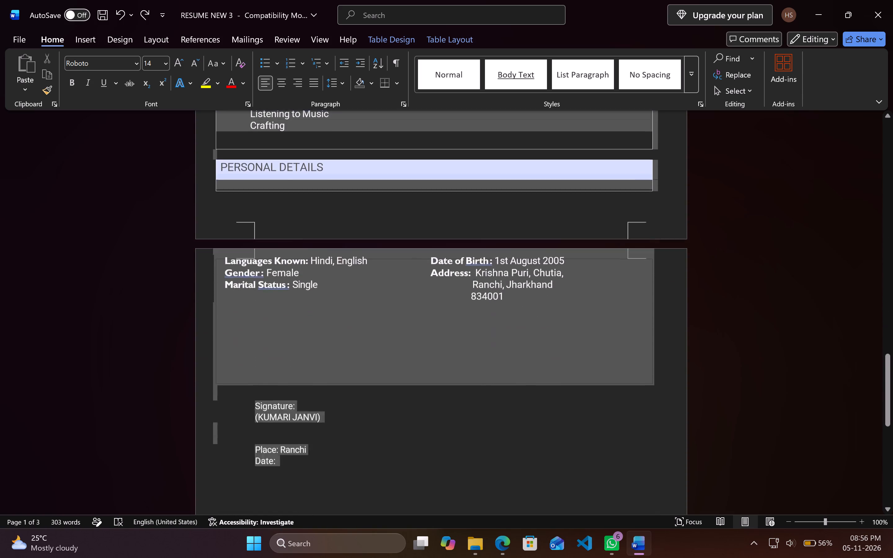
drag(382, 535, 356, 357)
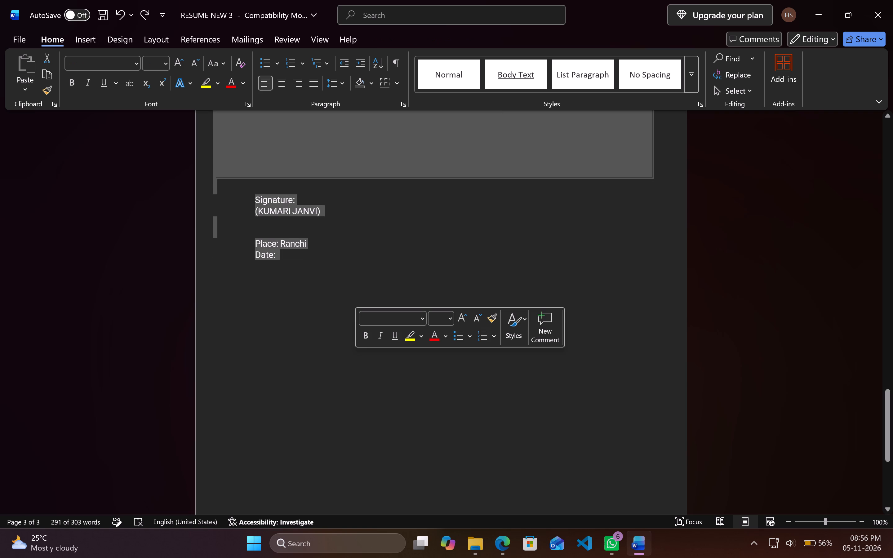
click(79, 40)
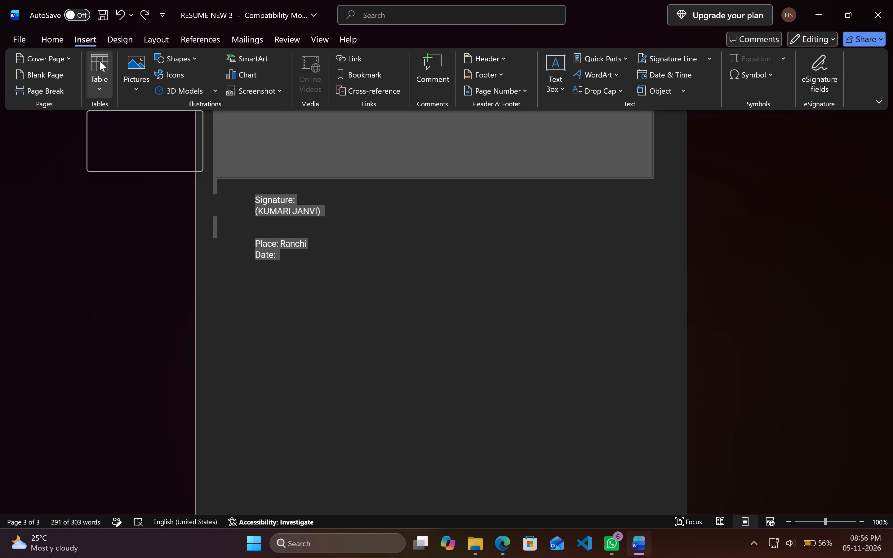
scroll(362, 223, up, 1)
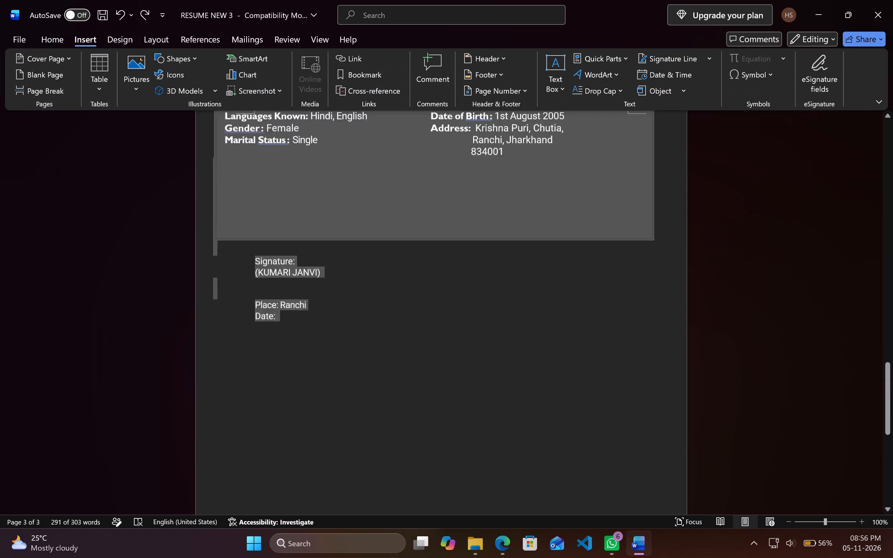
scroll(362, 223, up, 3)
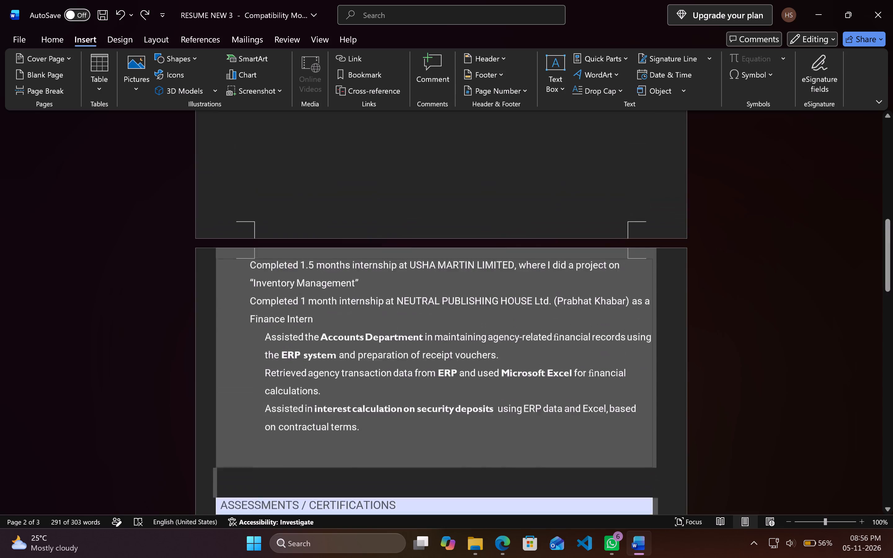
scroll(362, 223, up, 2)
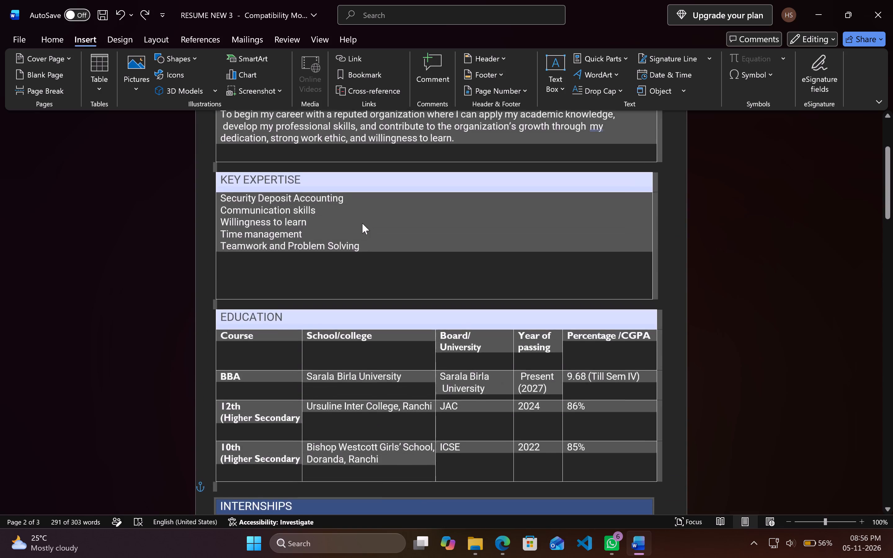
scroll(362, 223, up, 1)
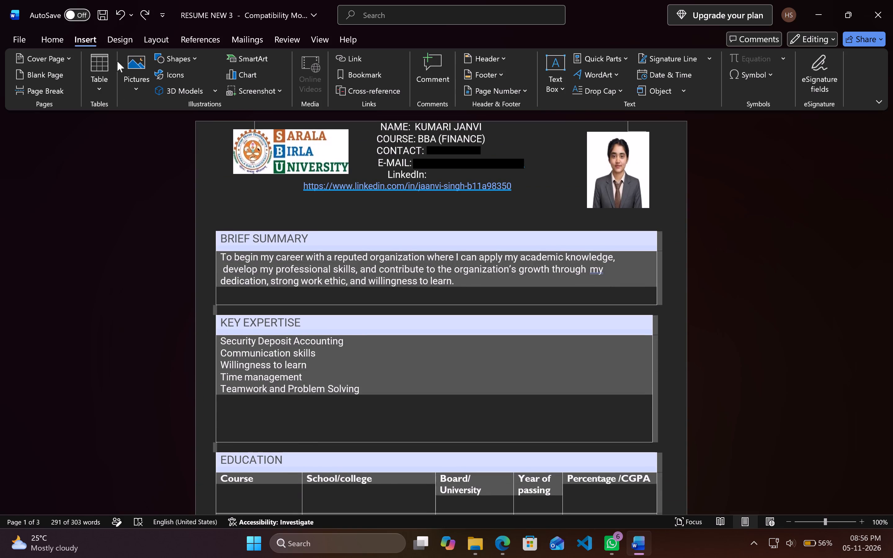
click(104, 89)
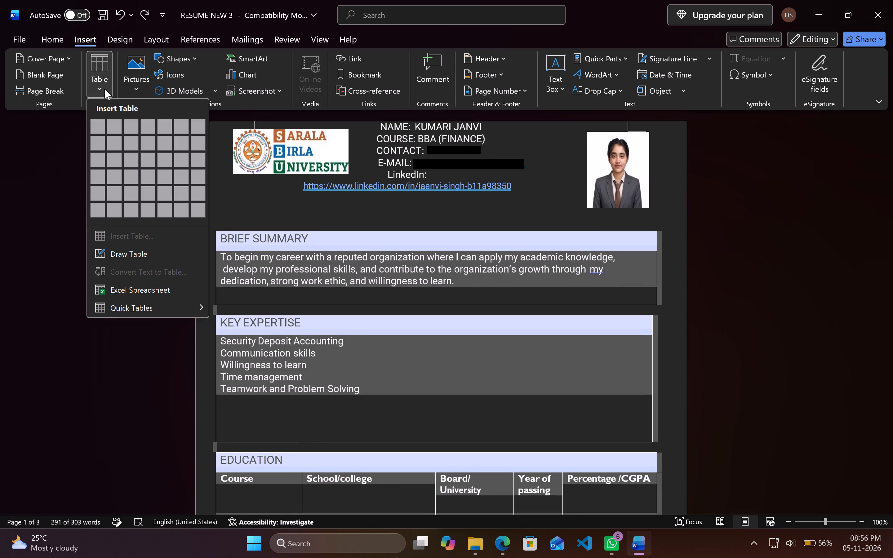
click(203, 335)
Delete the blank lines between the BRIEF SUMMARY, KEY EXPERTISE and EDUCATION tables so the three tables sit directly together.
click(226, 307)
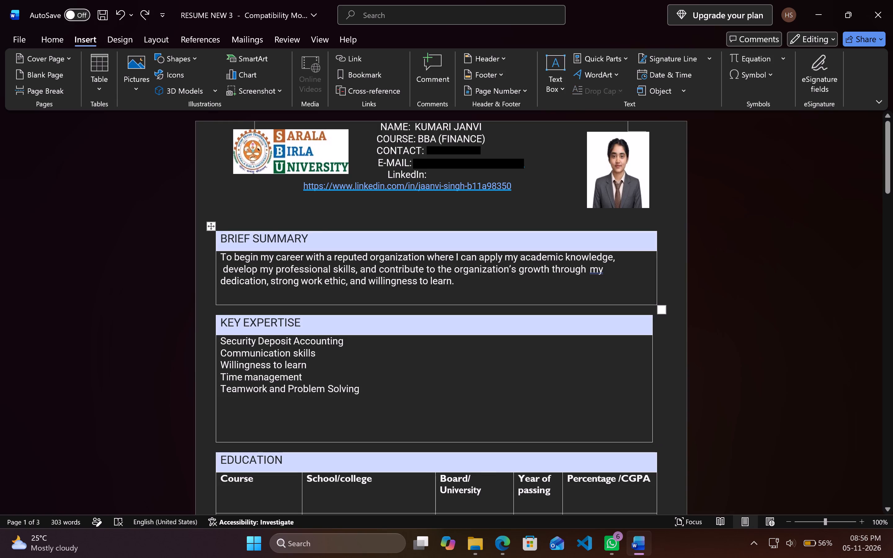
key(Delete)
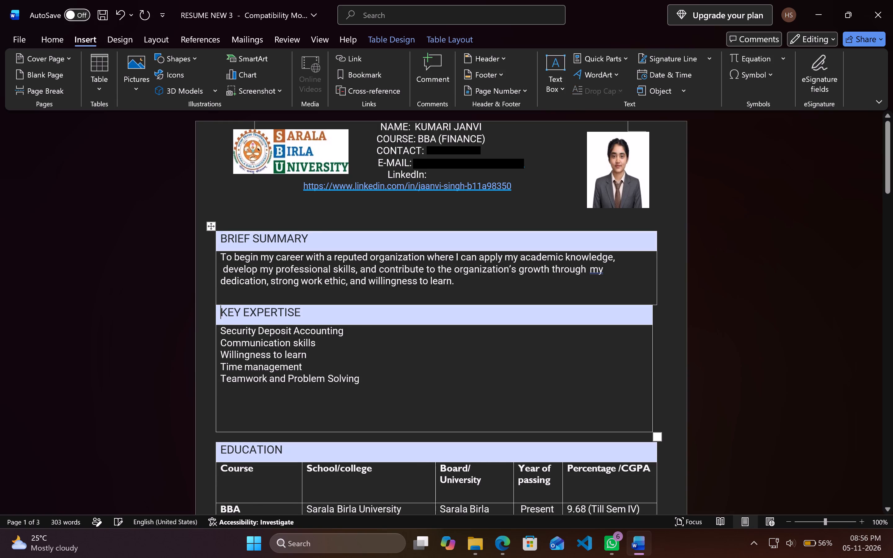
click(220, 439)
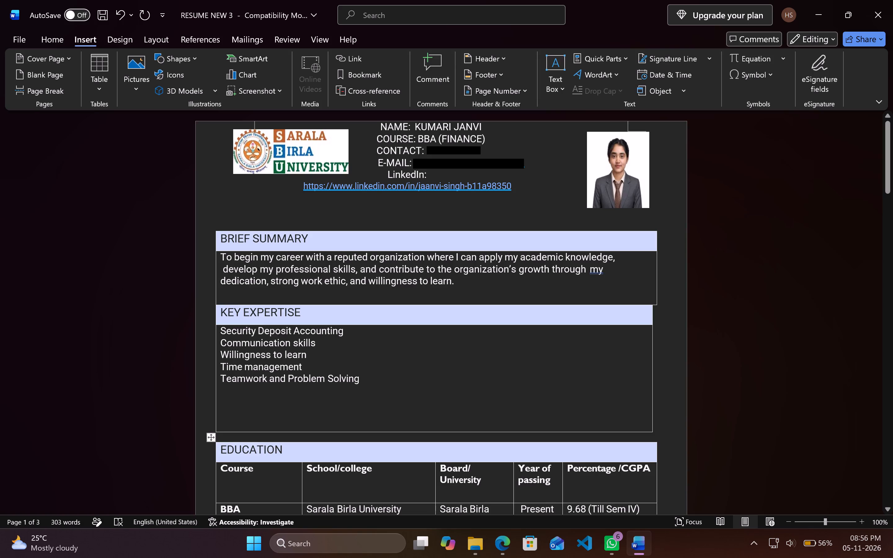
key(Delete)
click(209, 367)
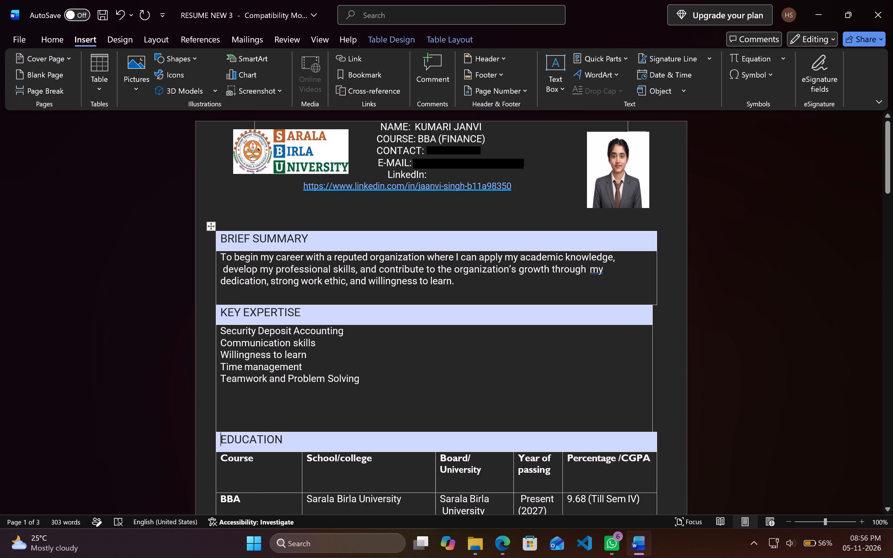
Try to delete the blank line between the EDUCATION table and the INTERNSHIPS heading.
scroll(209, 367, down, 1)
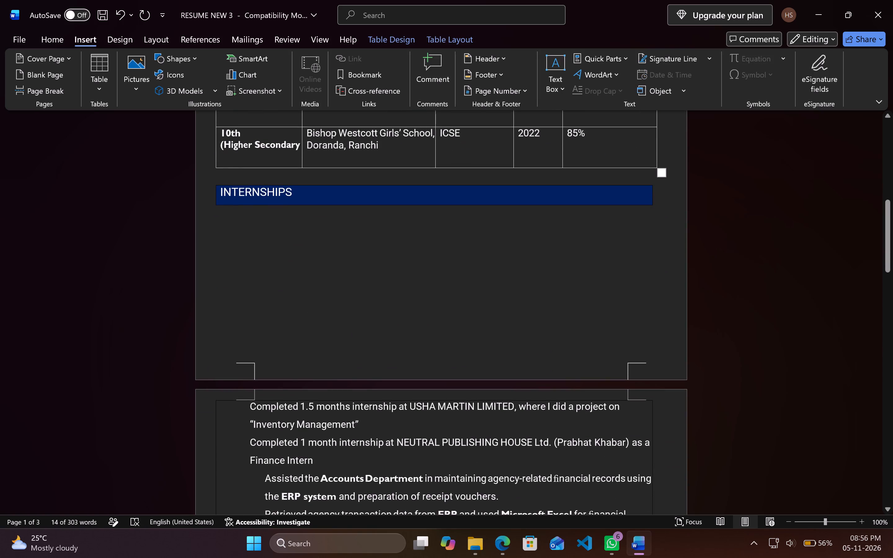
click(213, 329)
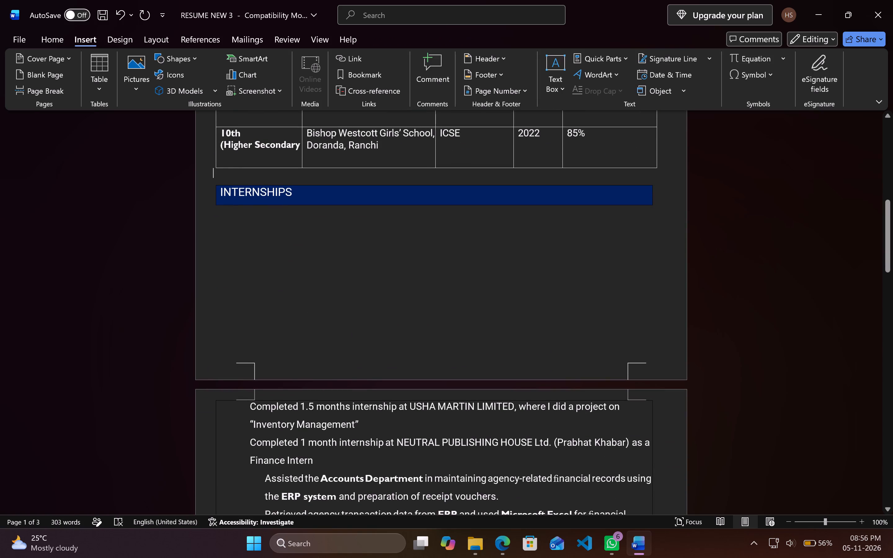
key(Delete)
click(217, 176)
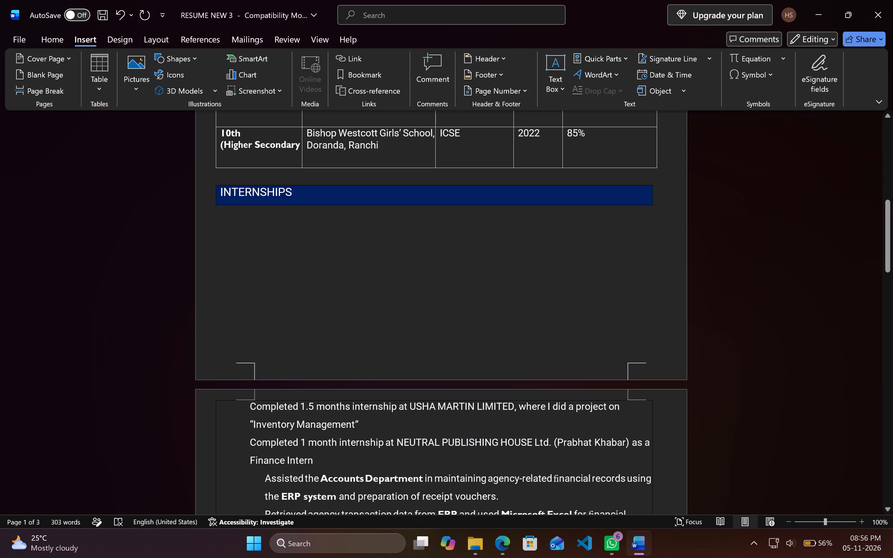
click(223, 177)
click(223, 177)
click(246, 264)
Shrink the content rows of the KEY EXPERTISE and BRIEF SUMMARY tables to fit their text, removing the empty space below it.
scroll(246, 264, up, 2)
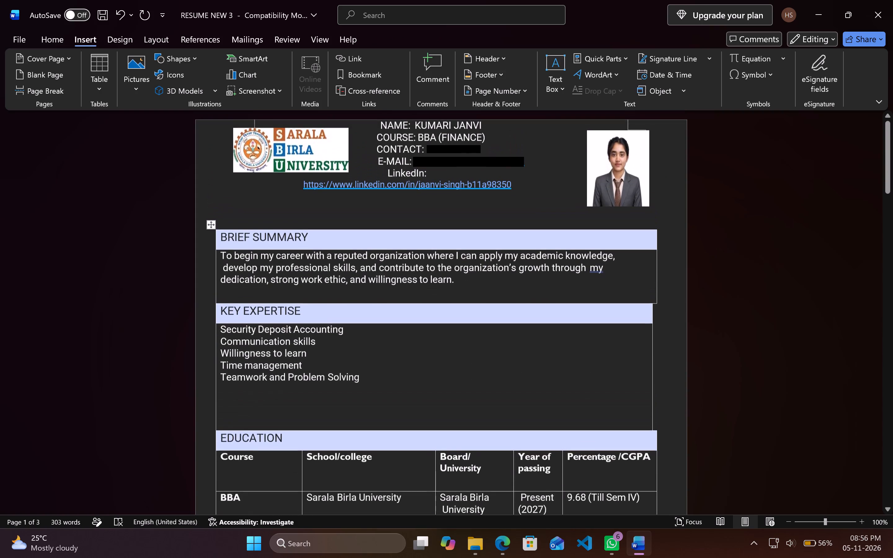
click(242, 406)
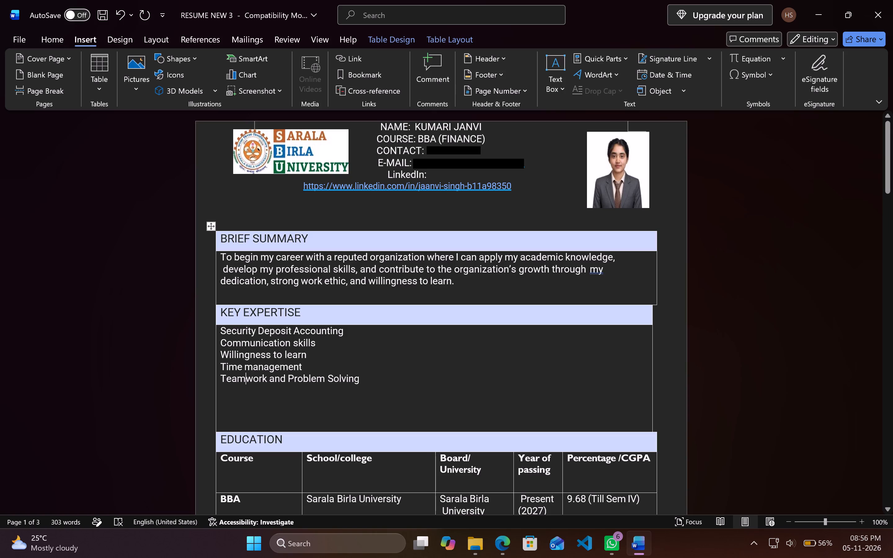
click(255, 428)
click(364, 381)
click(281, 418)
drag(228, 432, 226, 393)
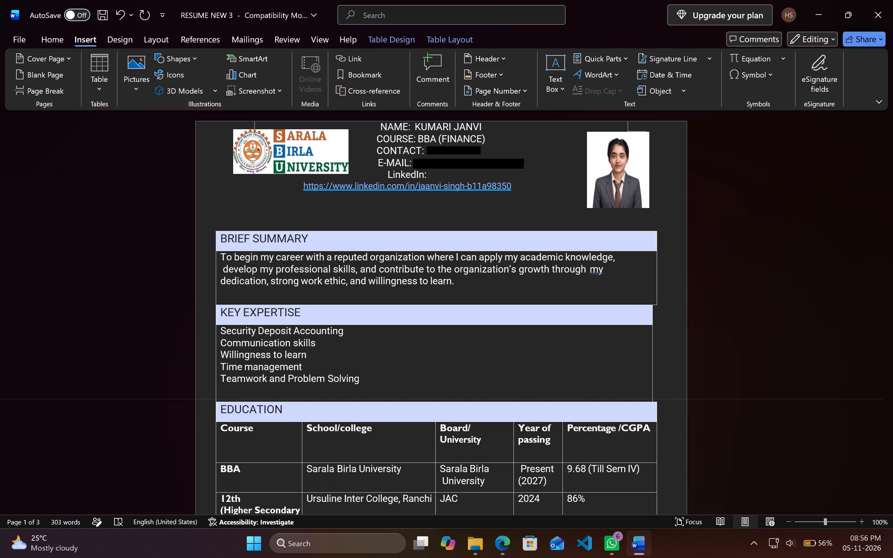
drag(226, 393, 226, 393)
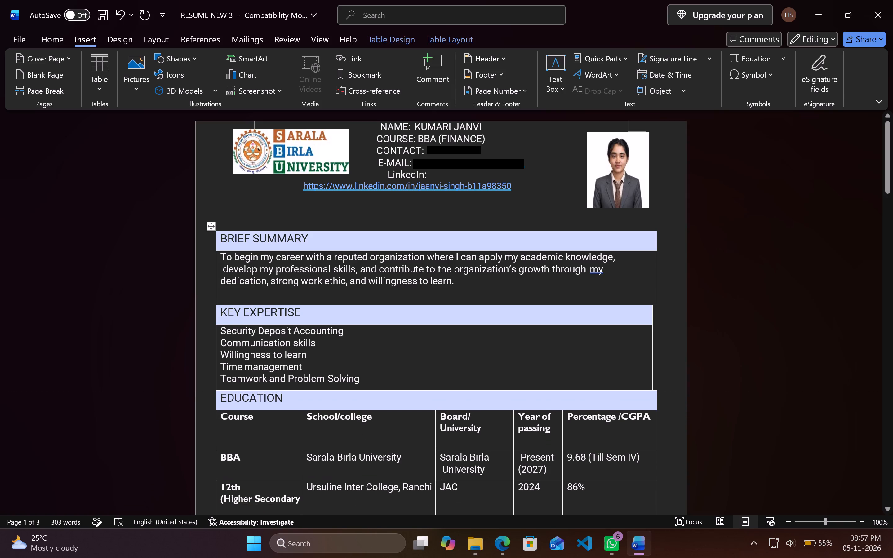
drag(237, 305, 234, 290)
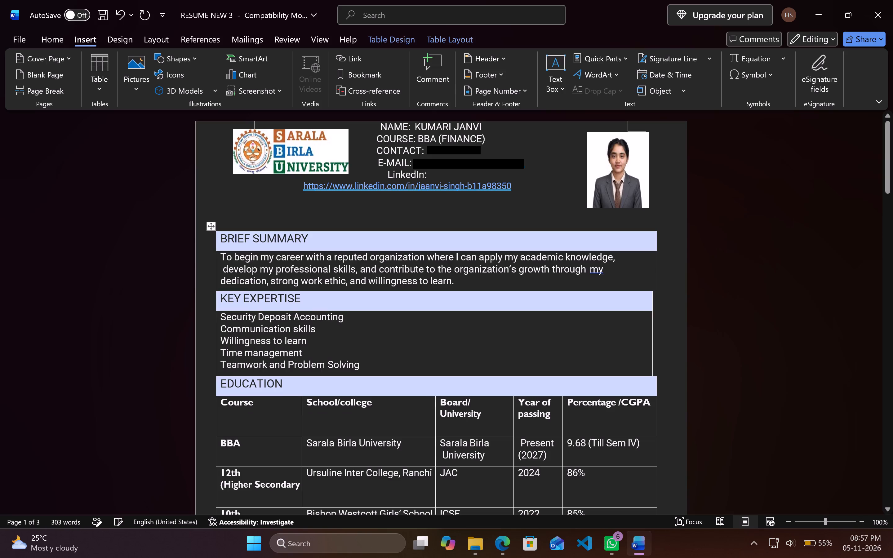
click(206, 338)
Move the internship details text box from the top of page two up to the INTERNSHIPS heading on page one.
scroll(206, 338, down, 1)
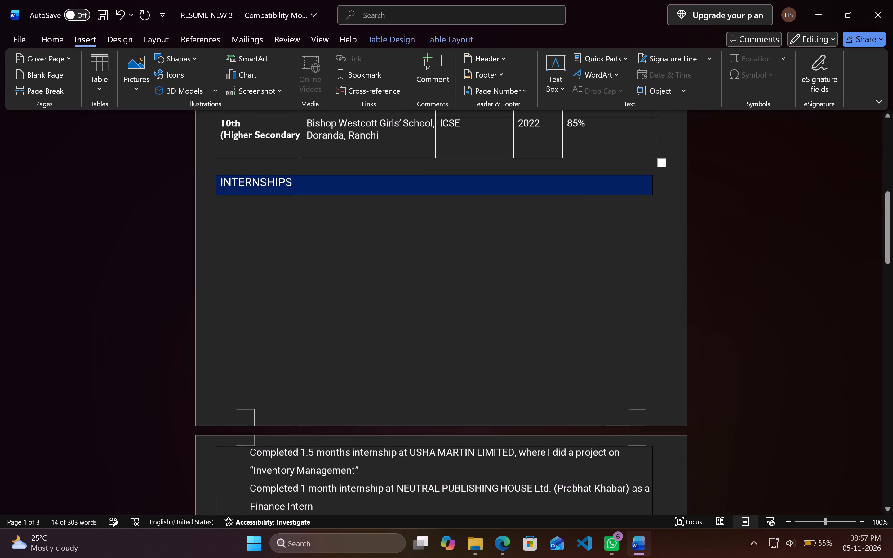
scroll(206, 338, down, 1)
click(256, 334)
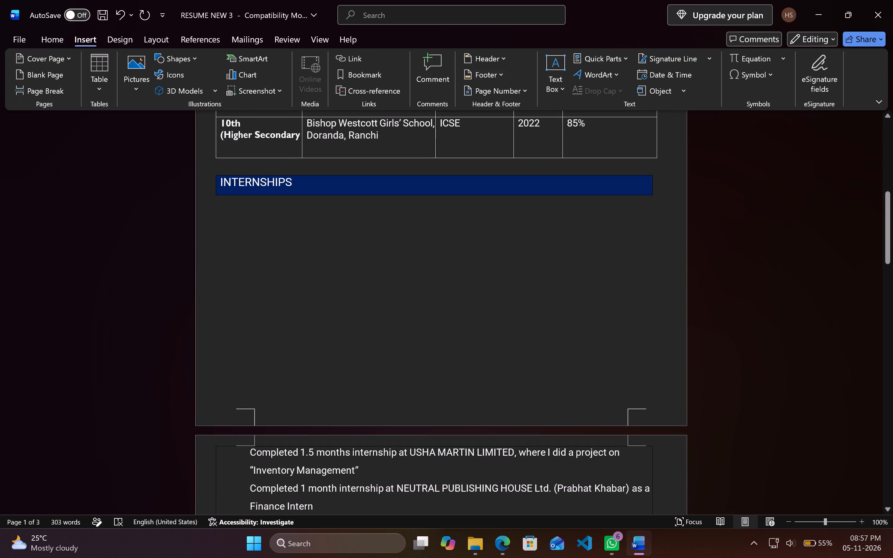
drag(237, 445, 226, 202)
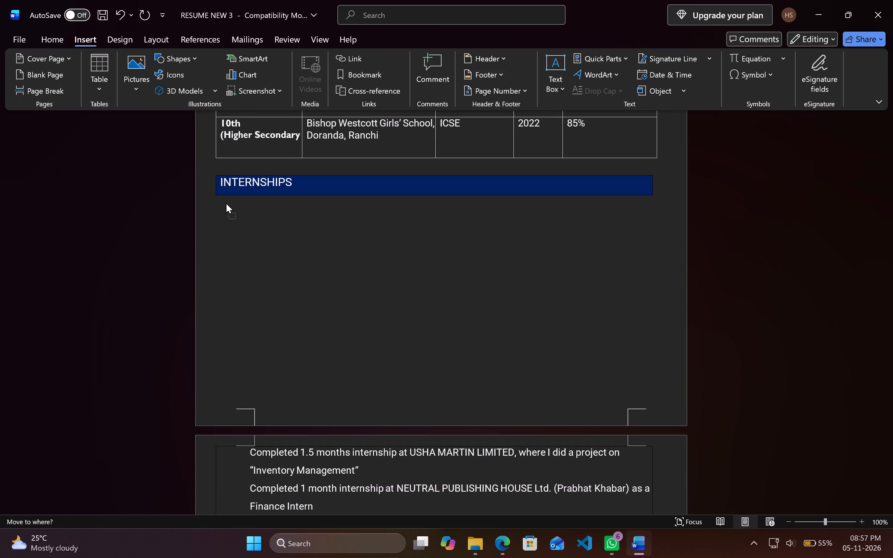
drag(226, 202, 221, 201)
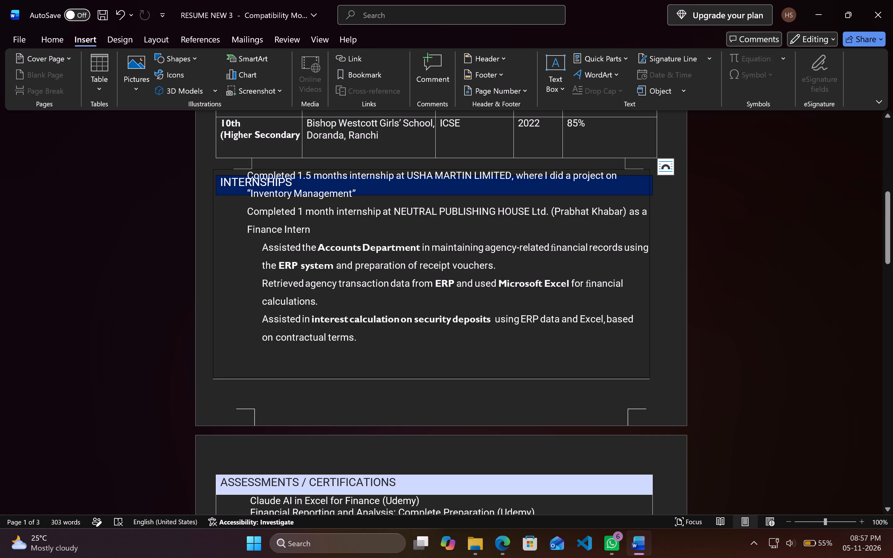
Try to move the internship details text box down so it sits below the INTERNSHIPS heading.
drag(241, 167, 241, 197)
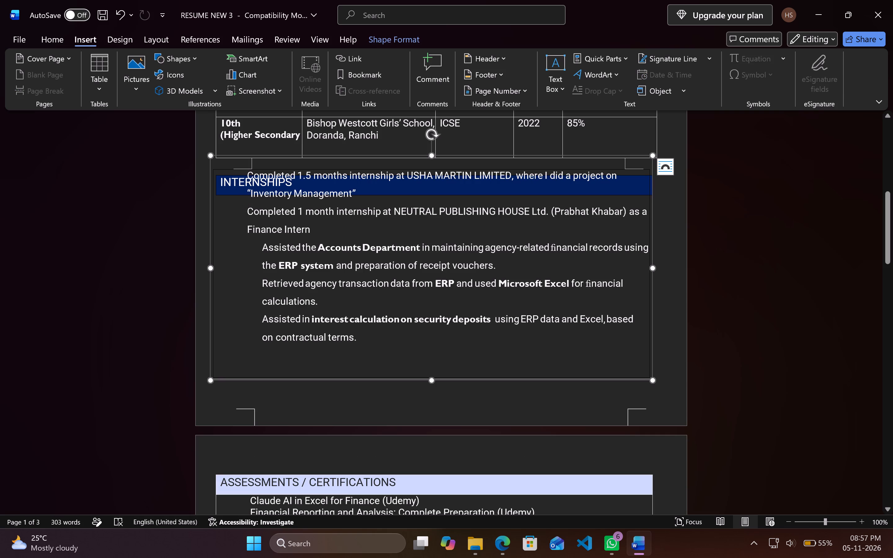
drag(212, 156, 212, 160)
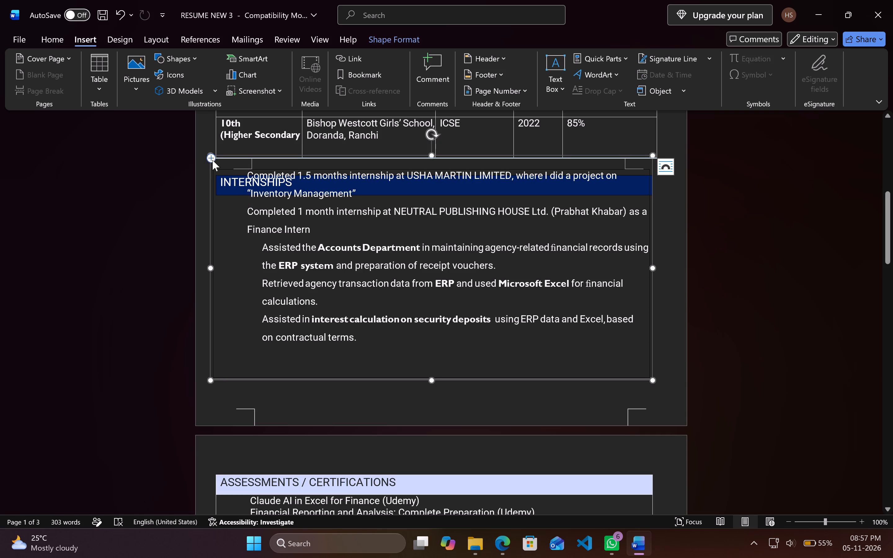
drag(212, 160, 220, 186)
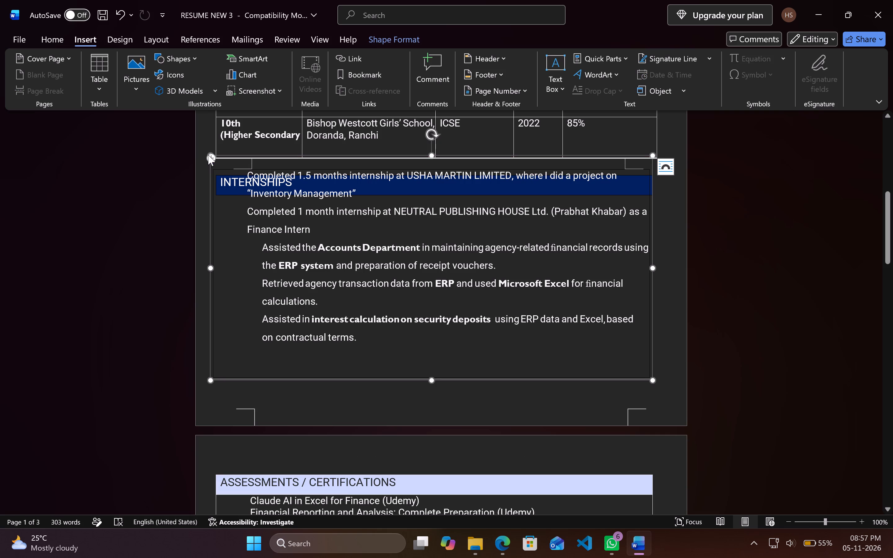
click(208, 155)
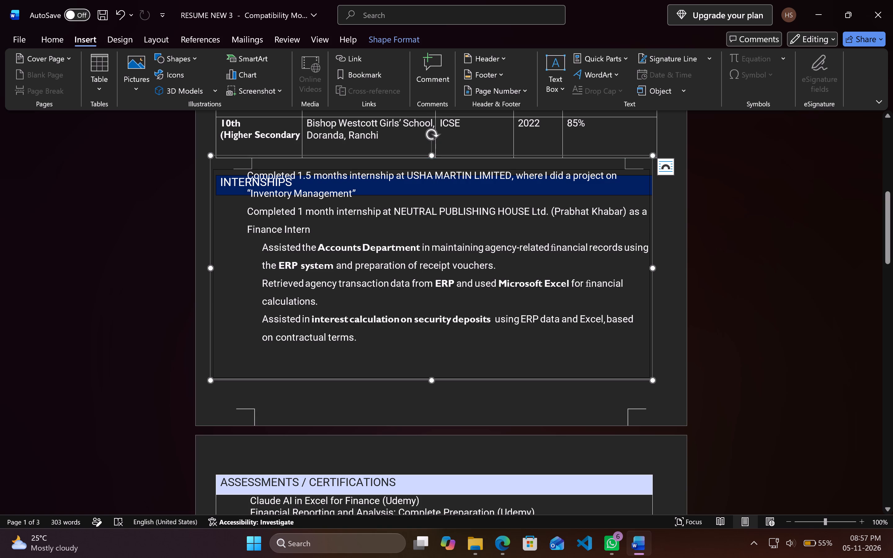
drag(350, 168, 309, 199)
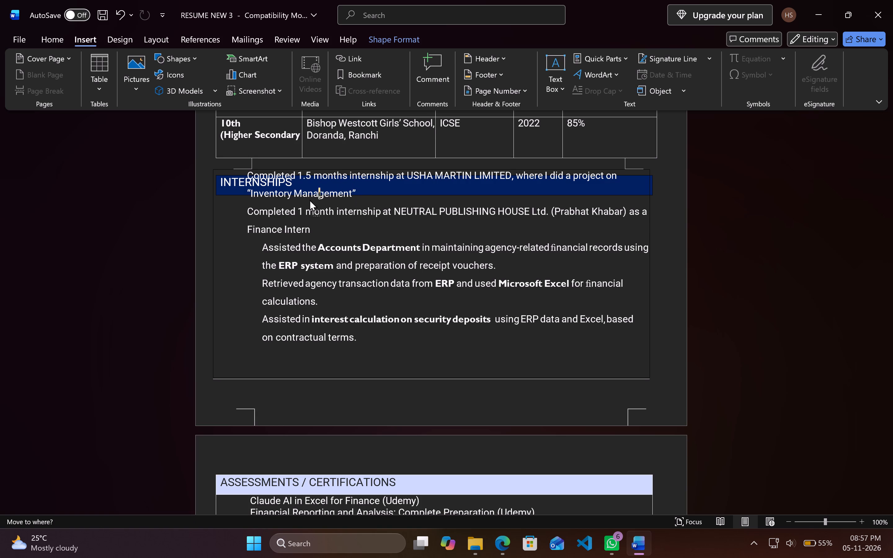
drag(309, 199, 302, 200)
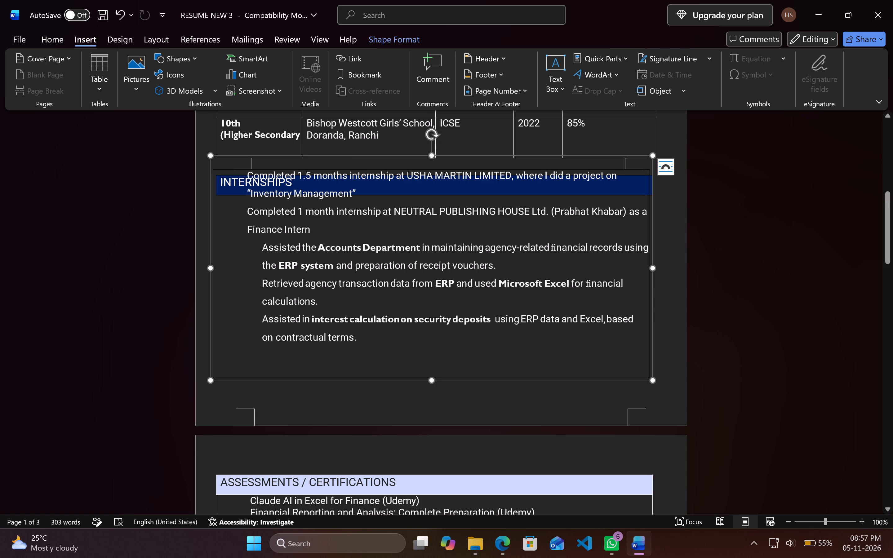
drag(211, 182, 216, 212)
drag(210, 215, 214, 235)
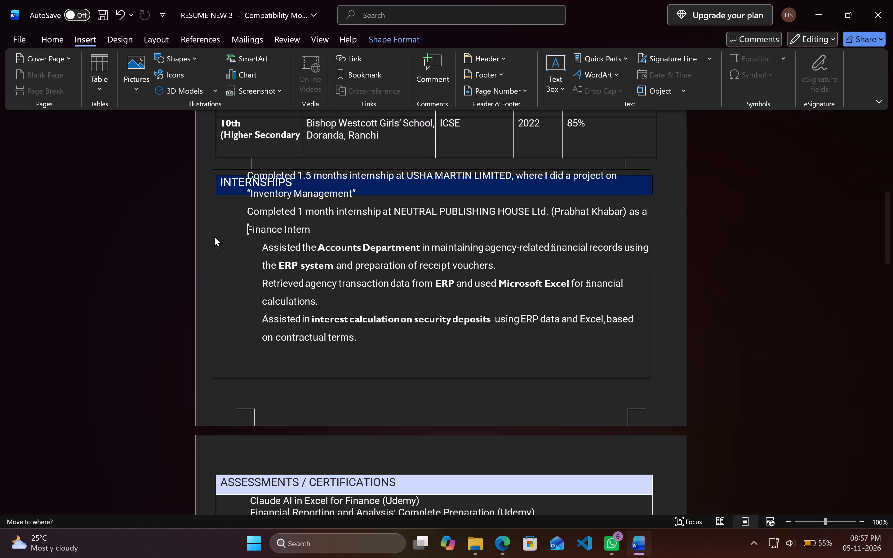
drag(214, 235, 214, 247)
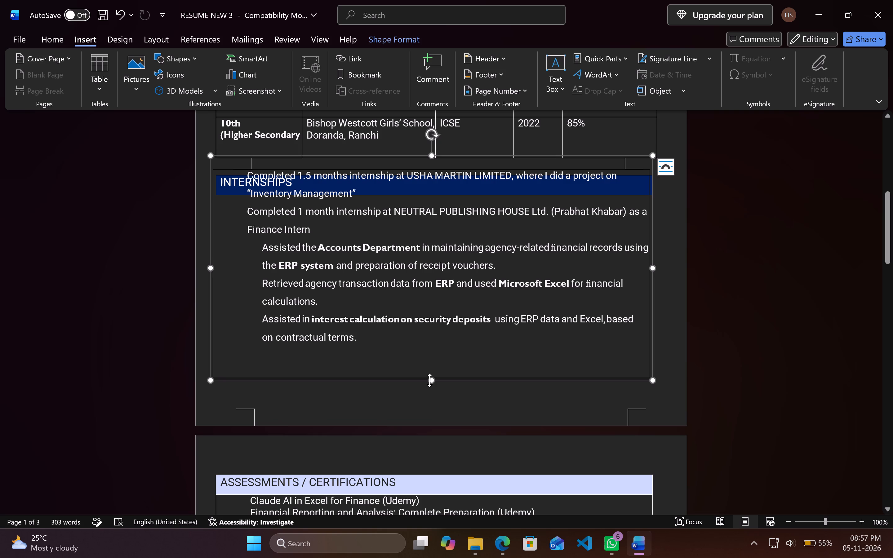
Resize the internship details text box vertically so its lower edge sits just below the last line, about contractual terms.
drag(429, 380, 433, 412)
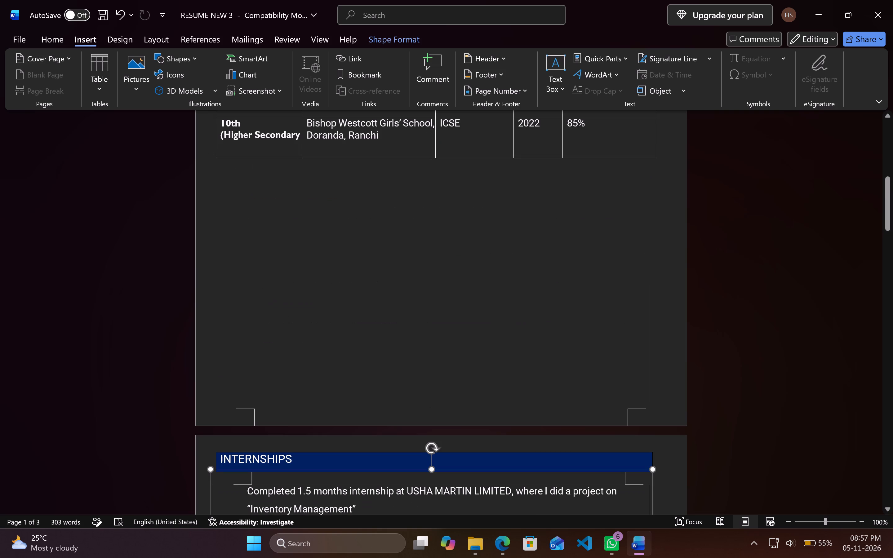
drag(433, 412, 433, 415)
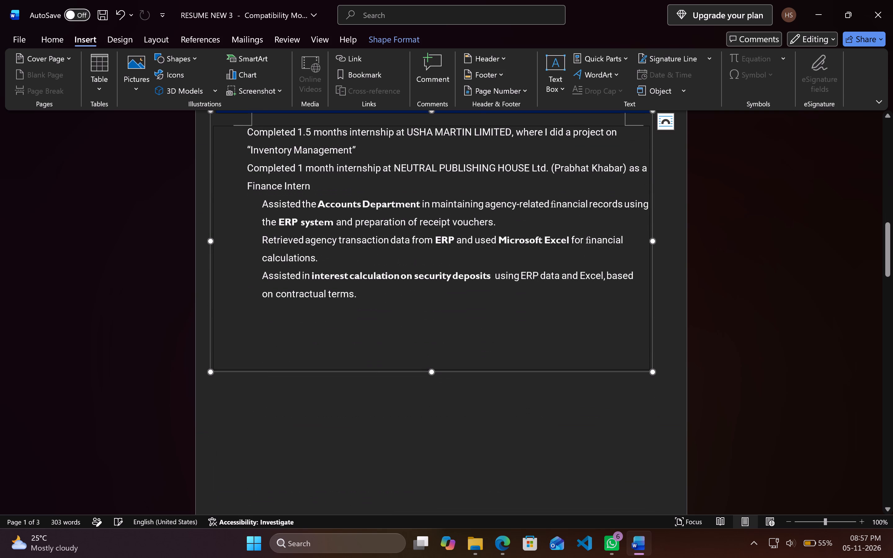
click(433, 415)
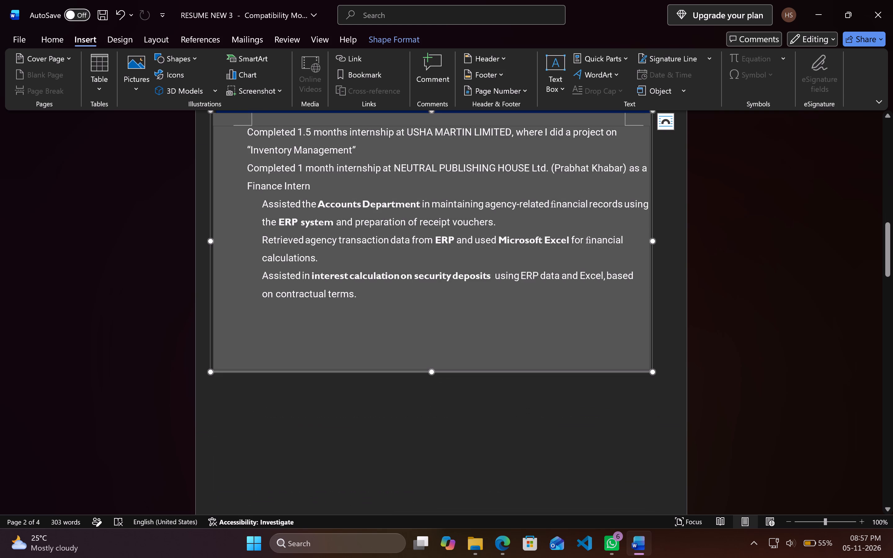
drag(433, 372, 437, 333)
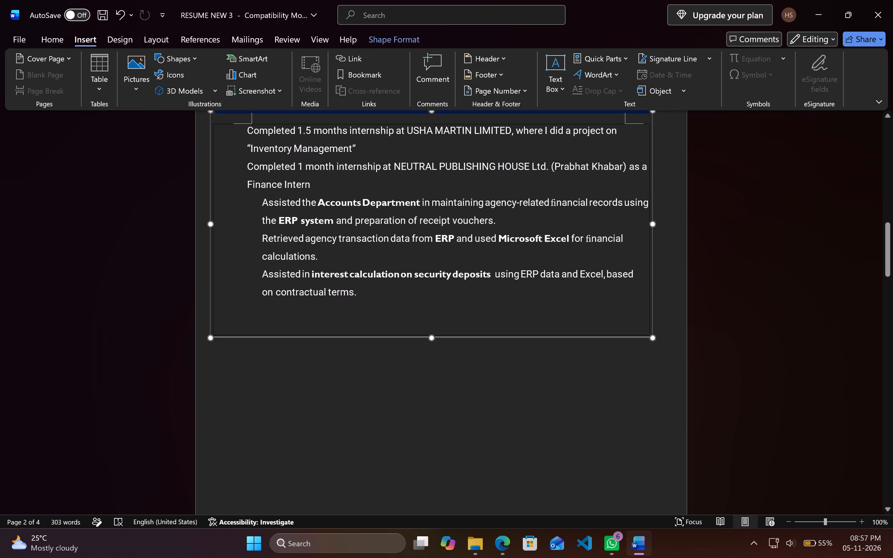
drag(437, 333, 444, 303)
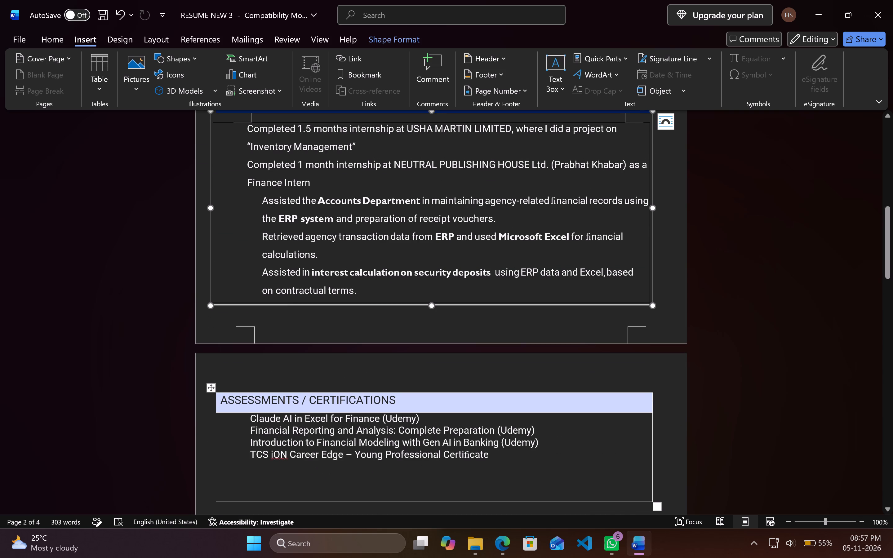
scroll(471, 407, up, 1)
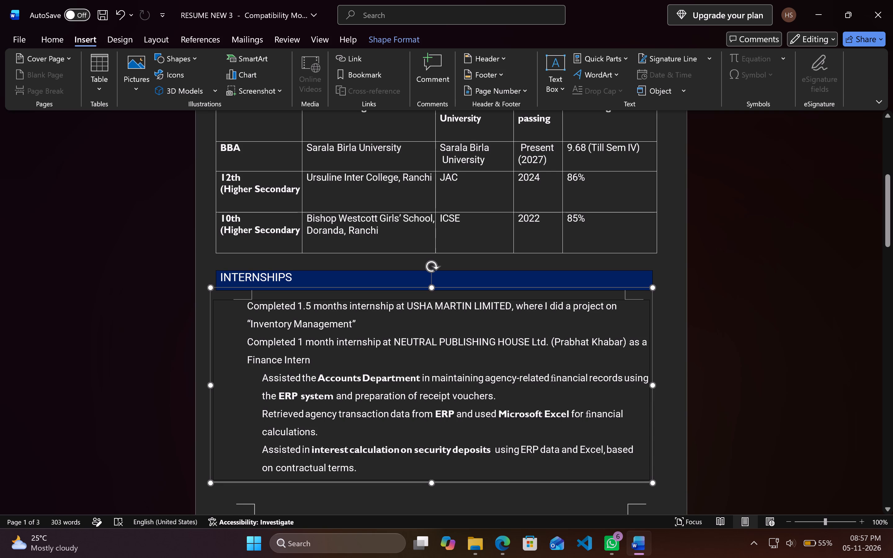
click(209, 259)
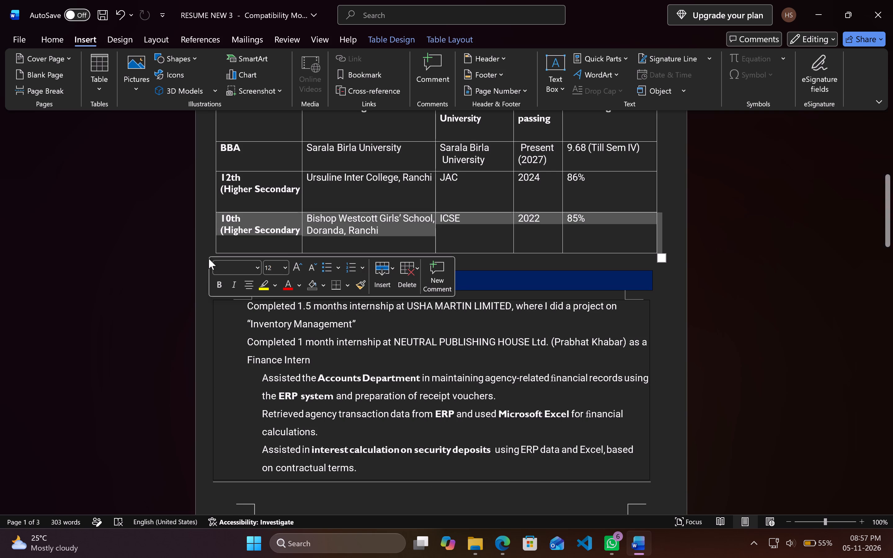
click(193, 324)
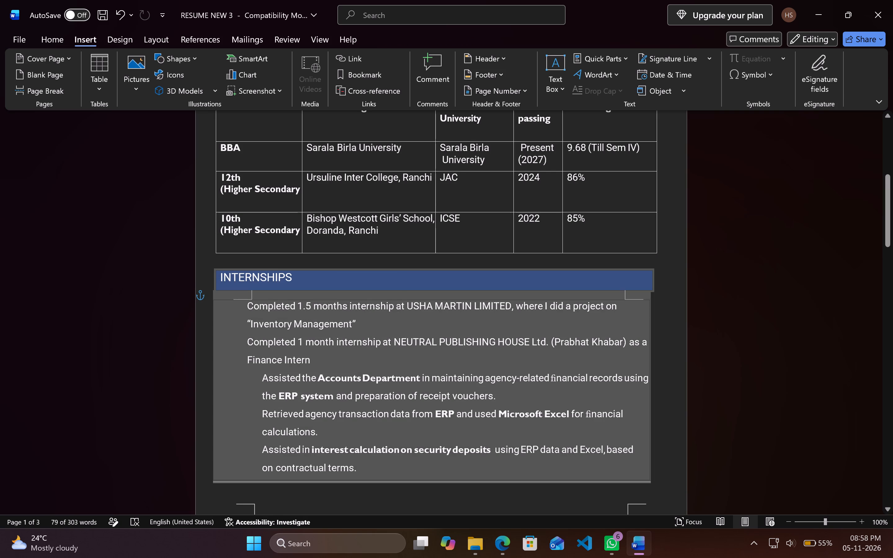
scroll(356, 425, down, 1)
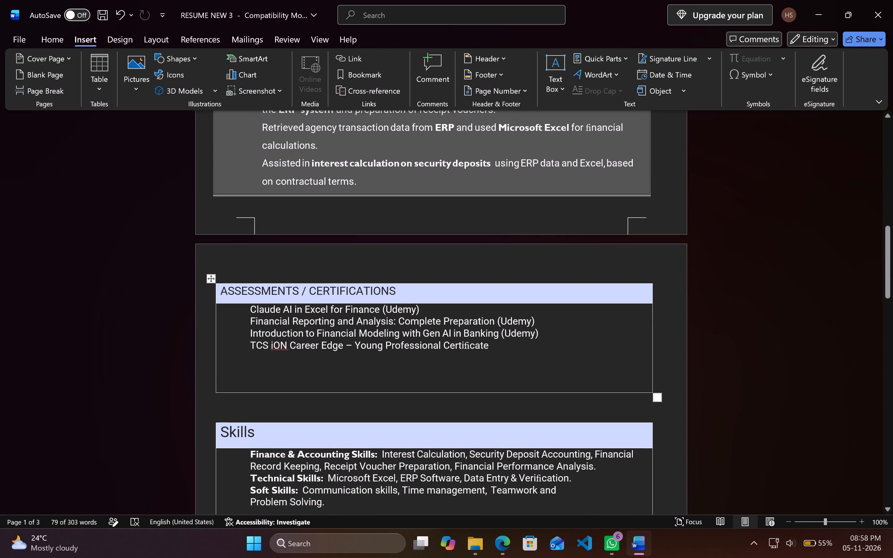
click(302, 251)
Set the line spacing of all the internship details text to 1.0.
scroll(302, 251, up, 1)
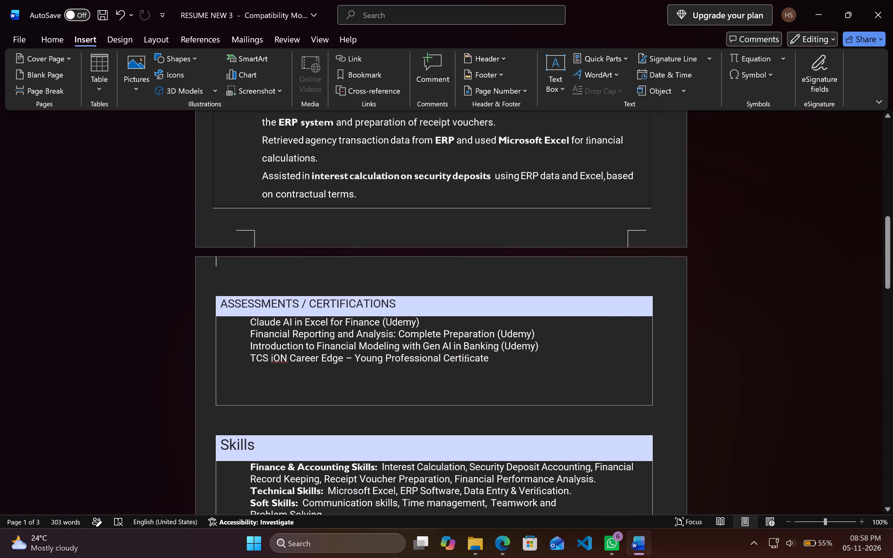
scroll(302, 251, up, 1)
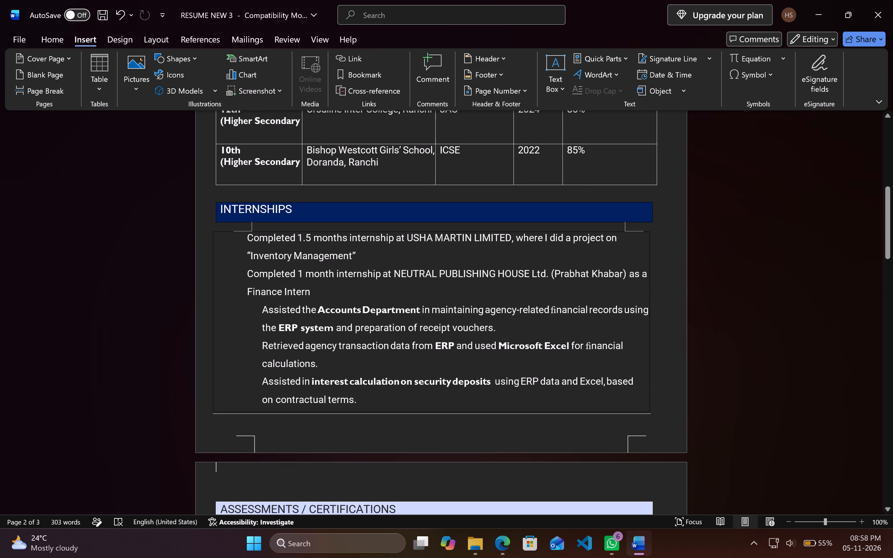
drag(362, 401, 243, 258)
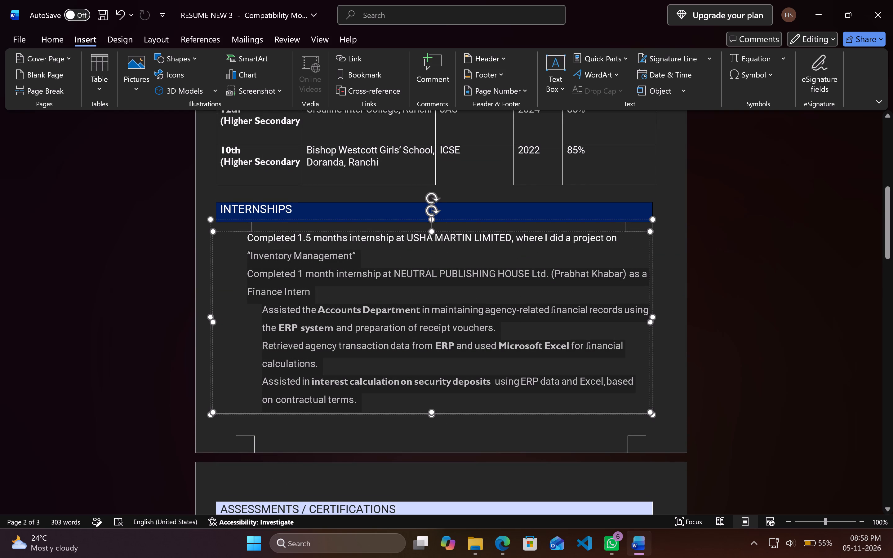
drag(243, 258, 226, 236)
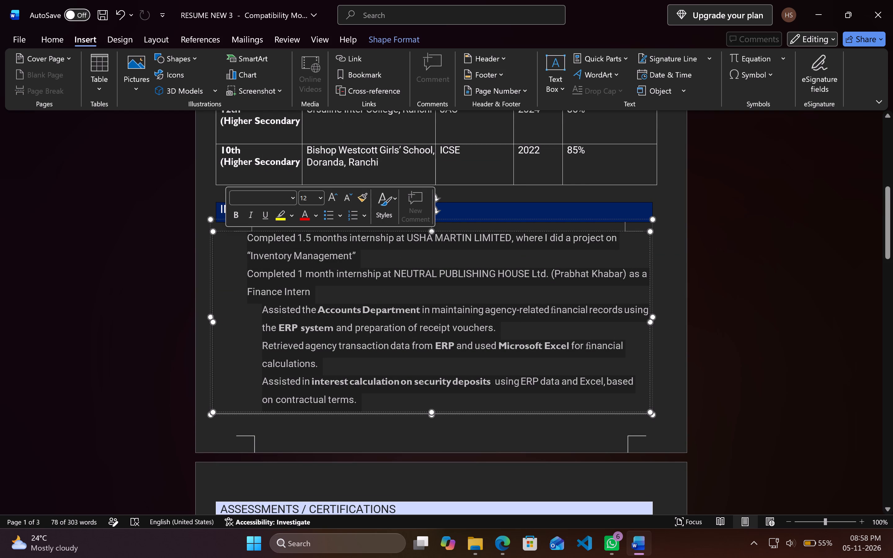
click(52, 41)
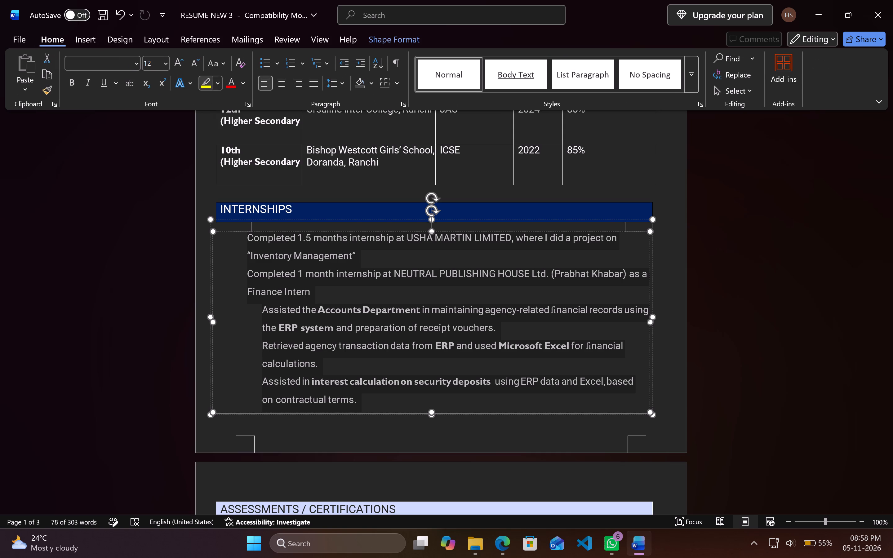
click(340, 86)
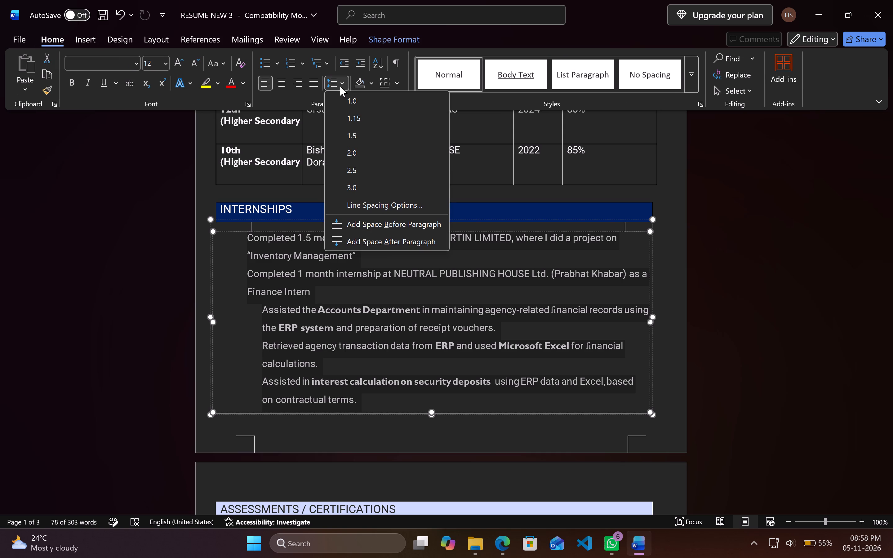
click(354, 102)
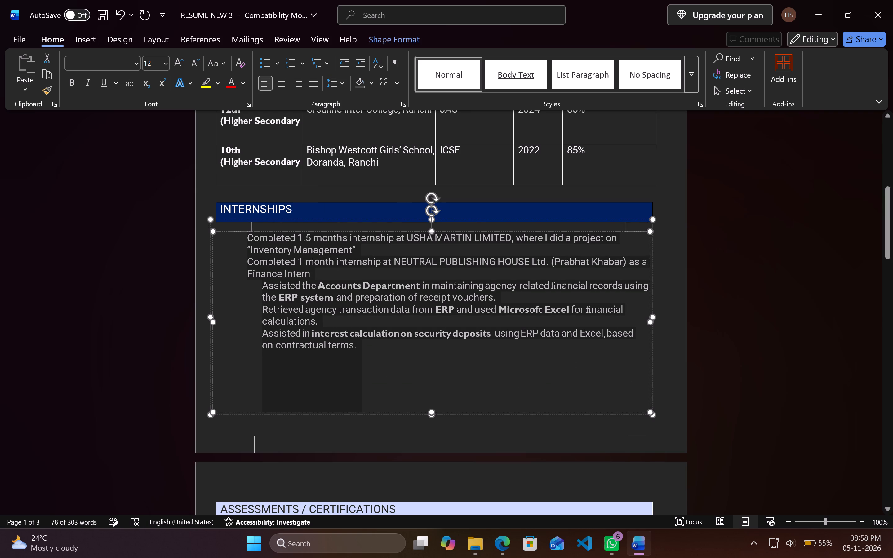
Shrink the internship details text box from its lower edge to fit the single-spaced text.
click(323, 415)
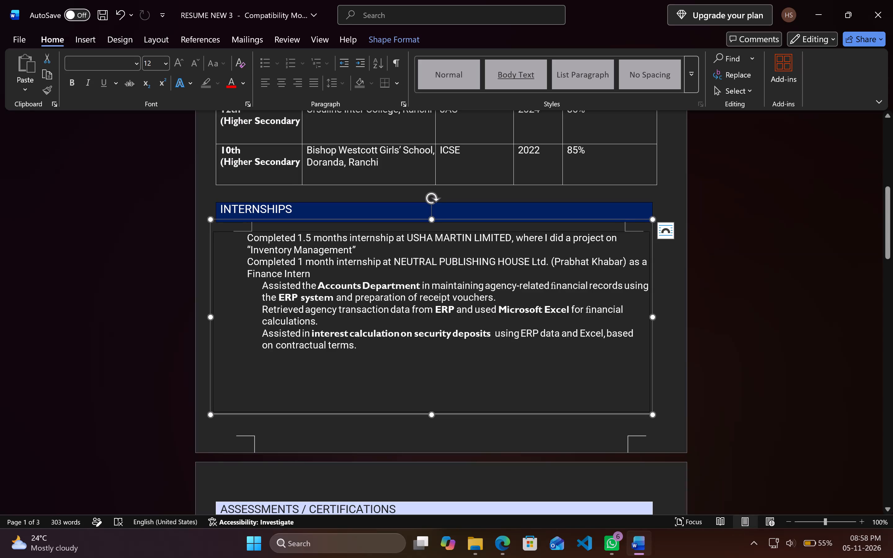
drag(431, 414, 429, 362)
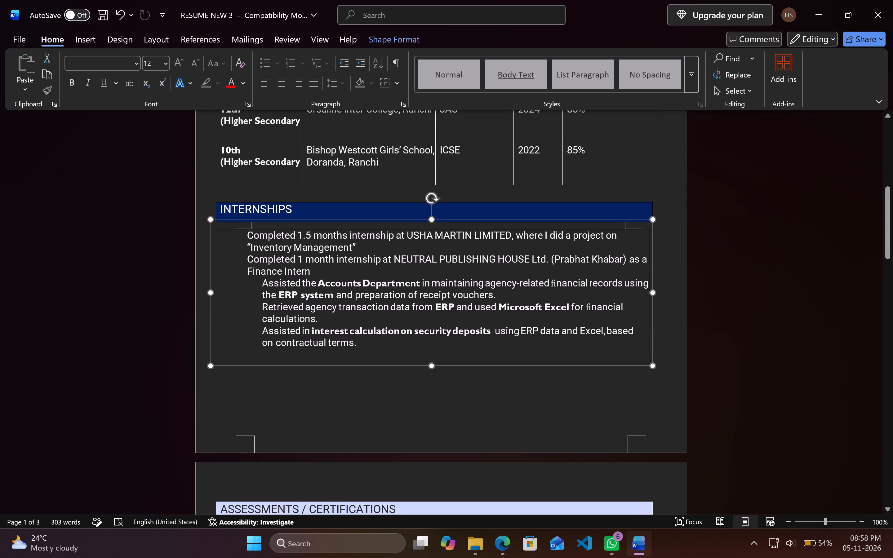
drag(429, 362, 429, 352)
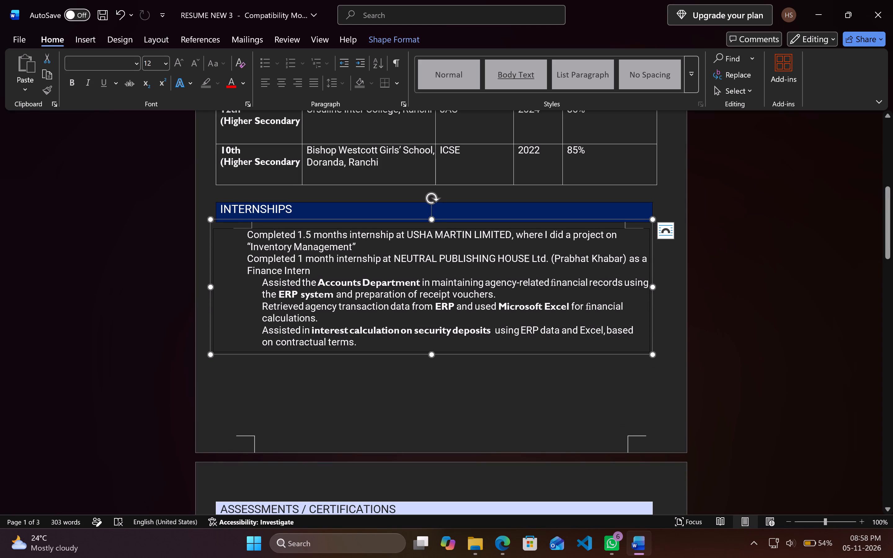
click(424, 409)
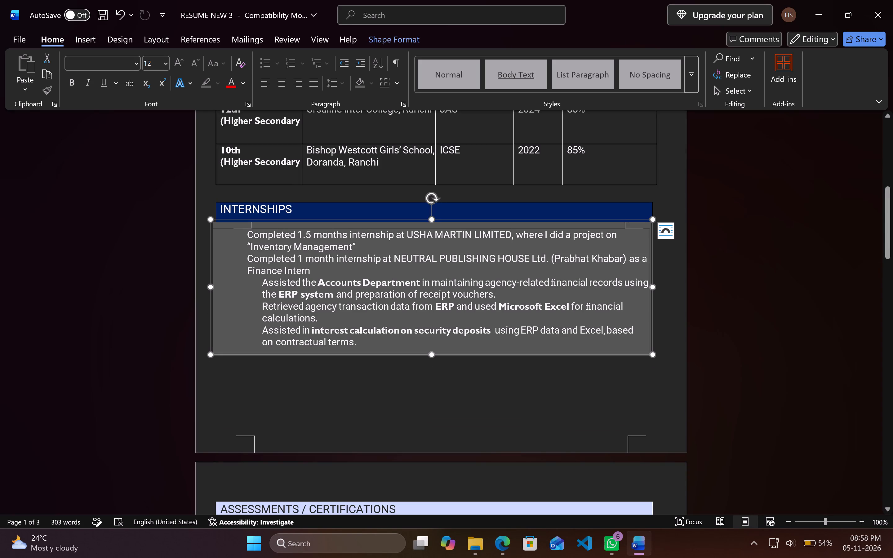
Shrink the ASSESSMENTS / CERTIFICATIONS table on page two to fit its four entries, making it slightly narrower as well.
scroll(410, 424, down, 2)
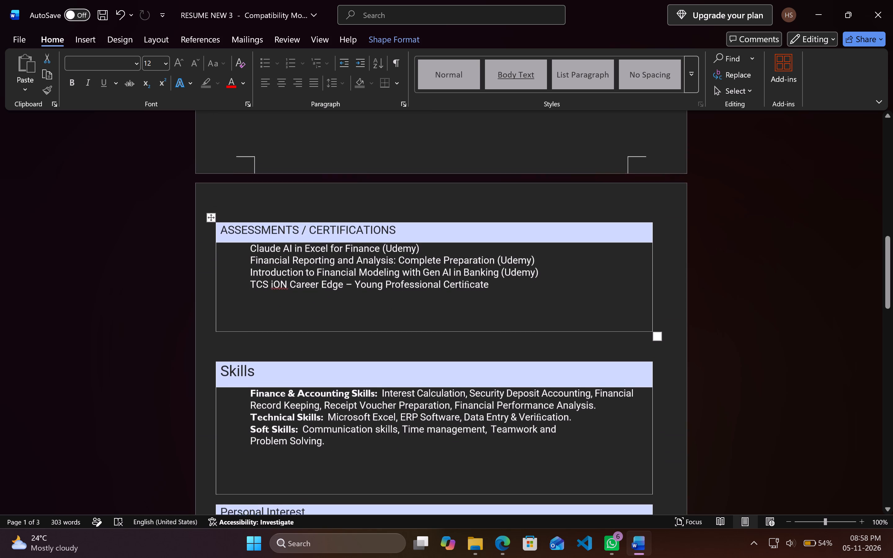
scroll(410, 424, down, 1)
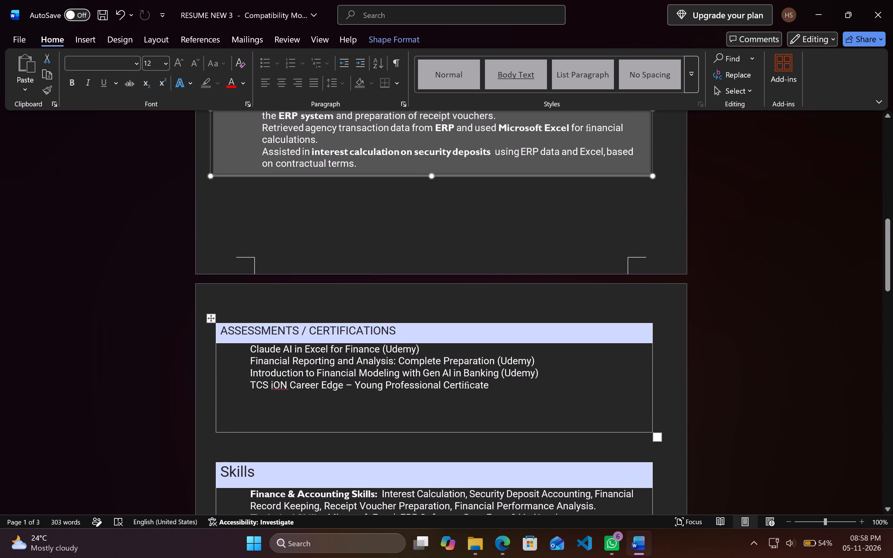
click(398, 436)
click(425, 434)
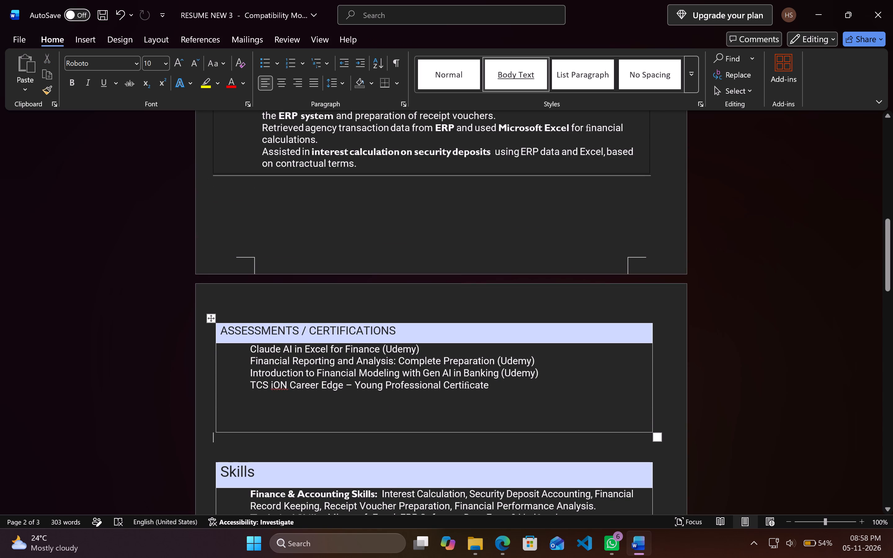
click(438, 428)
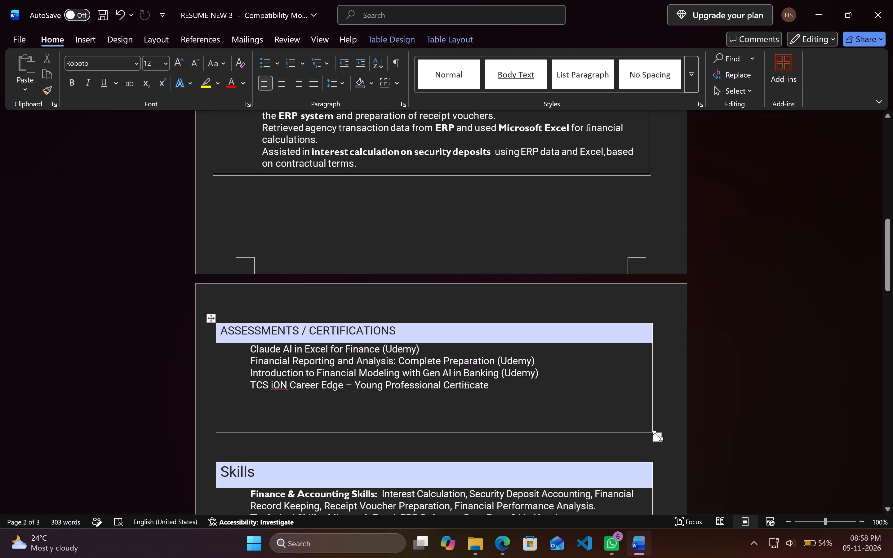
drag(657, 436, 645, 402)
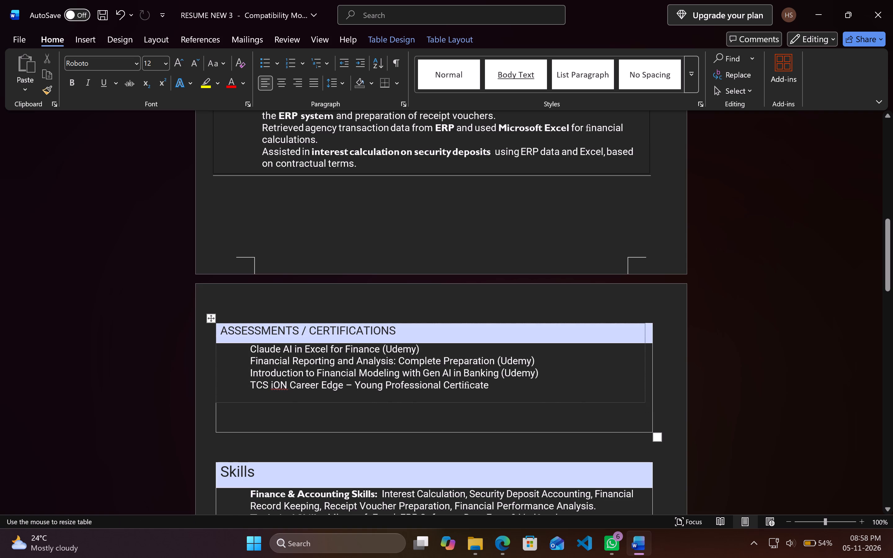
drag(645, 402, 643, 391)
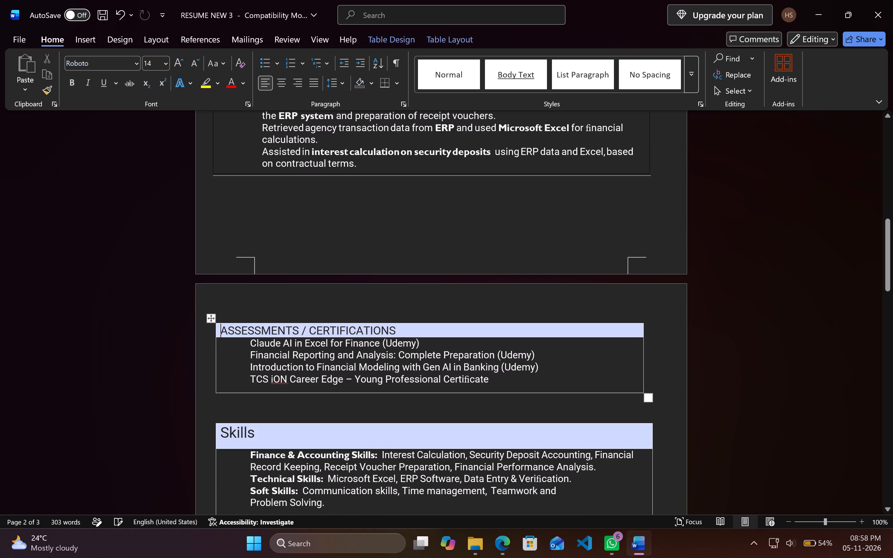
Delete the blank lines between the ASSESSMENTS / CERTIFICATIONS table and the Skills table on page two, keeping the Skills heading intact.
click(236, 410)
key(Delete)
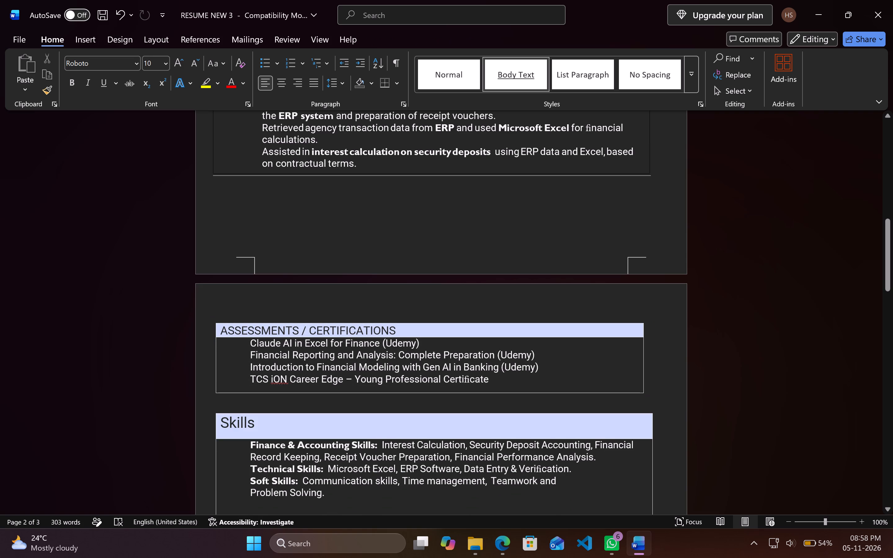
key(Delete)
key(Delete)
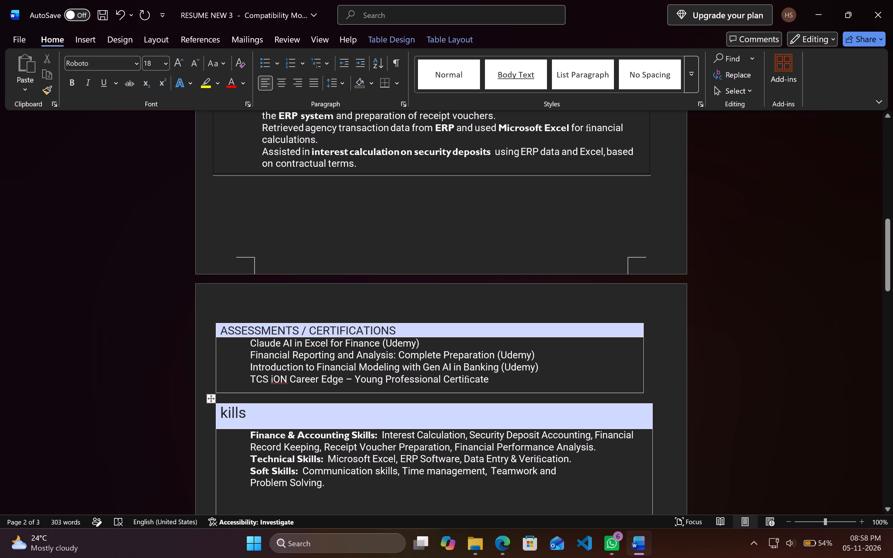
key(ctrl+z)
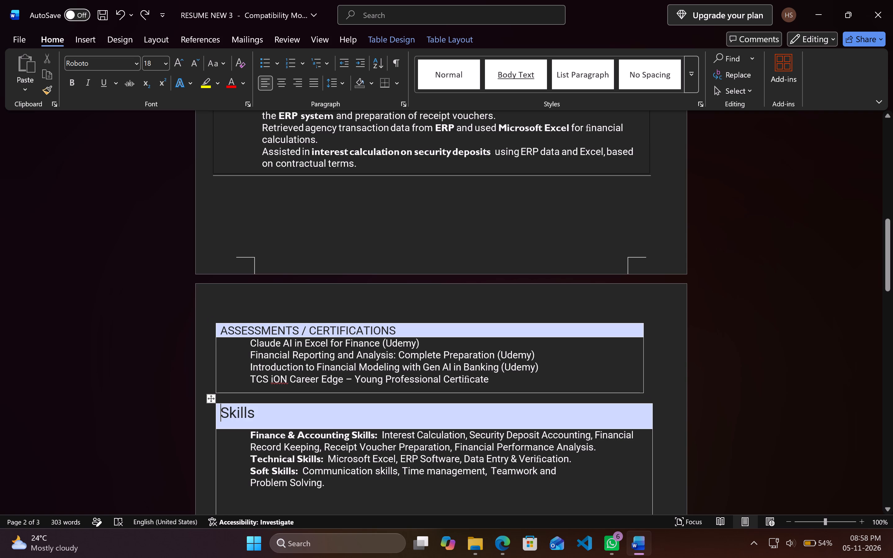
click(237, 401)
key(Delete)
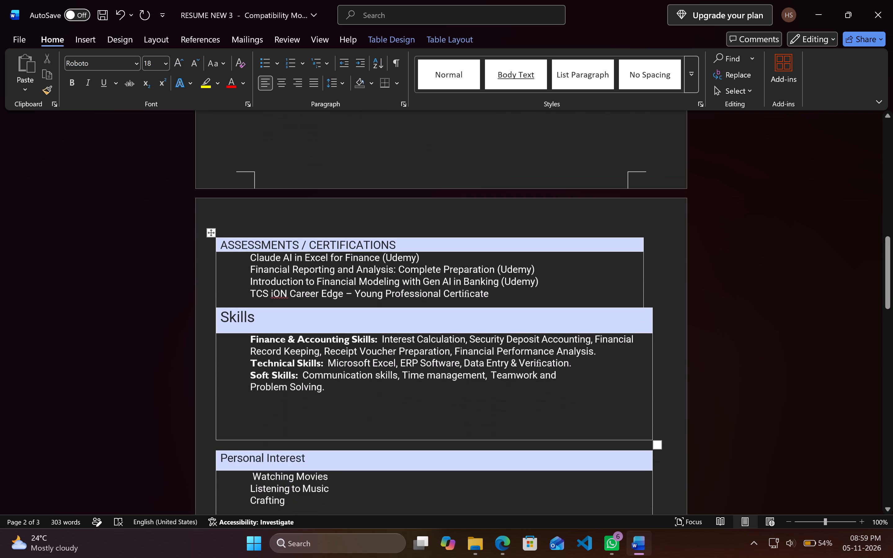
Delete a blank line above the ASSESSMENTS / CERTIFICATIONS table at the start of page two, keeping its heading intact.
click(255, 303)
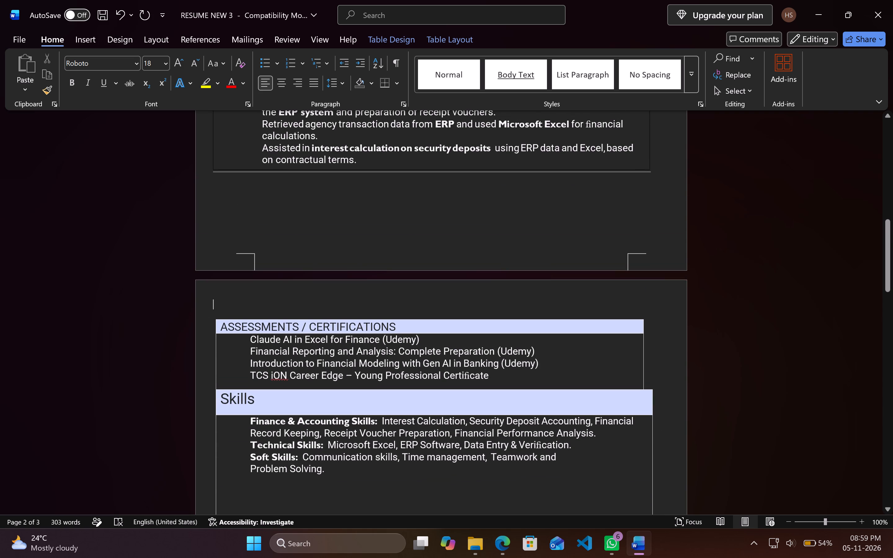
key(Down)
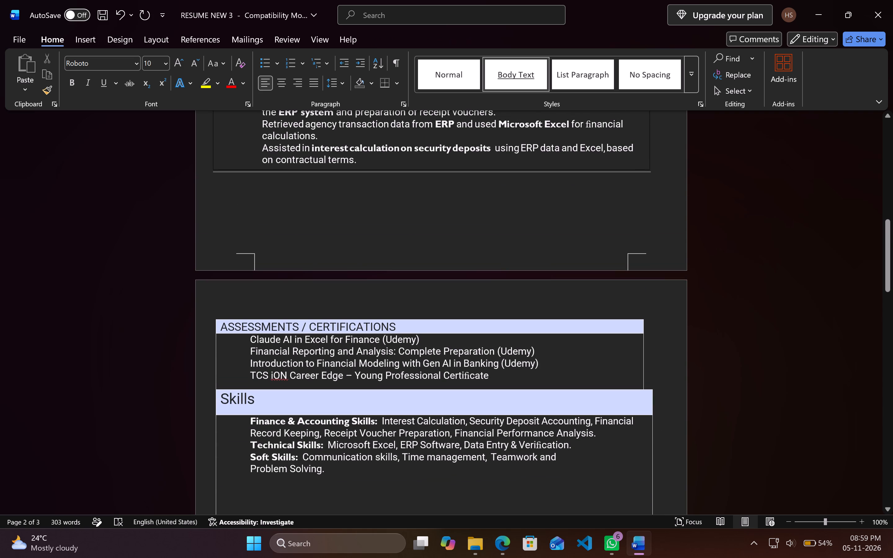
key(Delete)
key(Delete)
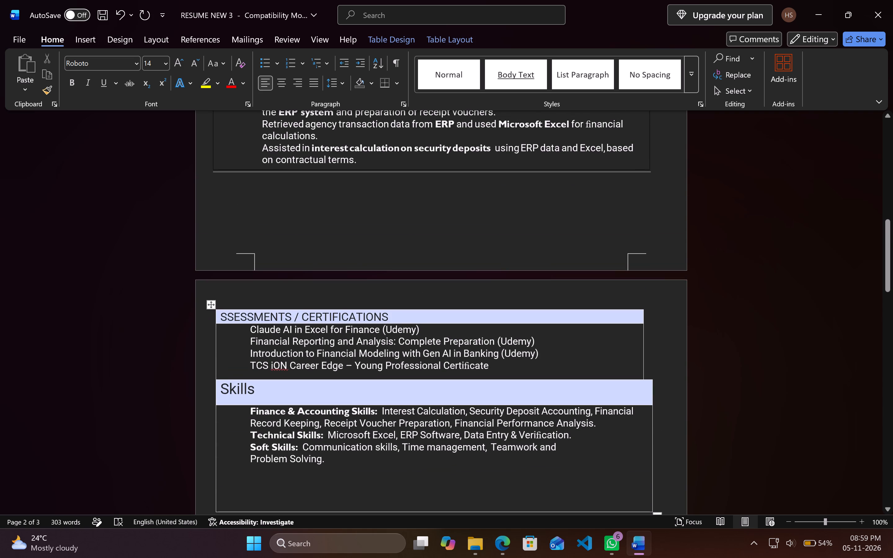
key(ctrl+z)
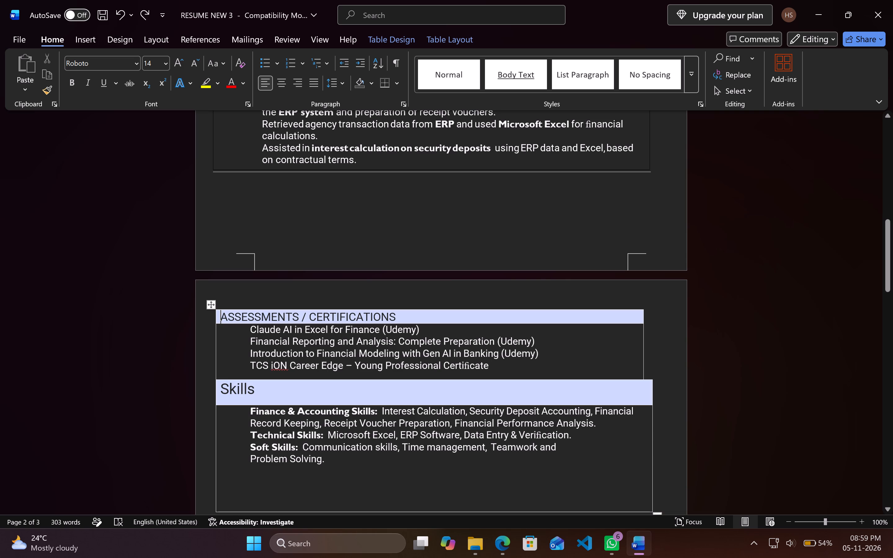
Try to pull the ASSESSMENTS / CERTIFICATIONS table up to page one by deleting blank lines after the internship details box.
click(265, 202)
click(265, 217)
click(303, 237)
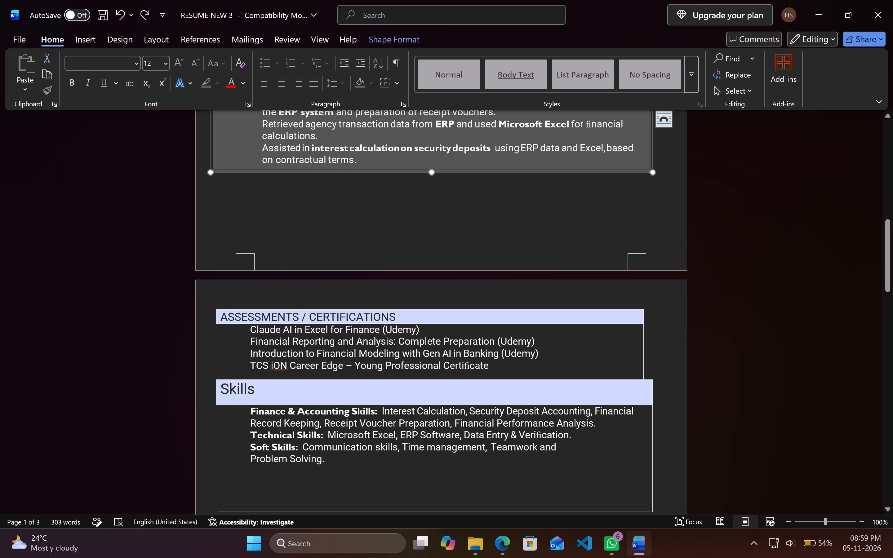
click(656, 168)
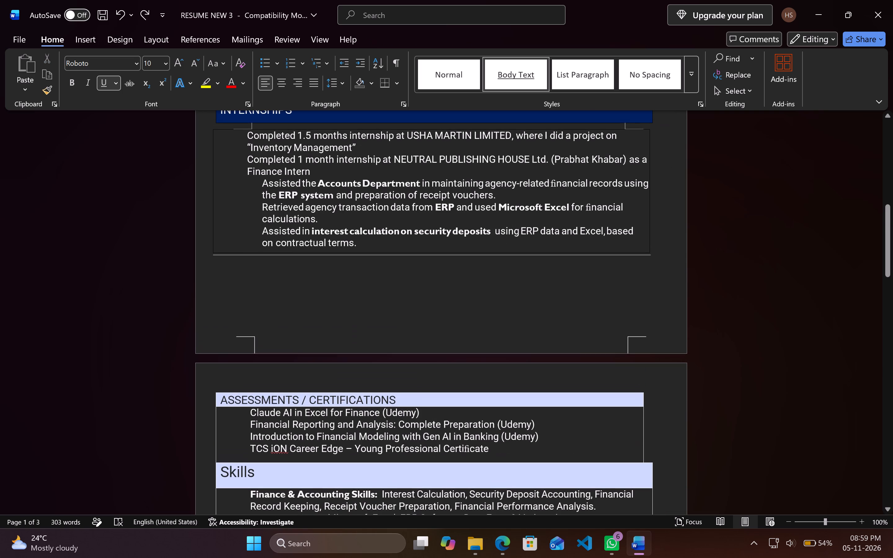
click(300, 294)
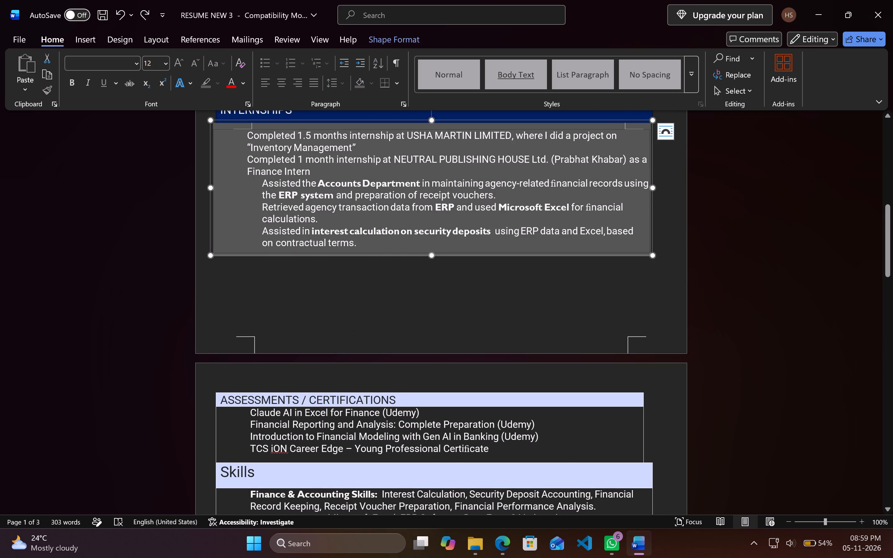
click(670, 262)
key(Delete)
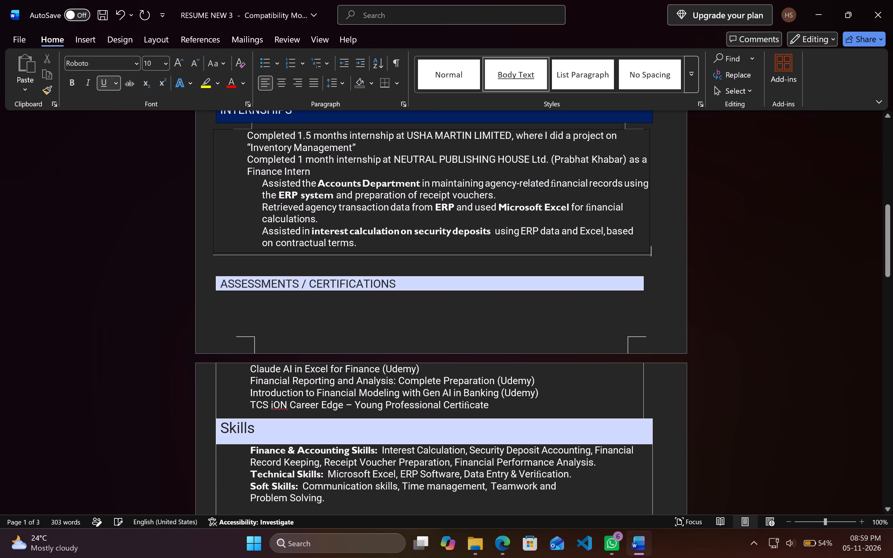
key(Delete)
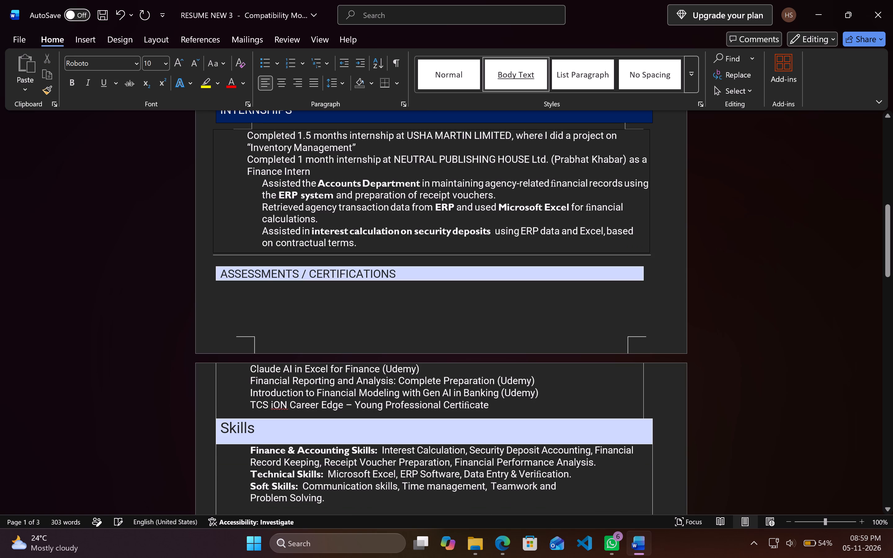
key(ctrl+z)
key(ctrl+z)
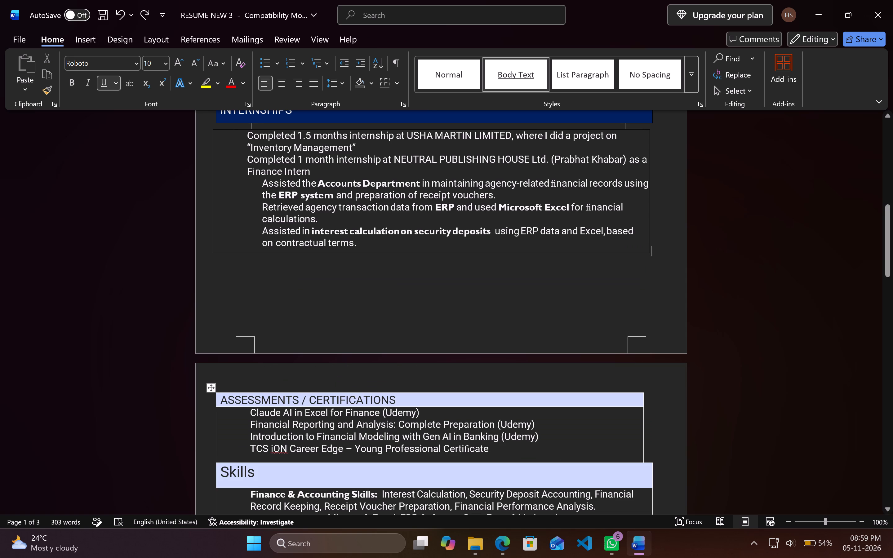
Delete two more blank lines above the ASSESSMENTS / CERTIFICATIONS table at the start of page two.
click(249, 381)
key(Down)
key(Delete)
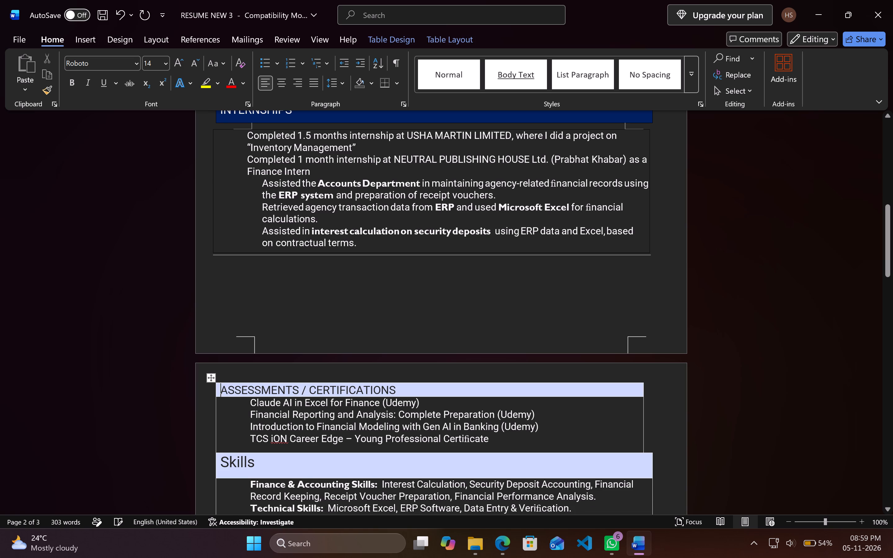
key(Up)
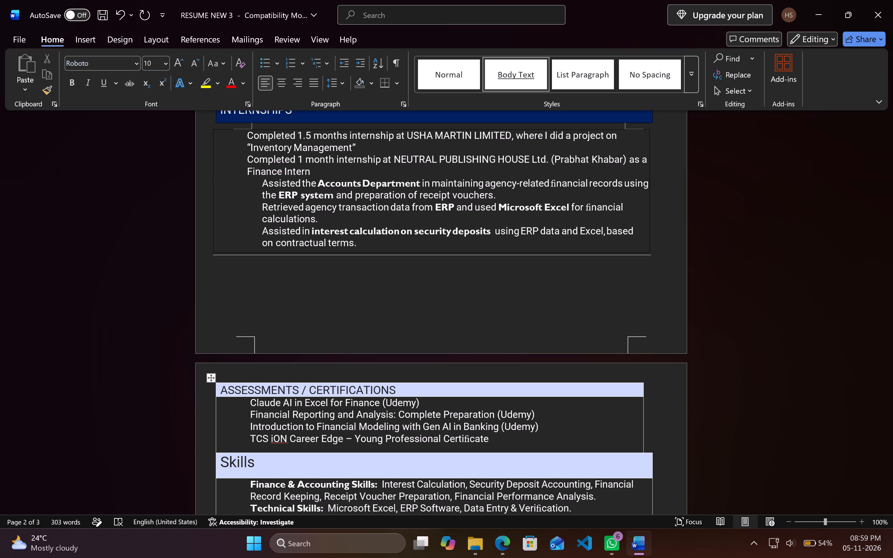
key(Delete)
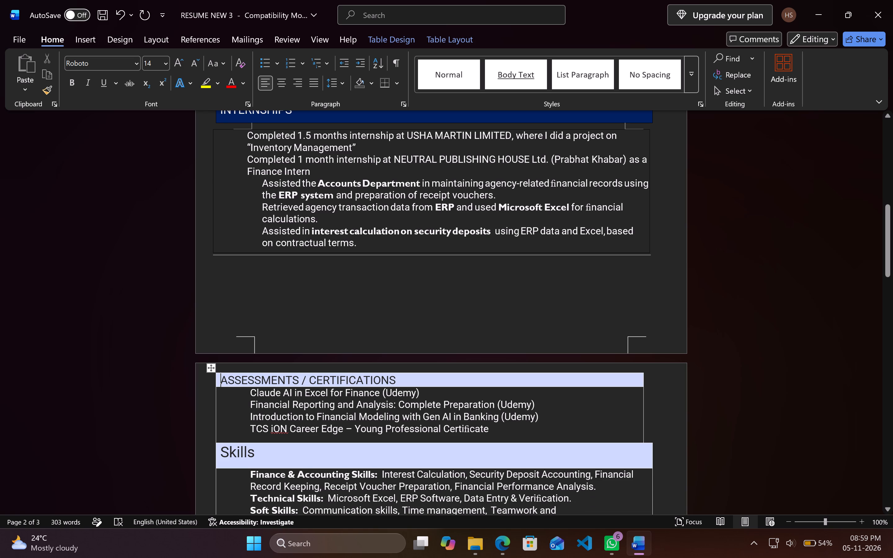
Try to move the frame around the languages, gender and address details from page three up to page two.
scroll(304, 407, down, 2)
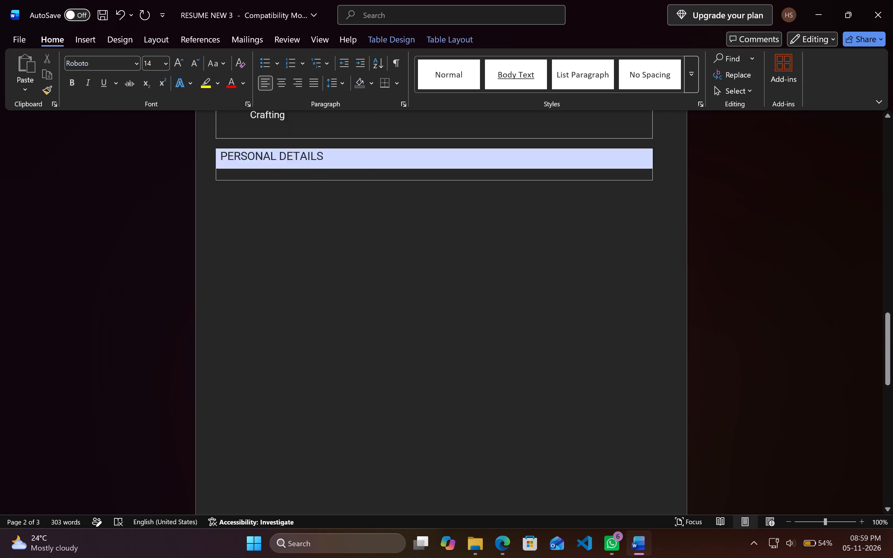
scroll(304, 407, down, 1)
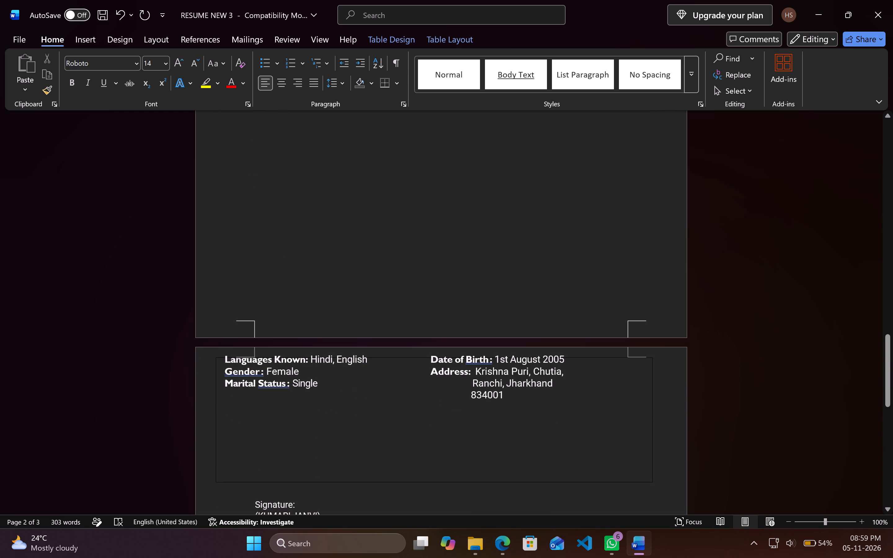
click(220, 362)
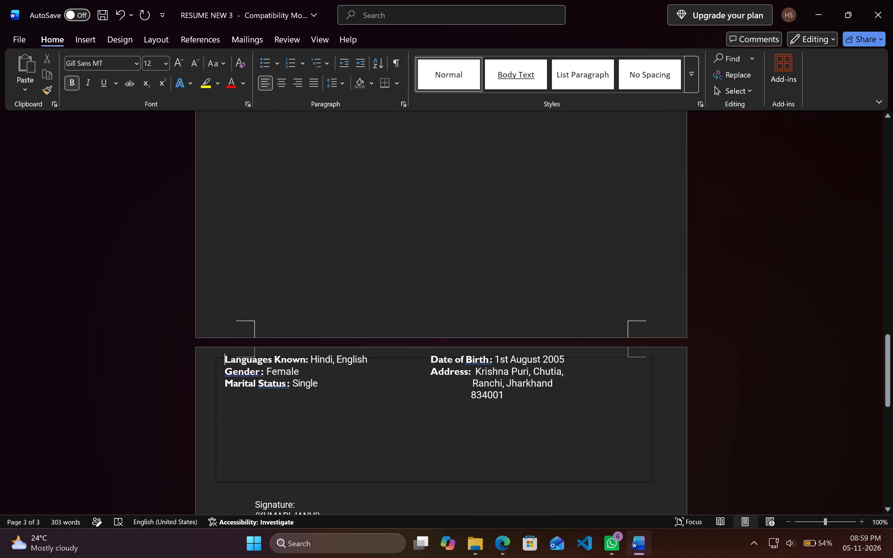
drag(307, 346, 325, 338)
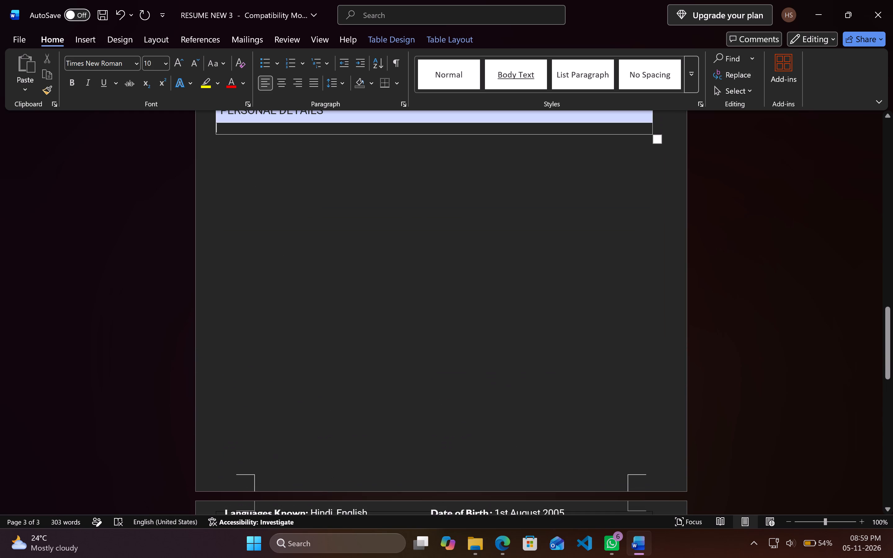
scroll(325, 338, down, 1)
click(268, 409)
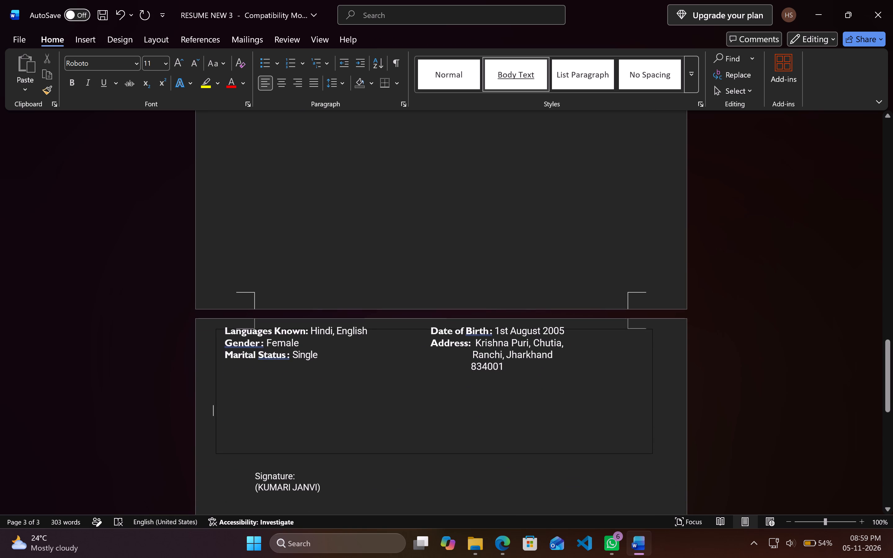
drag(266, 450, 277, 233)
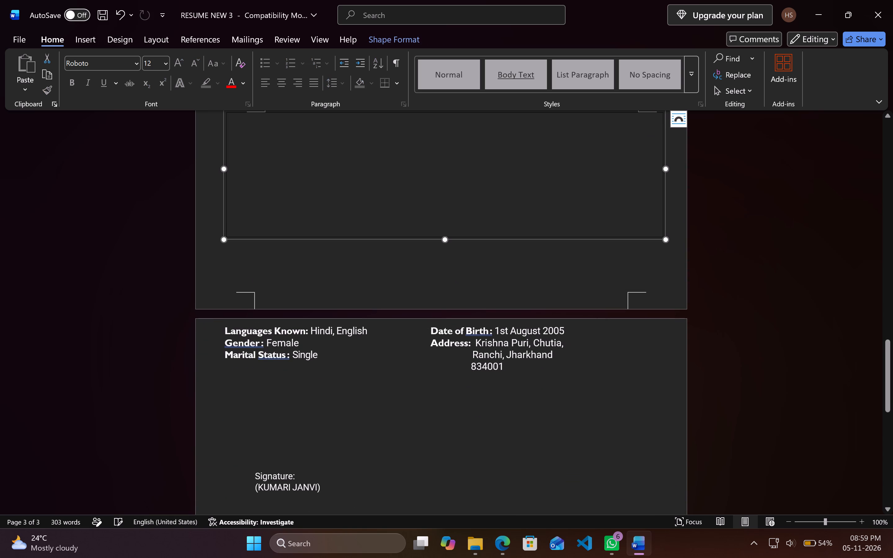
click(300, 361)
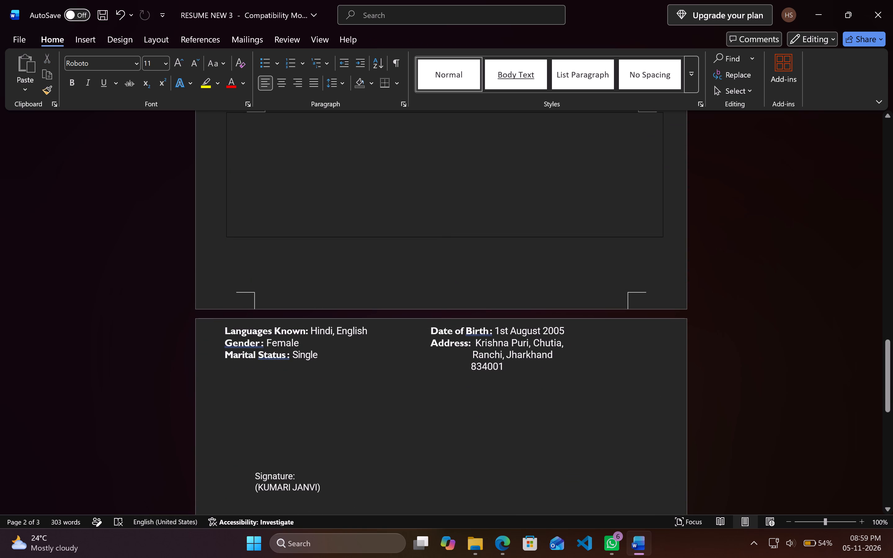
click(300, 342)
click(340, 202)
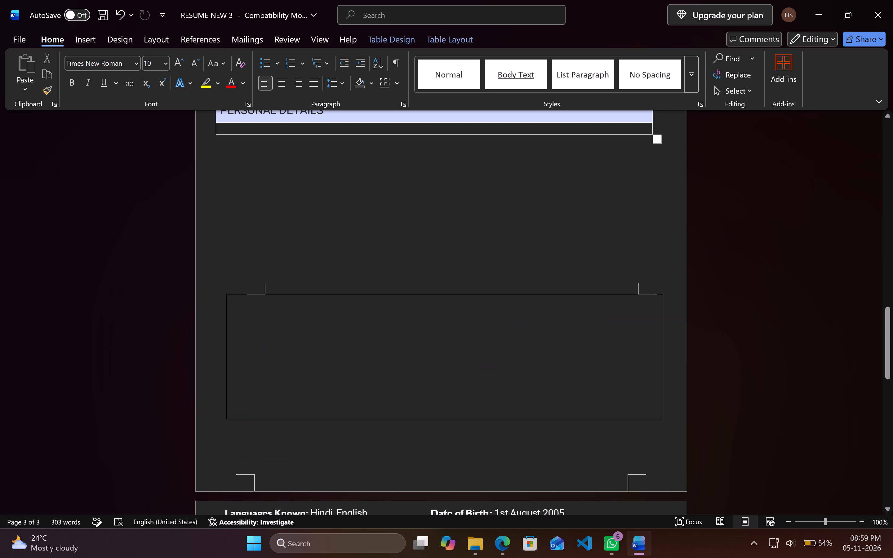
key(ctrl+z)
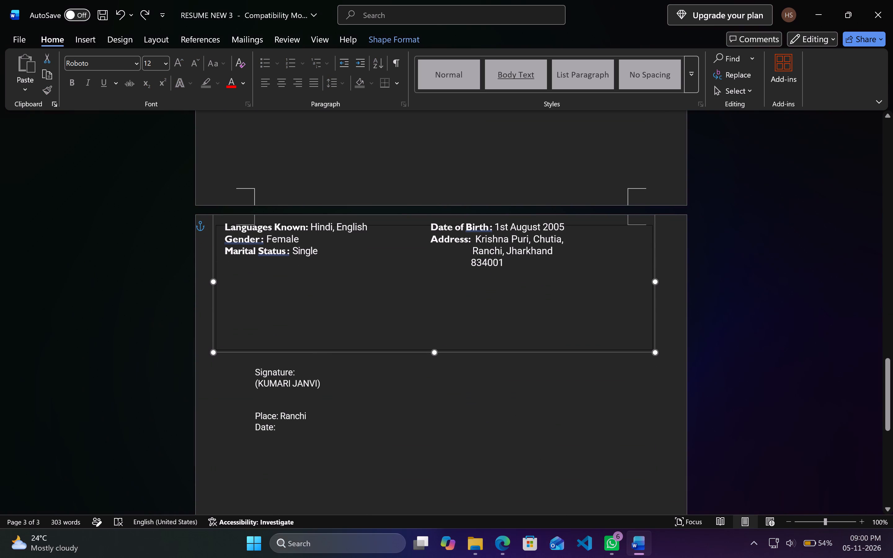
Move the frame around the languages, gender and address details from page three to directly below the PERSONAL DETAILS table on page two.
drag(418, 350, 412, 318)
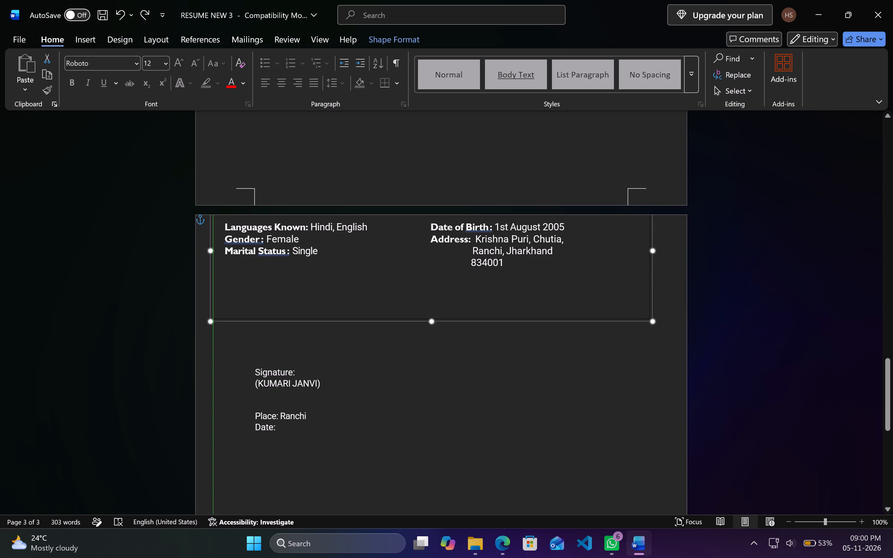
drag(412, 318, 412, 150)
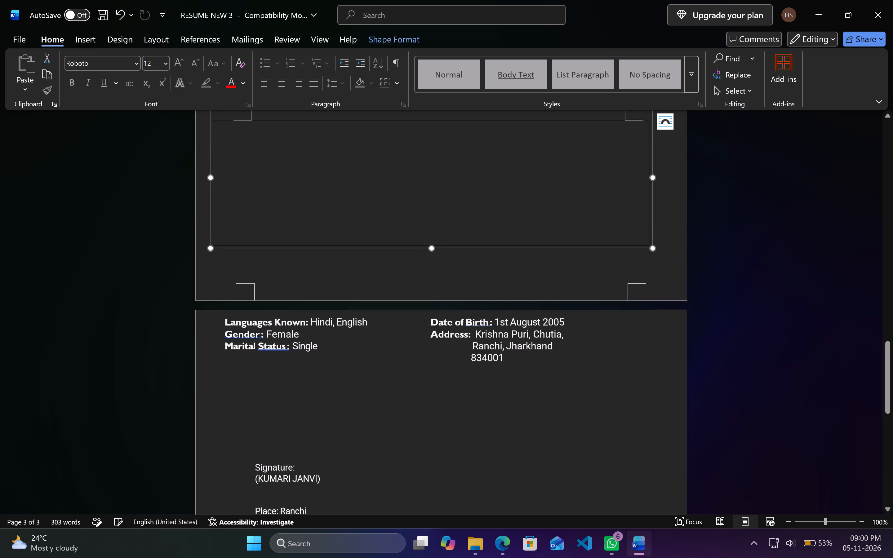
scroll(414, 191, up, 1)
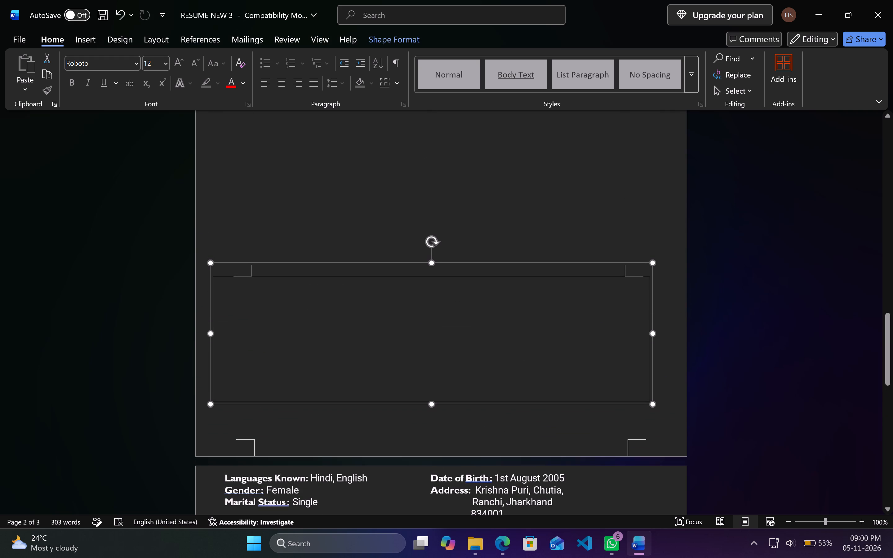
drag(415, 261, 418, 157)
scroll(418, 157, up, 1)
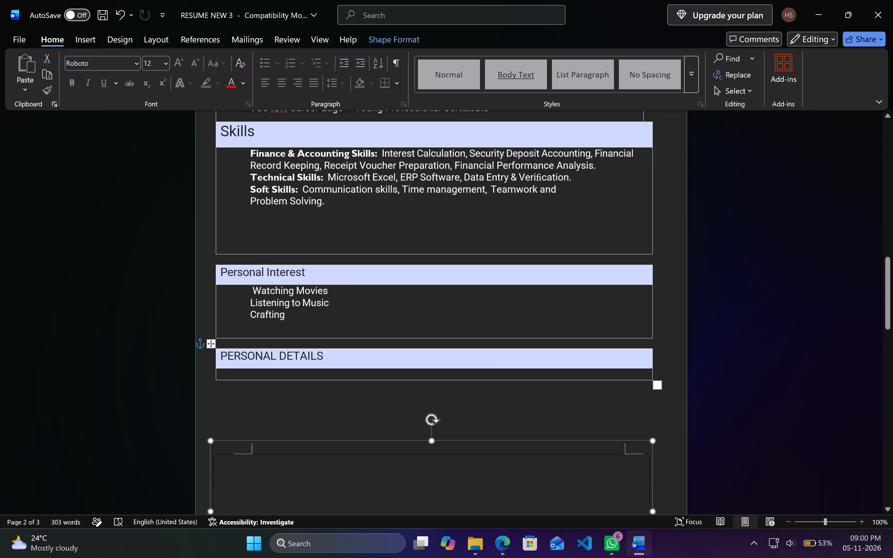
scroll(418, 157, up, 1)
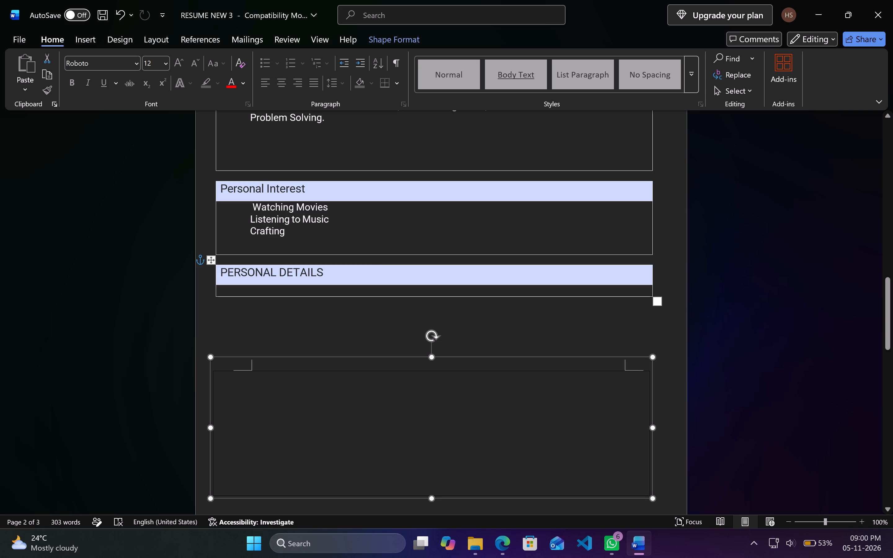
drag(400, 358, 405, 311)
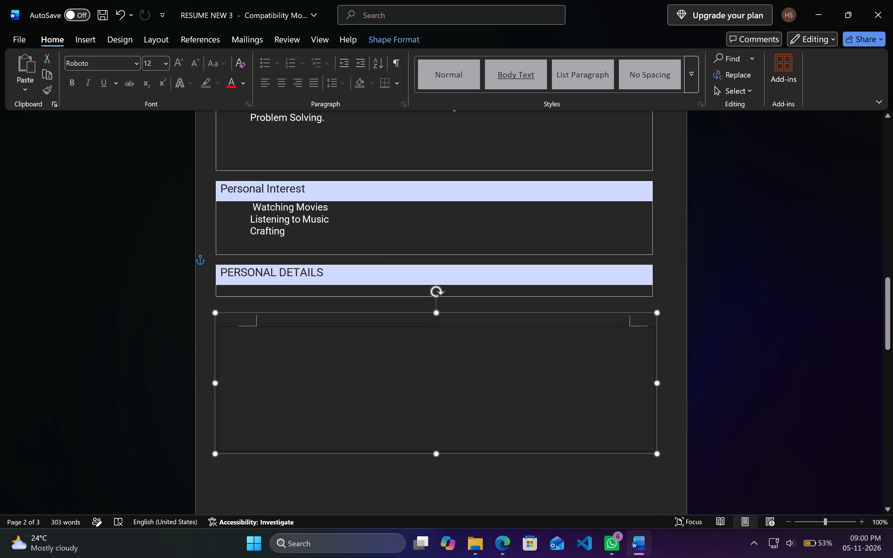
drag(405, 311, 405, 303)
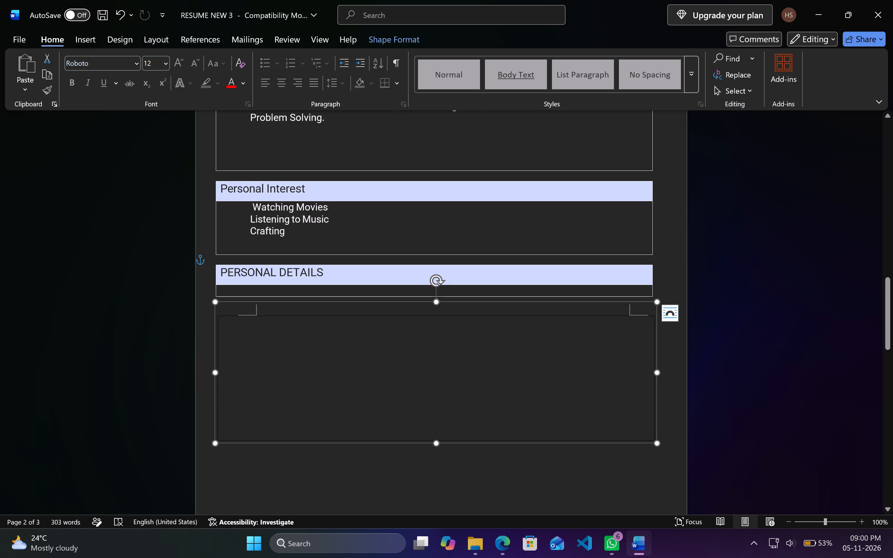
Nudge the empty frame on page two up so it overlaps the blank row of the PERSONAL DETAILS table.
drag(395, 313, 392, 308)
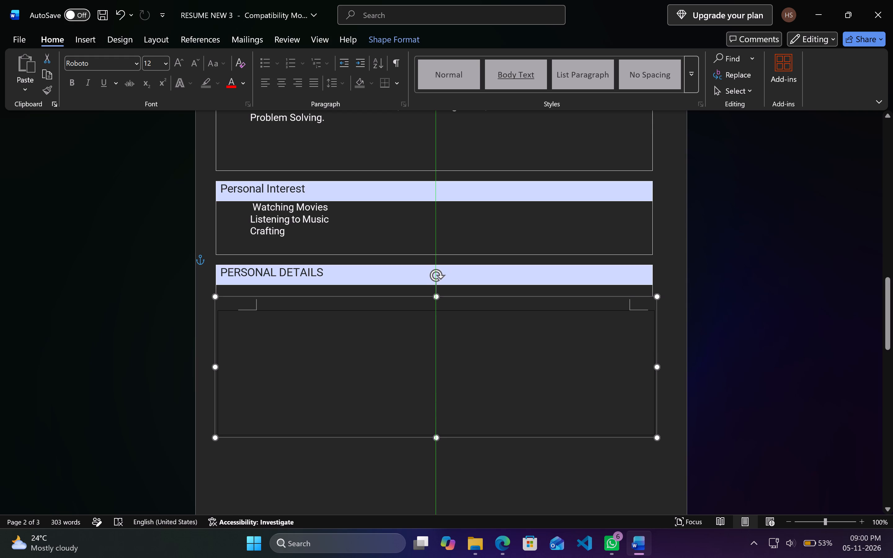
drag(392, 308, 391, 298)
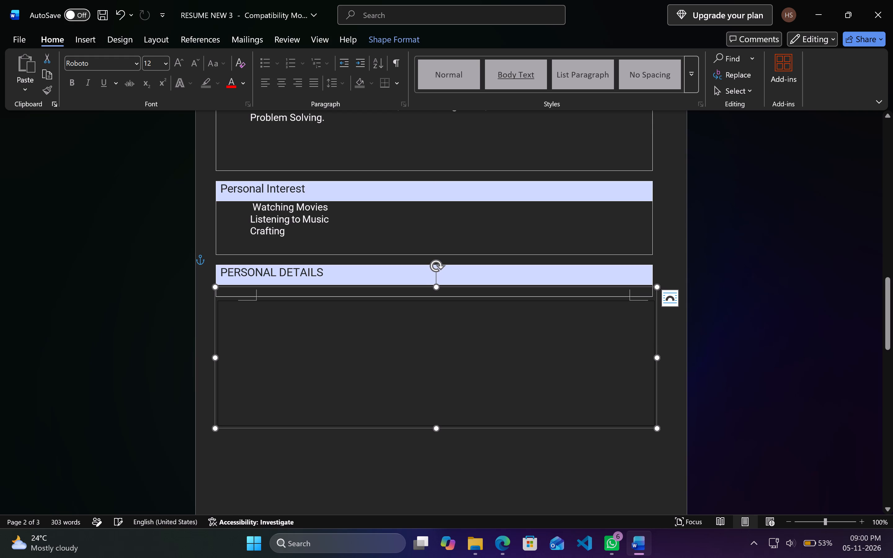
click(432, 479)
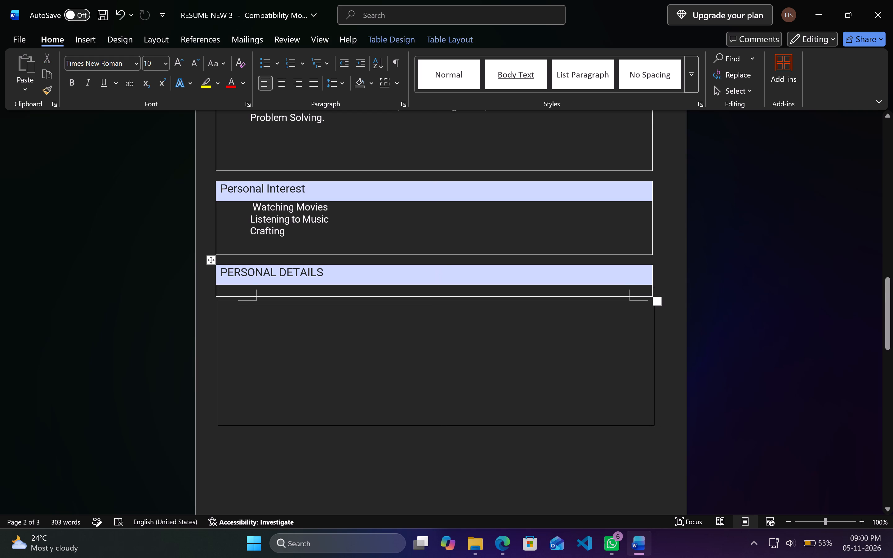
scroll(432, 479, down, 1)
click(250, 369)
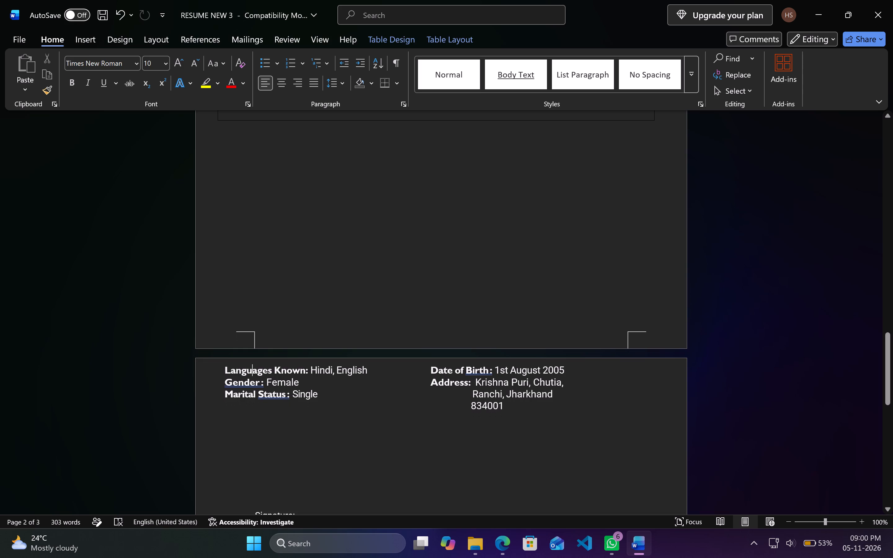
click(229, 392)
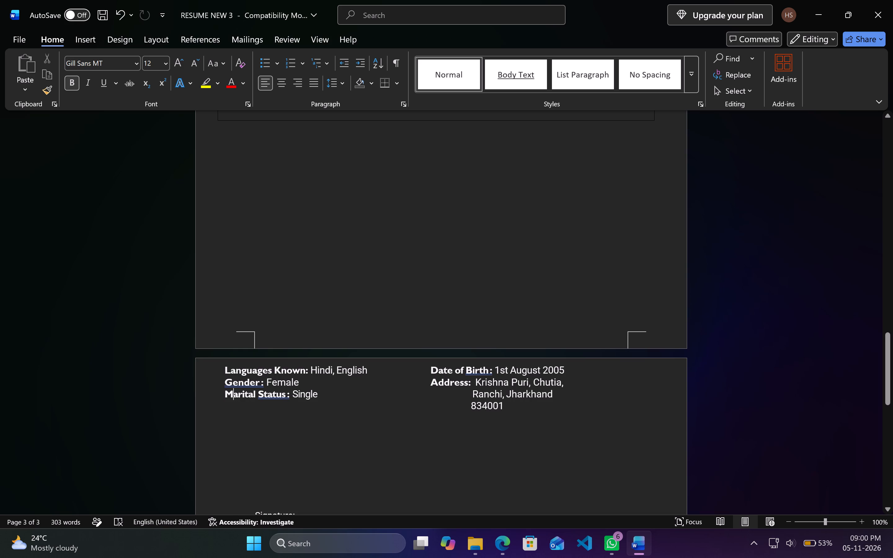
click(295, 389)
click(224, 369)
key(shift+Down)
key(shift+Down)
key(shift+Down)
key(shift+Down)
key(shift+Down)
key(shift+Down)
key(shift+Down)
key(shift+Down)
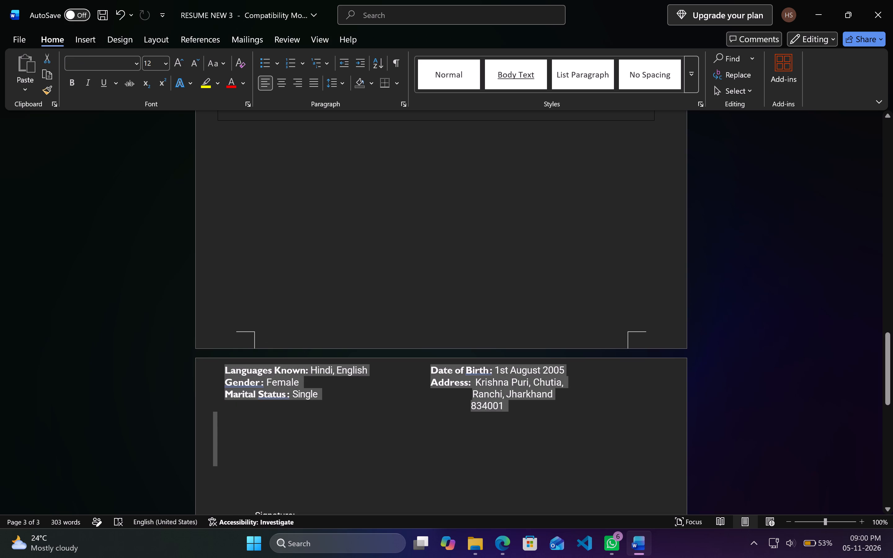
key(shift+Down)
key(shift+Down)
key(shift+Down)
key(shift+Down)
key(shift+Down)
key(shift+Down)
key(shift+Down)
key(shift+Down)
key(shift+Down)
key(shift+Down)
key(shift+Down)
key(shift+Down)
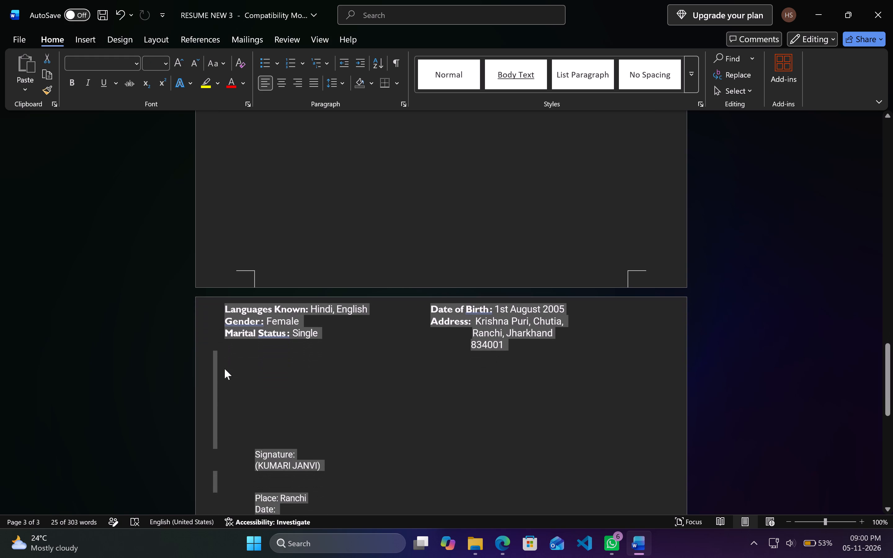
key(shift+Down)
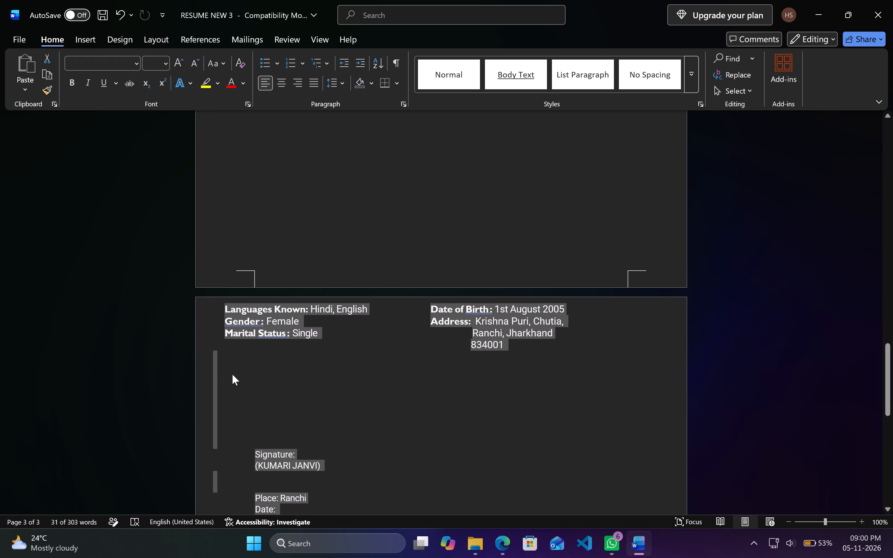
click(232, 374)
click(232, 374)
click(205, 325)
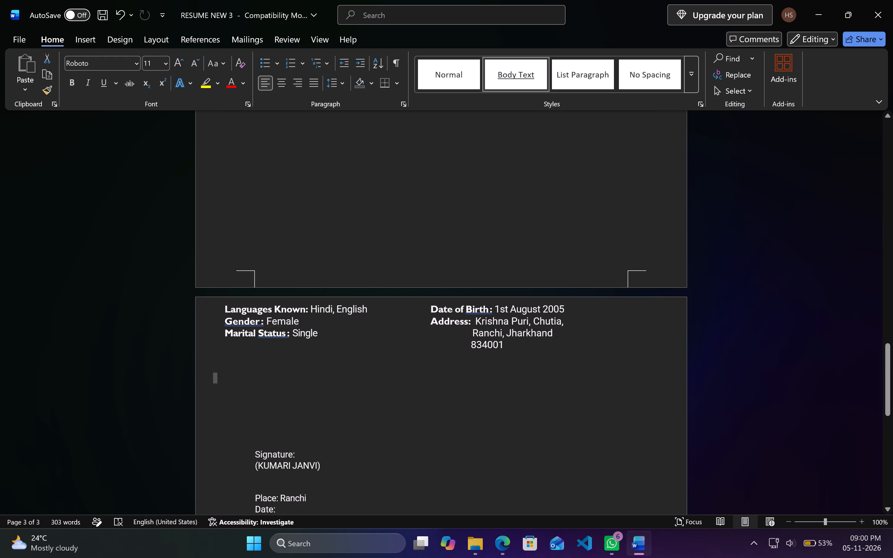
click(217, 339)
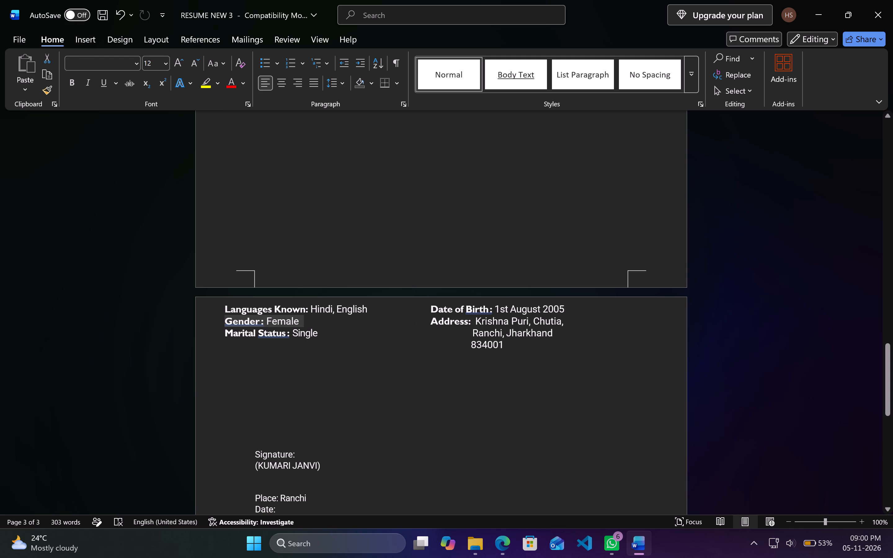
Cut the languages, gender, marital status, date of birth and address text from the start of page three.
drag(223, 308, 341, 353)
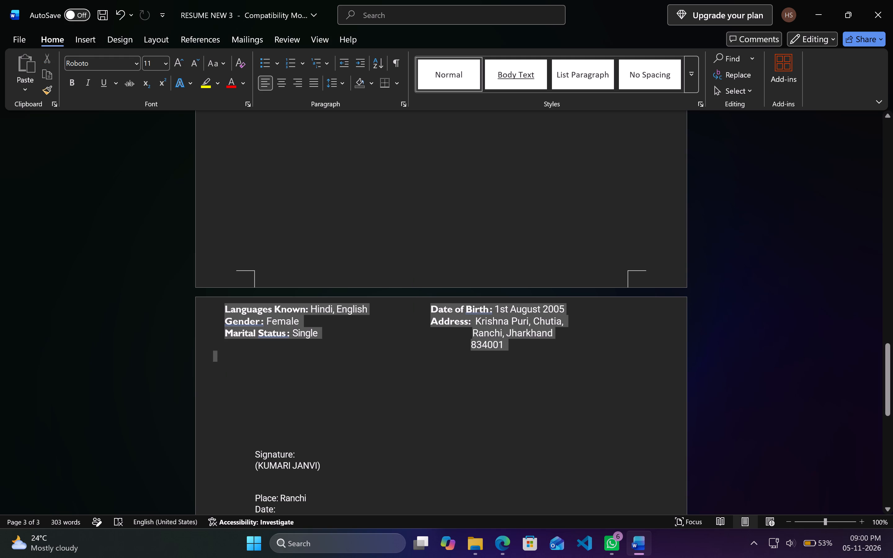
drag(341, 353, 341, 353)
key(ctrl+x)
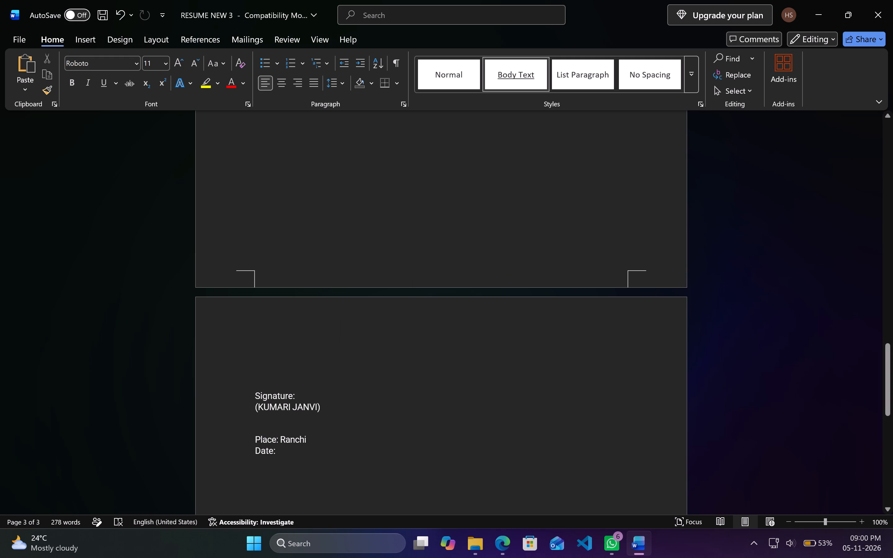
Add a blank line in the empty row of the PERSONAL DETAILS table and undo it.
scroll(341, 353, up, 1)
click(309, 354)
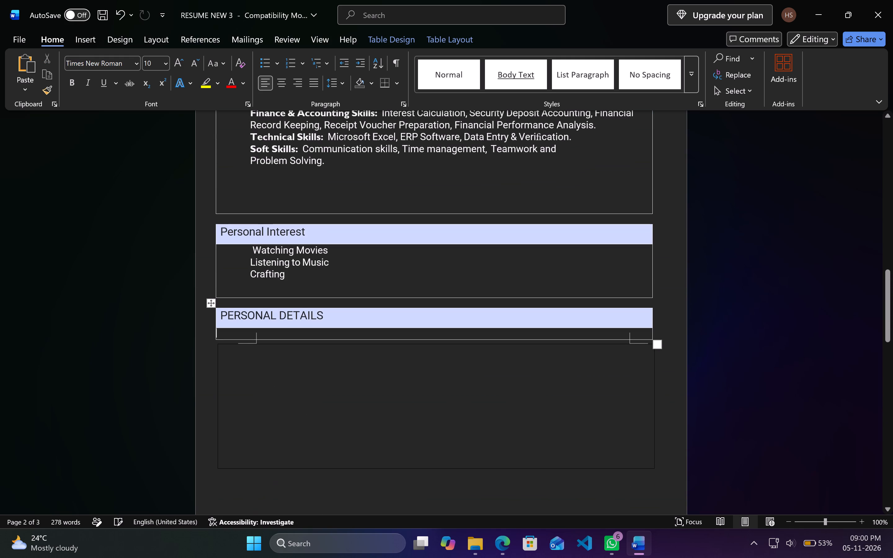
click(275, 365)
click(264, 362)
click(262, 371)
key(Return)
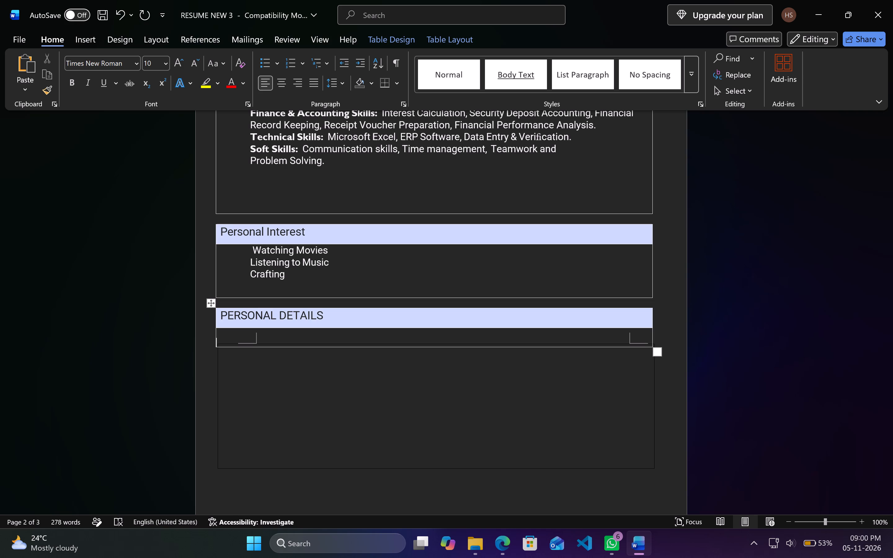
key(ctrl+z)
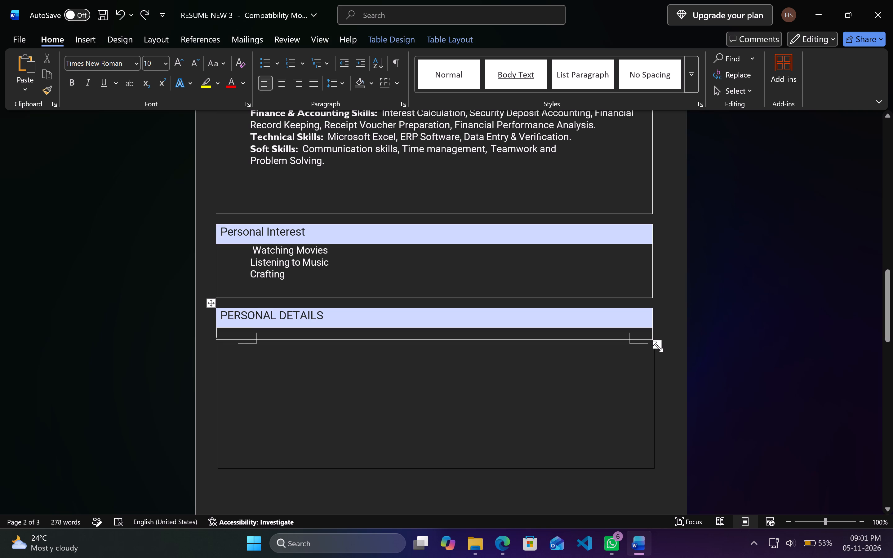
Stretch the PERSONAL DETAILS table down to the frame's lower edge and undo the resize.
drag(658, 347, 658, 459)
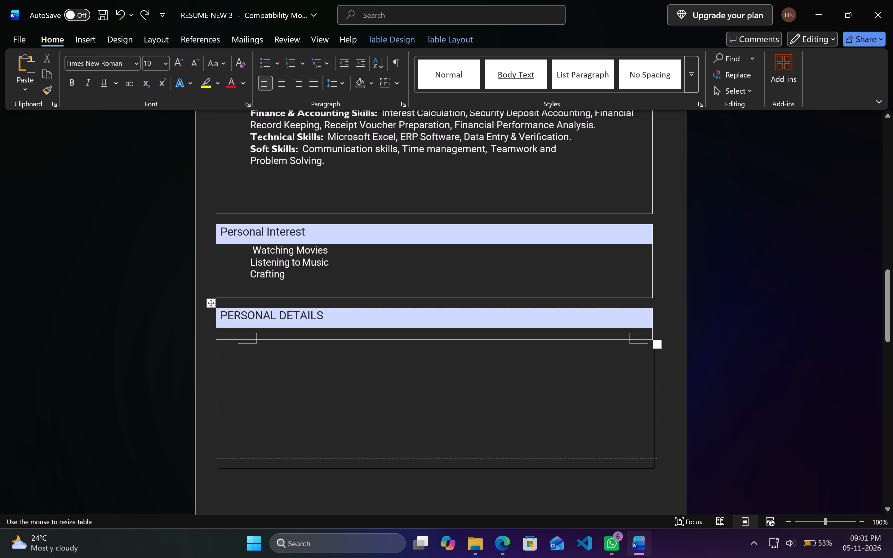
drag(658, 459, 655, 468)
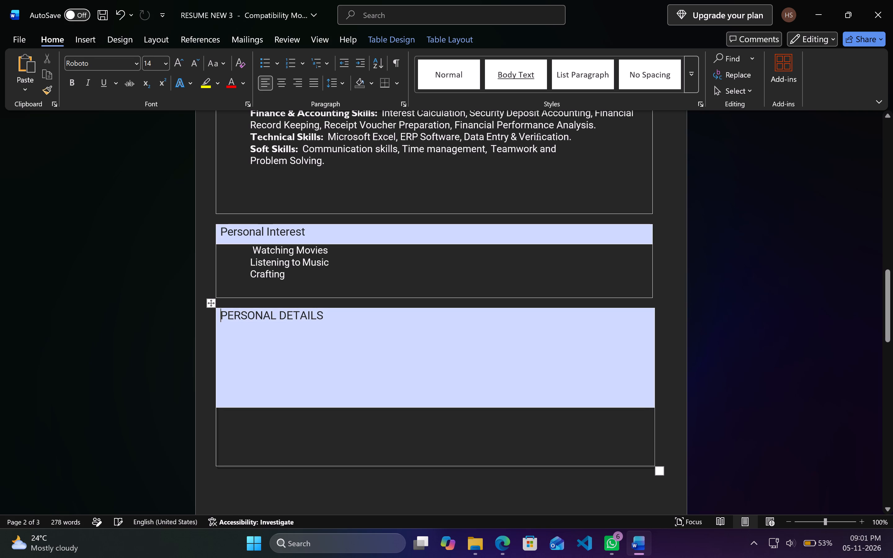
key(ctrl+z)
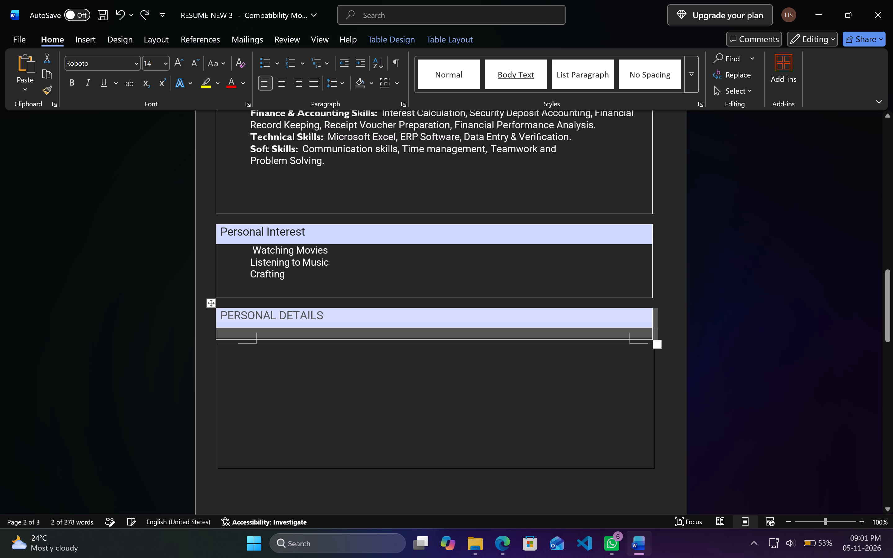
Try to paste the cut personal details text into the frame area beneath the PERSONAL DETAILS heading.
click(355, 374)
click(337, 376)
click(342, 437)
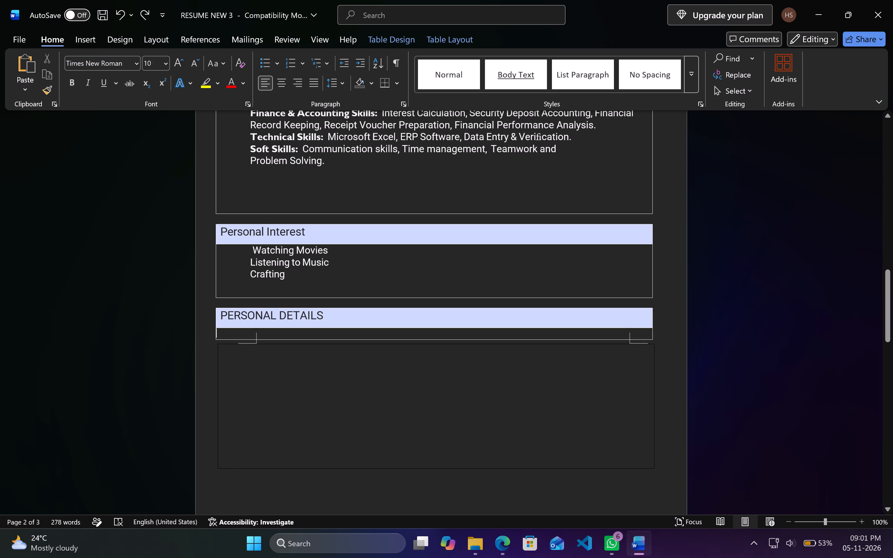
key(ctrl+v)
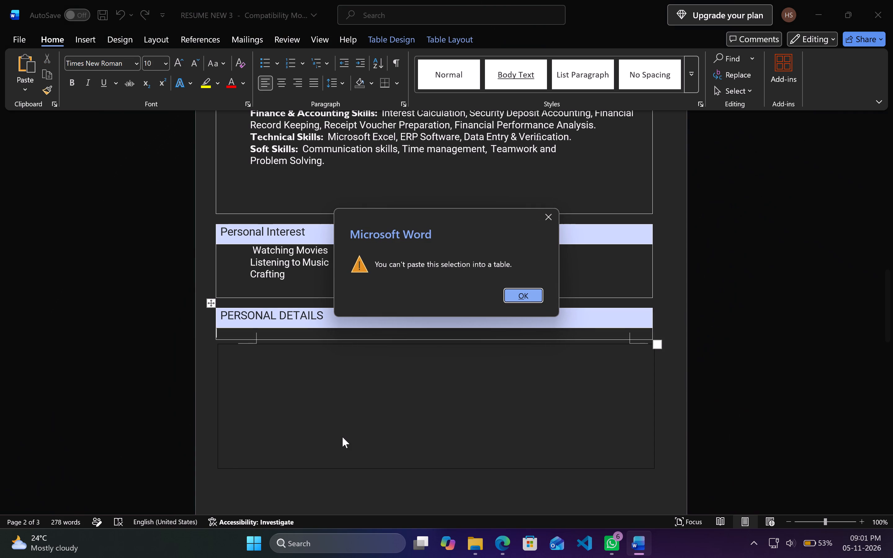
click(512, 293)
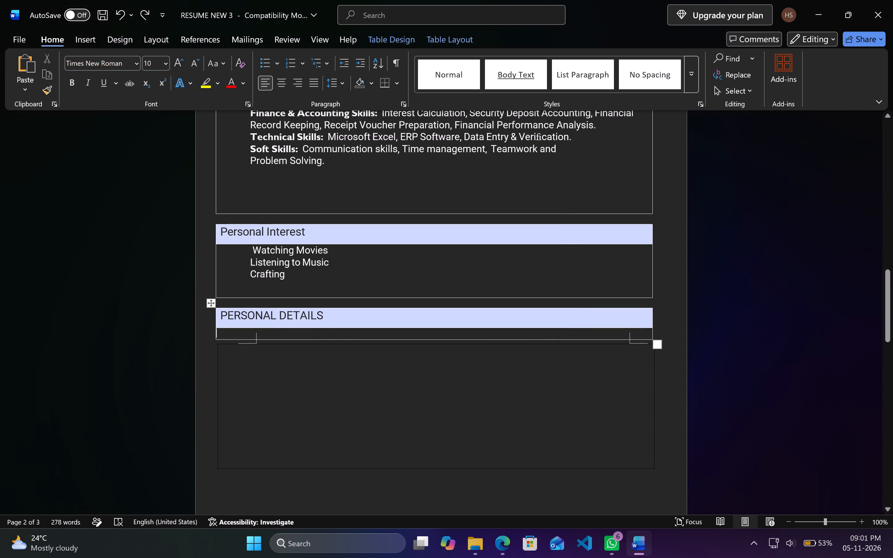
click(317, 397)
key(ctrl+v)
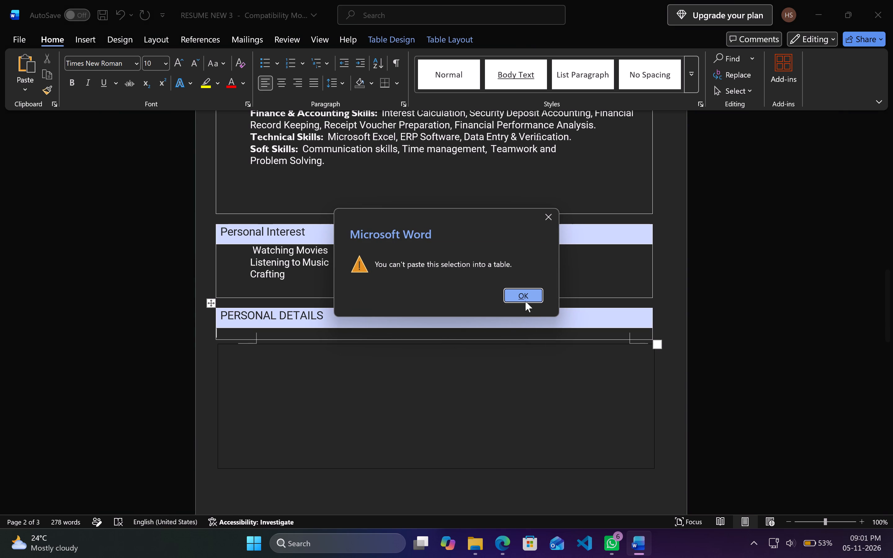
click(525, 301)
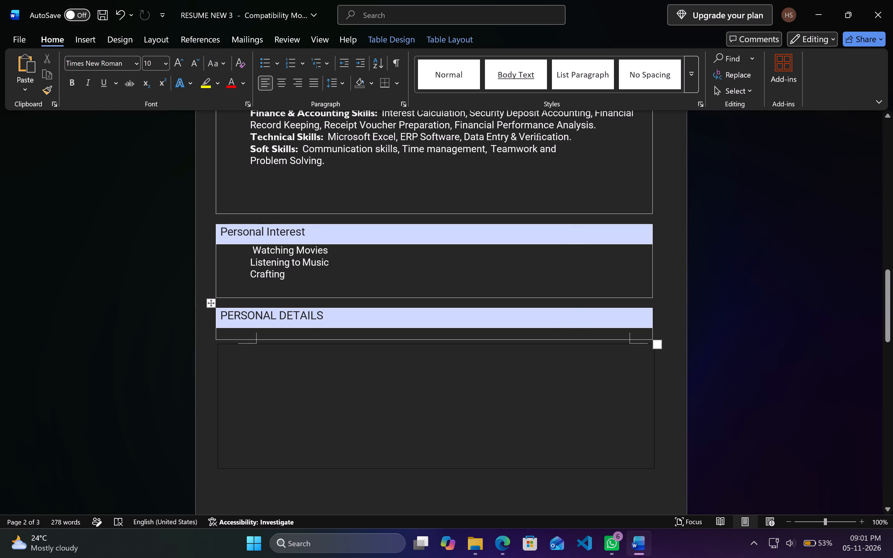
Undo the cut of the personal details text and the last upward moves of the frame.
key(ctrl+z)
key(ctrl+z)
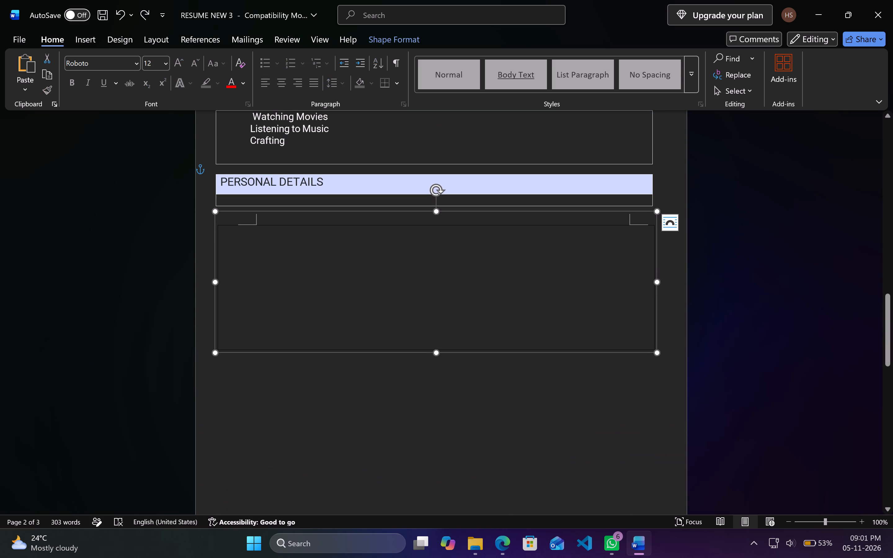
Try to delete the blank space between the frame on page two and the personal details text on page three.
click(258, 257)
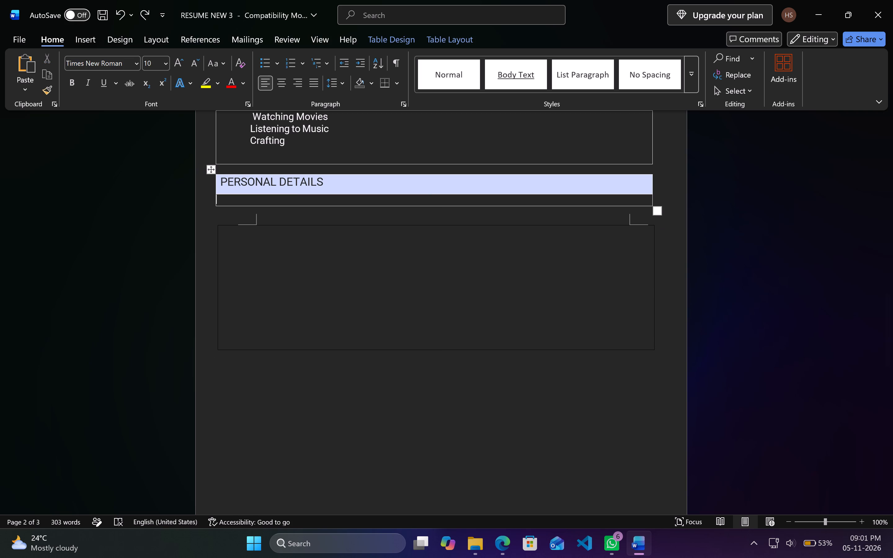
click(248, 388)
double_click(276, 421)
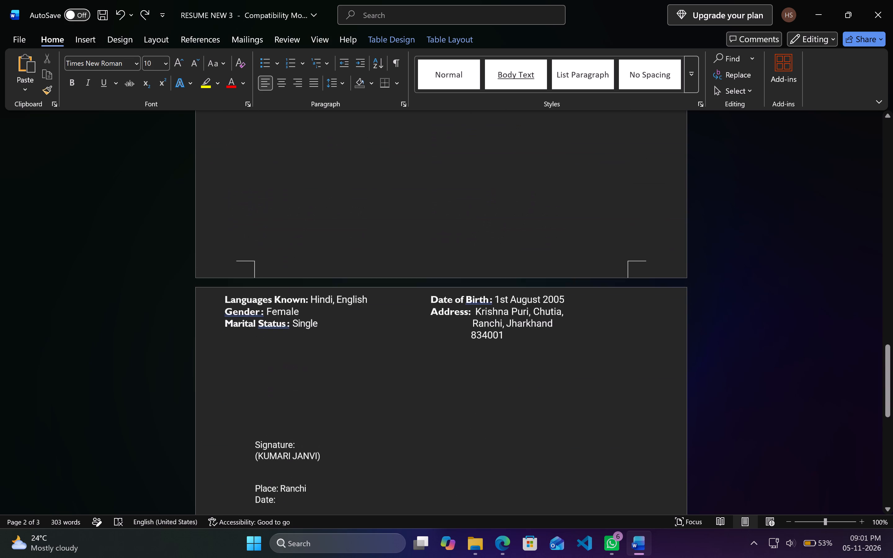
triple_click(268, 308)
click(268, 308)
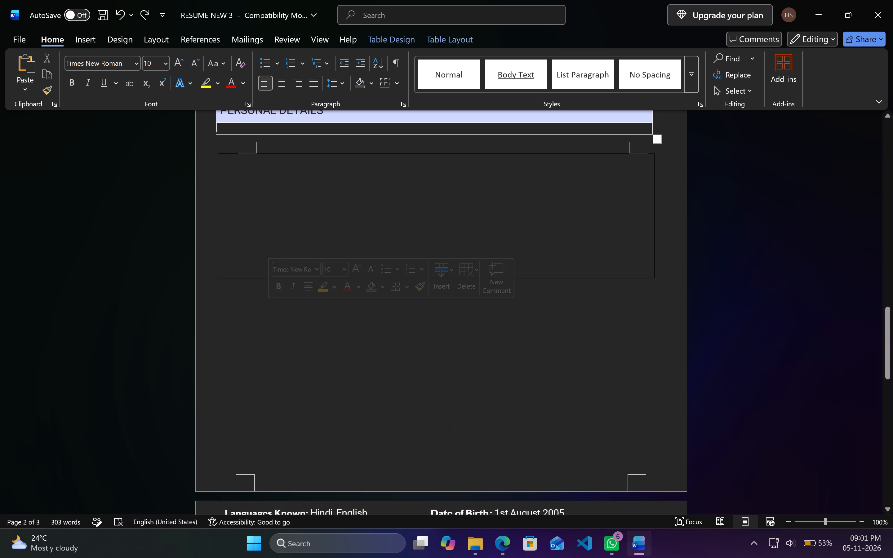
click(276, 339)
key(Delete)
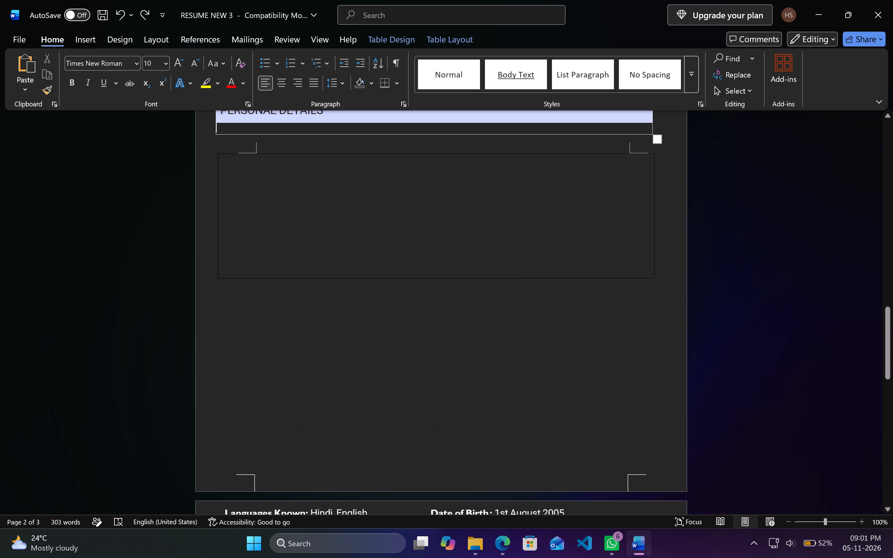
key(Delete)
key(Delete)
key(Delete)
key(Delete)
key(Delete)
Undo the last upward move of the empty frame beneath the PERSONAL DETAILS table.
scroll(276, 339, up, 1)
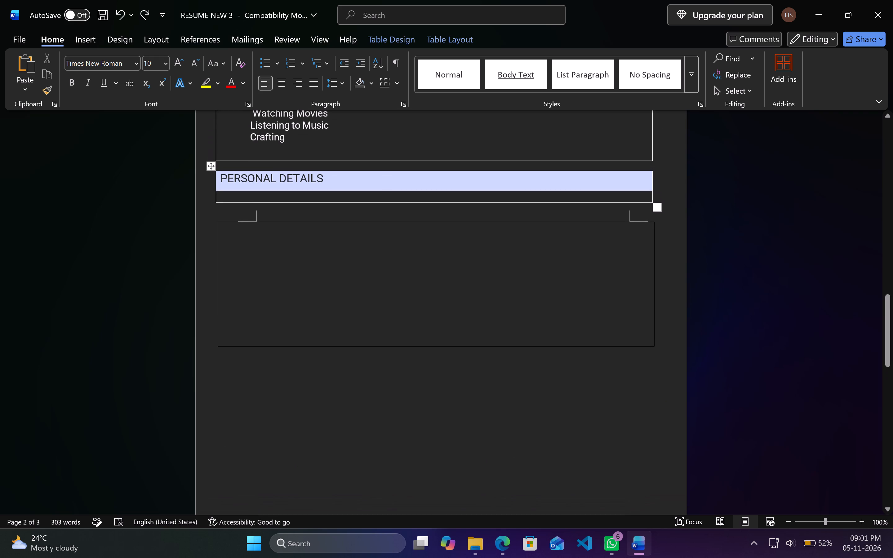
key(ctrl+z)
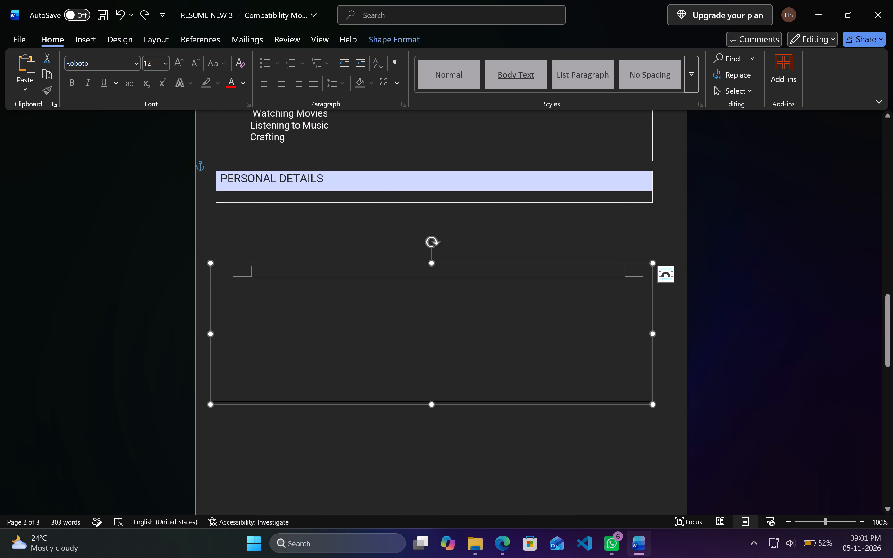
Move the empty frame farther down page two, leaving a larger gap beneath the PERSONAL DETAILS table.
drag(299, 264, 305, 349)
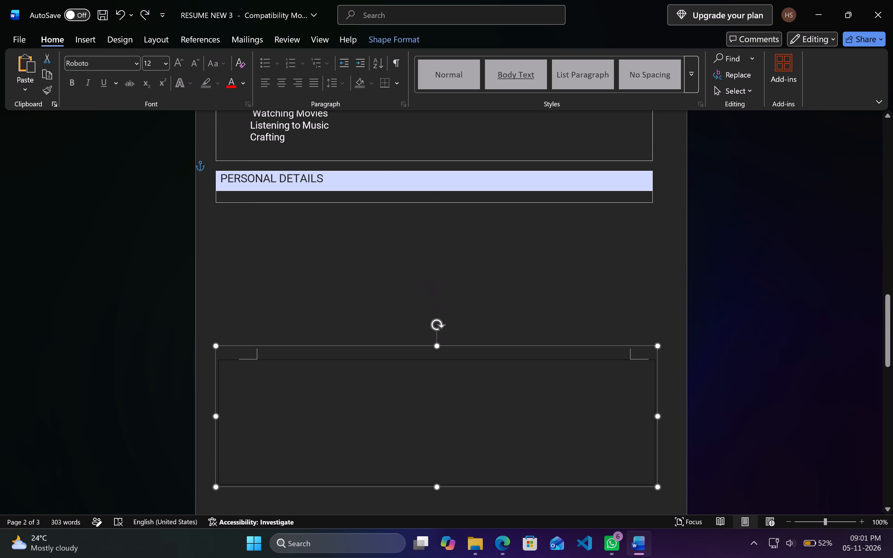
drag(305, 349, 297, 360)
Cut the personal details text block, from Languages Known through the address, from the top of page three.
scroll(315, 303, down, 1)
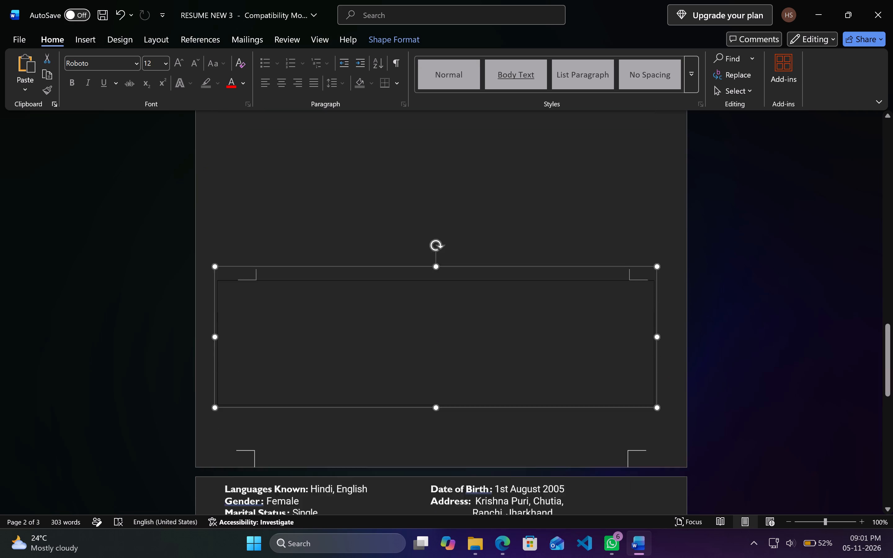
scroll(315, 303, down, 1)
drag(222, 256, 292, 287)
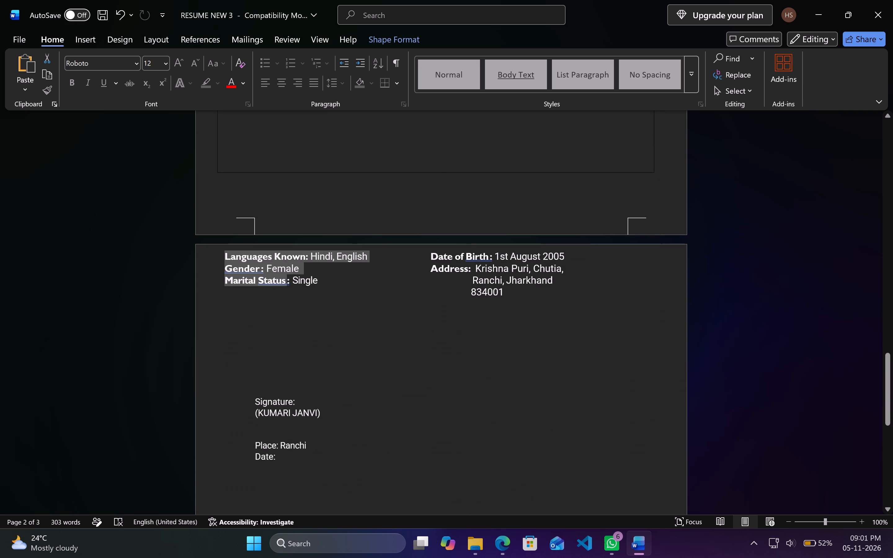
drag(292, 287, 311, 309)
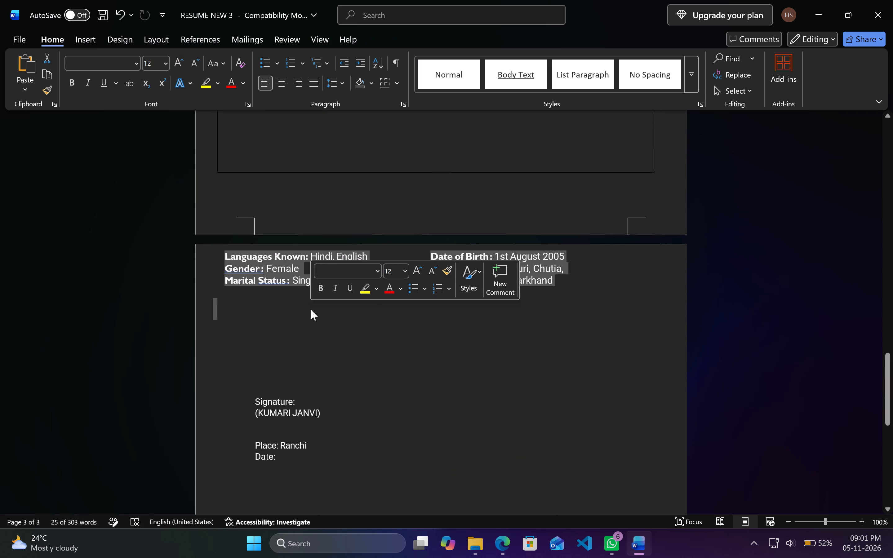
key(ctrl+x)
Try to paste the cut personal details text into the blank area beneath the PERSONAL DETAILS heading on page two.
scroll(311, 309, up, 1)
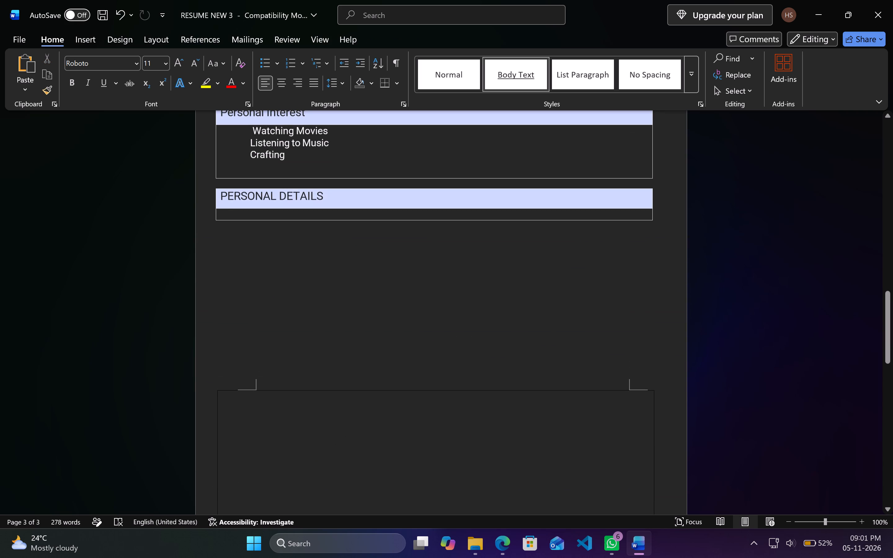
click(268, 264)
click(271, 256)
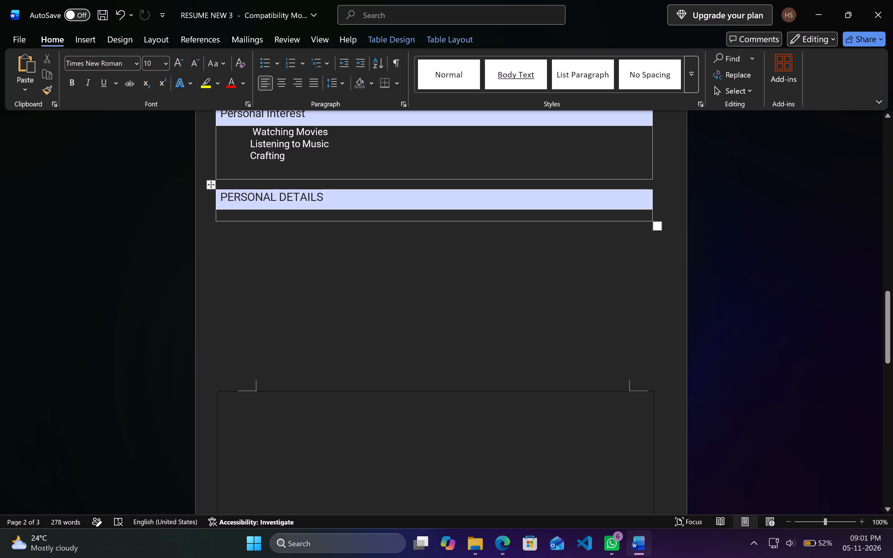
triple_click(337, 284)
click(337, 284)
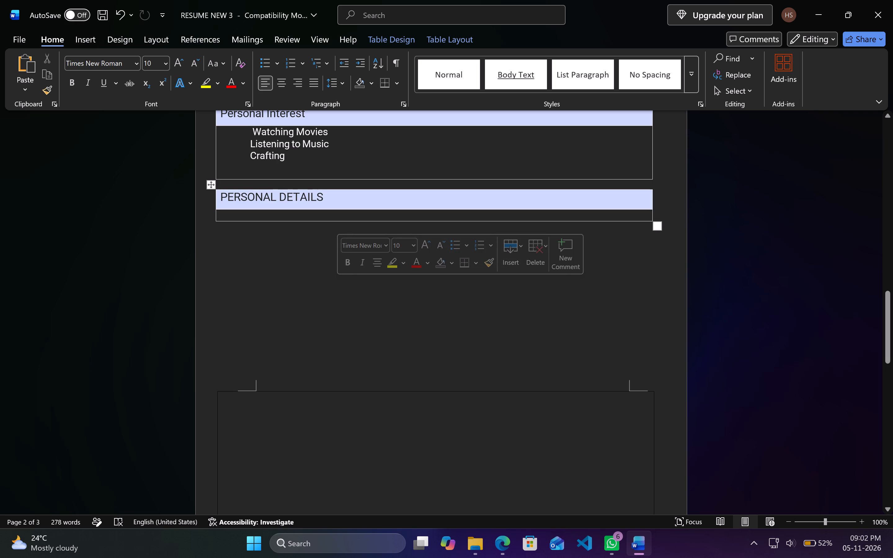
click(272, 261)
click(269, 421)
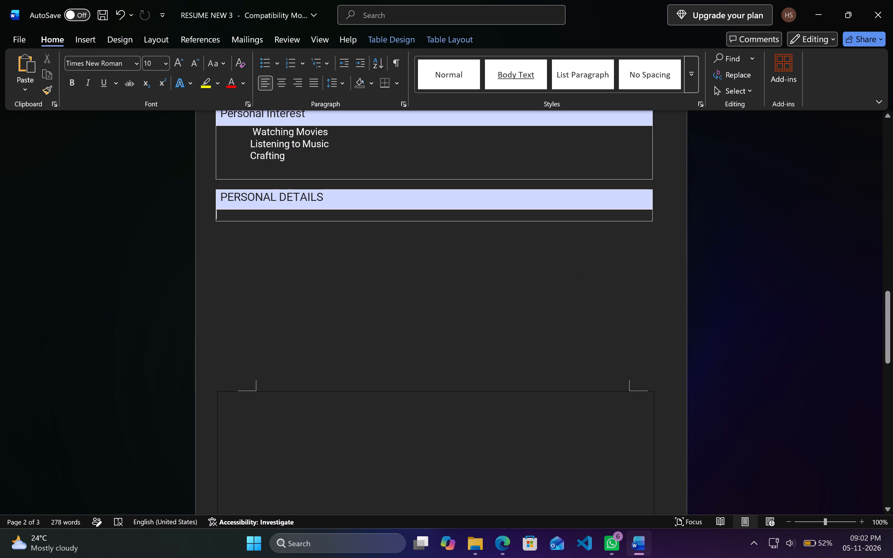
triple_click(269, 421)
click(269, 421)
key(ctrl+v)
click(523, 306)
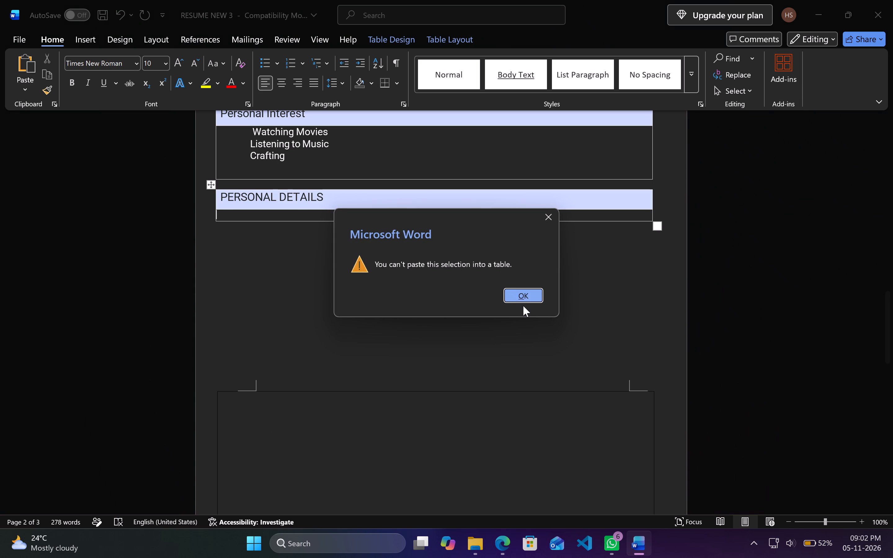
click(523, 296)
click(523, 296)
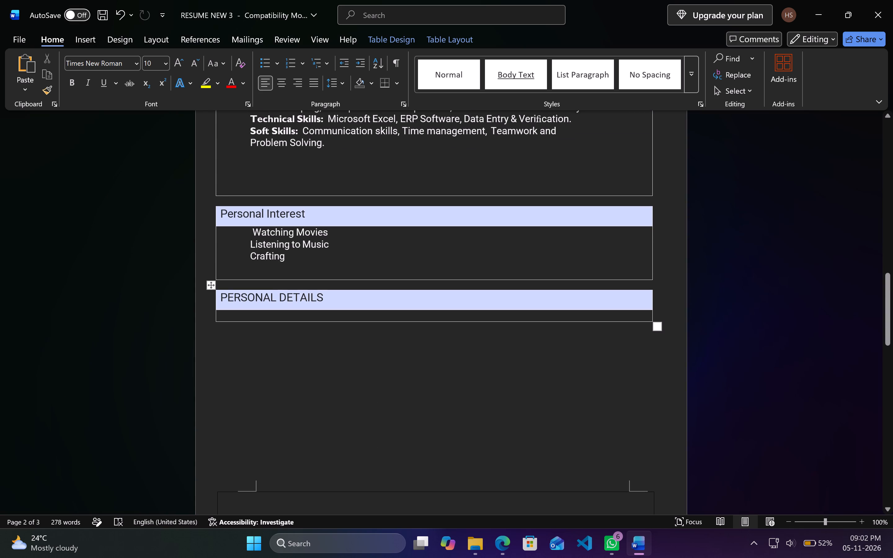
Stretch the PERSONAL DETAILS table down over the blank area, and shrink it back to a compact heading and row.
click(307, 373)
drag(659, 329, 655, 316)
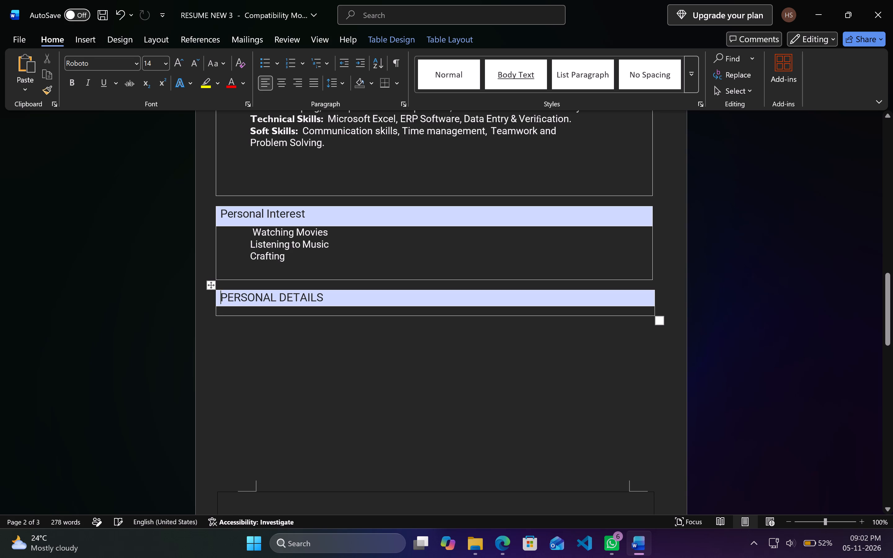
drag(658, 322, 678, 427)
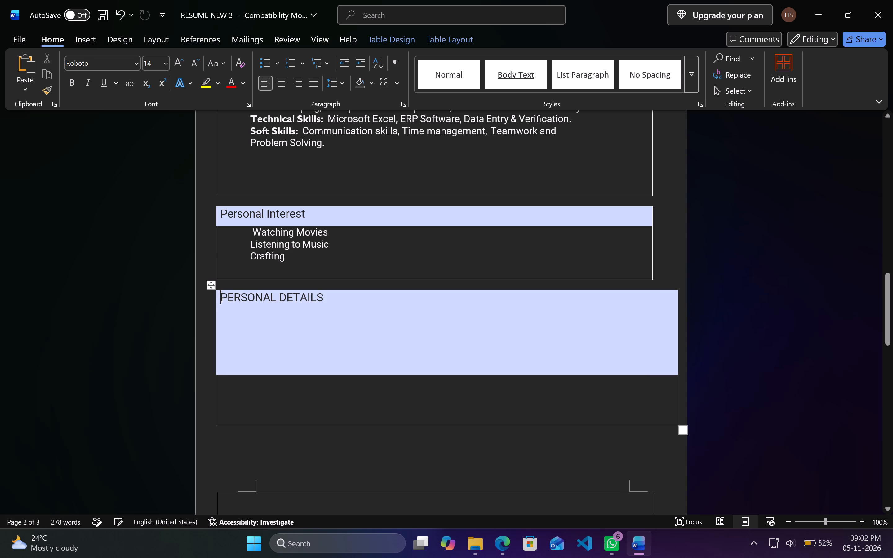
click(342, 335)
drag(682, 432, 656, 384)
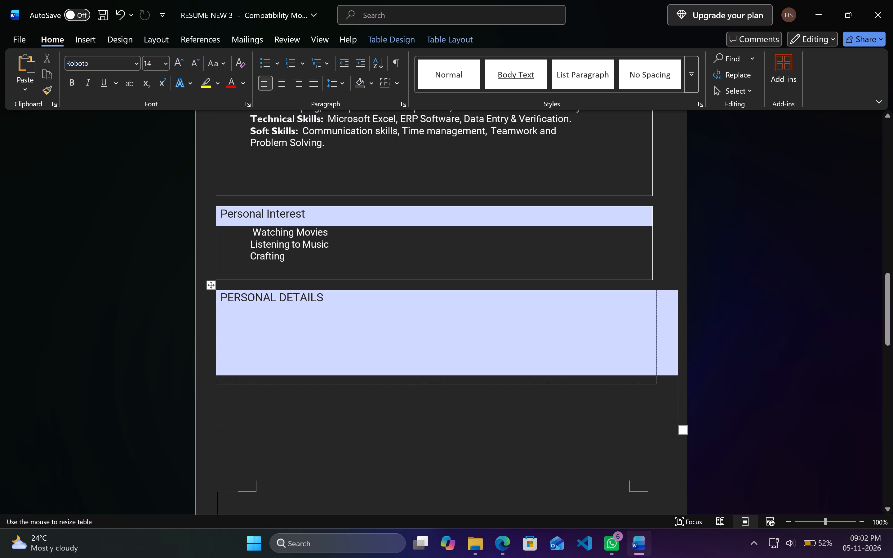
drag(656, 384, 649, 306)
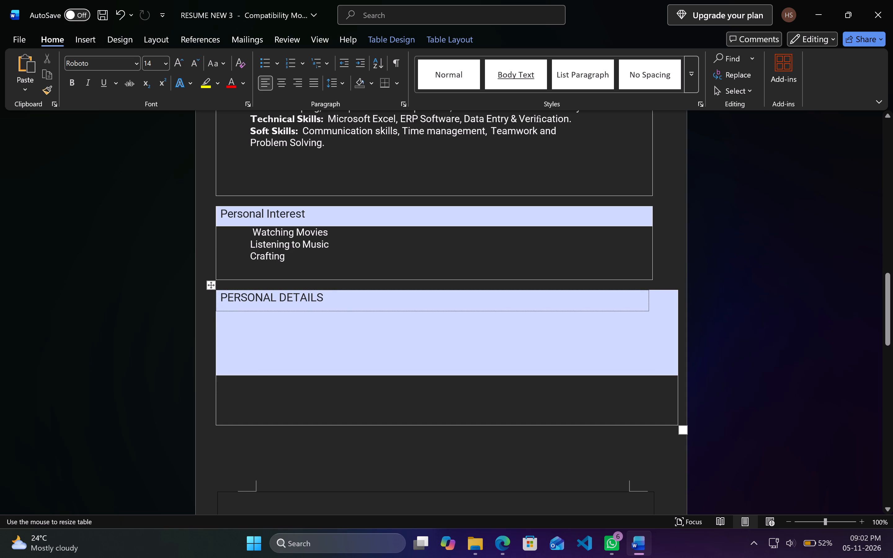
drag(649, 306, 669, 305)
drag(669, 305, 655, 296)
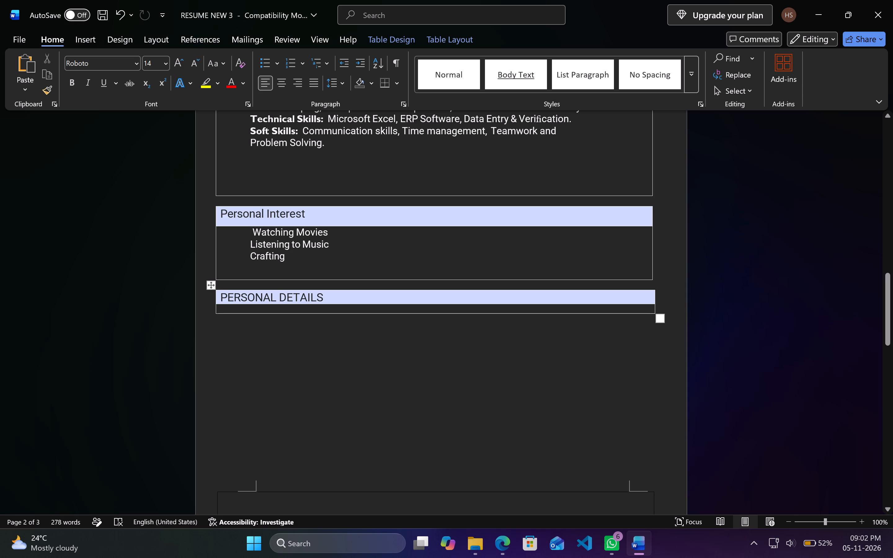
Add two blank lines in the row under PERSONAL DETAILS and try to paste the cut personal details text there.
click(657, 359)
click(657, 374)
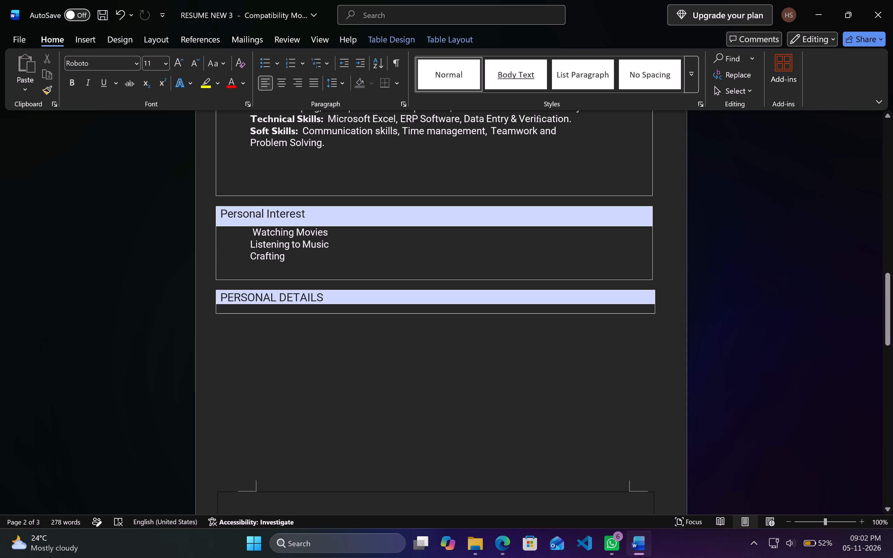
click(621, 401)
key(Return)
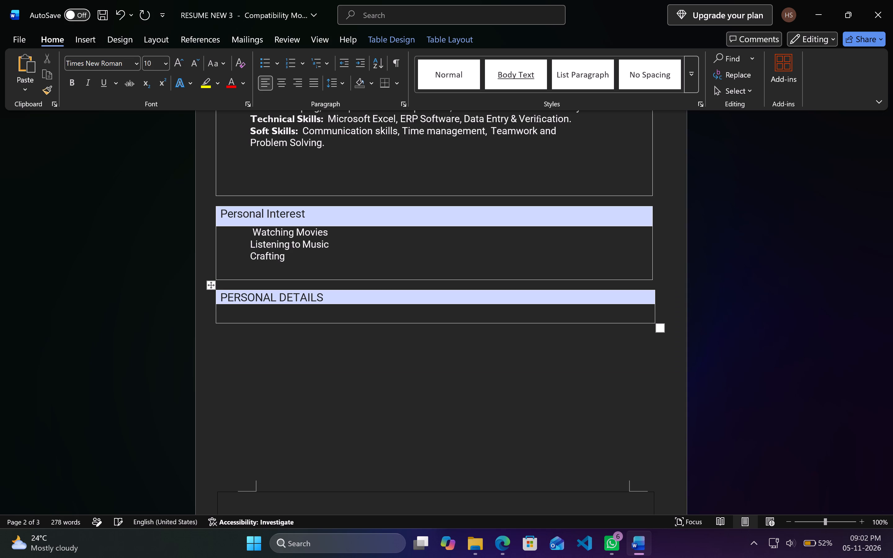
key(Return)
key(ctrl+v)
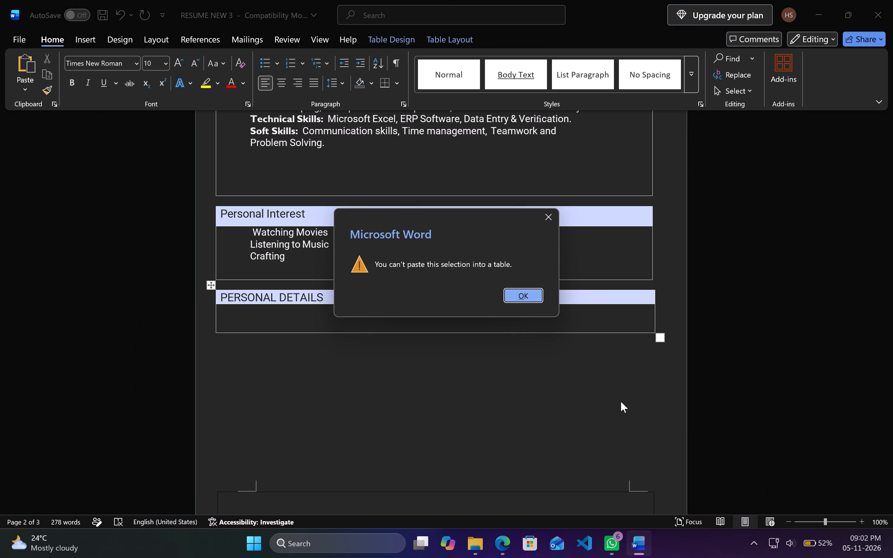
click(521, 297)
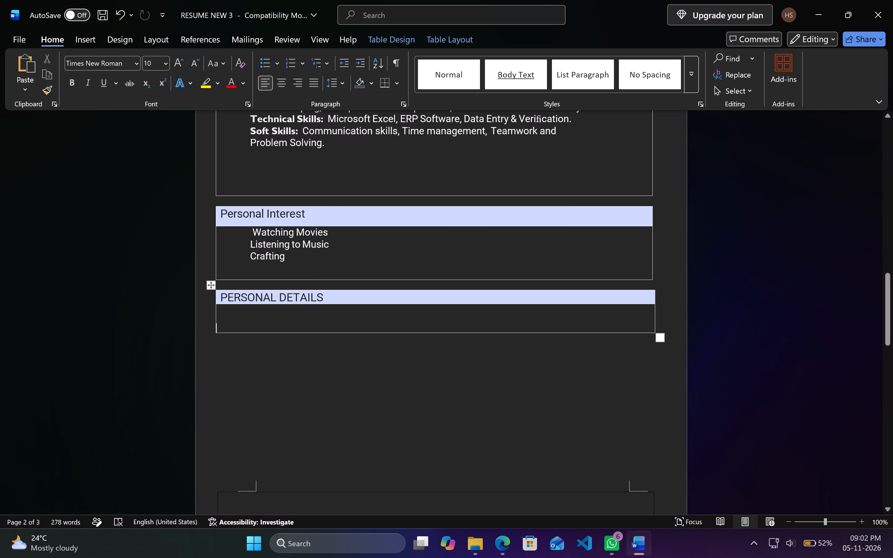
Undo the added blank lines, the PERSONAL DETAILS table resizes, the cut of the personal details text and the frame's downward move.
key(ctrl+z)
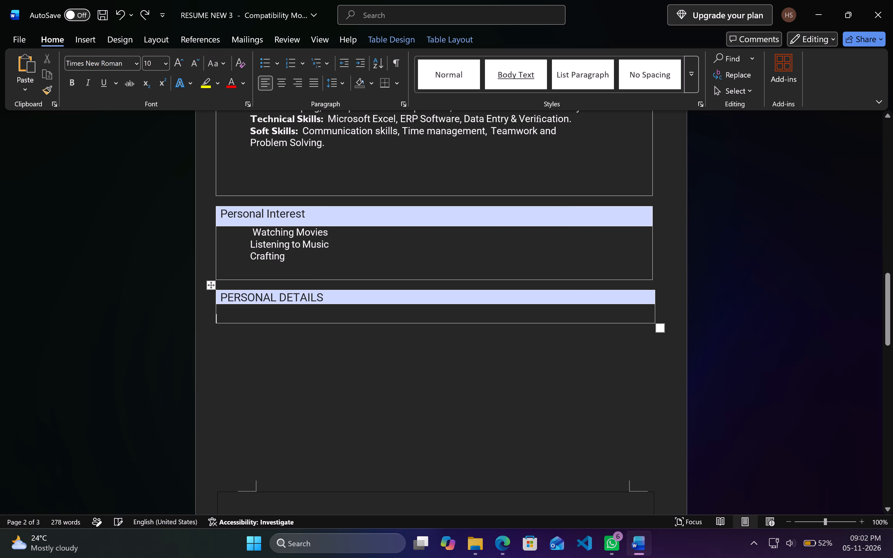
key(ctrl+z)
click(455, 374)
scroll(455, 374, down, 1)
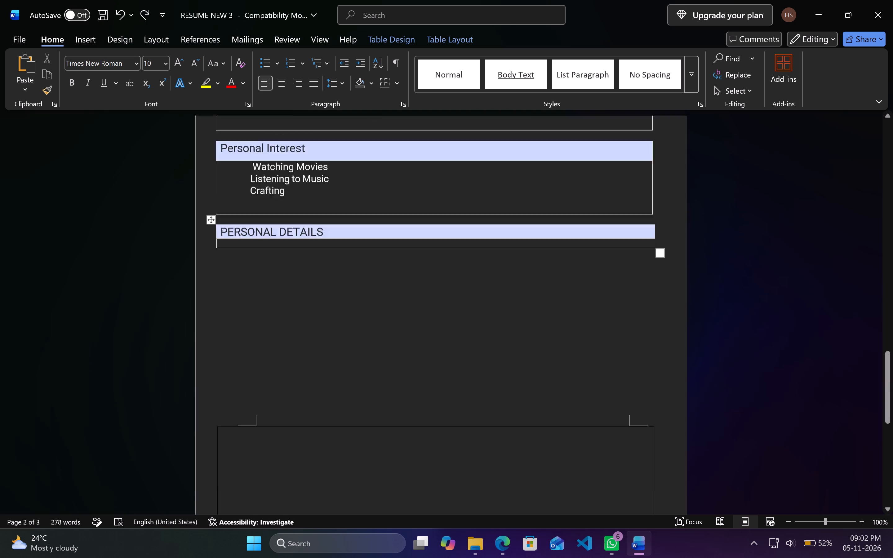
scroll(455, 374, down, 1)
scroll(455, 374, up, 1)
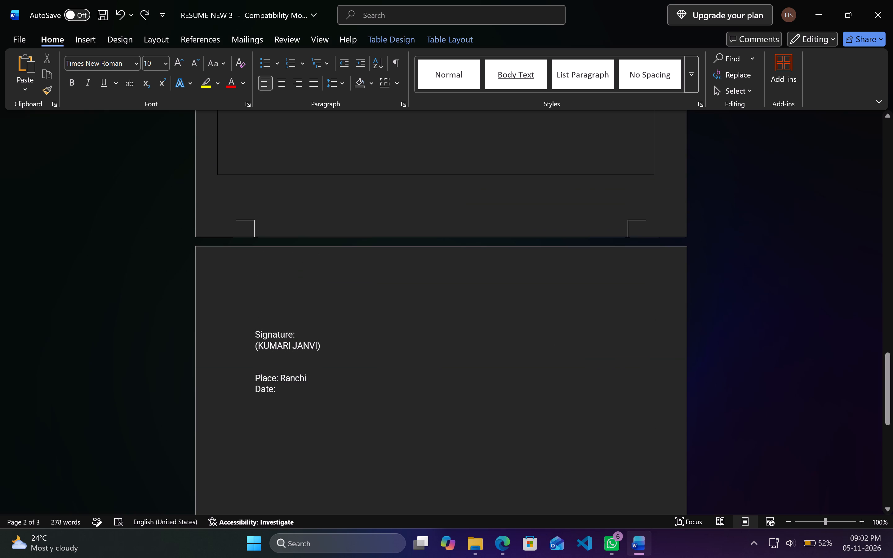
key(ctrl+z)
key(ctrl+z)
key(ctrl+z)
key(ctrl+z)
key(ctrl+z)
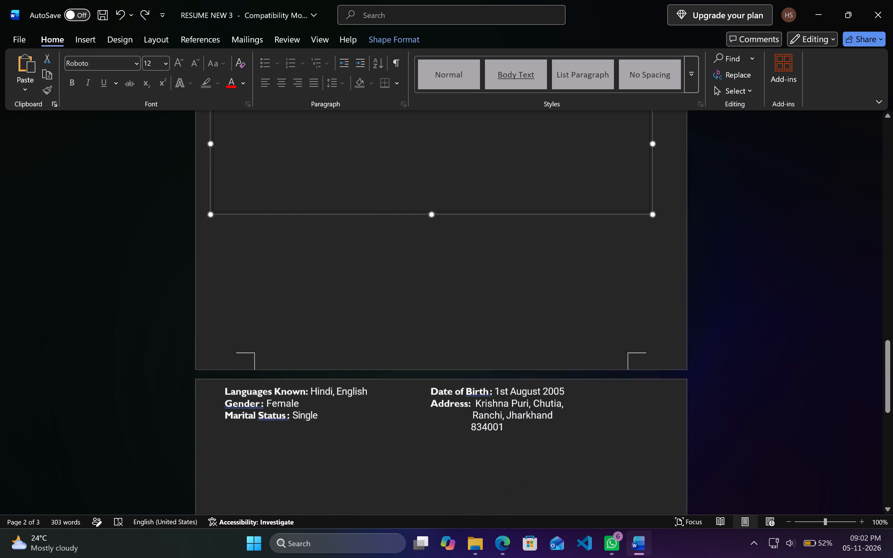
Remove the indent before Languages Known on page three and try to delete the blank space between it and page two.
click(318, 391)
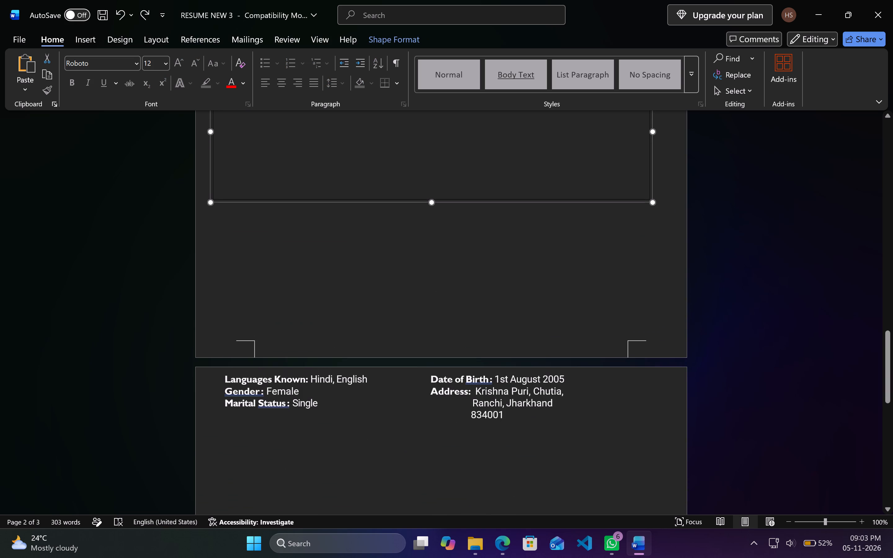
click(226, 375)
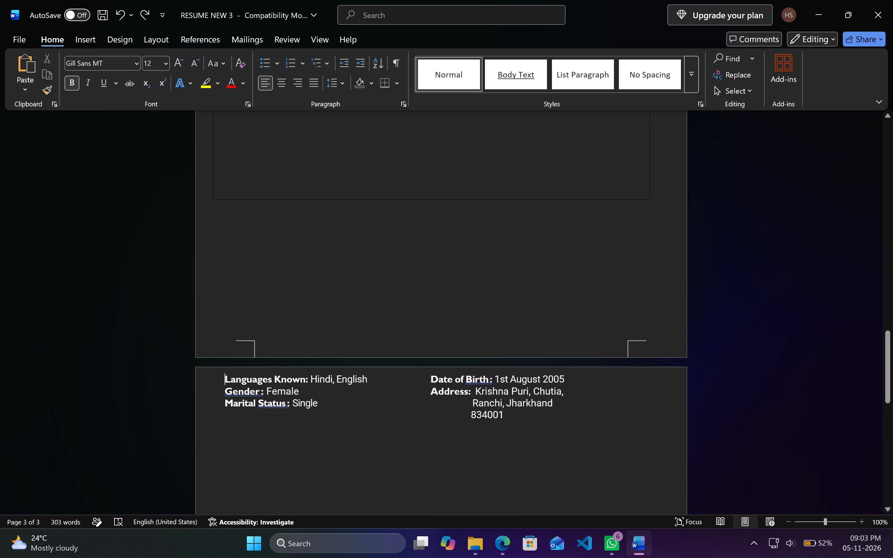
key(BackSpace)
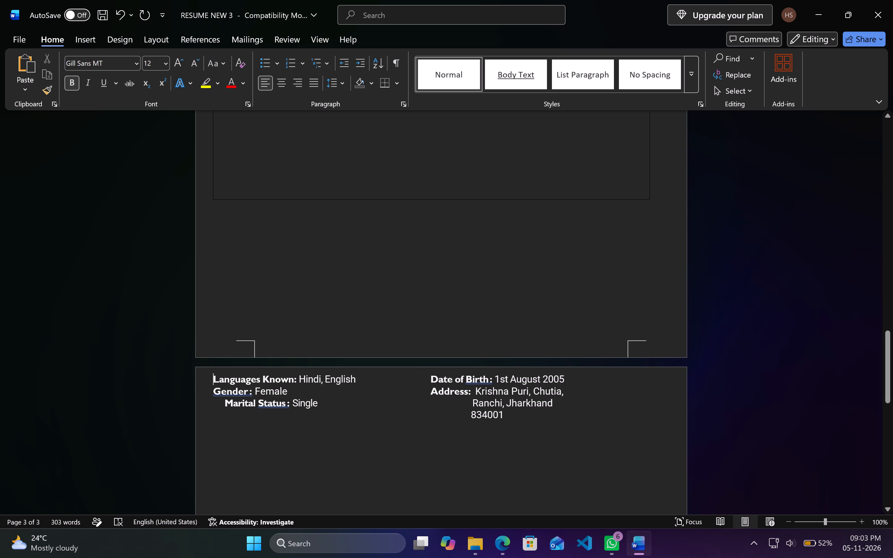
key(BackSpace)
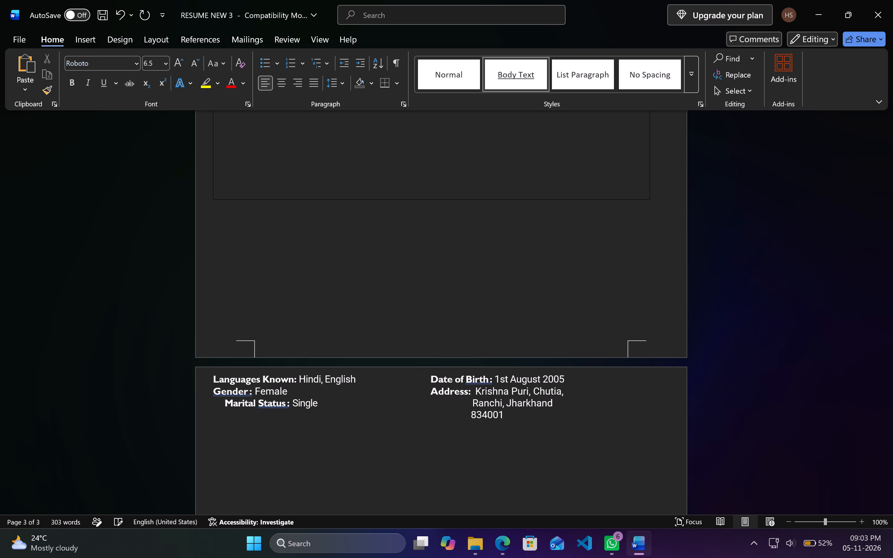
key(BackSpace)
key(BackSpace)
key(BackSpace)
key(BackSpace)
key(BackSpace)
key(BackSpace)
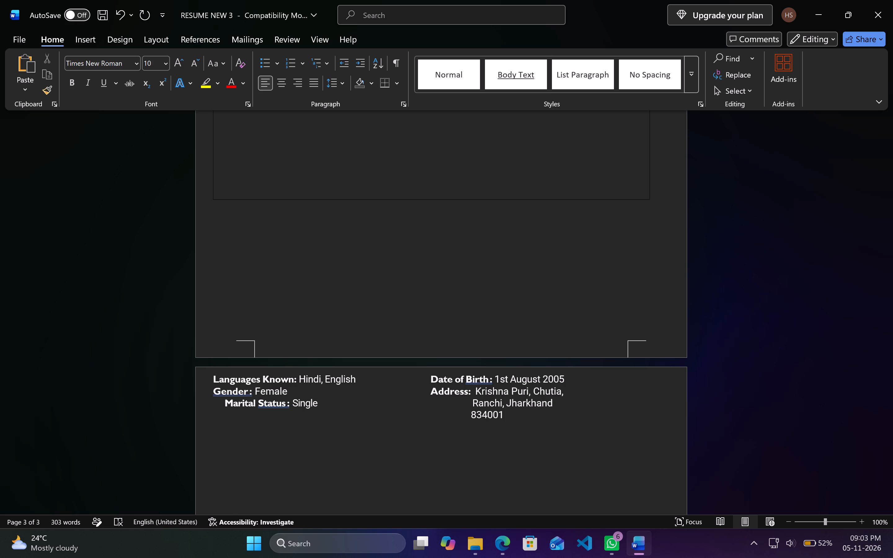
key(BackSpace)
key(BackSpace)
key(BackSpace)
key(BackSpace)
key(BackSpace)
key(BackSpace)
key(BackSpace)
scroll(284, 370, up, 1)
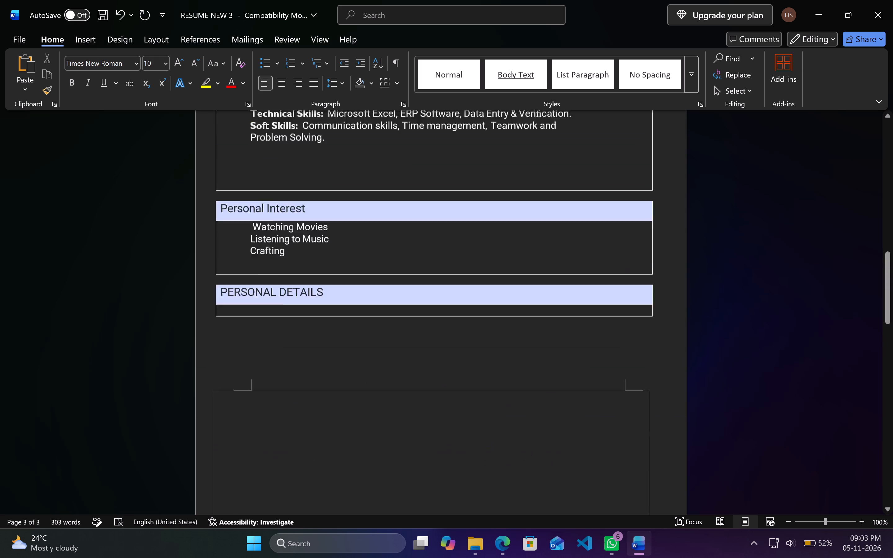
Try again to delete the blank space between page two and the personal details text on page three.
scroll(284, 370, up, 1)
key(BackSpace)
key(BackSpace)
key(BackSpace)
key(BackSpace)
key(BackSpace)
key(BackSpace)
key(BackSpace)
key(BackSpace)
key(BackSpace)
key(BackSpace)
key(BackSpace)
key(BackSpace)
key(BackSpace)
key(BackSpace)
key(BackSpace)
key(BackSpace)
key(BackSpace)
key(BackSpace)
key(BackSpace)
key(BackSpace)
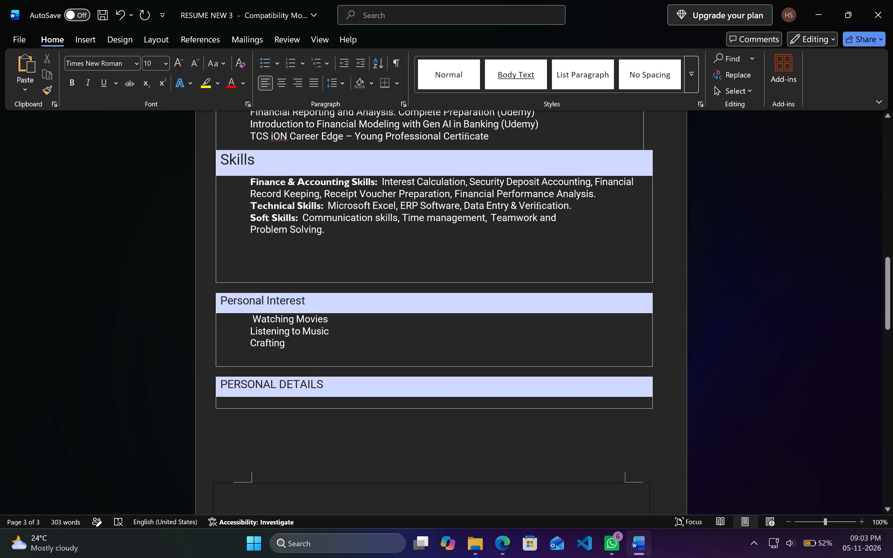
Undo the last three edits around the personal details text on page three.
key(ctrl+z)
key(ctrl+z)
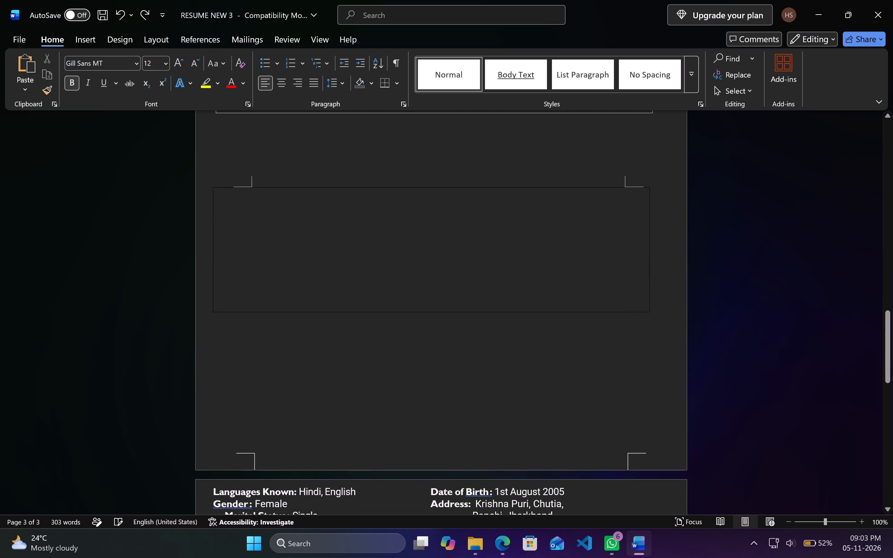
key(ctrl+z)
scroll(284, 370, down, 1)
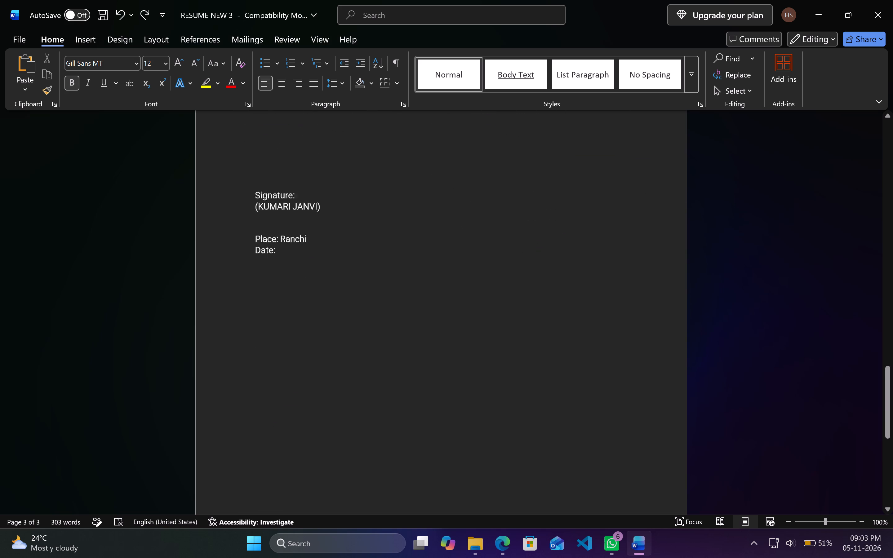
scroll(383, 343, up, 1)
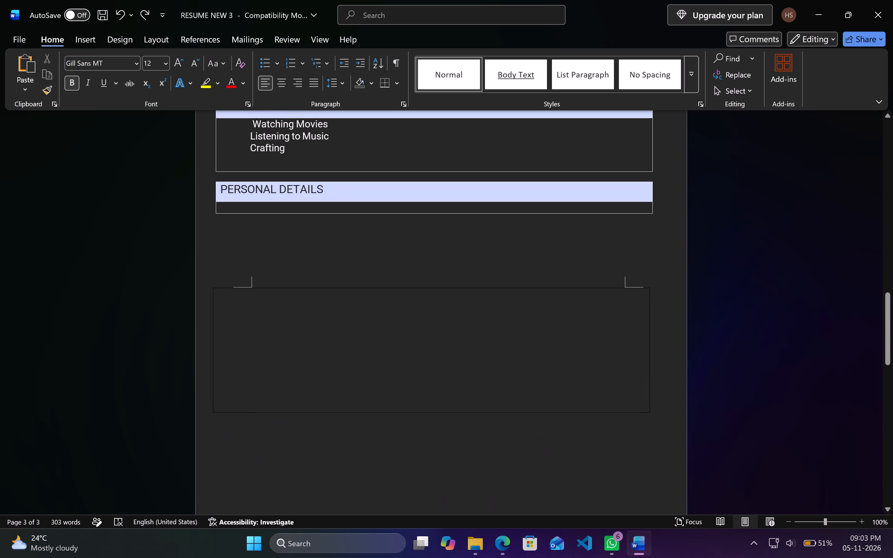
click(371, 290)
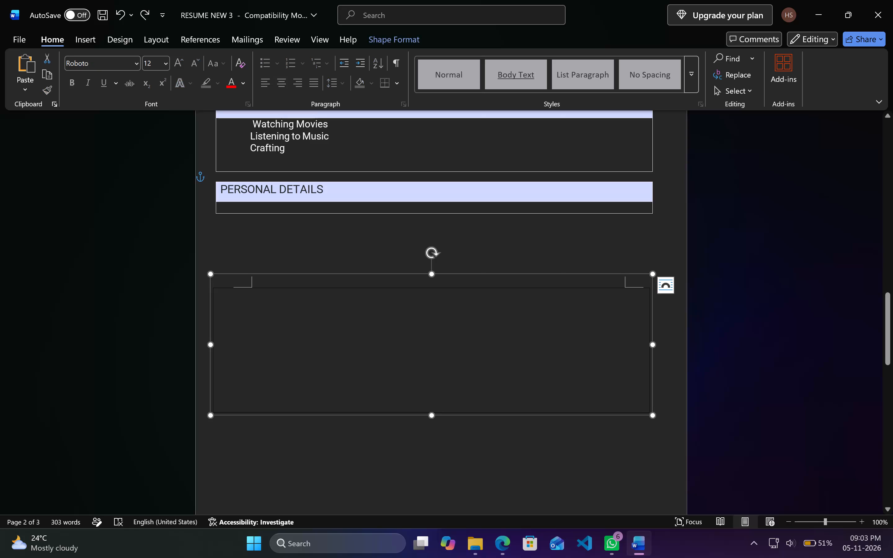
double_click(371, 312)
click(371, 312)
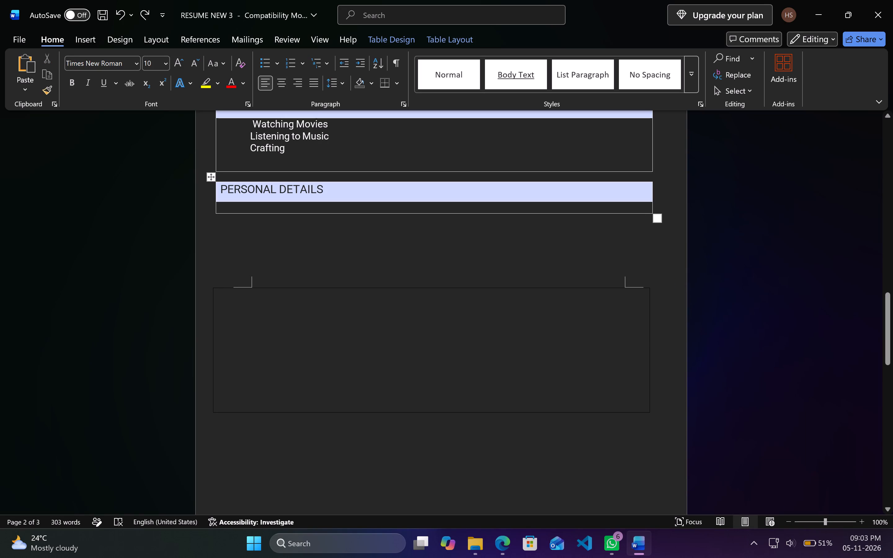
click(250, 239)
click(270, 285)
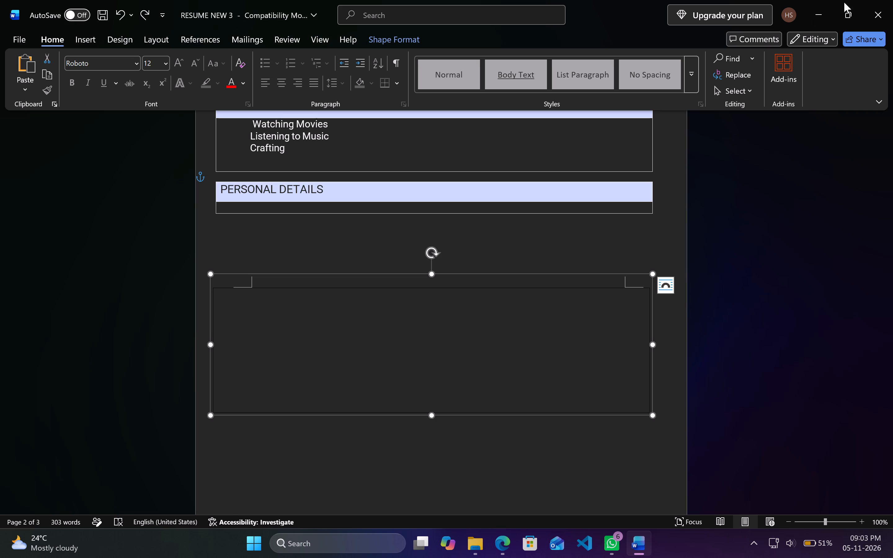
Minimize the resume document, switch to Microsoft Store and search it for cenear.
click(824, 9)
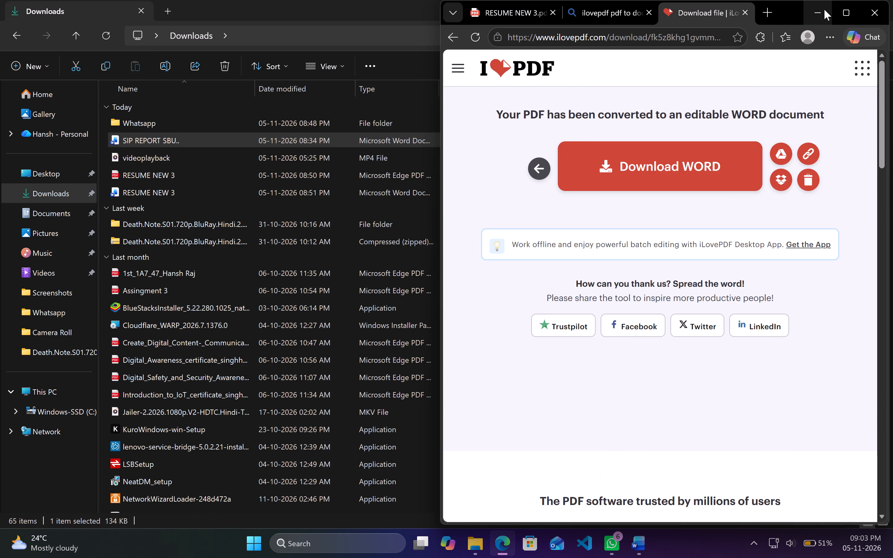
click(535, 539)
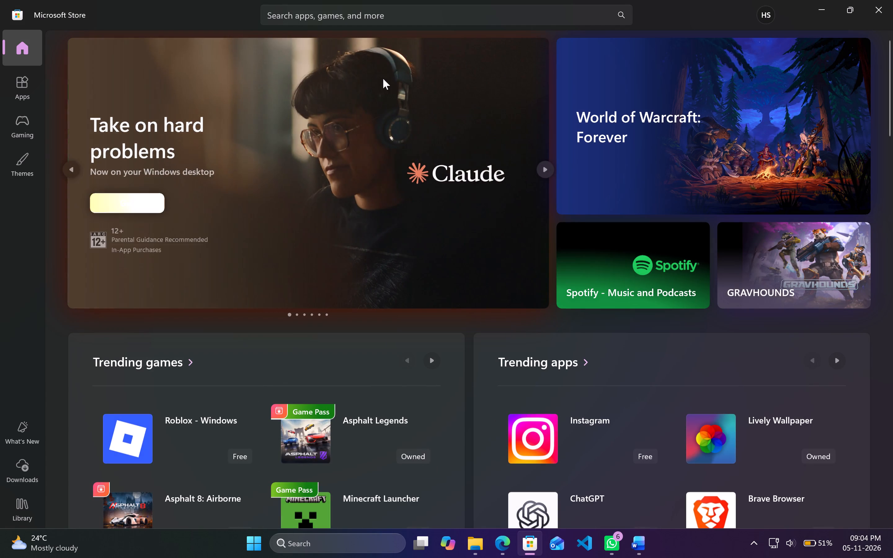
click(403, 12)
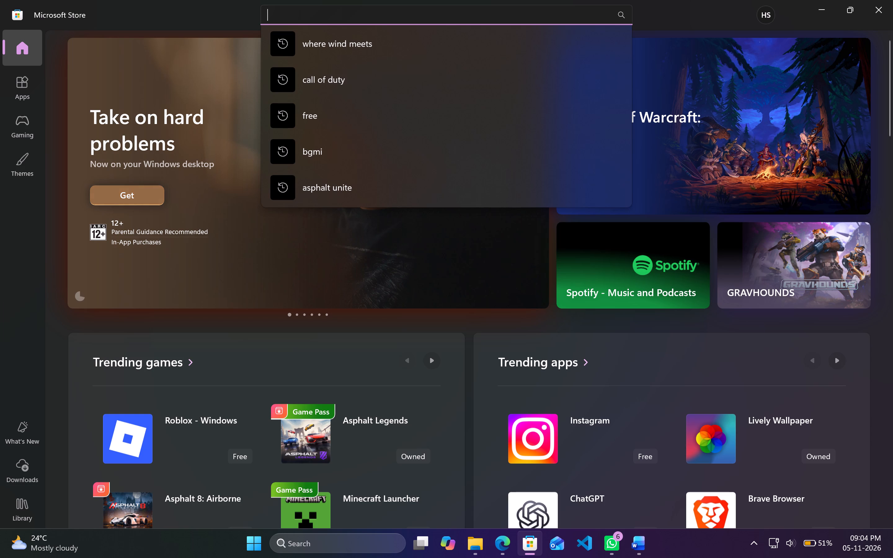
text(cenear)
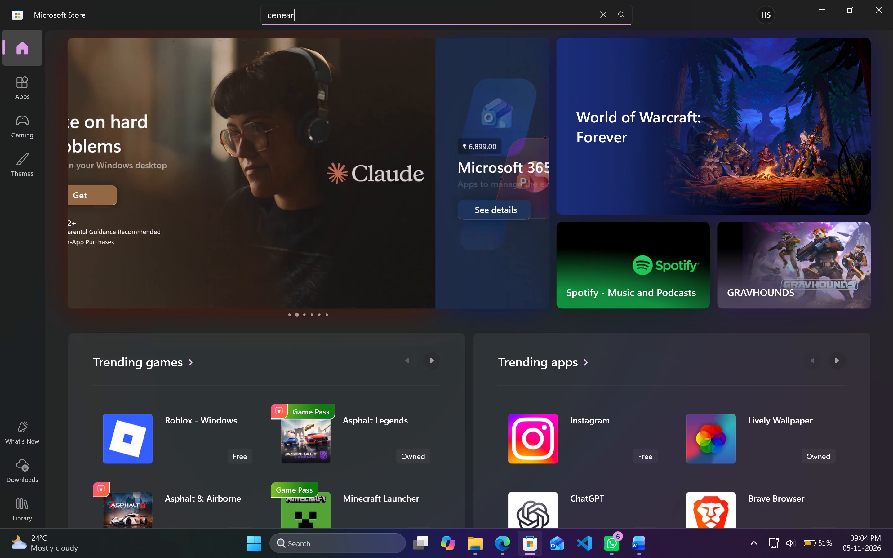
key(Return)
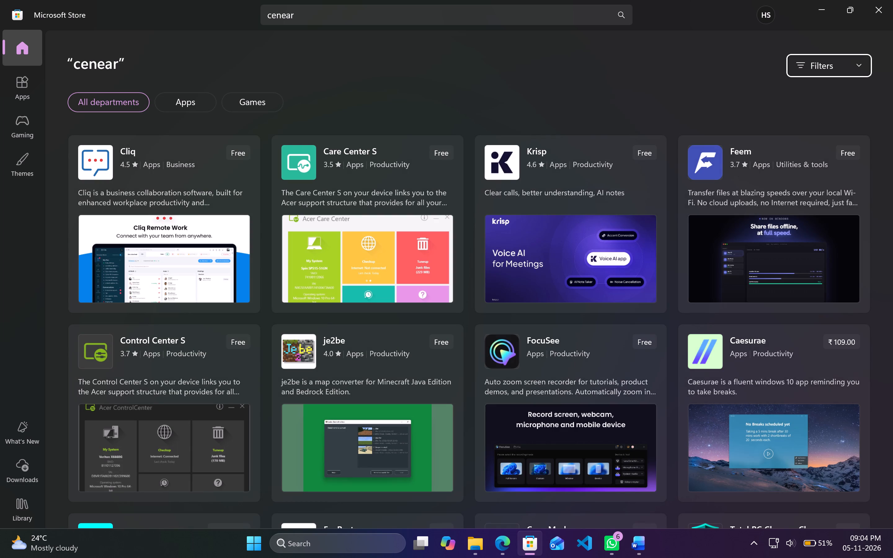
Look through the store's search results for a matching cenear app.
scroll(403, 12, down, 2)
scroll(352, 193, down, 1)
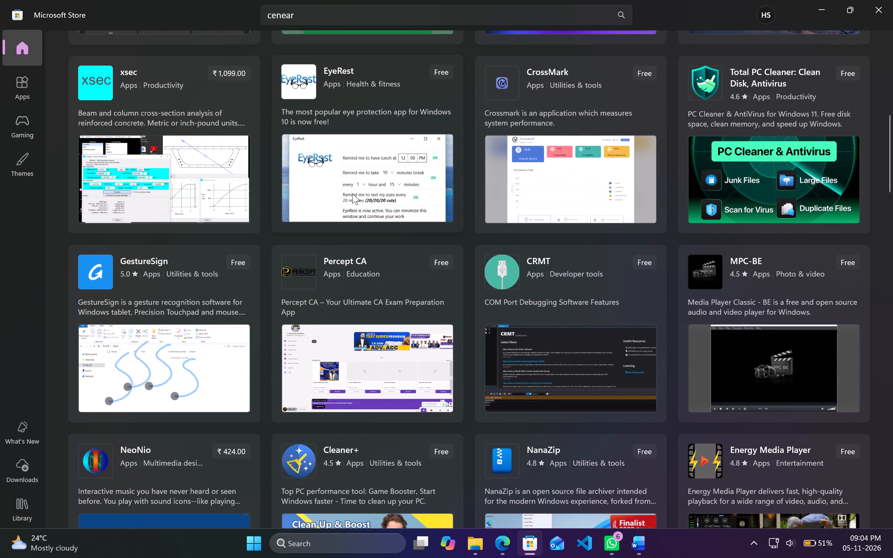
scroll(352, 193, down, 5)
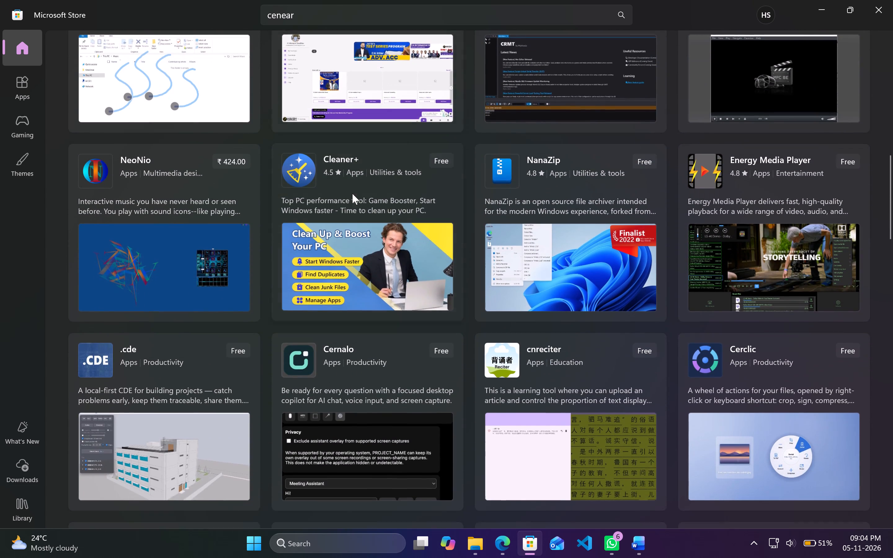
scroll(352, 193, down, 4)
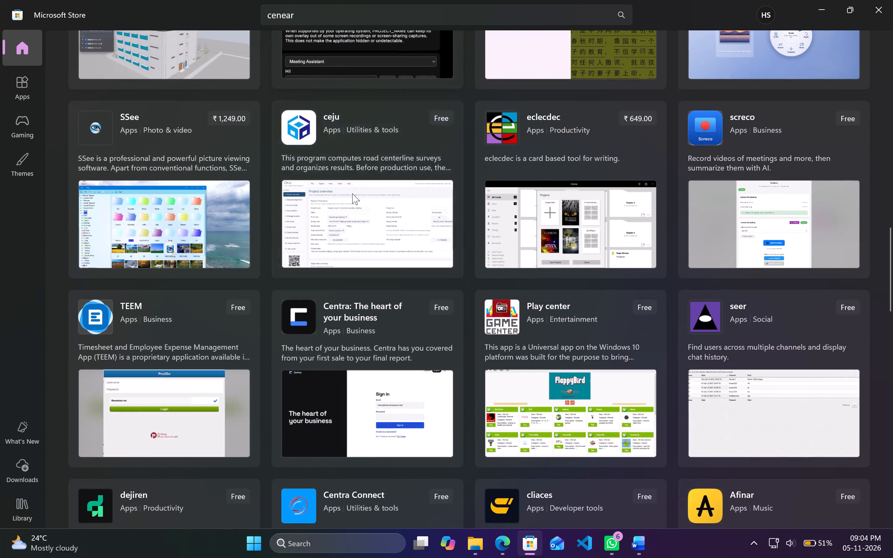
scroll(352, 193, down, 1)
scroll(352, 193, up, 12)
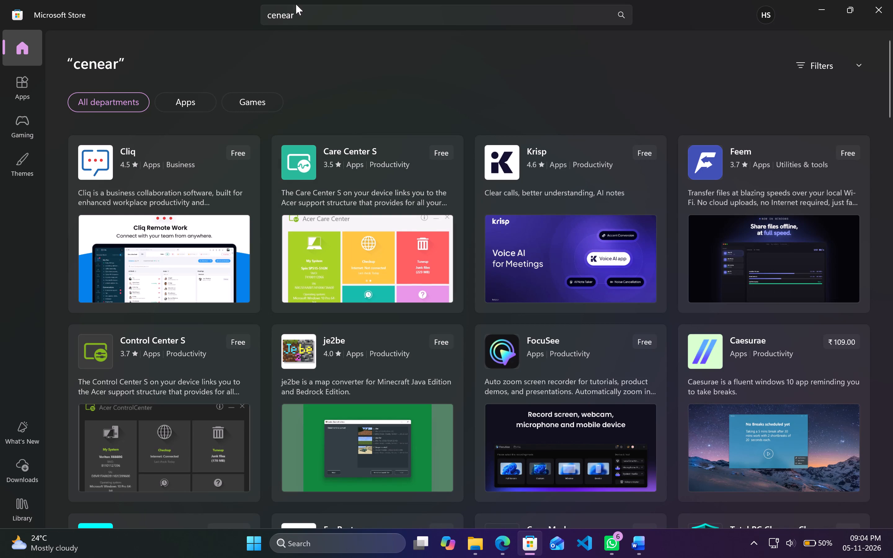
Search the store for cenear.ai, limit the results to apps, and close the store.
click(306, 20)
text(.ai)
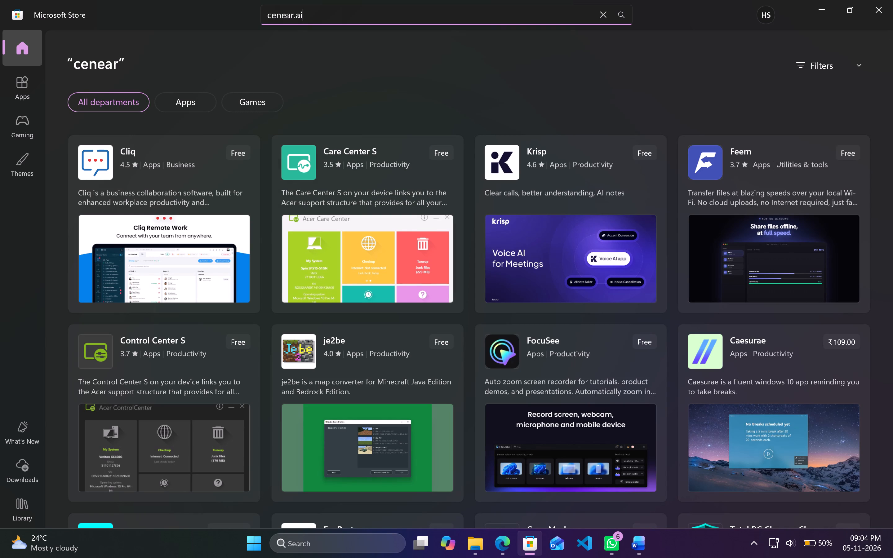
key(Return)
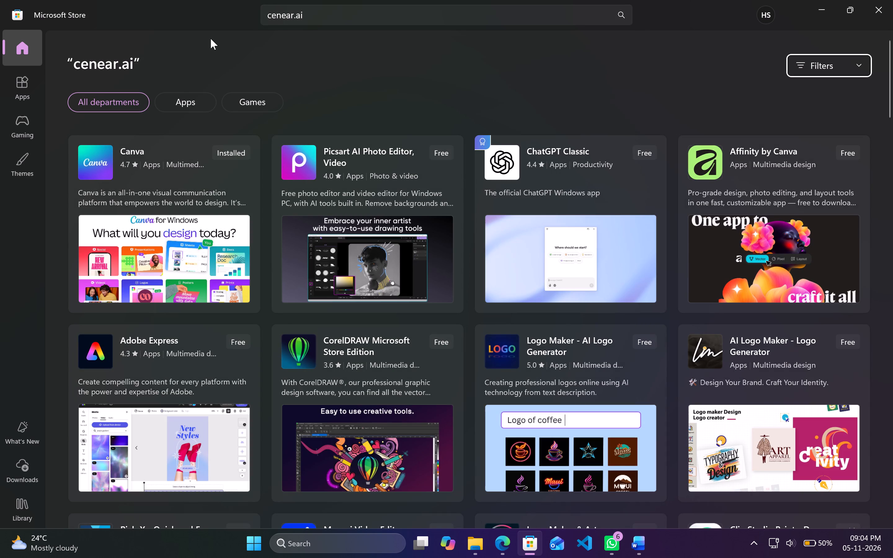
click(182, 100)
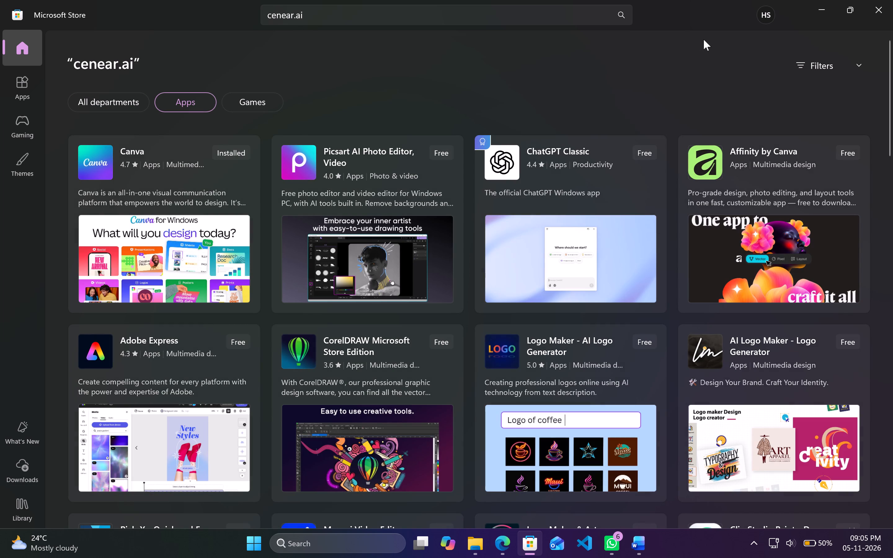
click(871, 8)
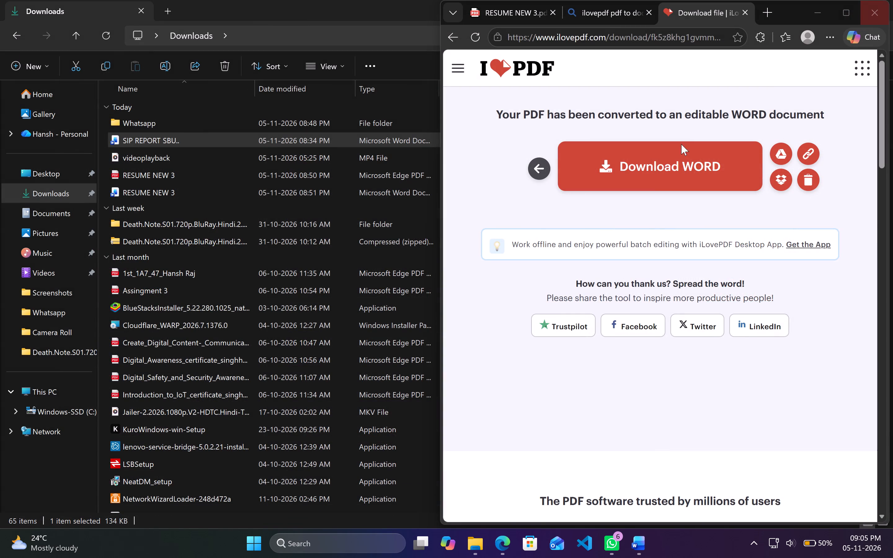
Switch to Microsoft Edge, open cenear.ai in a new tab and reload the page.
click(766, 7)
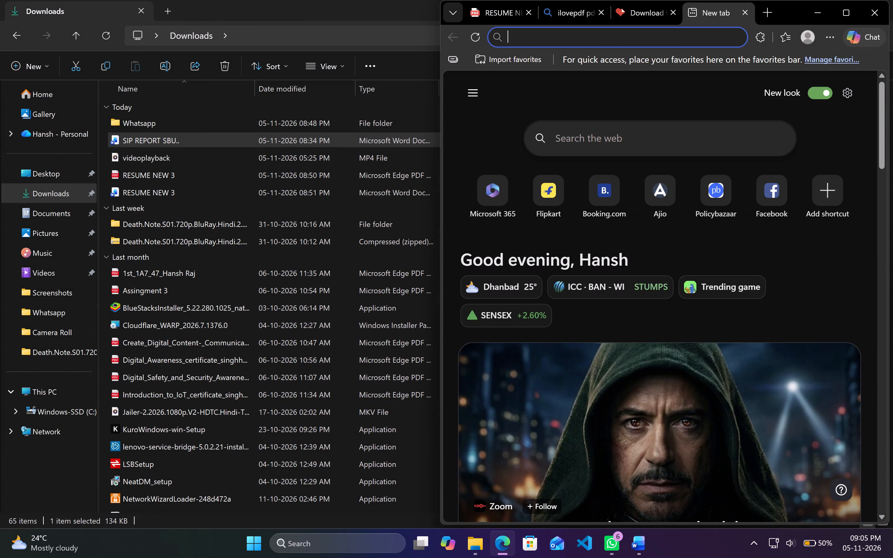
text(cenear)
text(.ai)
click(670, 59)
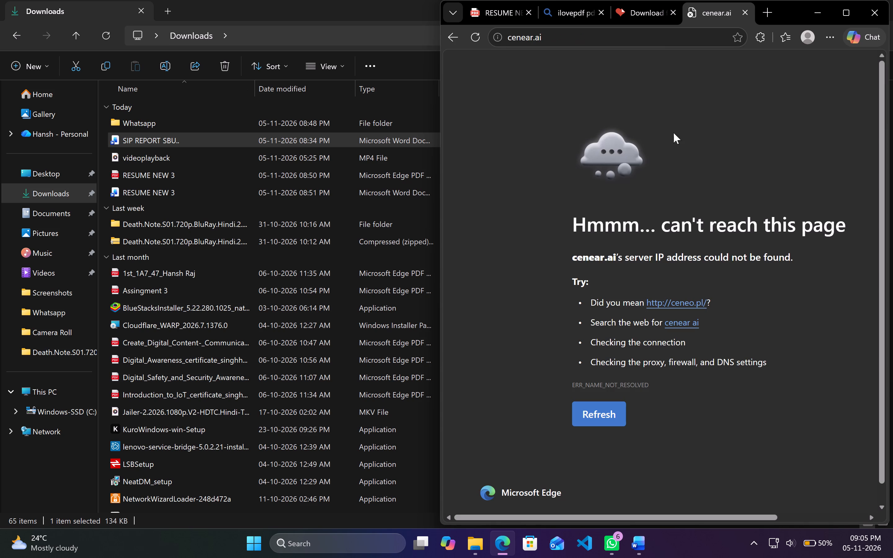
click(575, 421)
click(604, 418)
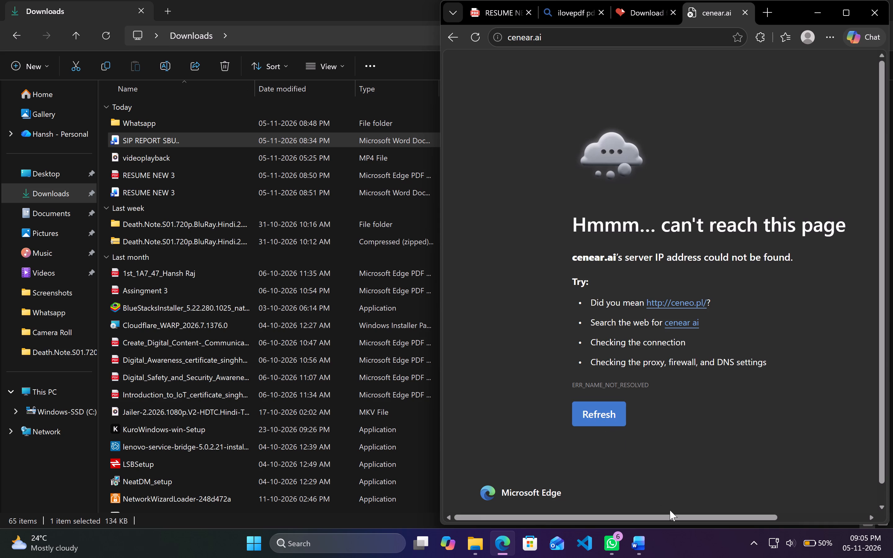
Check the background apps in the system tray and the computer's network connection.
click(753, 545)
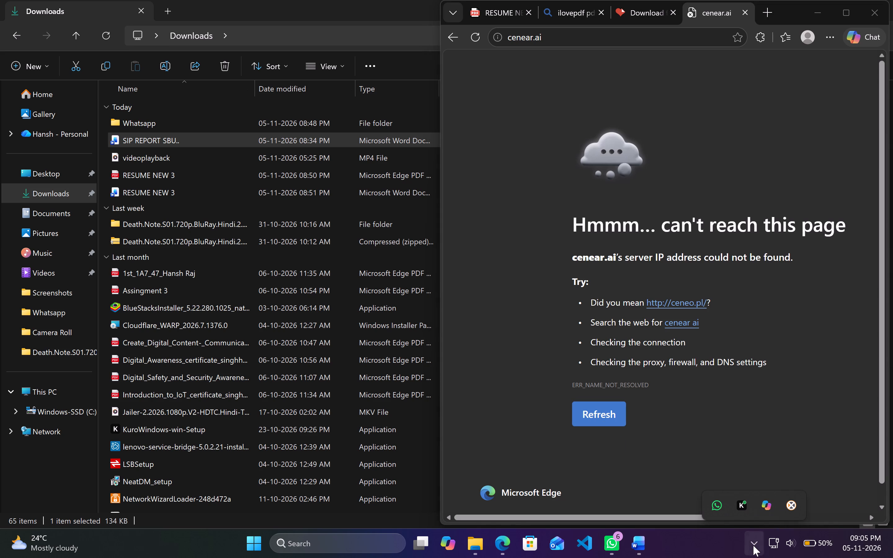
click(753, 545)
click(753, 545)
click(753, 545)
click(791, 551)
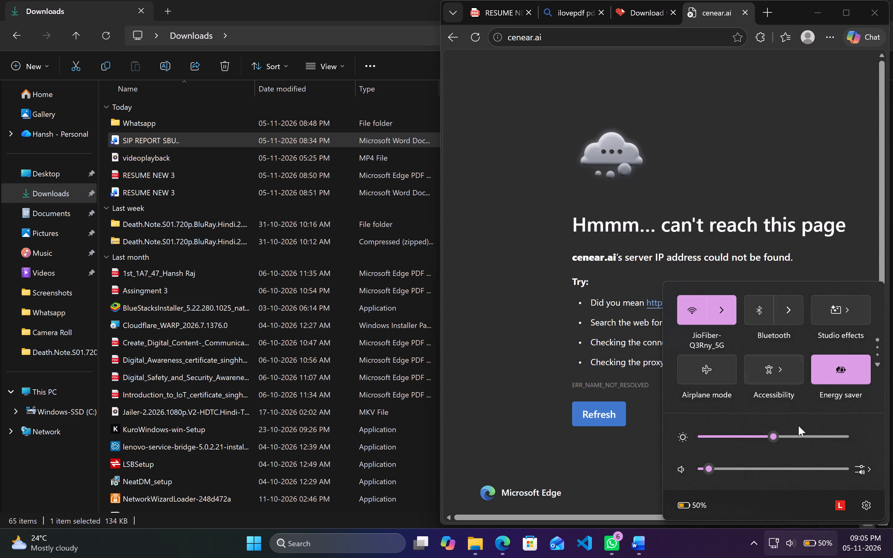
click(802, 551)
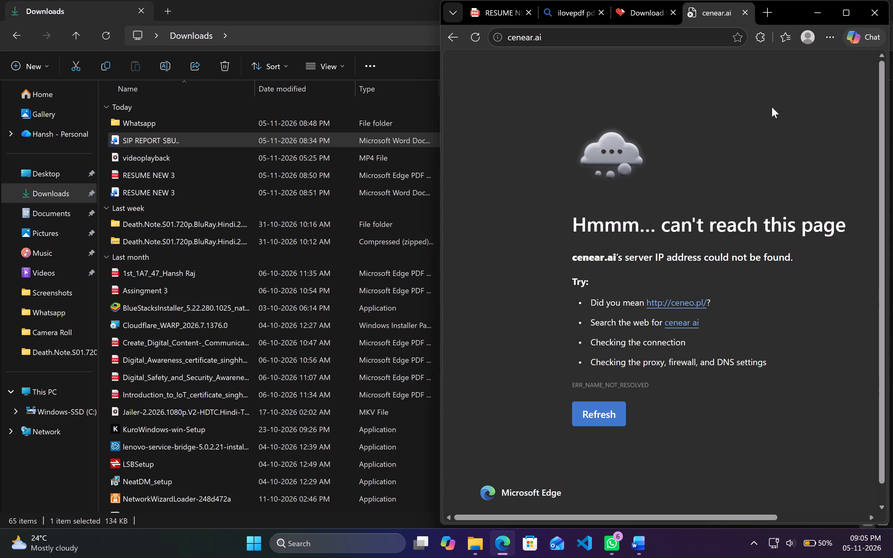
Replace the cenear.ai tab with a new one, enter app.cnear.ai and search the web for the suggested app.clear.ai/portal.
click(742, 10)
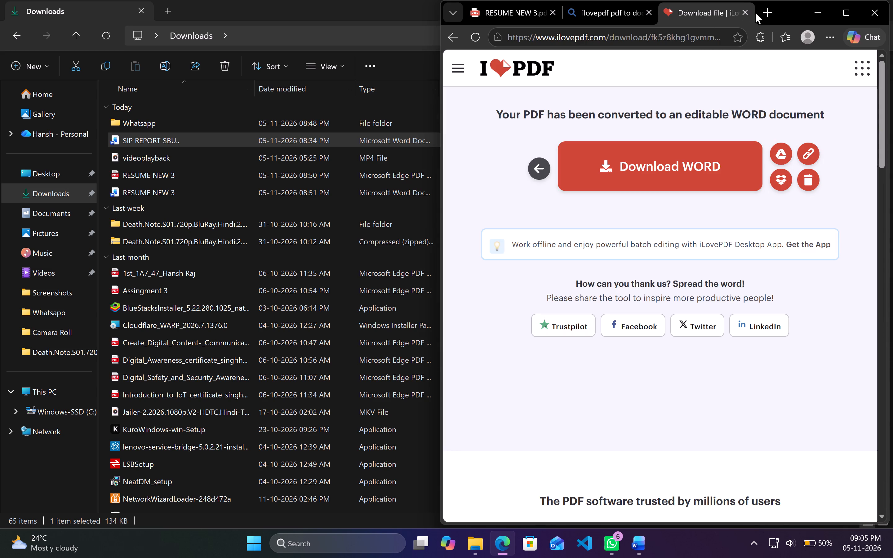
click(764, 12)
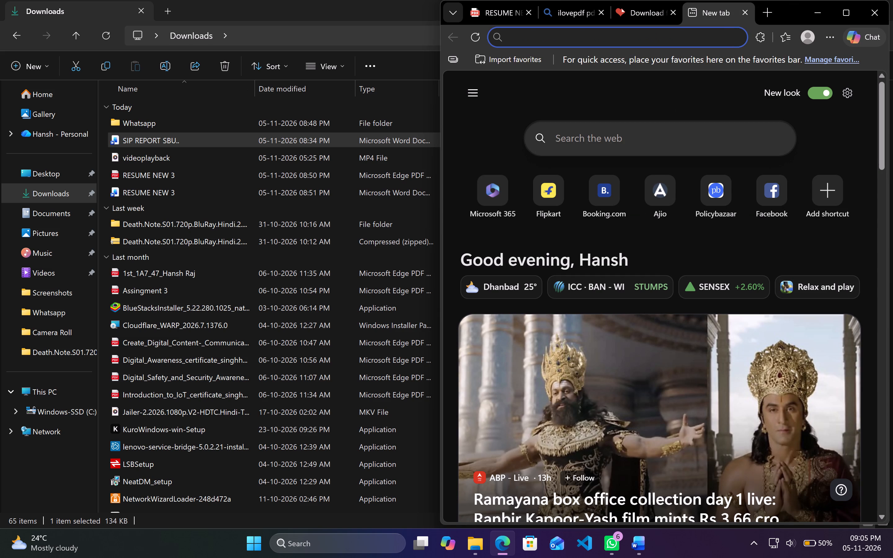
click(629, 140)
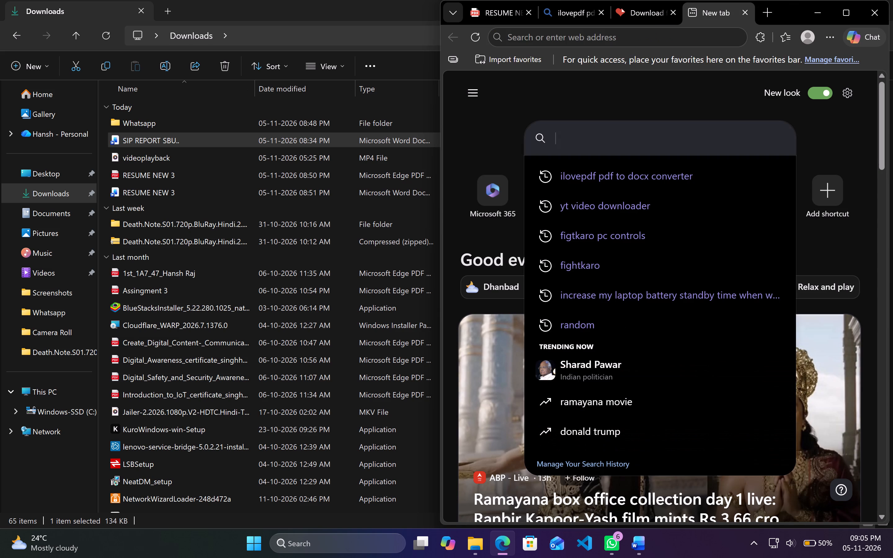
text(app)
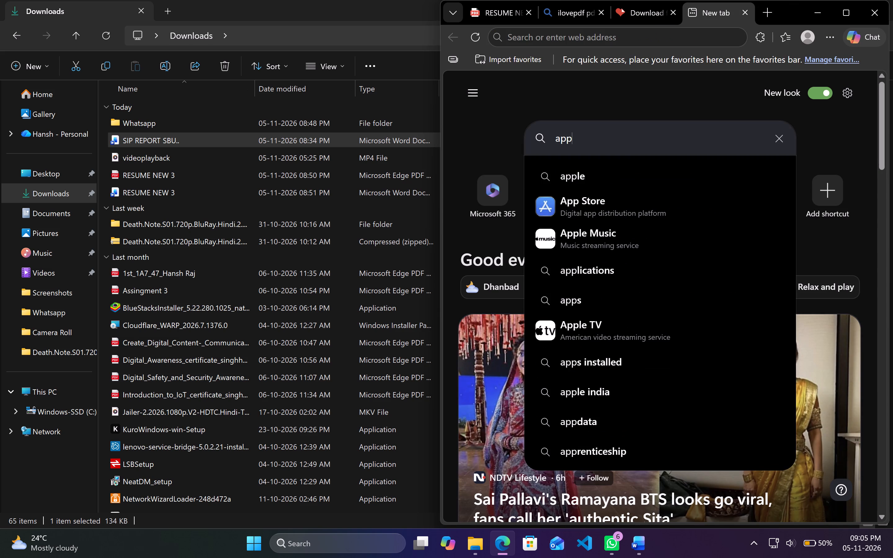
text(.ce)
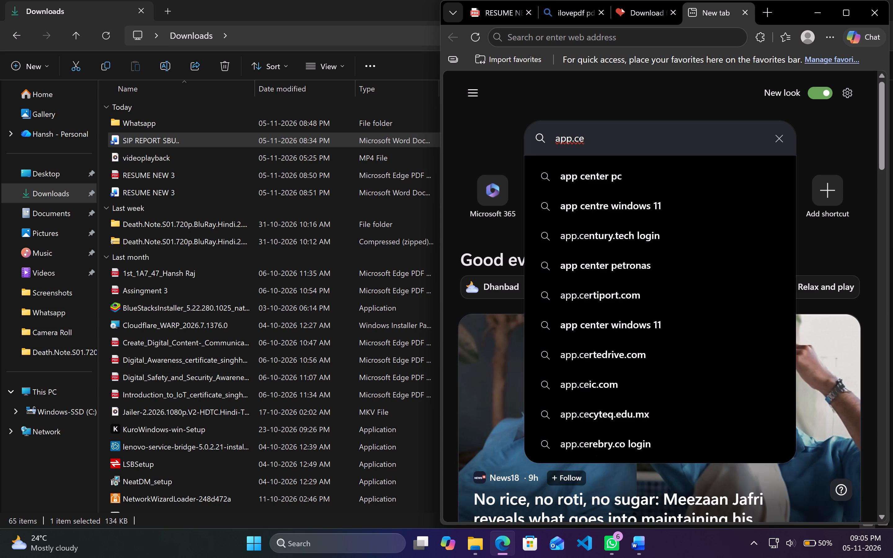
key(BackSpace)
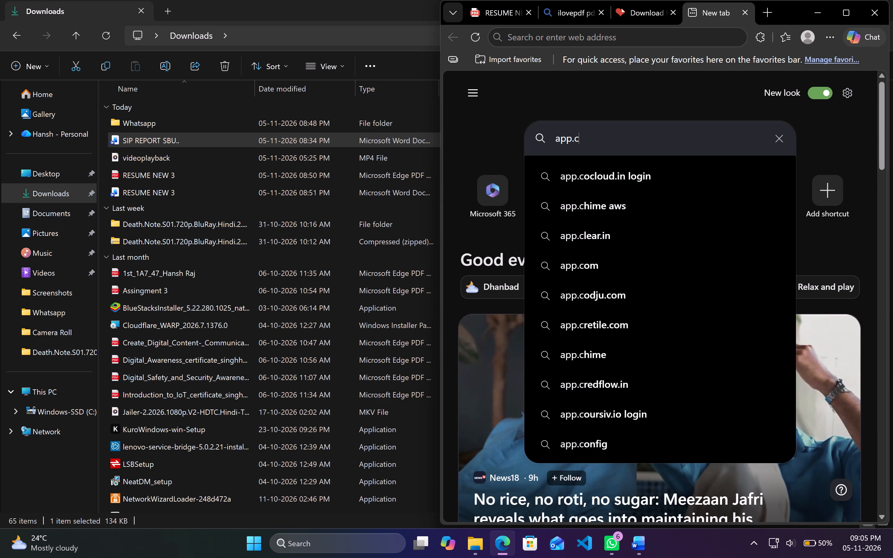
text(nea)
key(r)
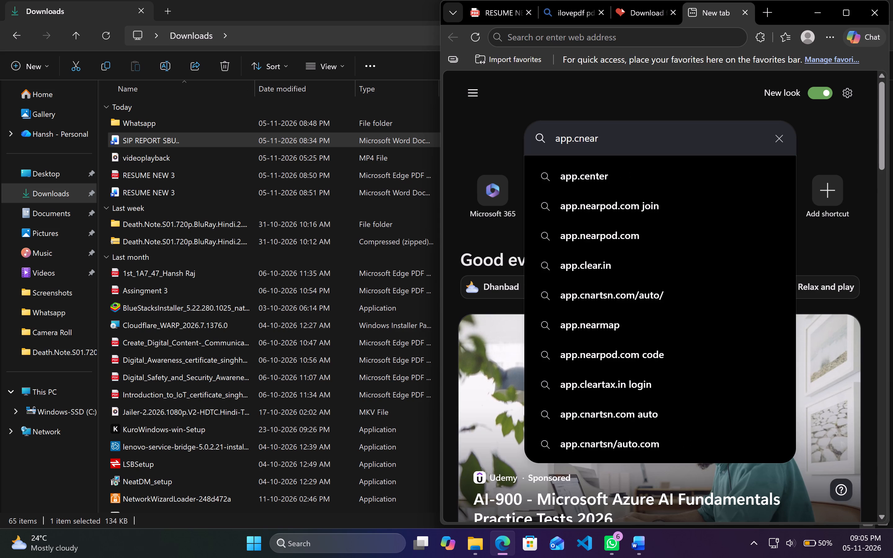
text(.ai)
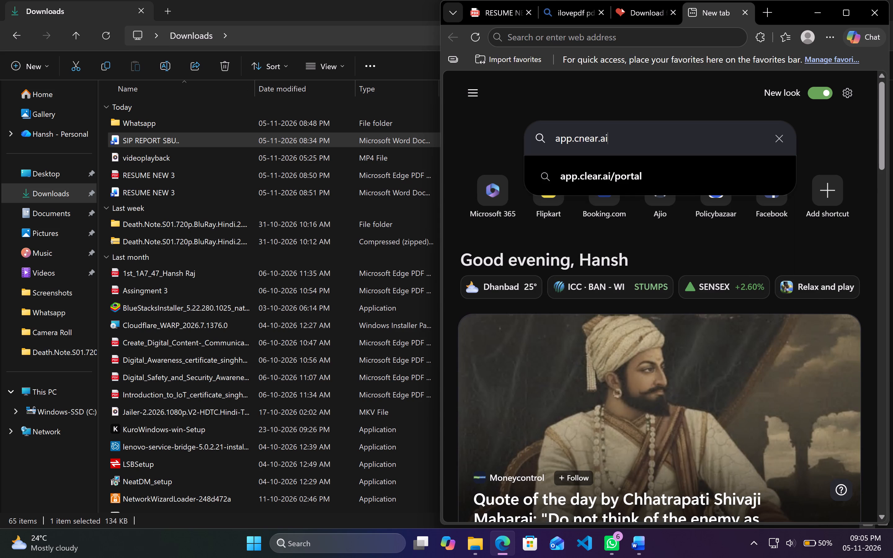
click(652, 169)
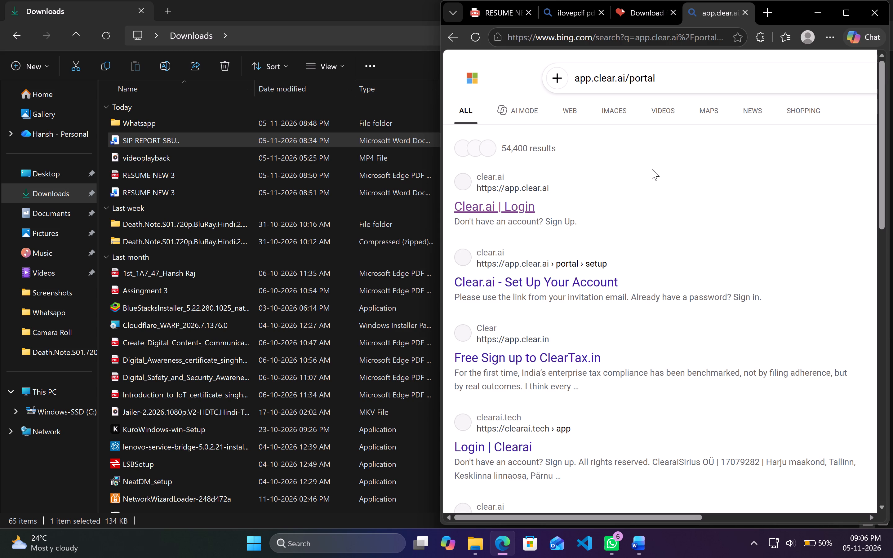
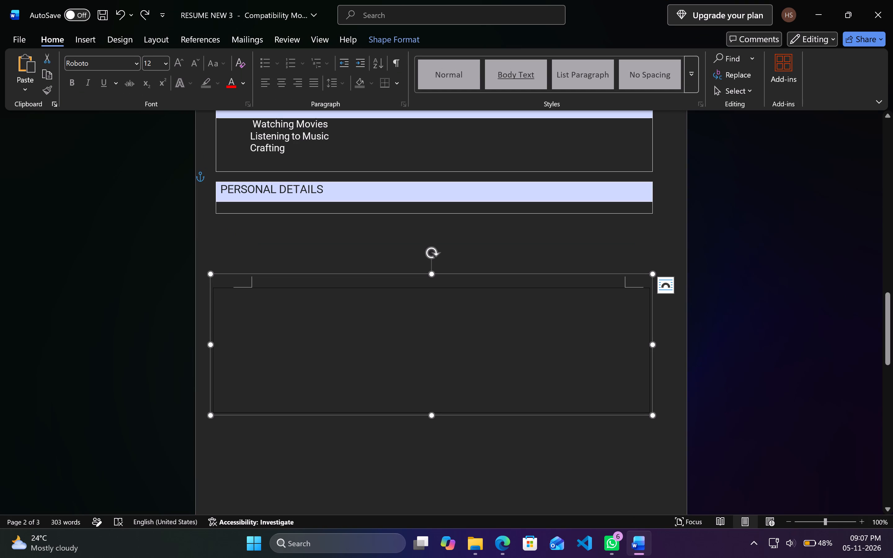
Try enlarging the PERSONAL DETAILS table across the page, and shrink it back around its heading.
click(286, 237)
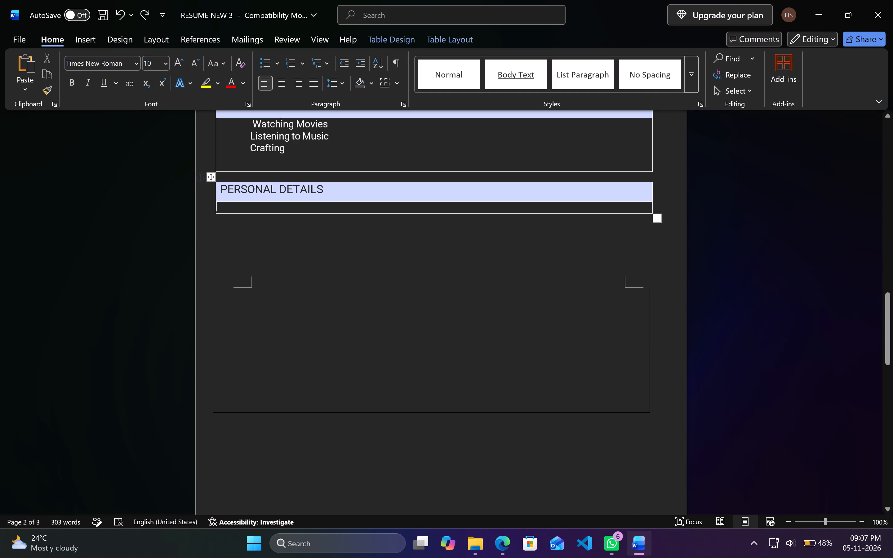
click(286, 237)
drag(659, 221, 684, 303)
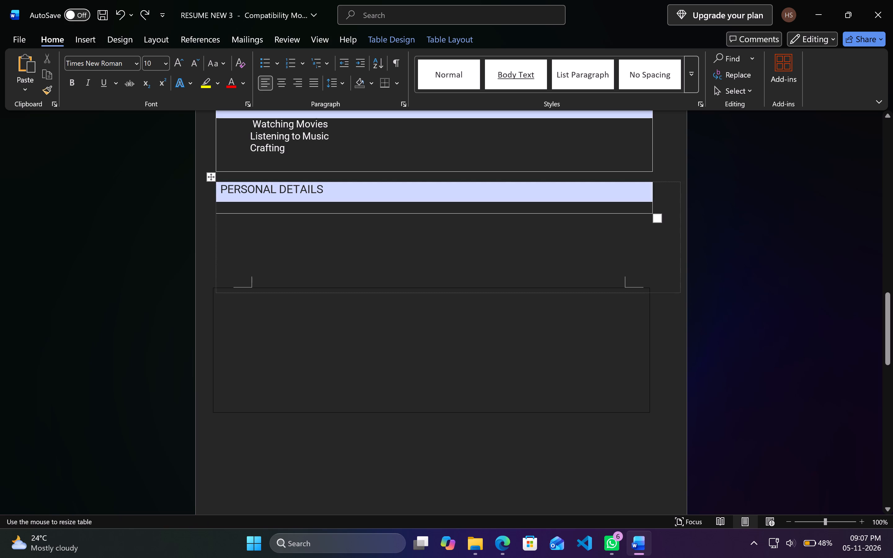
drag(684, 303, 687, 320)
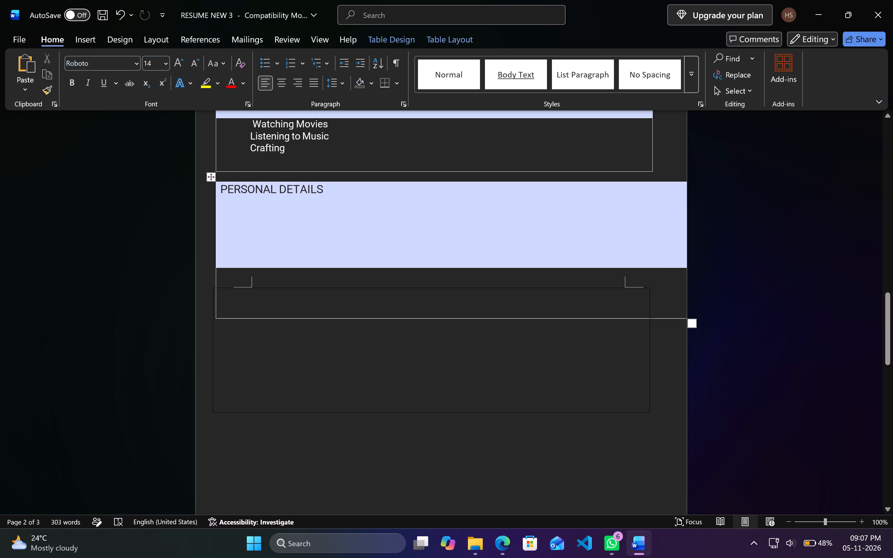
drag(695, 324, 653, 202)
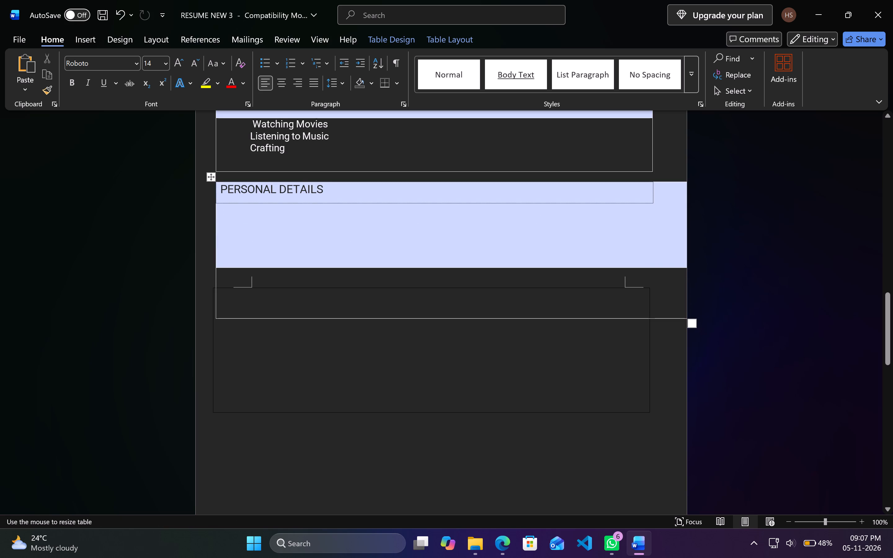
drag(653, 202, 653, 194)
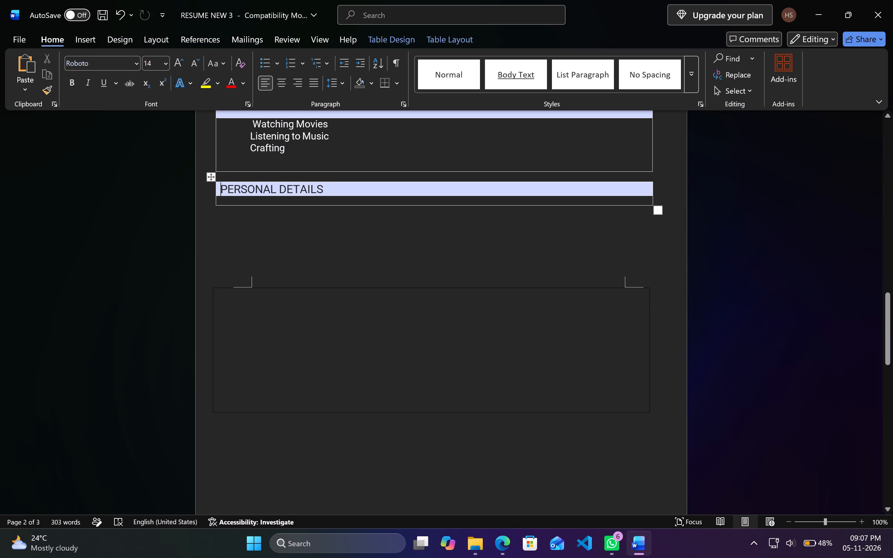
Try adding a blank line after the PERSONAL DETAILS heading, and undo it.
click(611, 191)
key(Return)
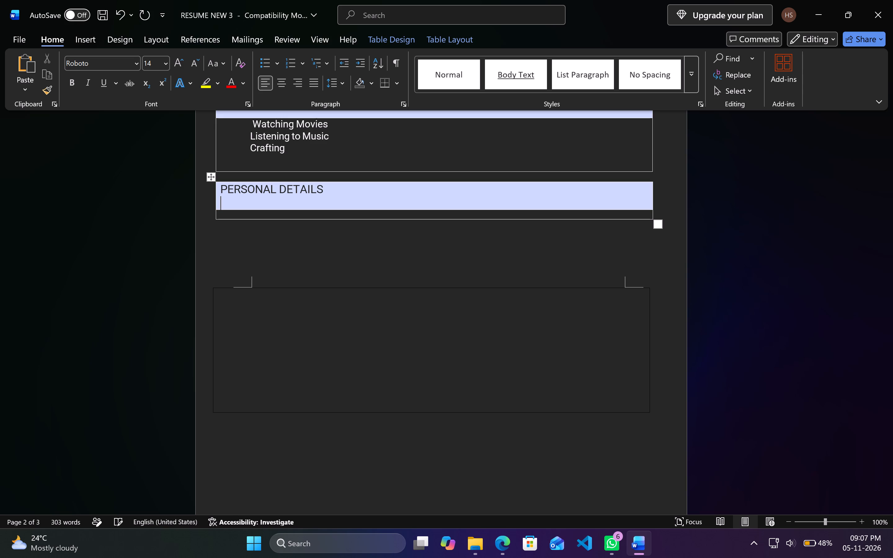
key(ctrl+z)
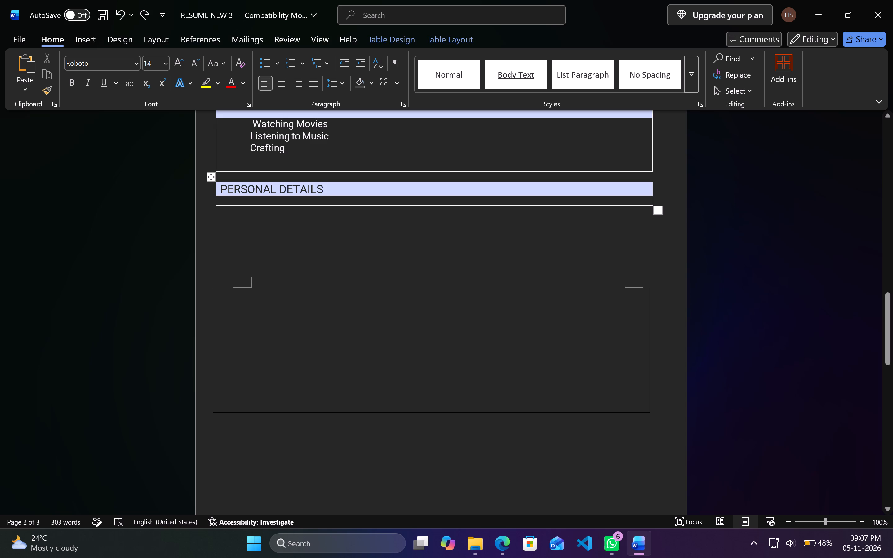
Enlarge the PERSONAL DETAILS table slightly in width and height to make room in the row below its heading.
drag(659, 213, 669, 251)
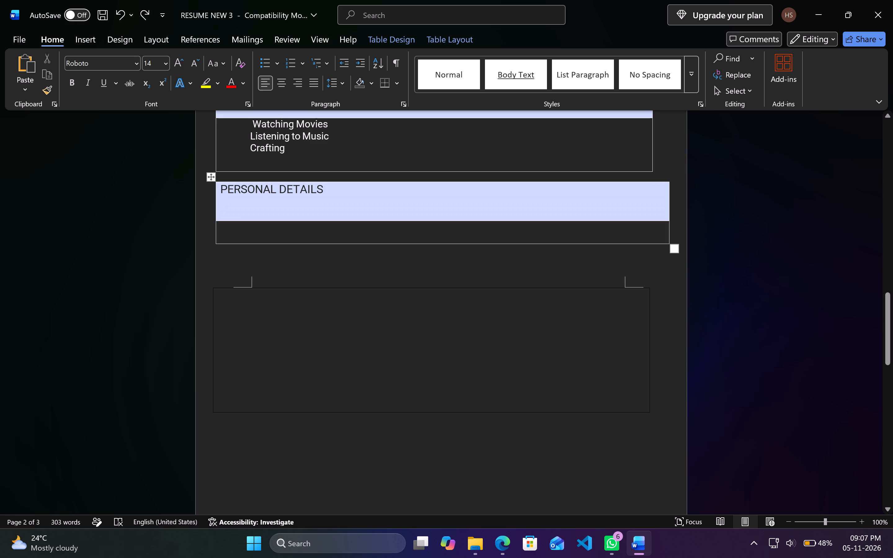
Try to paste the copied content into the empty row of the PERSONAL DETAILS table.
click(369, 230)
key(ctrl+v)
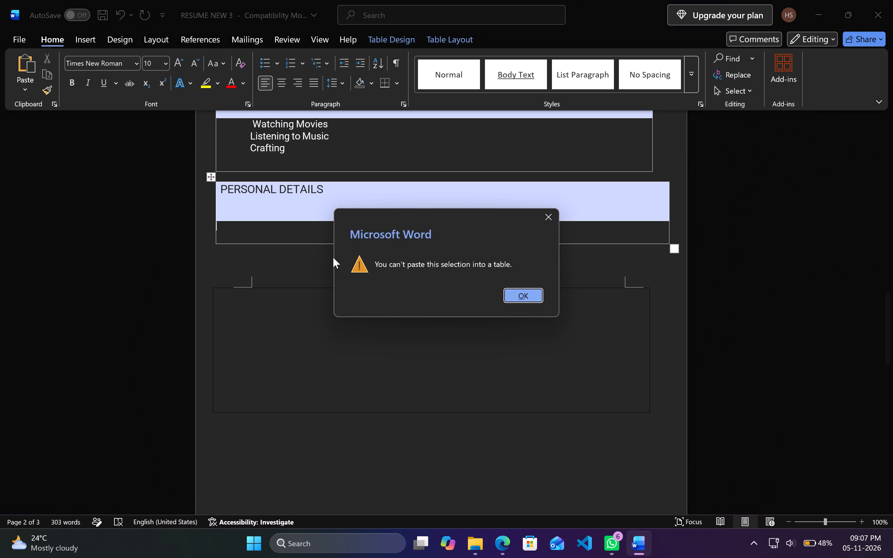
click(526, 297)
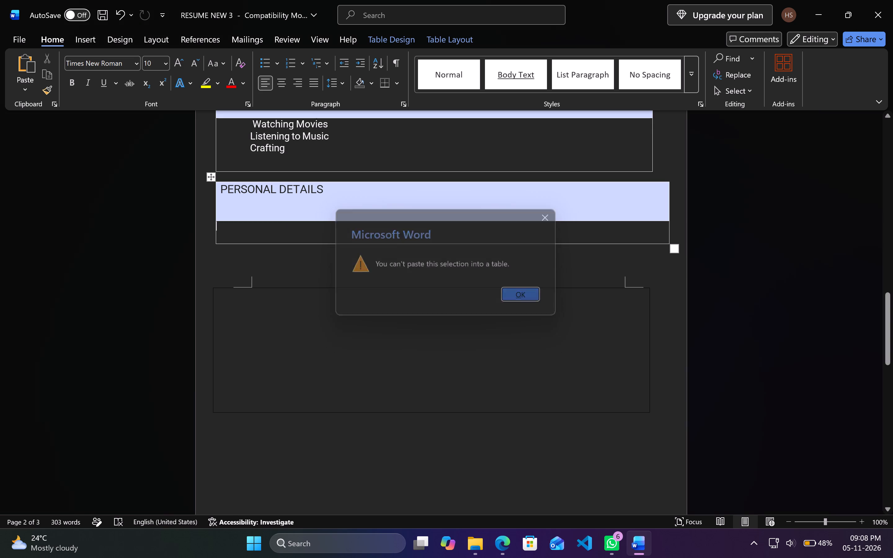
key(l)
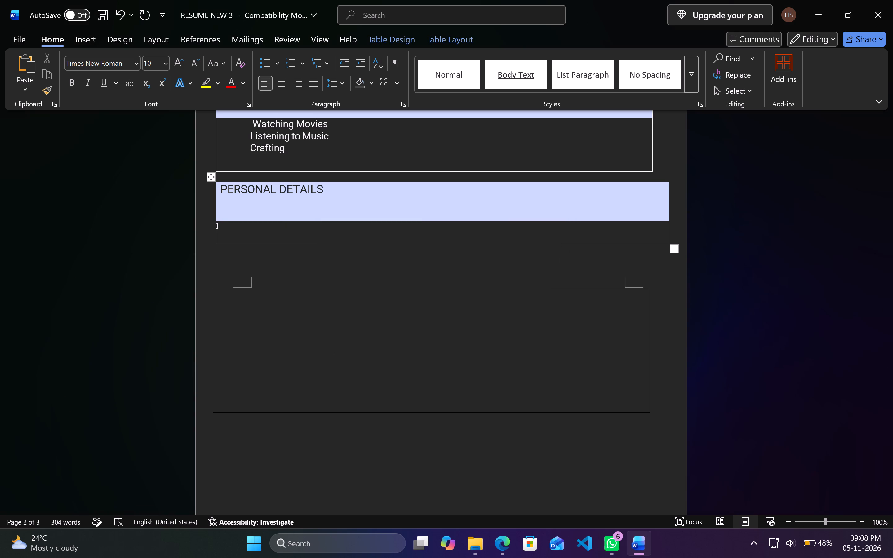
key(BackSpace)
Copy the Languages Known line from page 3 into the empty row below the PERSONAL DETAILS heading.
click(243, 214)
scroll(243, 214, down, 2)
scroll(243, 214, up, 1)
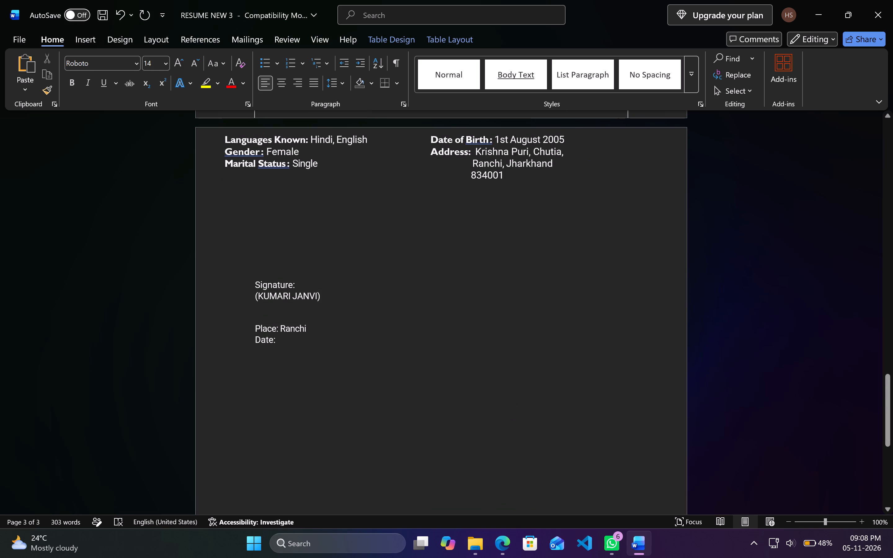
drag(224, 138, 367, 141)
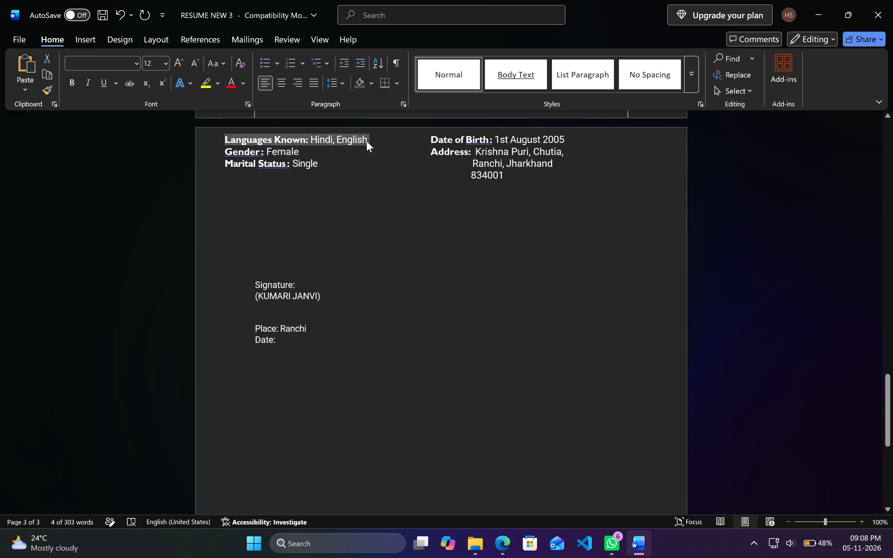
key(ctrl+c)
key(ctrl+c)
scroll(367, 141, up, 1)
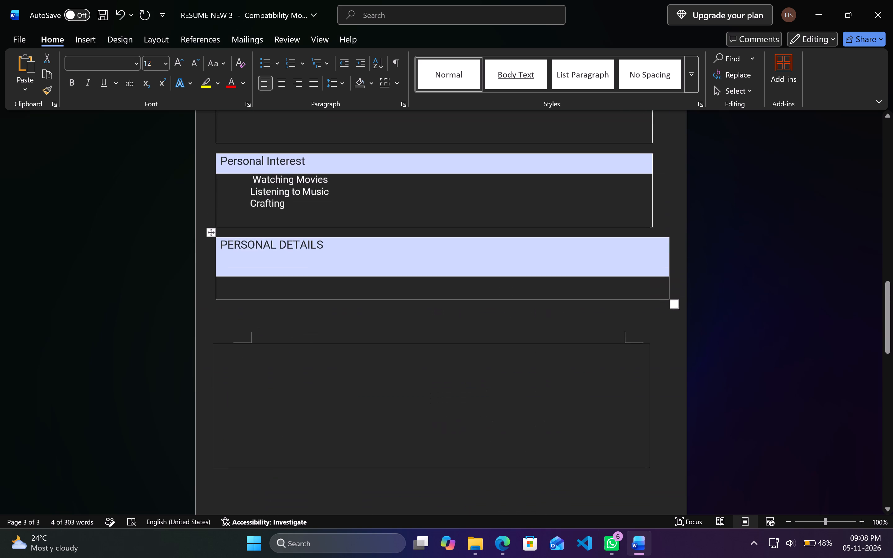
scroll(367, 141, up, 1)
click(234, 242)
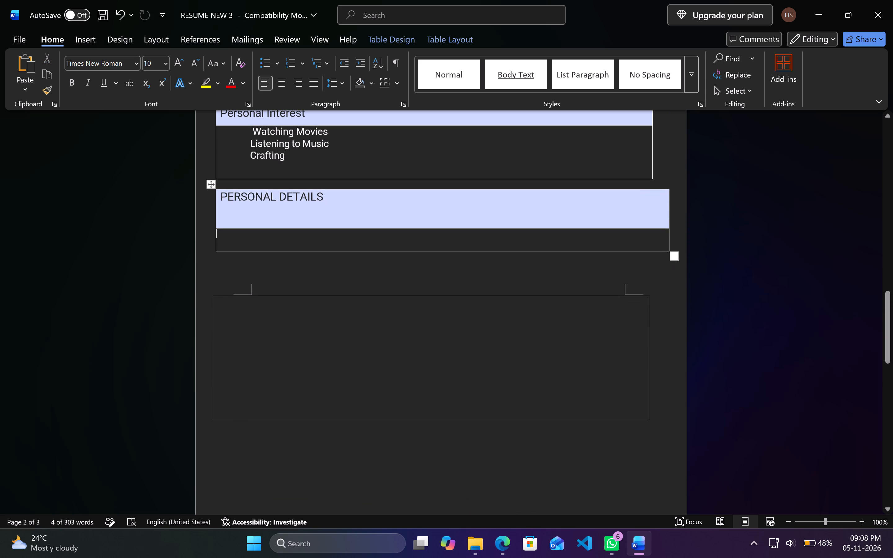
key(ctrl+v)
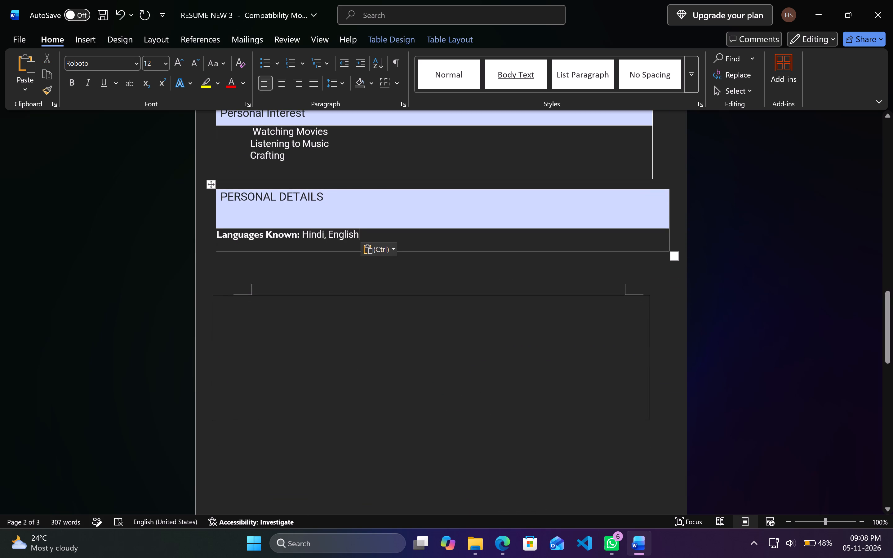
Copy the Gender line from page 3 onto a new line below Languages Known in the PERSONAL DETAILS table.
scroll(392, 292, down, 1)
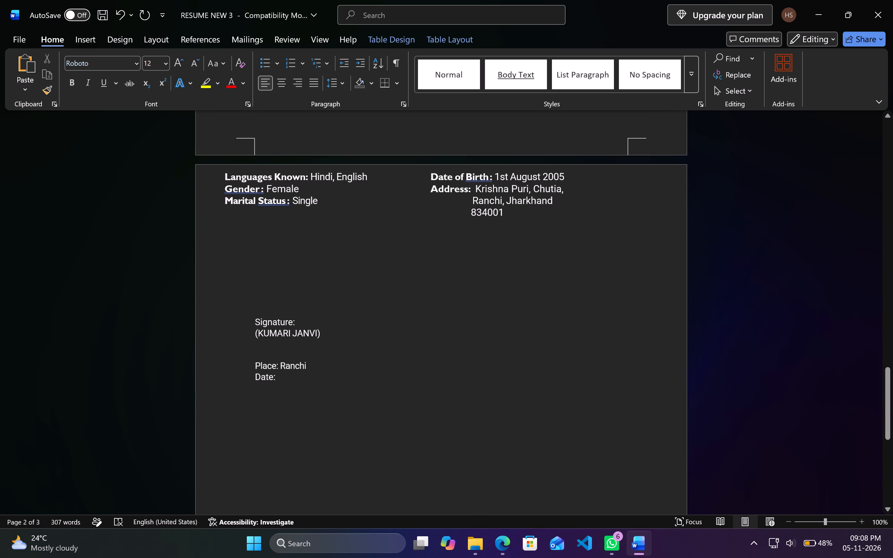
drag(226, 186, 294, 188)
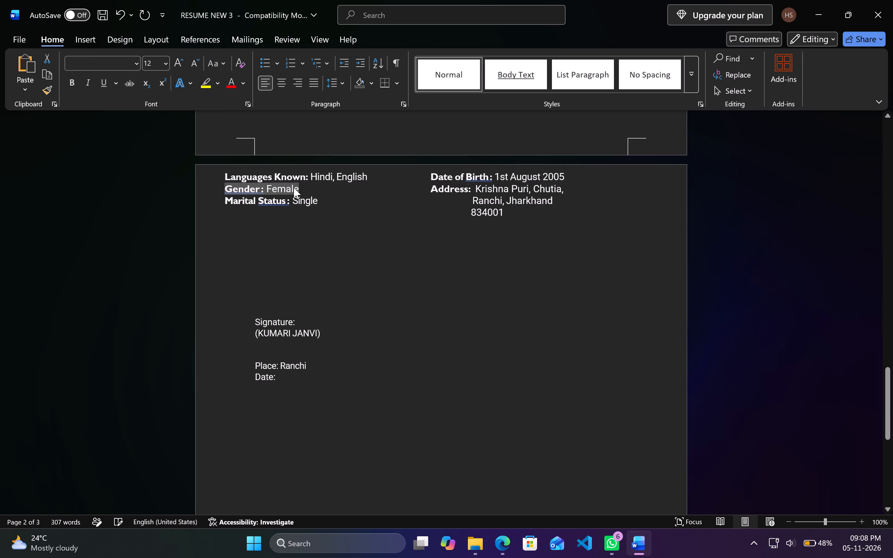
key(ctrl+c)
scroll(294, 188, up, 1)
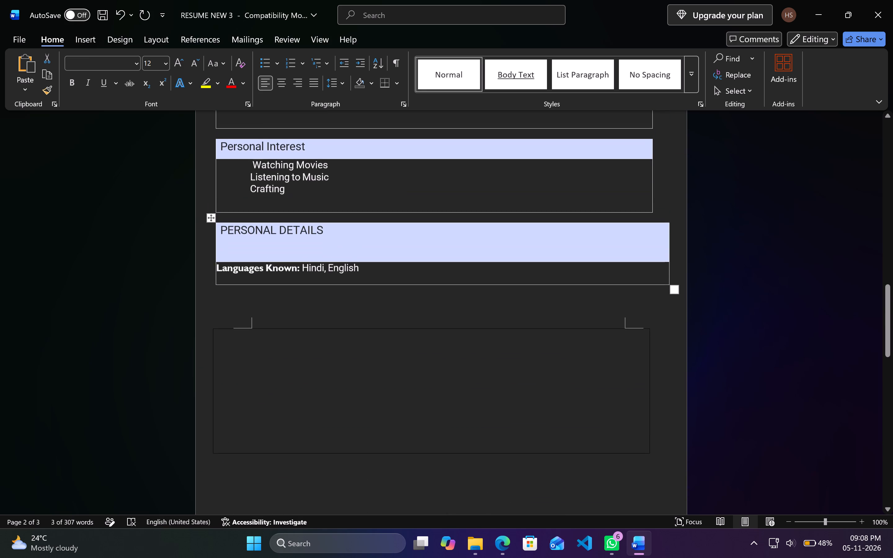
click(365, 273)
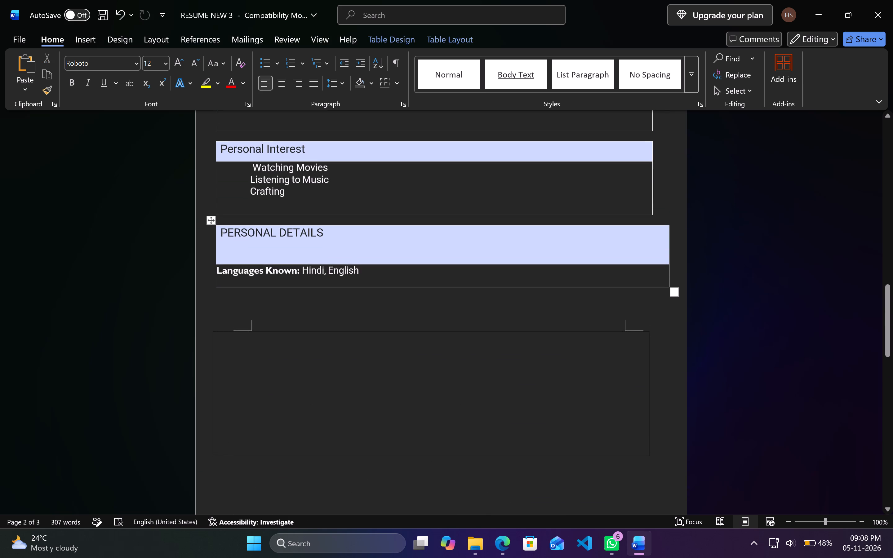
key(Return)
key(ctrl+v)
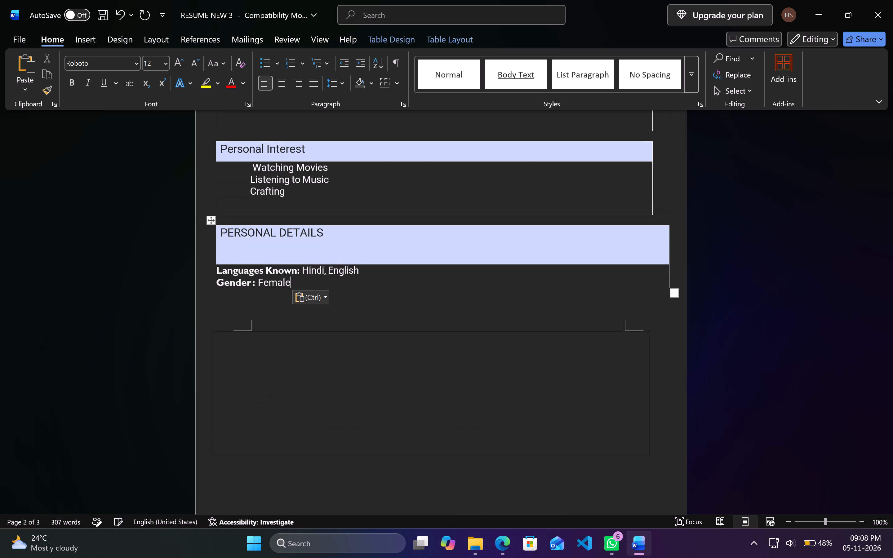
Copy the Marital Status line from page 3 onto a new line below Gender in the table, and remove its indent.
scroll(365, 273, down, 1)
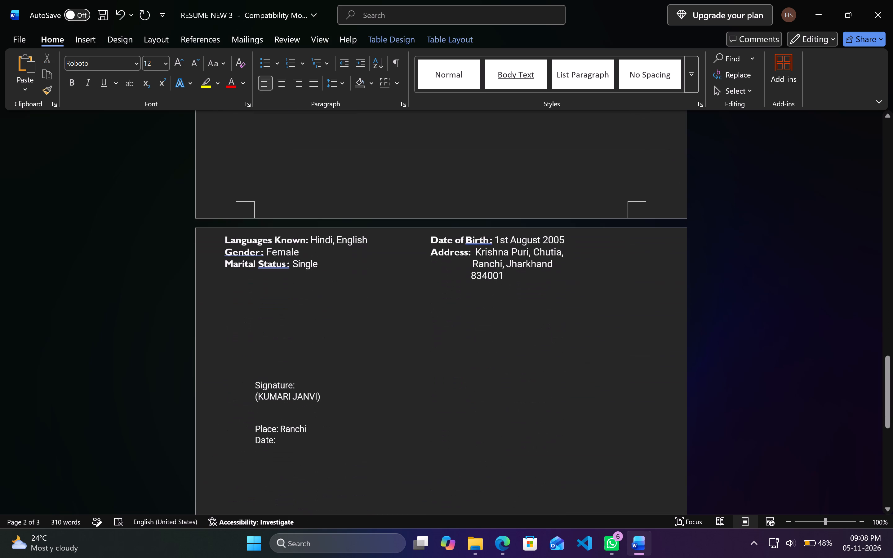
drag(225, 268, 316, 266)
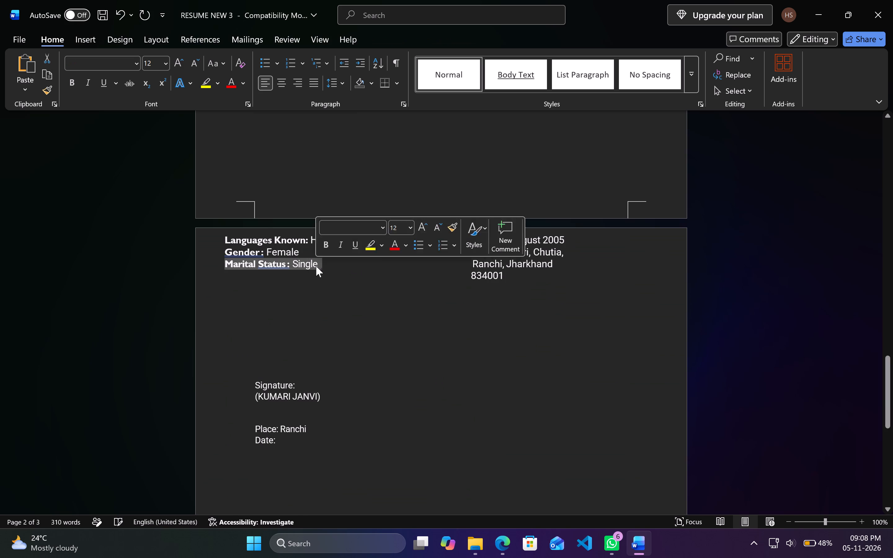
key(ctrl+c)
scroll(316, 266, up, 1)
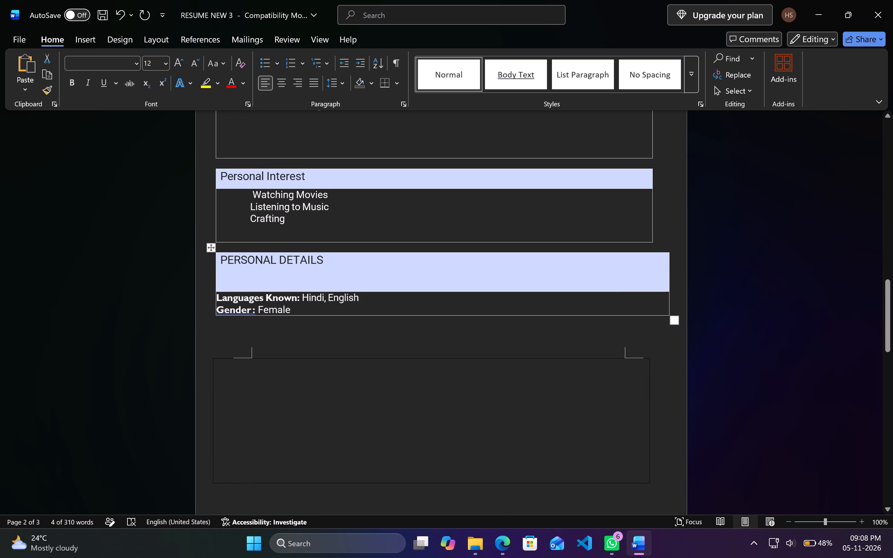
click(298, 311)
key(Return)
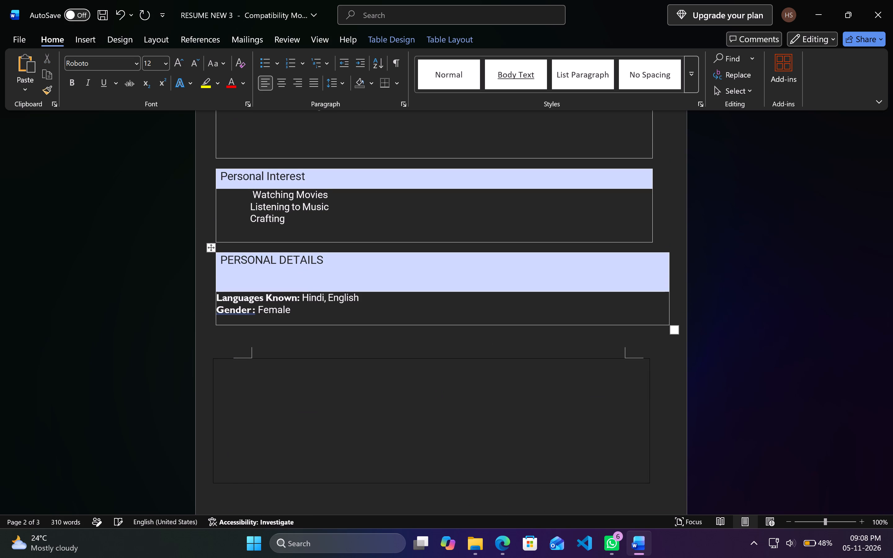
key(ctrl+v)
key(Left)
key(Left)
key(Left)
key(Left)
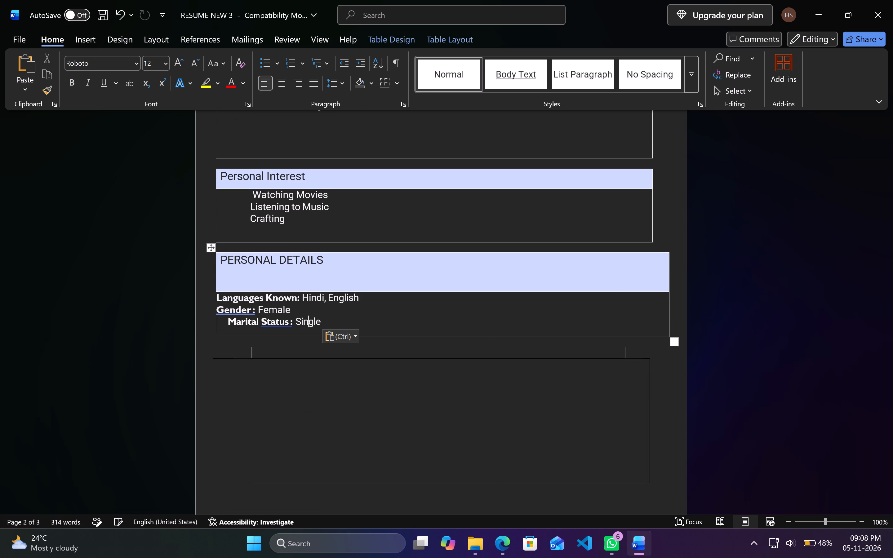
click(229, 323)
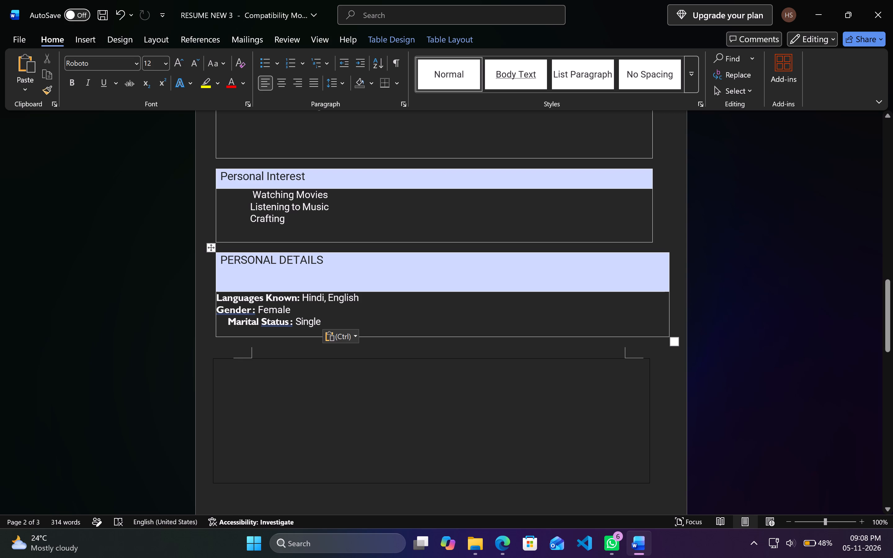
key(BackSpace)
Copy the Date of Birth line from page 3 onto the Languages Known line in the PERSONAL DETAILS table, spaced well apart from it.
scroll(229, 323, down, 1)
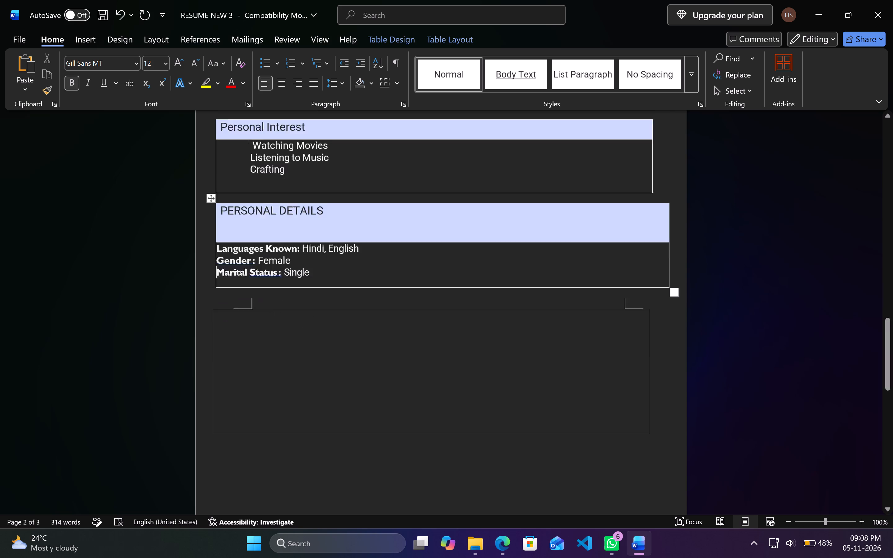
scroll(229, 323, down, 1)
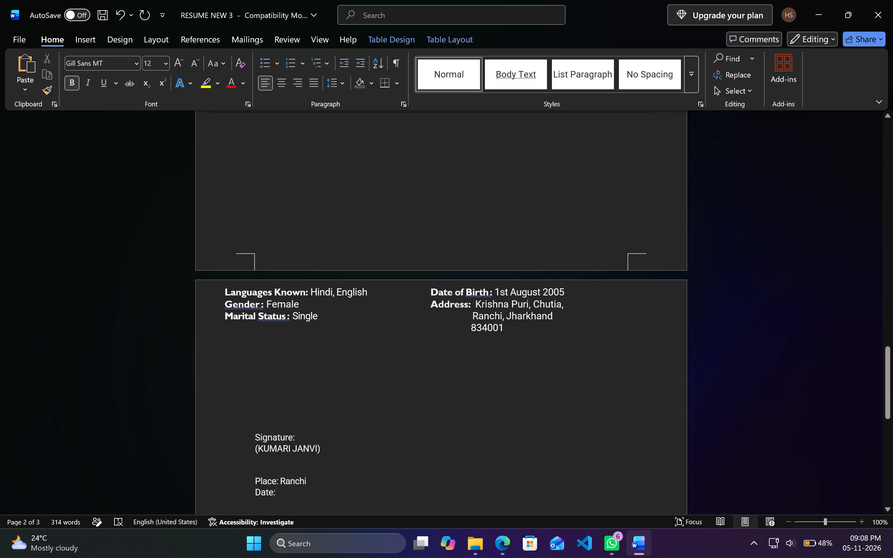
drag(431, 291, 558, 293)
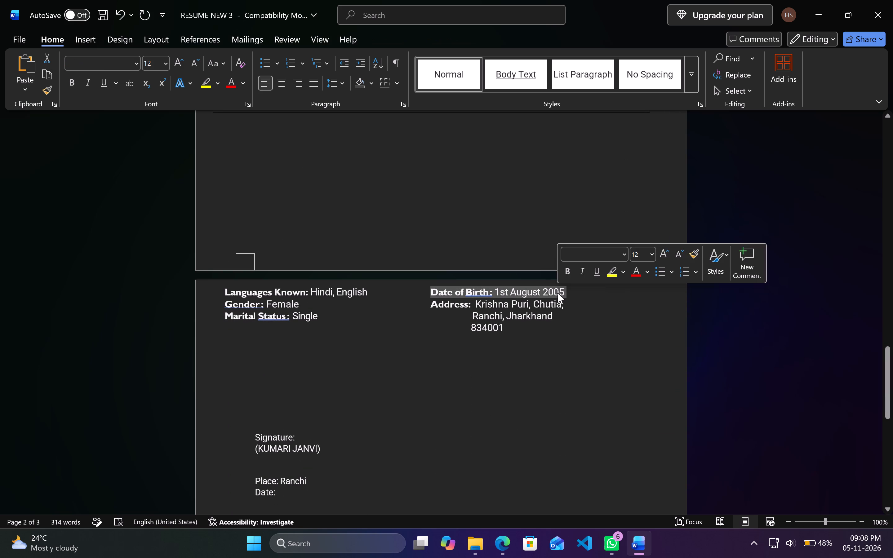
key(ctrl+c)
key(ctrl+c)
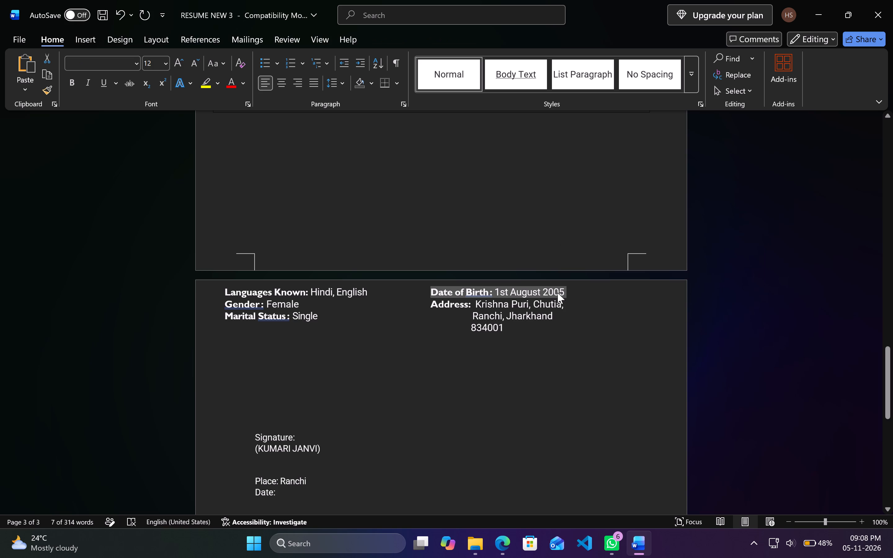
key(ctrl+c)
scroll(558, 293, up, 1)
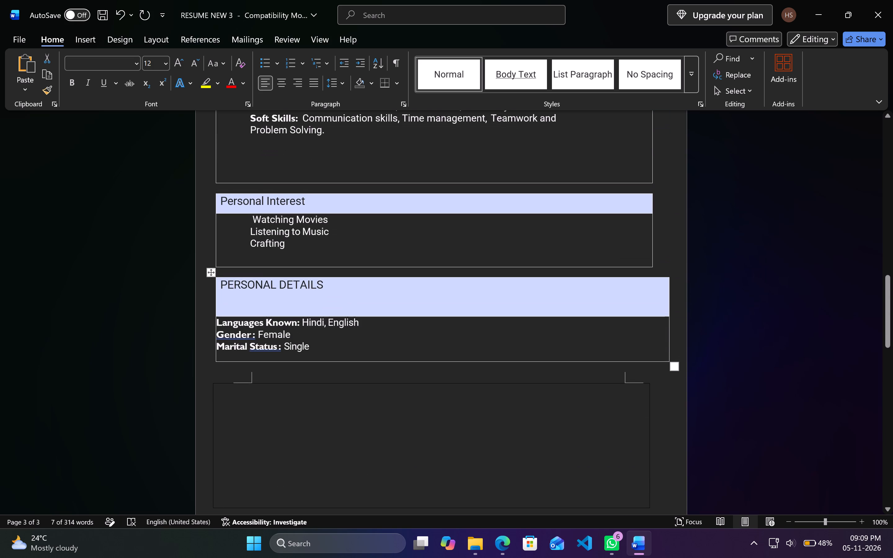
click(537, 323)
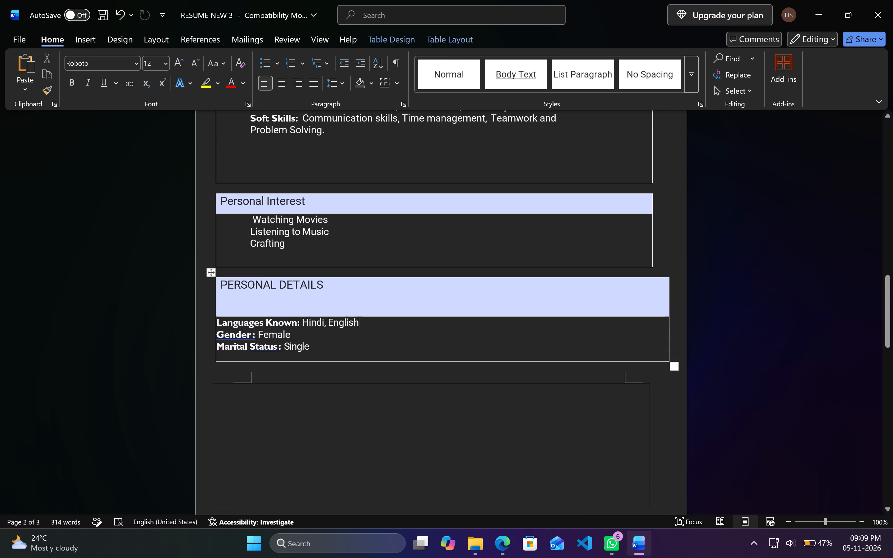
key(Tab)
click(495, 324)
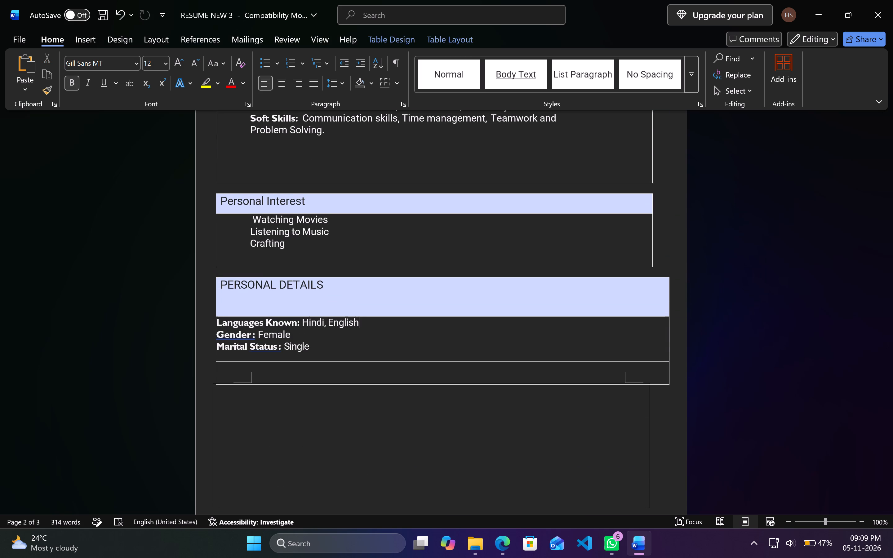
key(Tab)
click(465, 326)
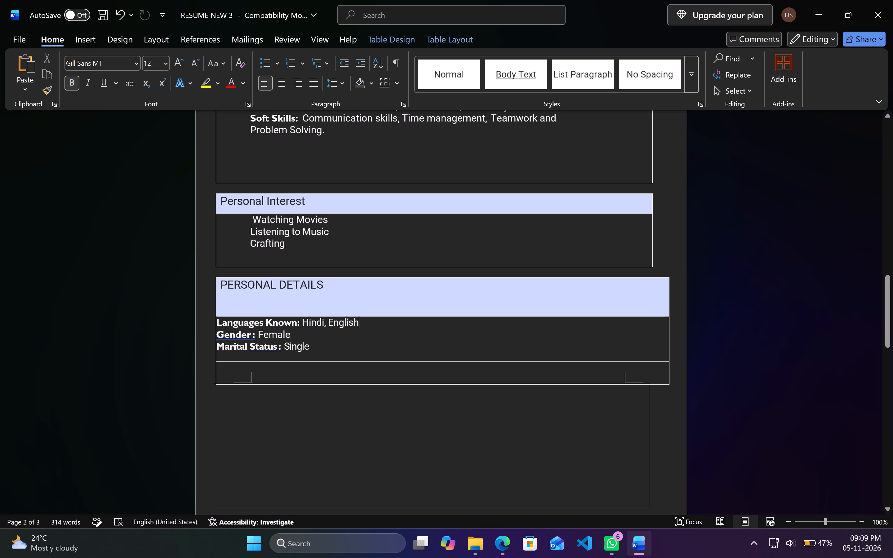
key(space)
key(space)
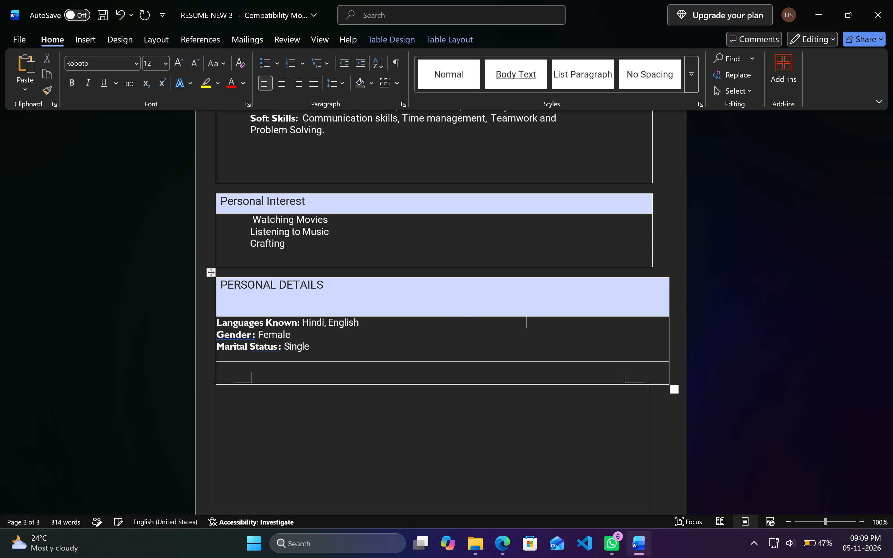
key(ctrl+v)
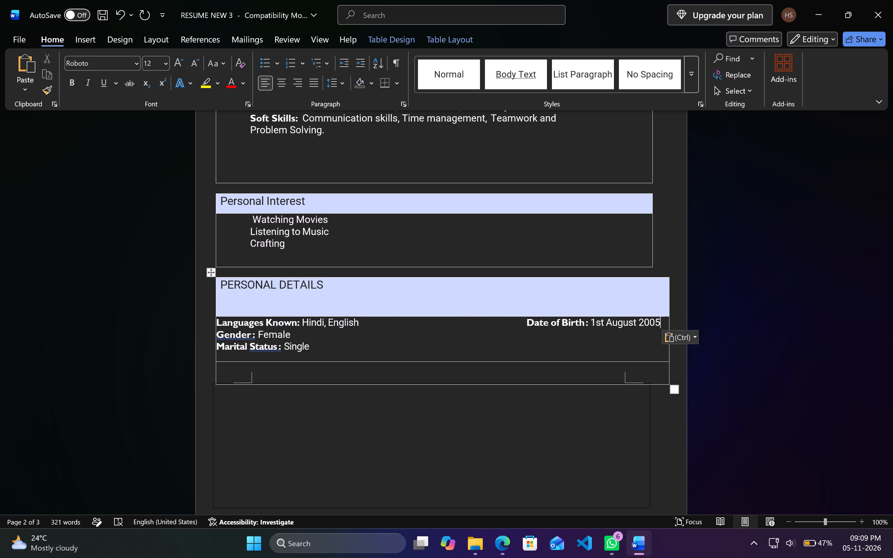
Remove seven spaces before the Date of Birth label to shift it slightly closer to the Languages Known text.
key(Left)
key(Left)
key(Left)
key(Left)
key(Left)
key(Left)
key(Left)
key(Left)
key(Left)
key(Left)
key(Left)
key(Left)
key(Left)
key(Left)
key(Left)
key(Left)
key(Left)
key(Left)
key(Left)
key(Left)
key(Left)
key(Left)
key(Left)
key(Left)
key(BackSpace)
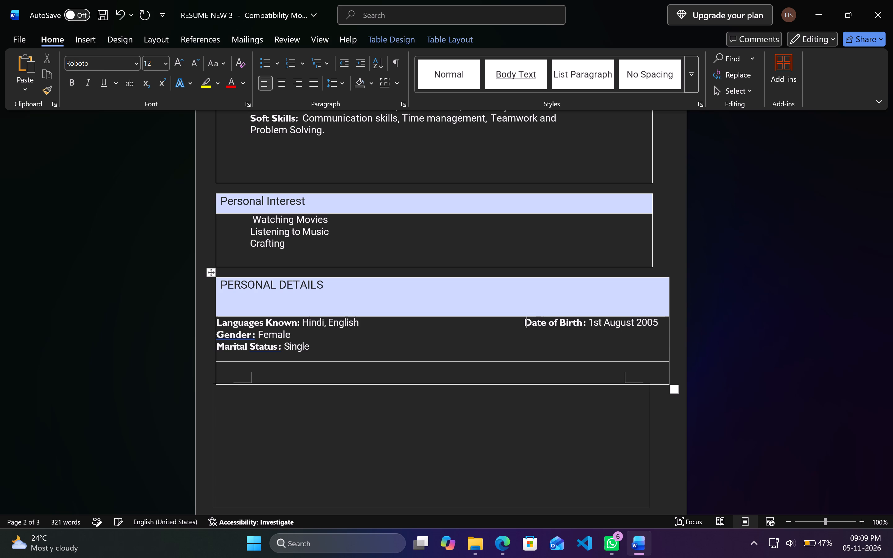
key(BackSpace)
key(BackSpace)
key(BackSpace)
key(BackSpace)
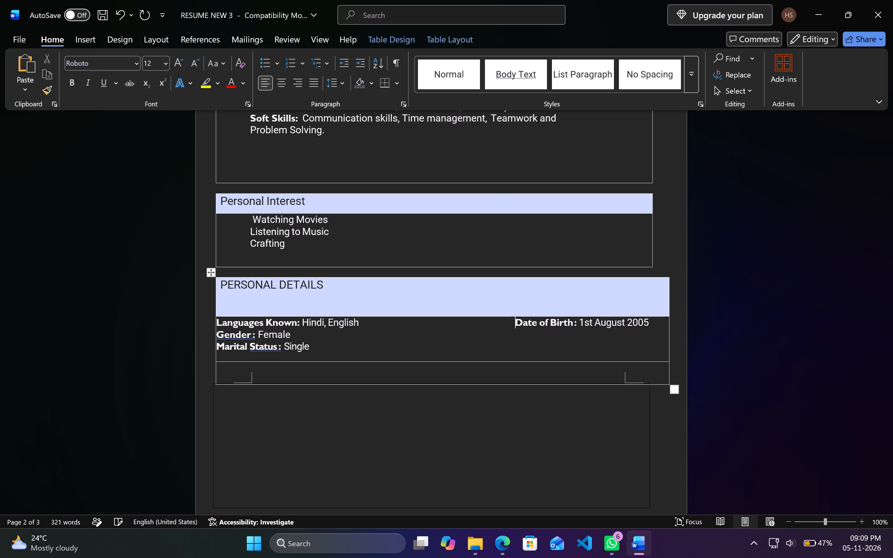
key(BackSpace)
key(BackSpace)
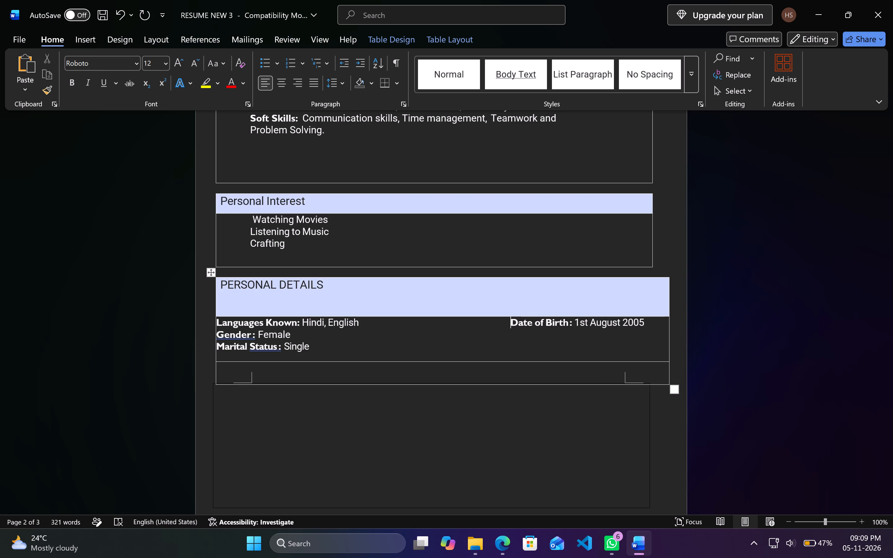
Copy the Address block from page 3 onto the Gender line, spaced to sit under Date of Birth, and remove the extra blank line after it.
scroll(489, 355, down, 1)
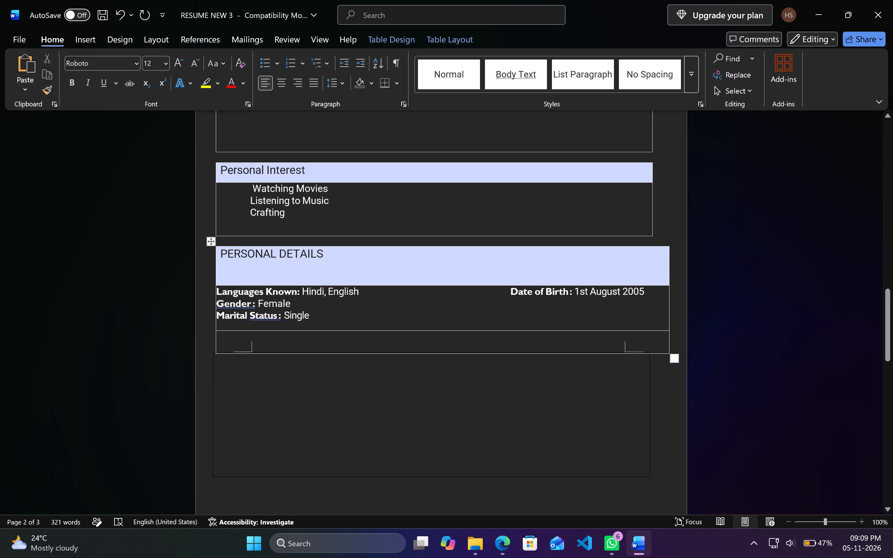
scroll(489, 355, down, 1)
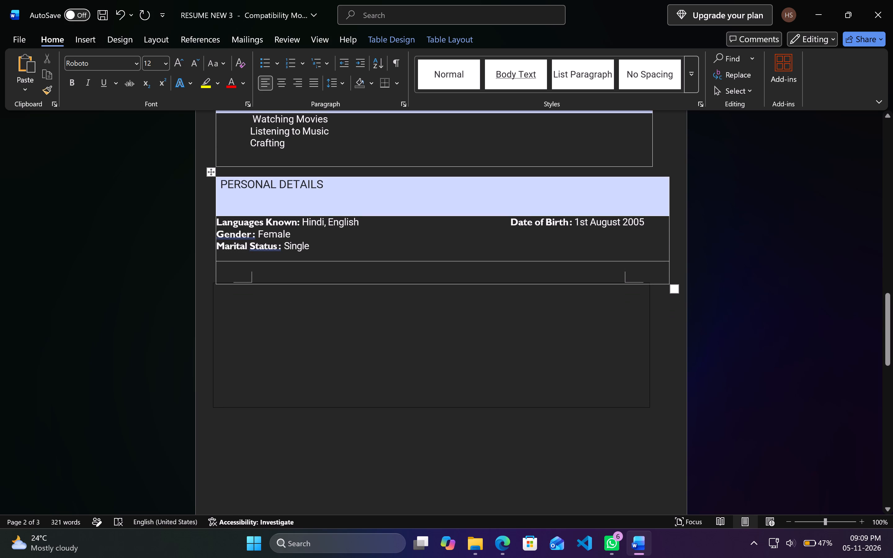
scroll(423, 302, down, 1)
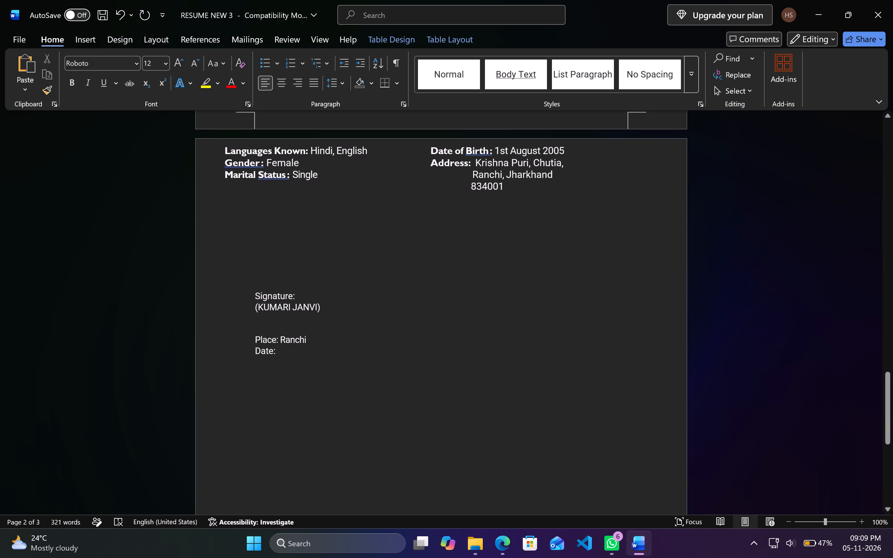
drag(431, 165, 498, 188)
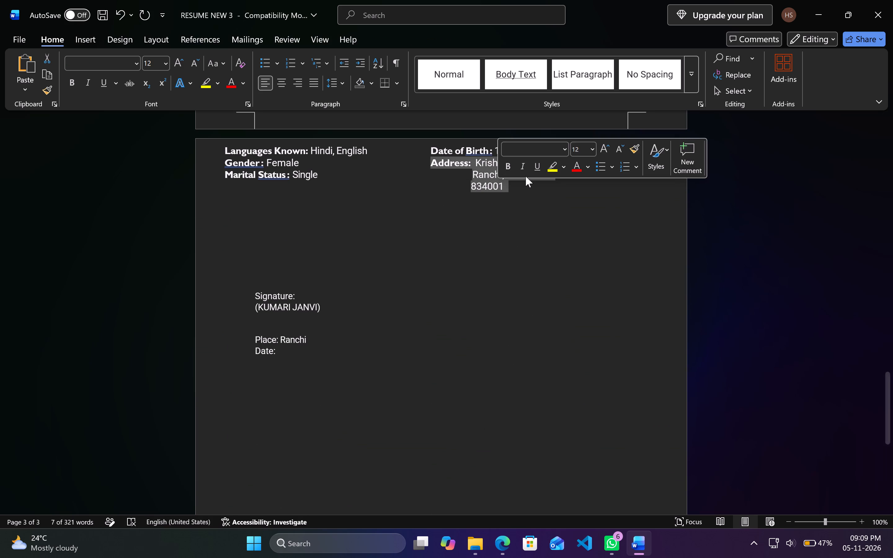
key(ctrl+c)
key(ctrl+c)
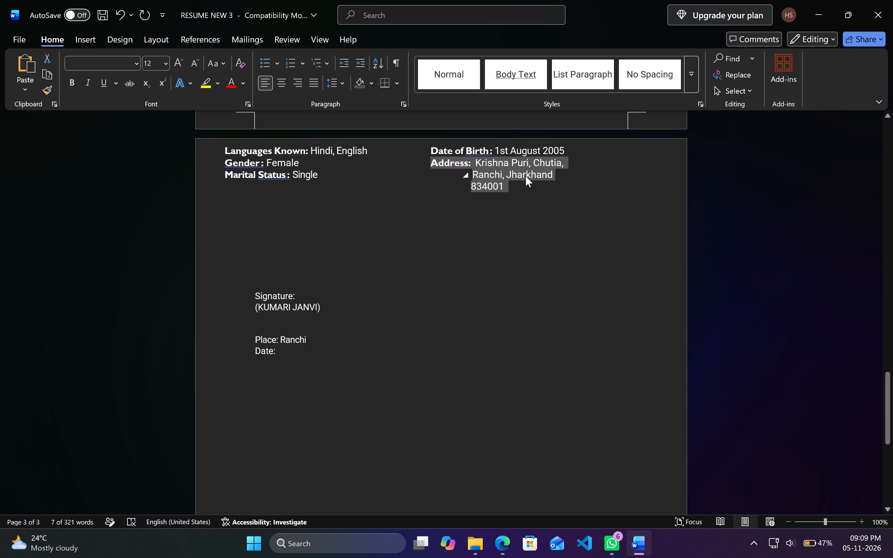
scroll(526, 176, up, 1)
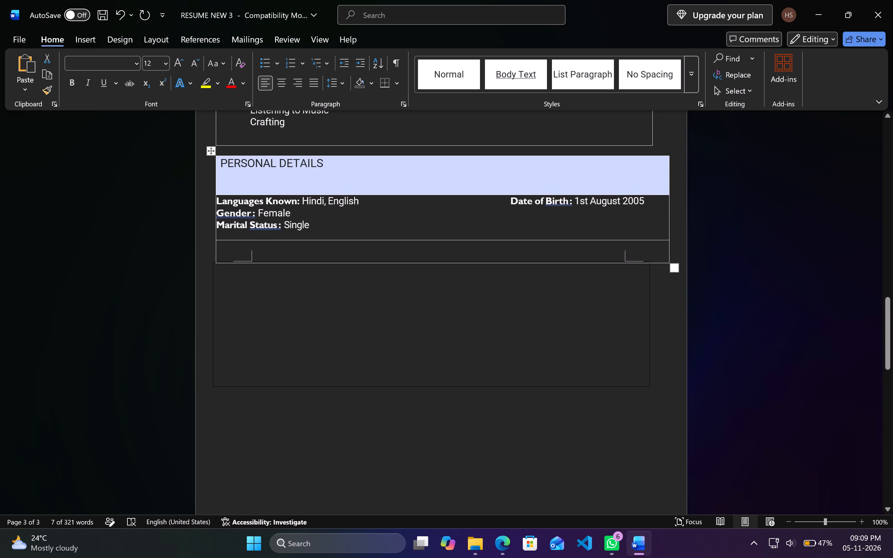
click(517, 215)
key(space)
key(space)
key(space)
key(space)
key(space)
key(space)
key(space)
key(space)
key(space)
key(space)
key(space)
key(space)
key(space)
key(space)
key(space)
key(space)
key(space)
key(space)
key(space)
key(space)
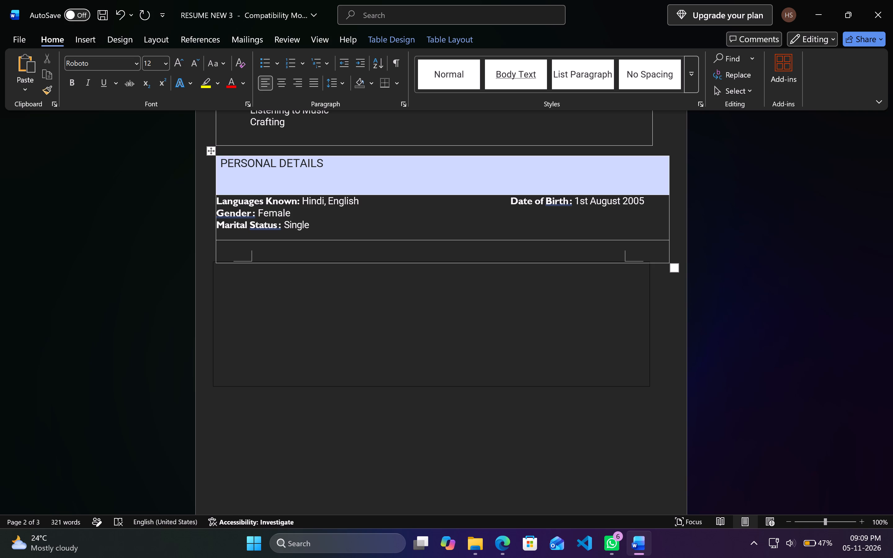
key(BackSpace)
key(BackSpace)
key(space)
key(ctrl+v)
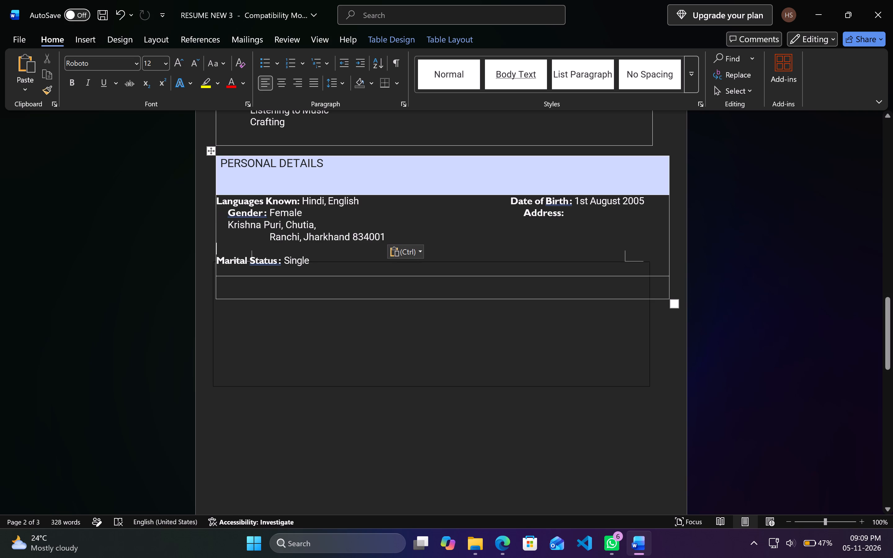
key(BackSpace)
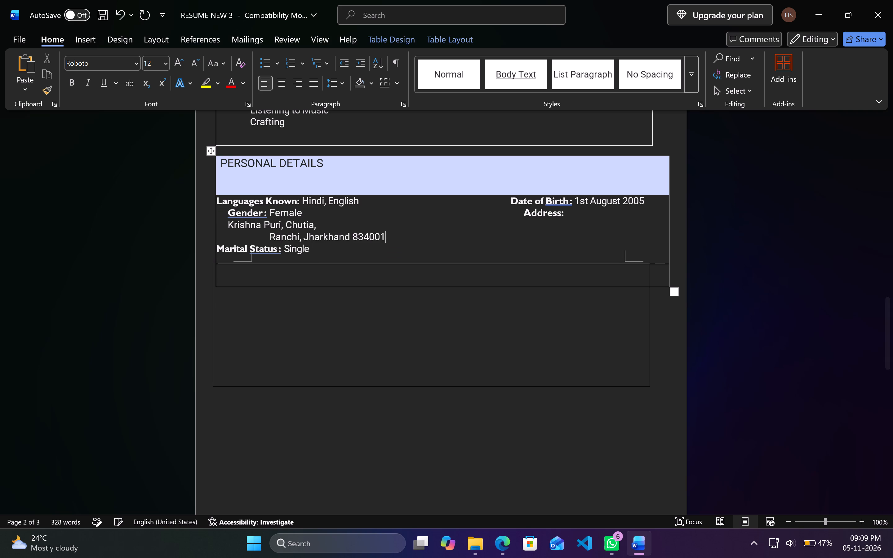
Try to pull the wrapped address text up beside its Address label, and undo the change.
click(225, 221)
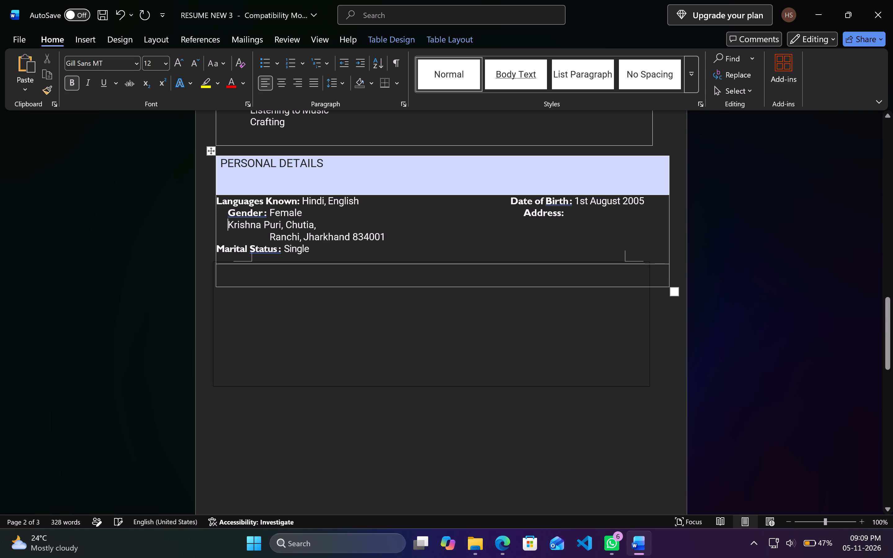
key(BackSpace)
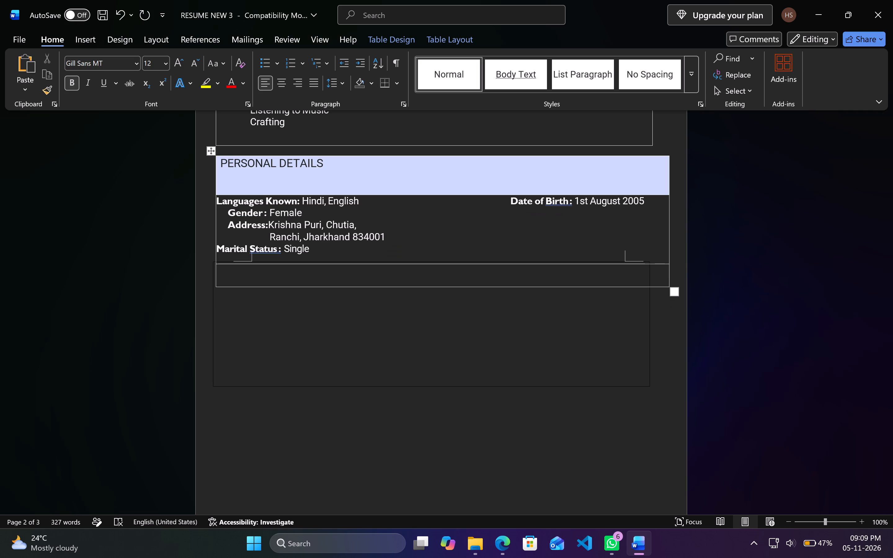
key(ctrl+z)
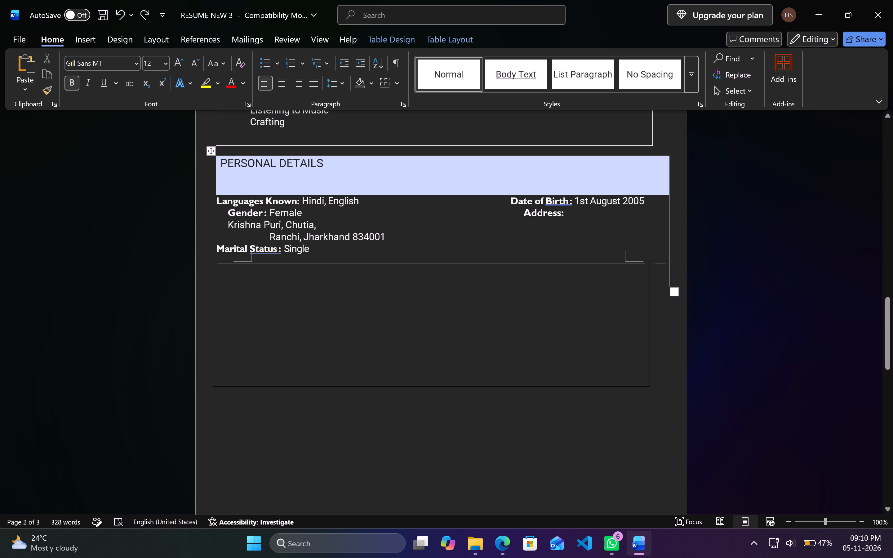
Remove the Gender line's indent and one space before the Address label so it aligns under Date of Birth.
click(228, 216)
key(BackSpace)
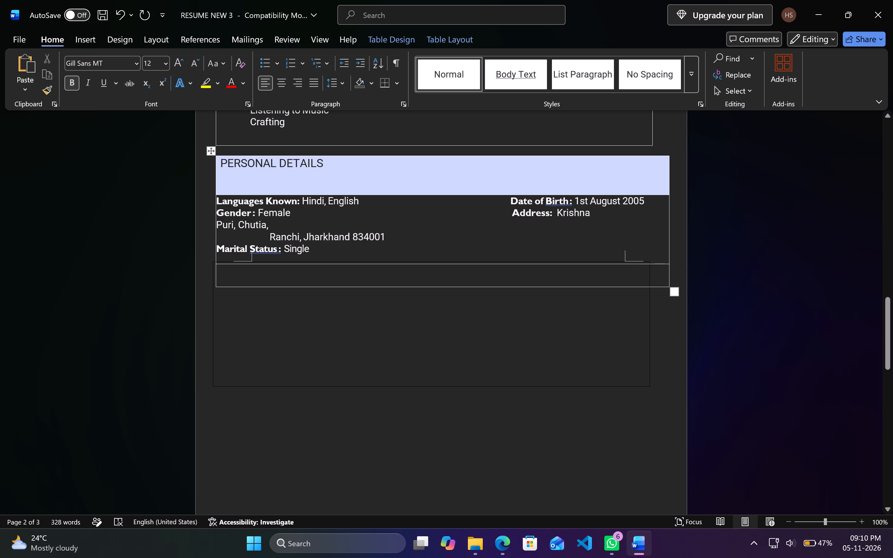
click(219, 225)
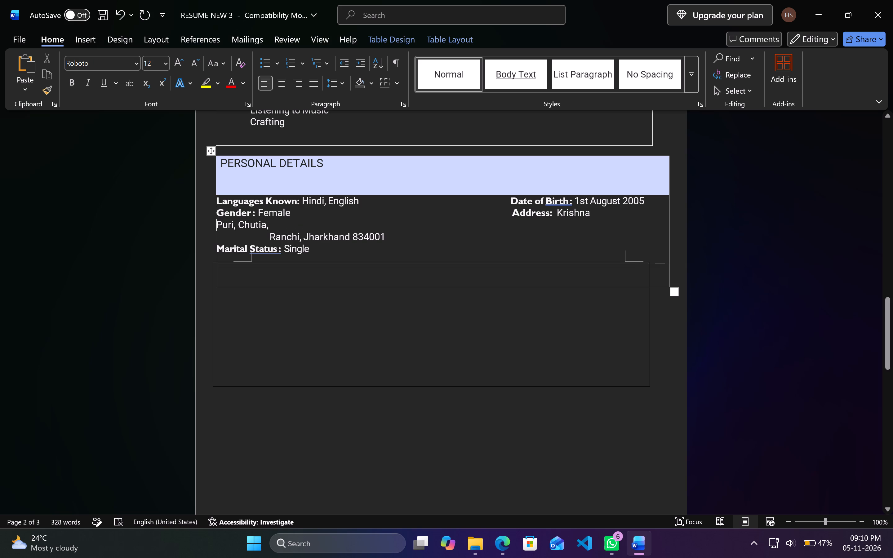
click(511, 211)
key(BackSpace)
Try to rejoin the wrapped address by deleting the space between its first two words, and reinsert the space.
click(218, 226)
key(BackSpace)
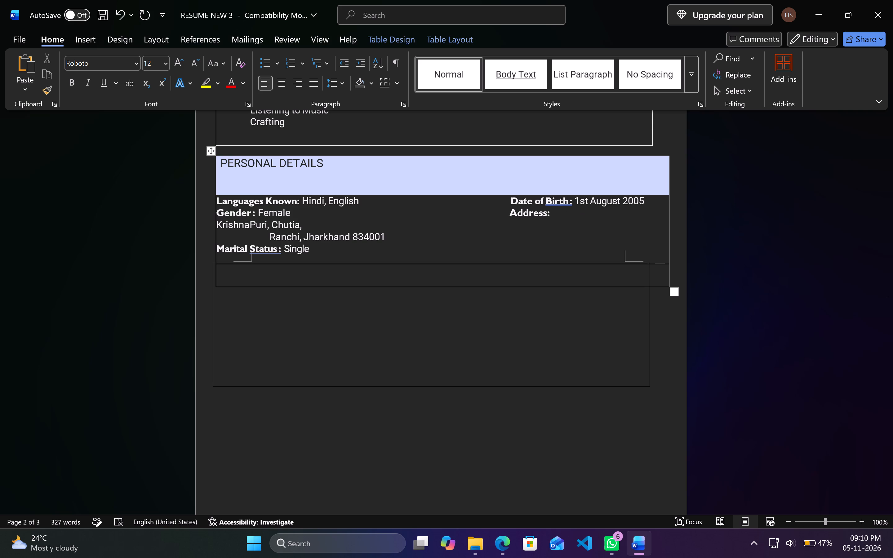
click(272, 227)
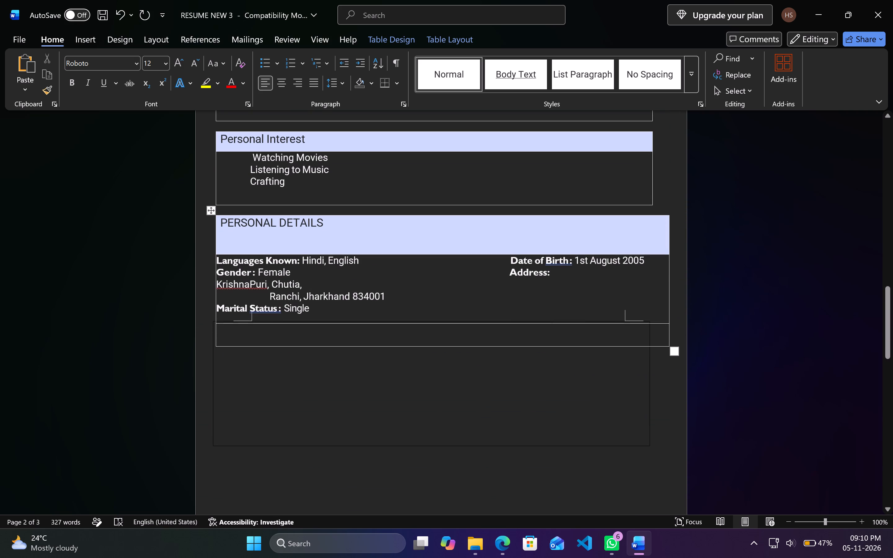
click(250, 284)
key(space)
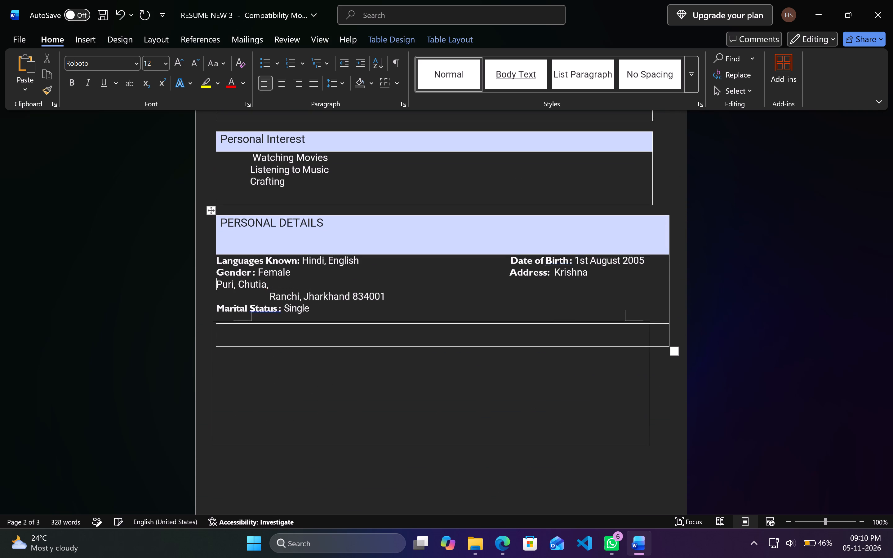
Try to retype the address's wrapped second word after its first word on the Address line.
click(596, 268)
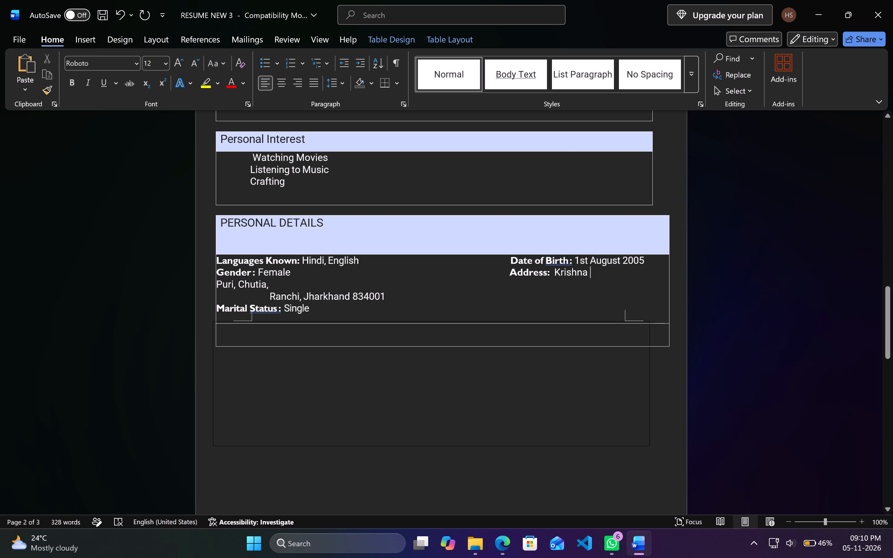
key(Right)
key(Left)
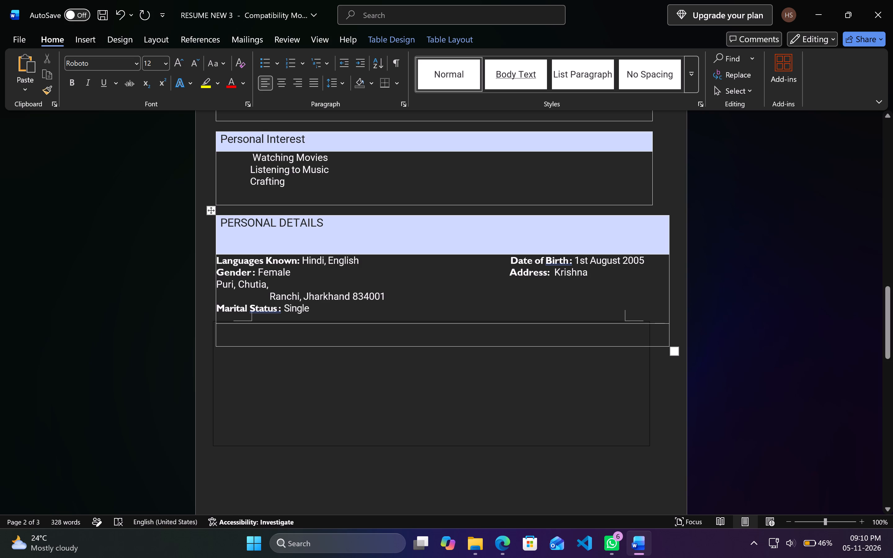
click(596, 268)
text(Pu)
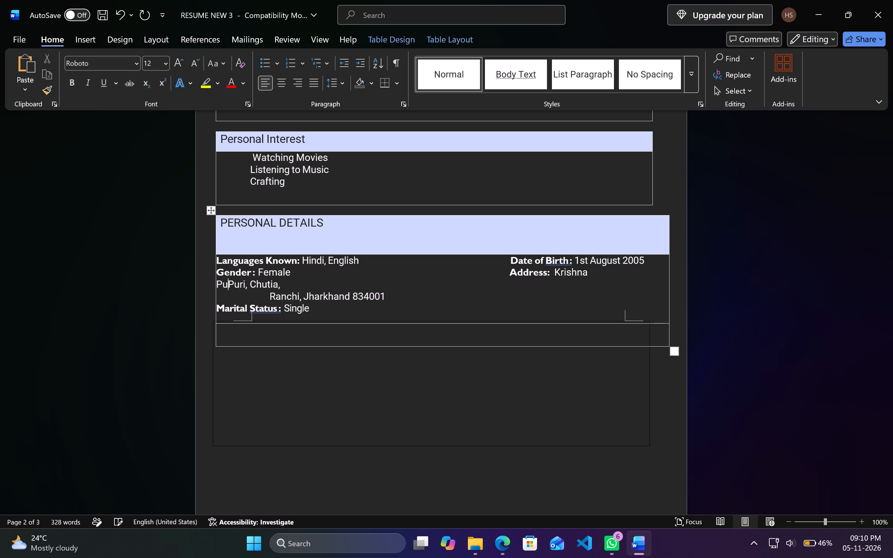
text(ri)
Remove seven spaces before the Date of Birth label in the PERSONAL DETAILS table to bring it closer to Languages Known.
click(509, 257)
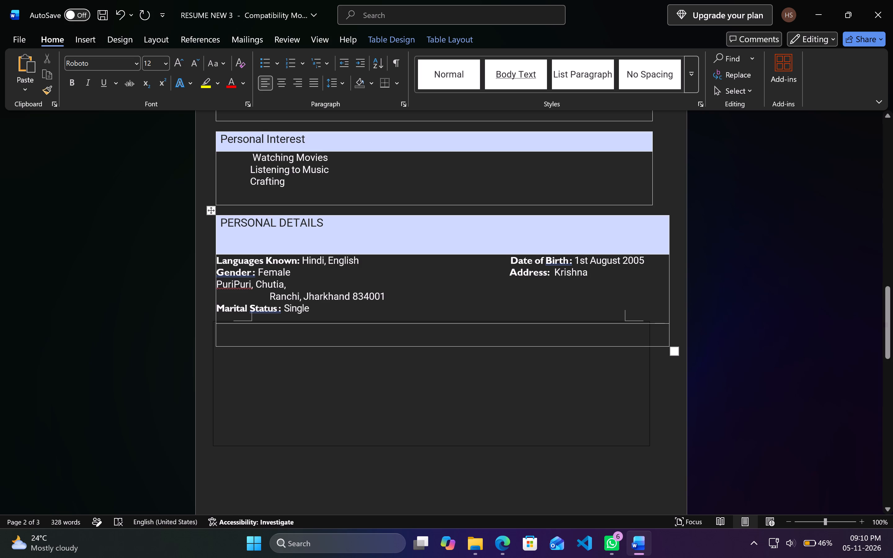
key(BackSpace)
key(BackSpace)
key(BackSpace)
key(BackSpace)
key(BackSpace)
key(BackSpace)
key(BackSpace)
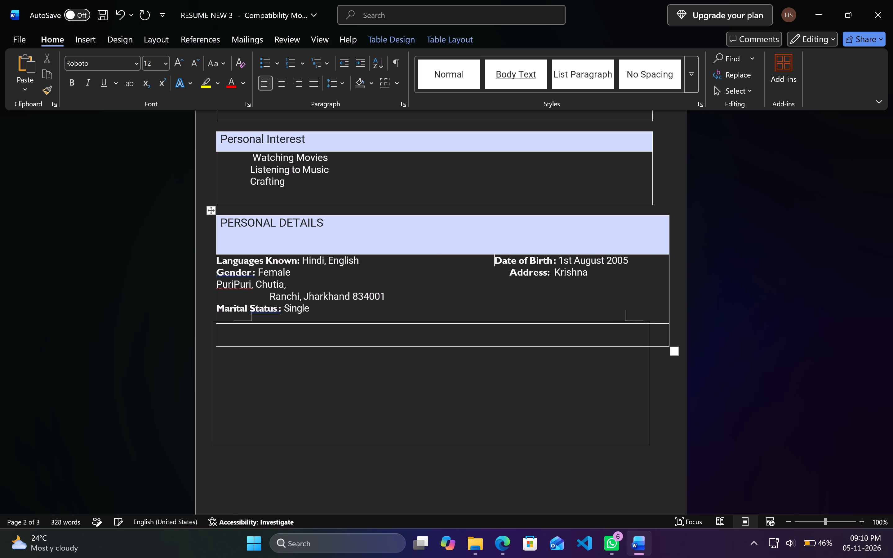
Remove six spaces before the Address label so it lines up under Date of Birth again.
click(512, 273)
key(BackSpace)
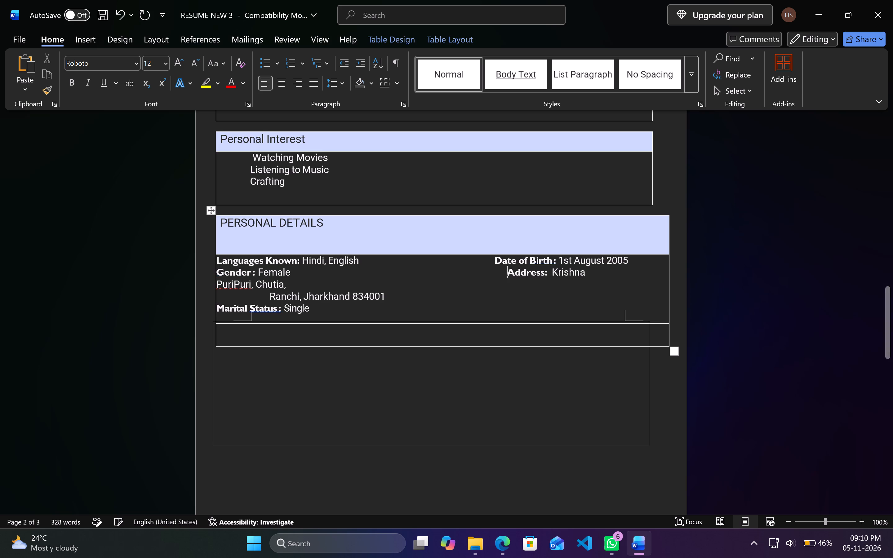
key(BackSpace)
key(BackSpace)
key(BackSpace)
key(BackSpace)
key(BackSpace)
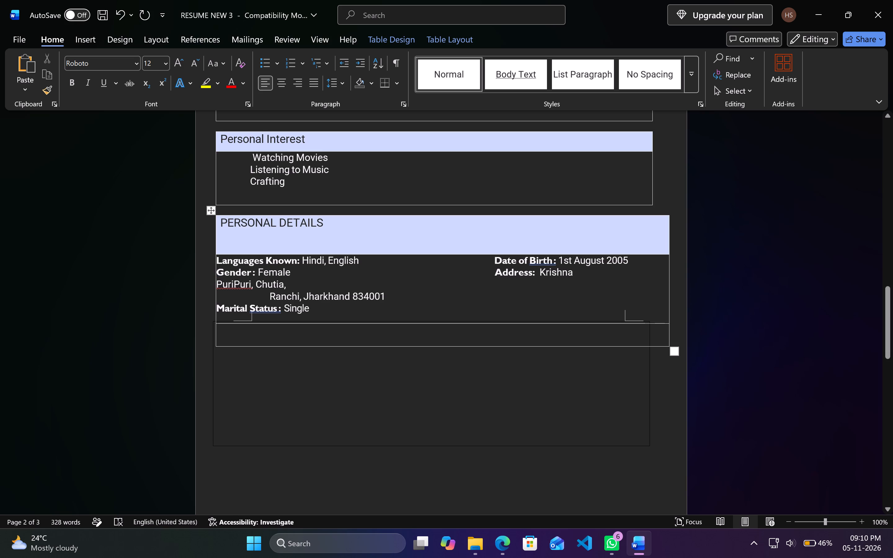
Delete the space between the address's first two words and the duplicated second word, so they join as one word beside the Address label.
click(586, 279)
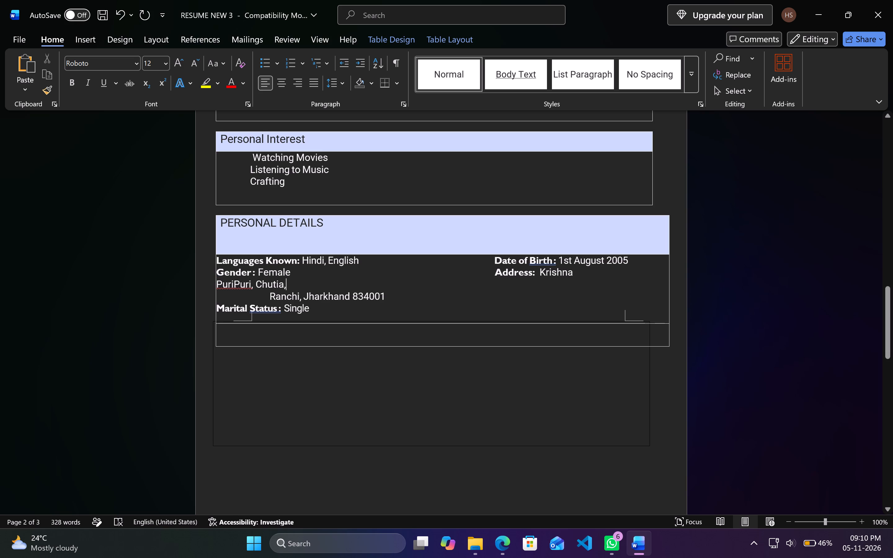
click(584, 276)
click(596, 276)
key(BackSpace)
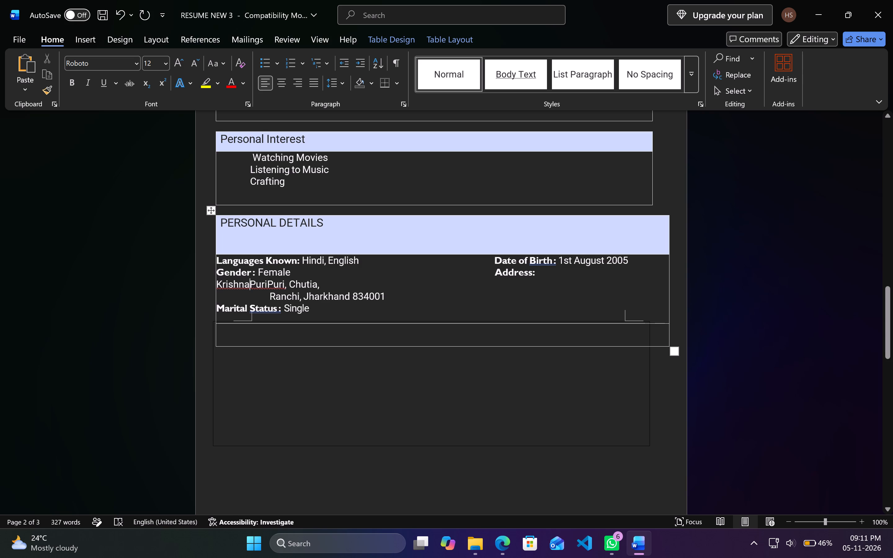
click(268, 287)
key(BackSpace)
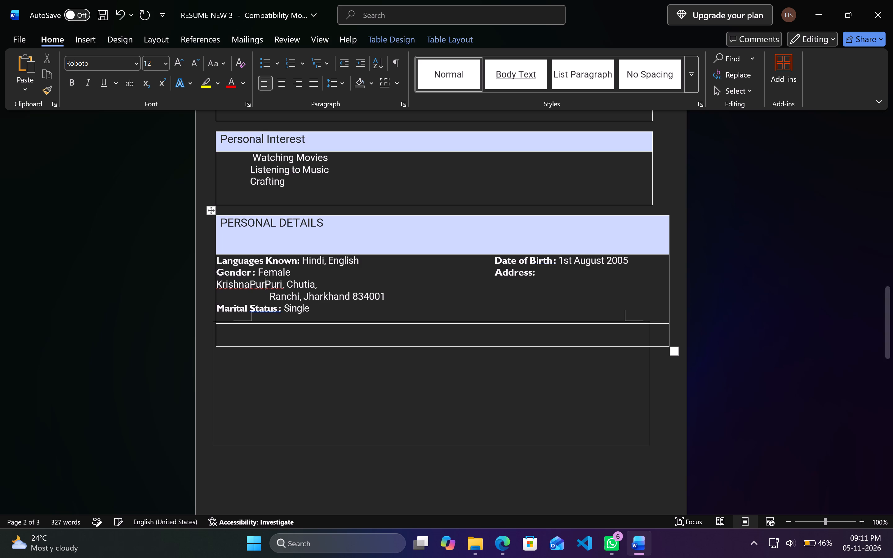
key(BackSpace)
key(BackSpace)
key(BackSpace)
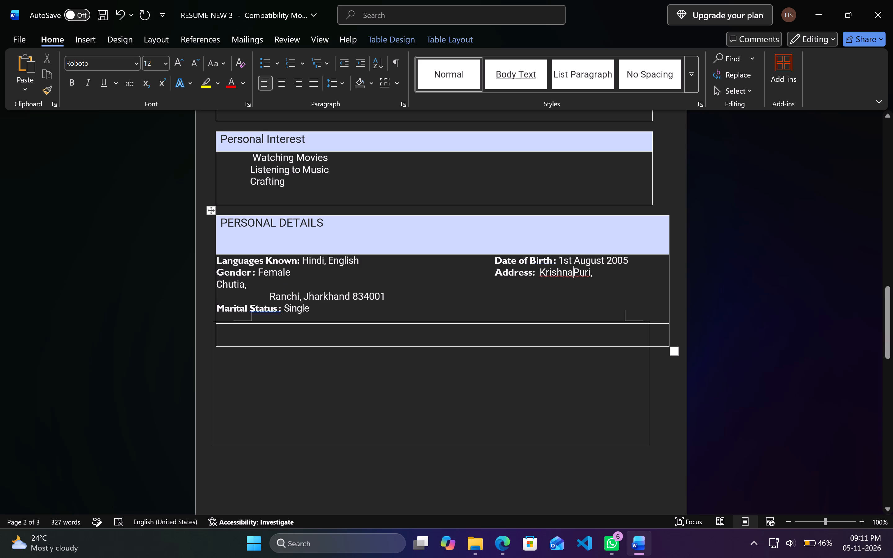
Compare the table's Address line with the layout of the original address block on page 3.
click(593, 269)
scroll(593, 269, down, 1)
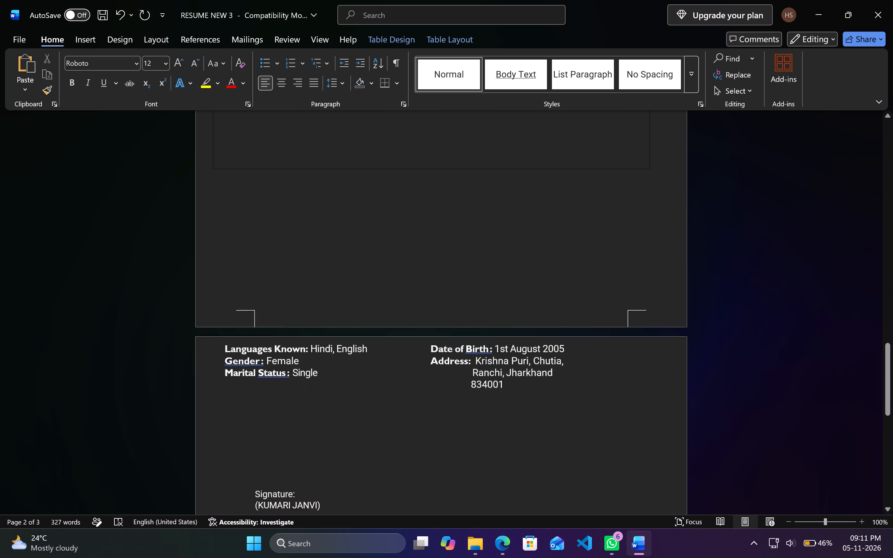
scroll(593, 269, down, 1)
scroll(593, 269, up, 1)
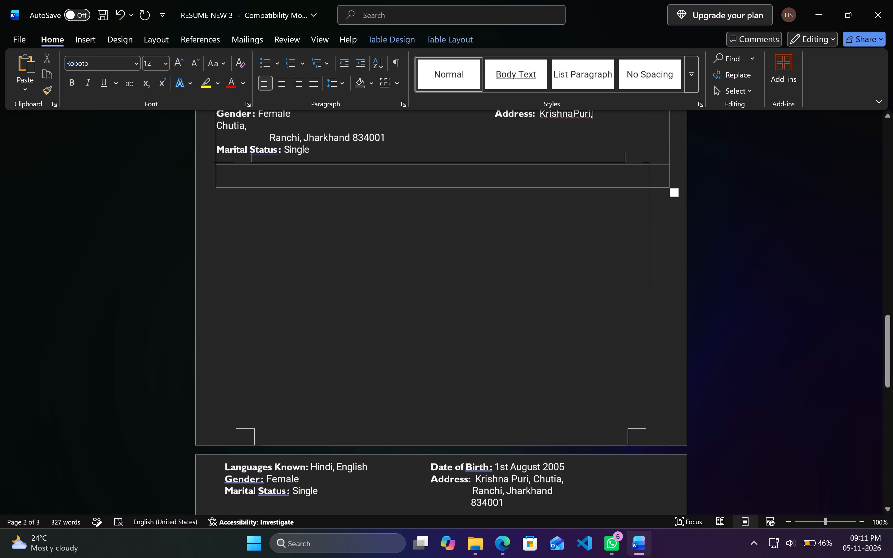
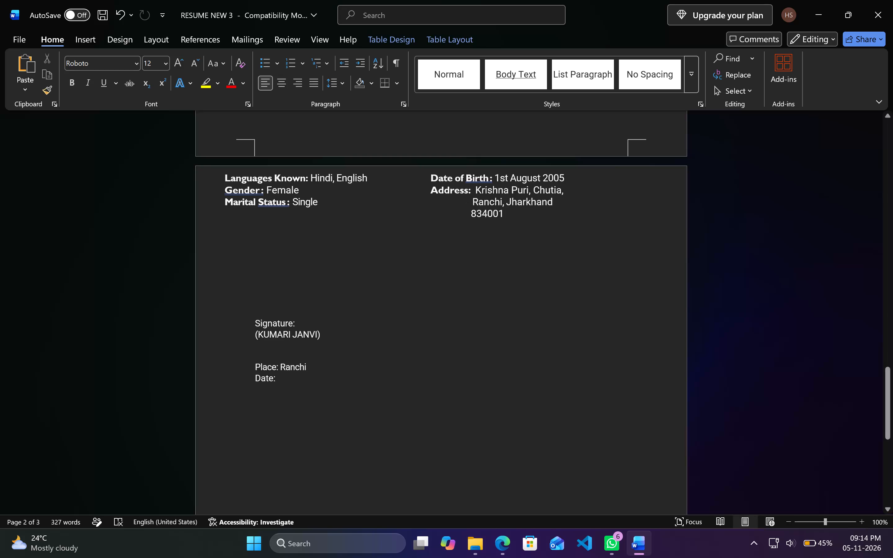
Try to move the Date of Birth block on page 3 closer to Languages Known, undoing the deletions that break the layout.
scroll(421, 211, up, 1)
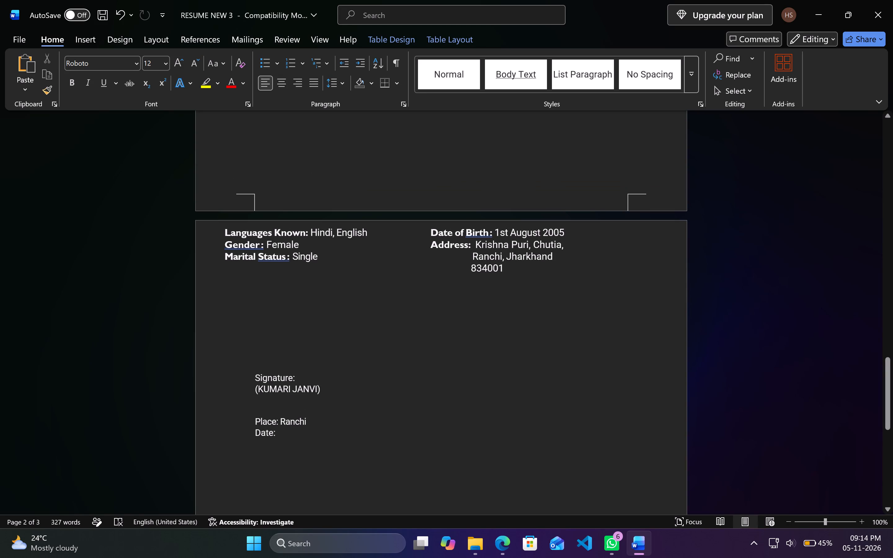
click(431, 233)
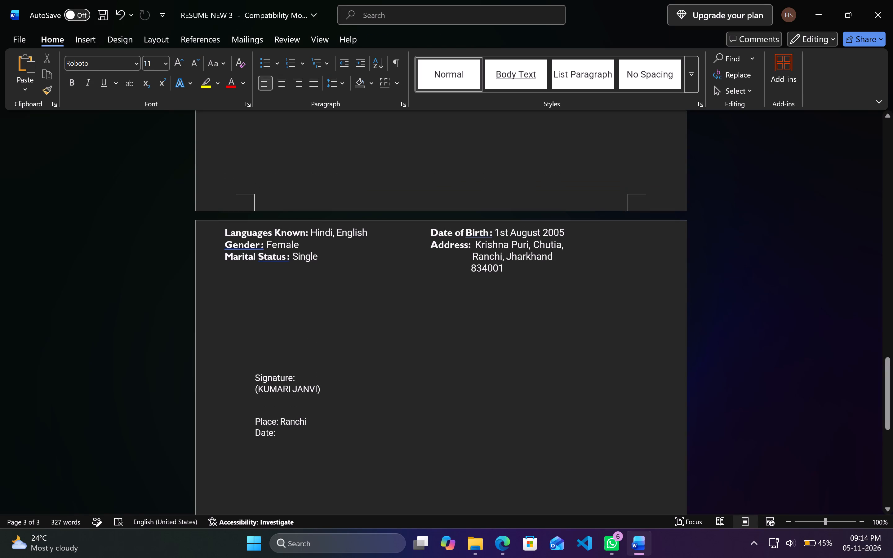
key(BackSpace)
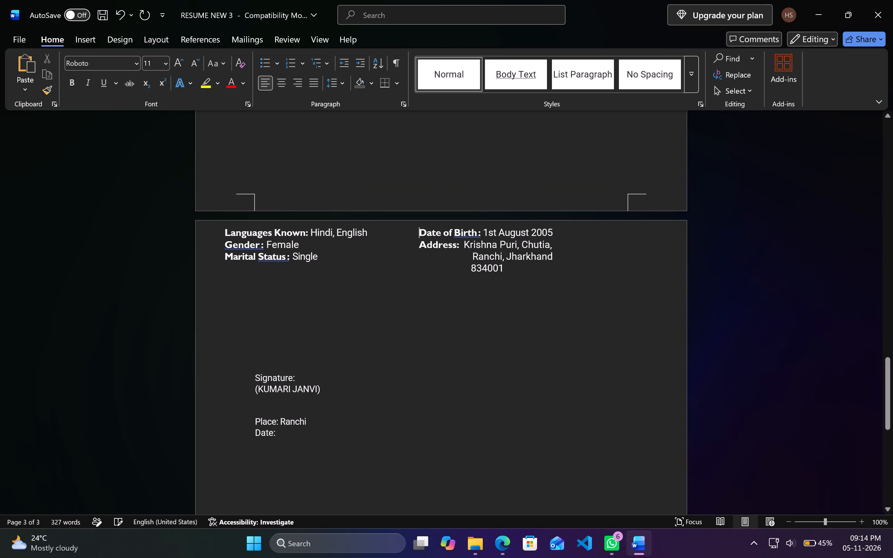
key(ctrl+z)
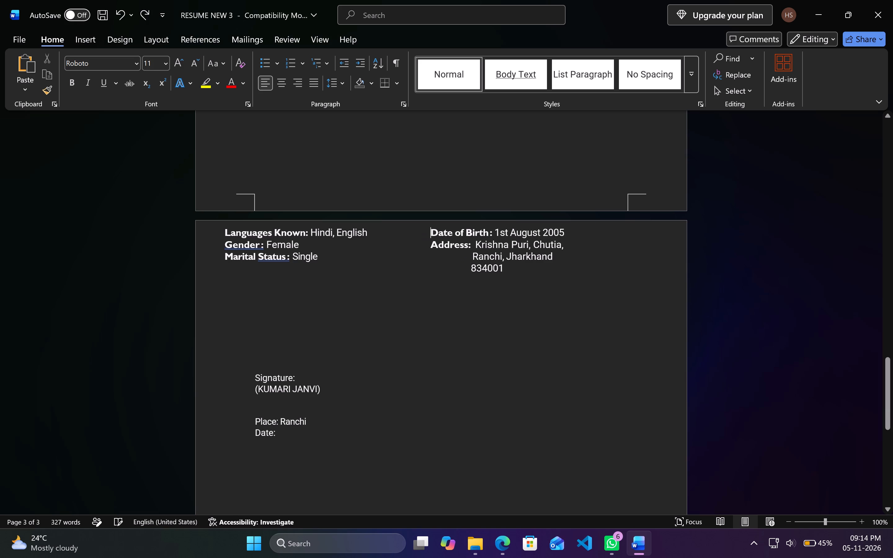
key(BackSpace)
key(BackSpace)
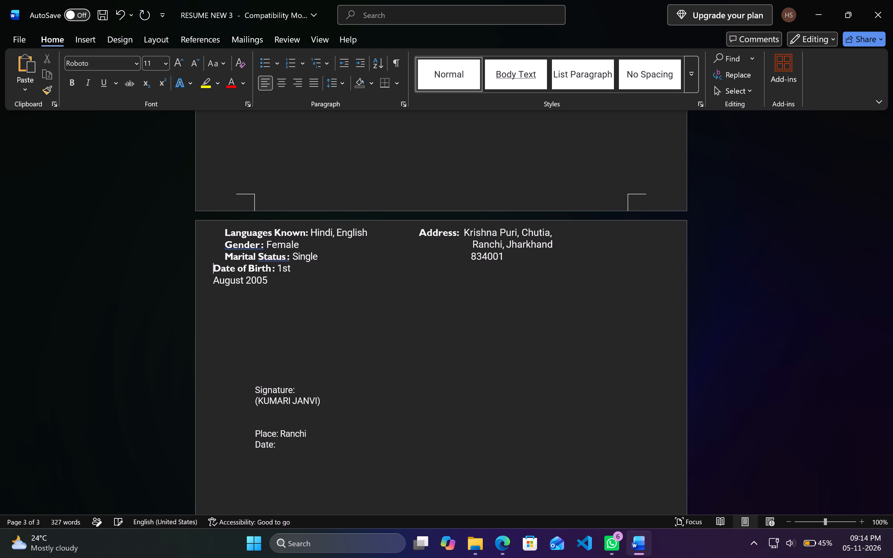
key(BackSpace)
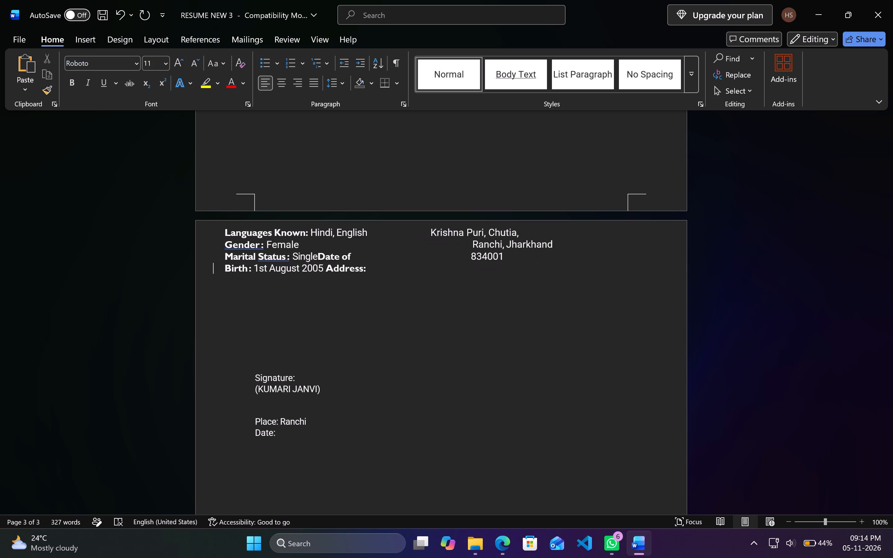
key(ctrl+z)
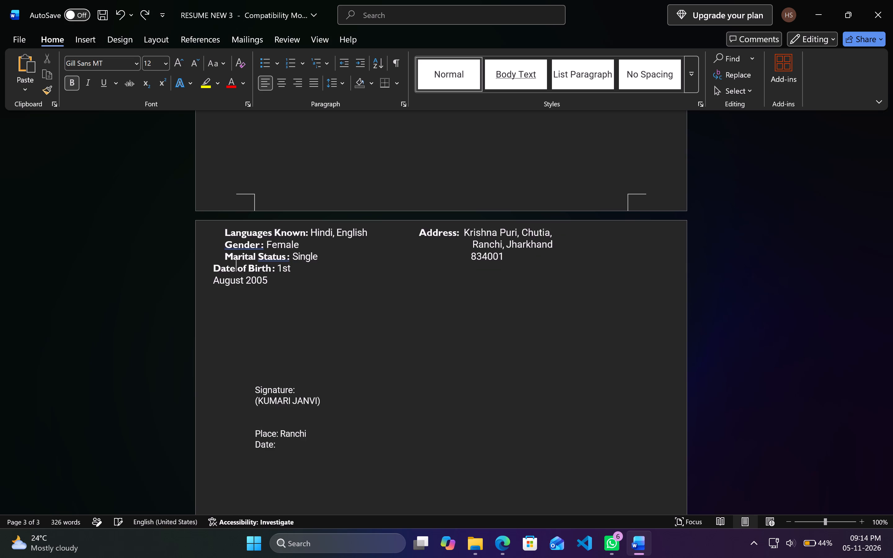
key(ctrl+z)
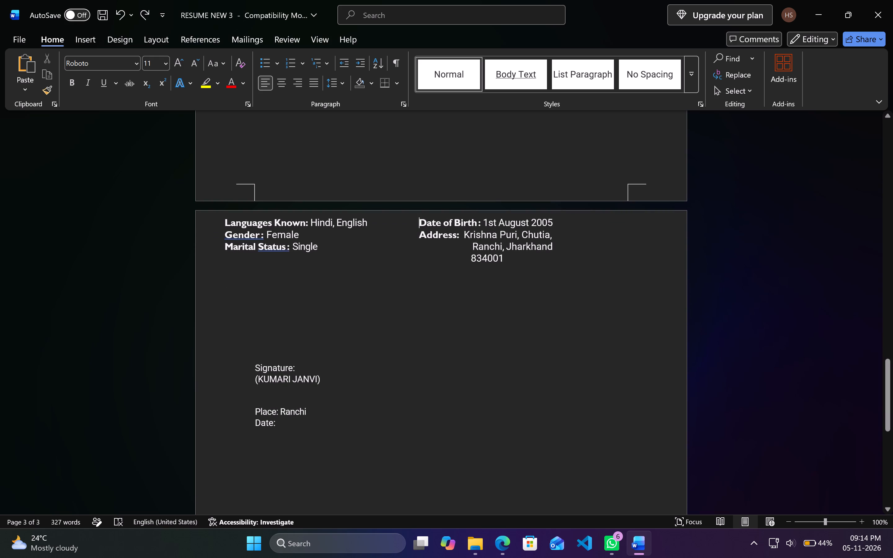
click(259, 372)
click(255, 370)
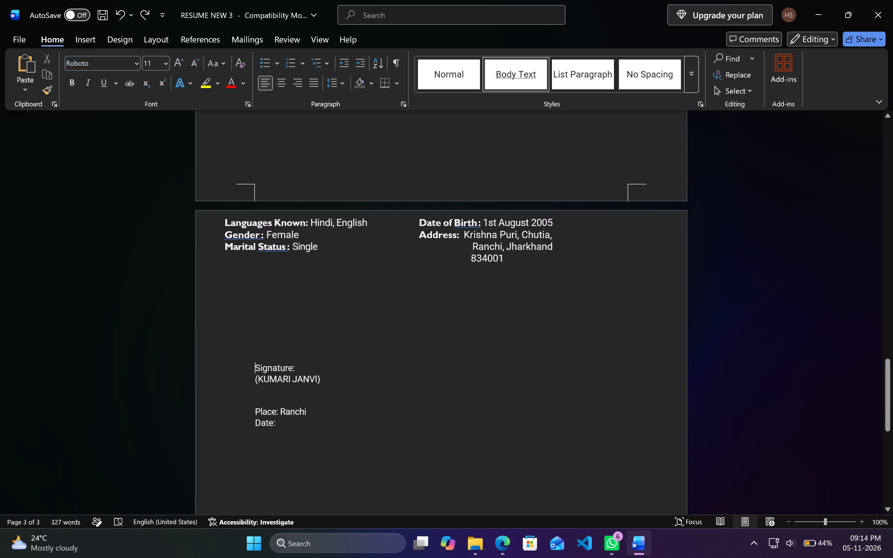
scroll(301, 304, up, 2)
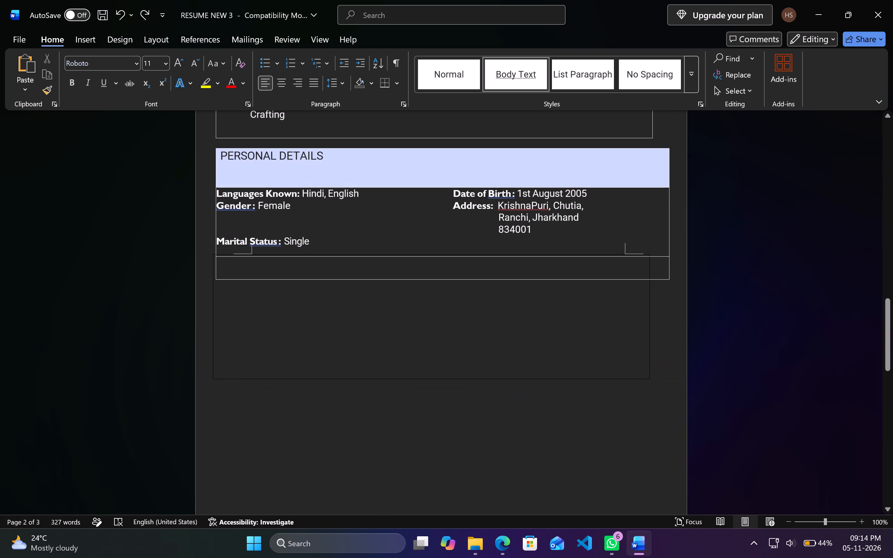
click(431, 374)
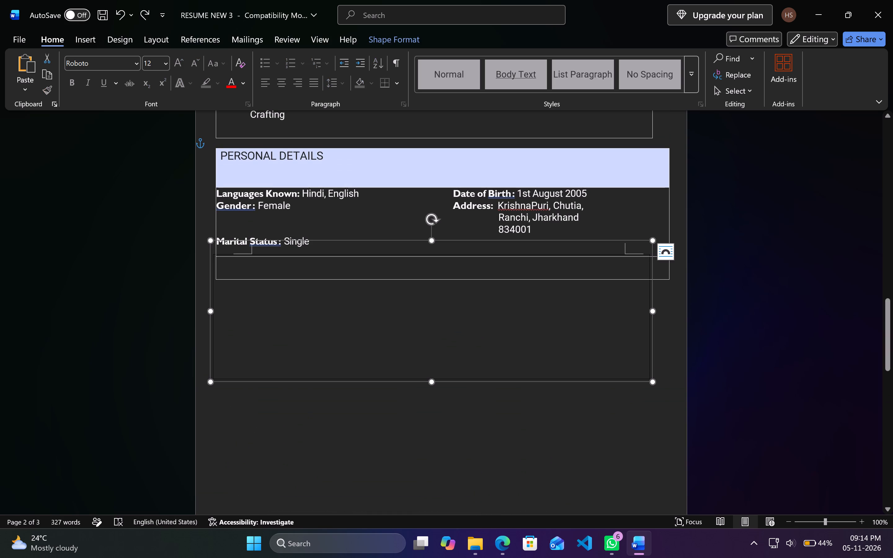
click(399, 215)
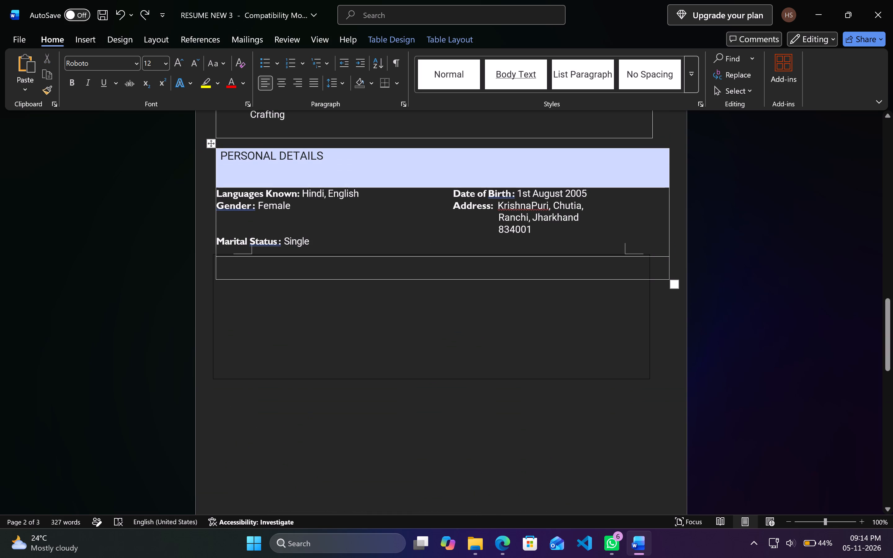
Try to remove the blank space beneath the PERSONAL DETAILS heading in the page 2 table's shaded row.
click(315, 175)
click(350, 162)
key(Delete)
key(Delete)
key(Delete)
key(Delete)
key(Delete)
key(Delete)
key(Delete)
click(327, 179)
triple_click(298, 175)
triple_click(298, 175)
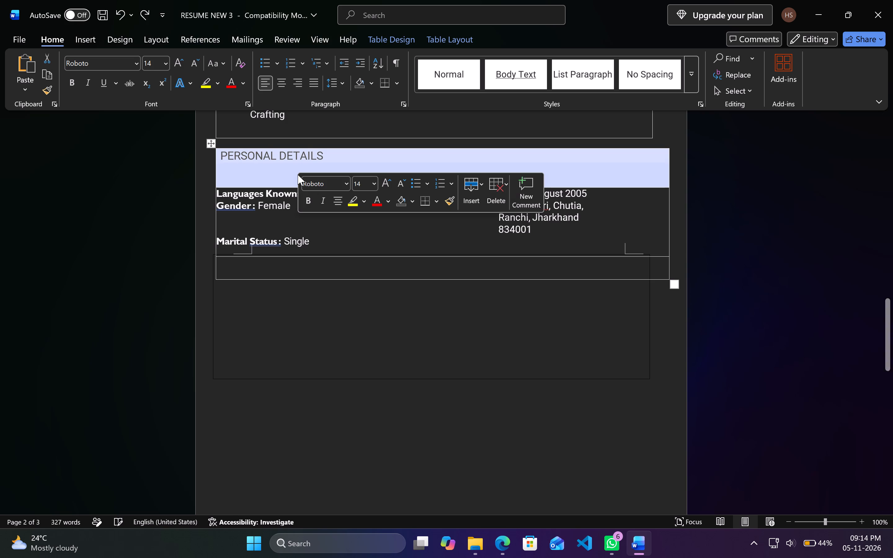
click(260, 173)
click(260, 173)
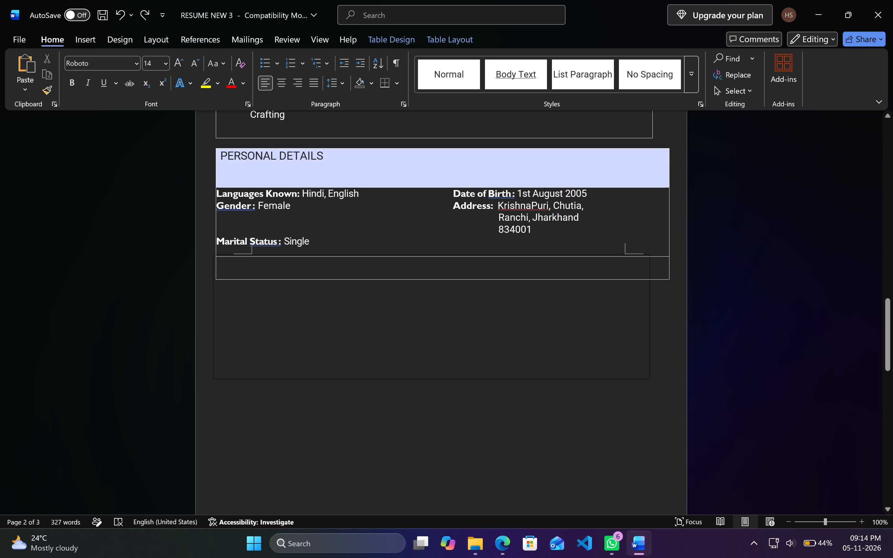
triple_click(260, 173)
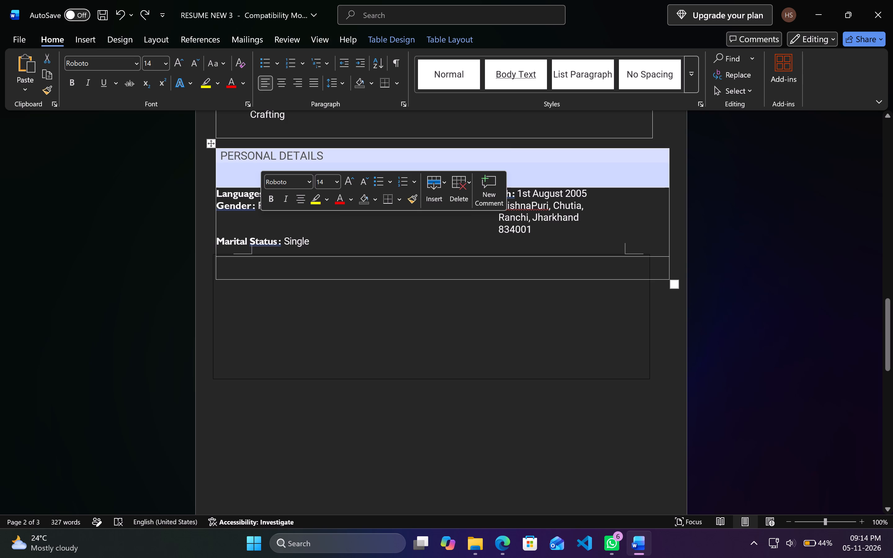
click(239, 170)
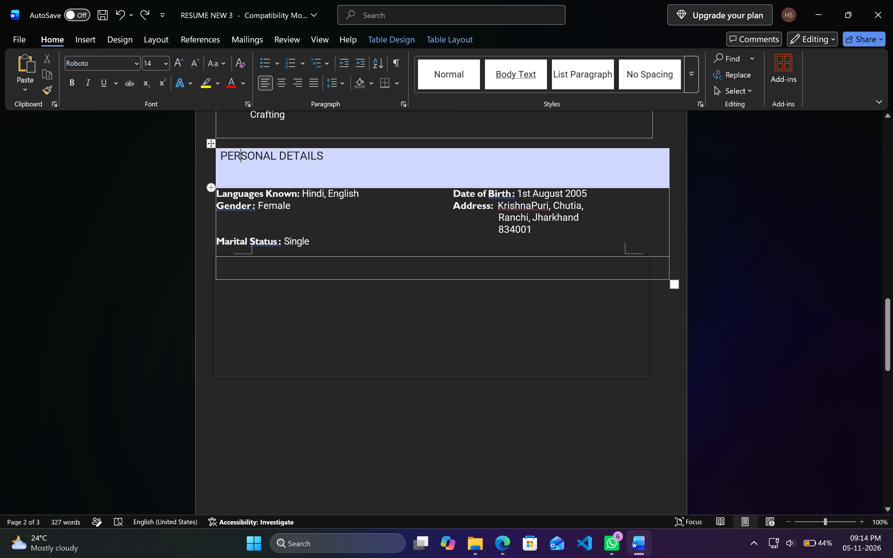
Copy the details from Languages Known through Marital Status, including Date of Birth and Address, from the PERSONAL DETAILS table.
drag(218, 194, 311, 245)
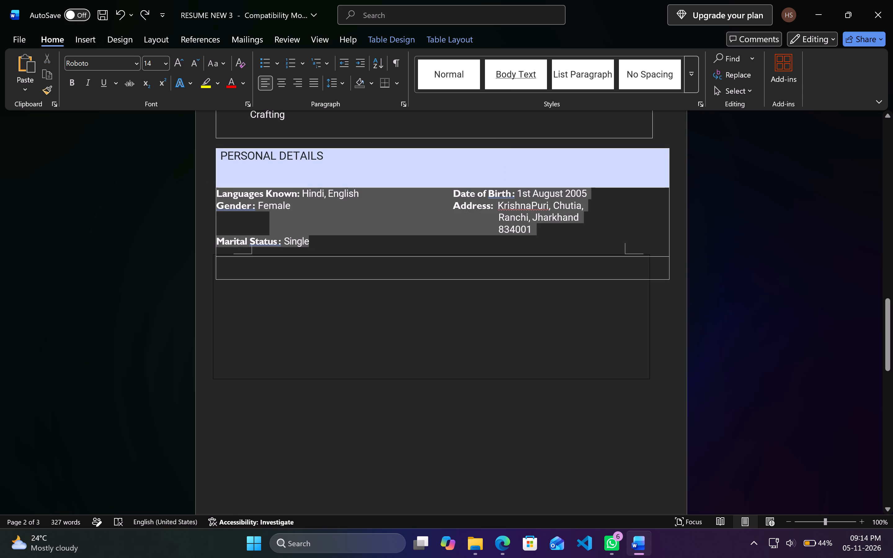
drag(311, 245, 314, 247)
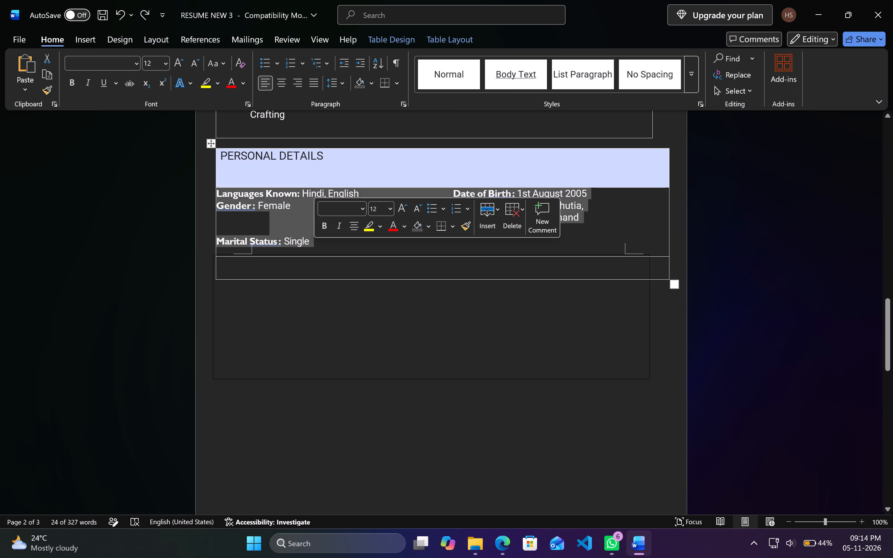
key(ctrl+c)
key(ctrl+c)
key(ctrl+c)
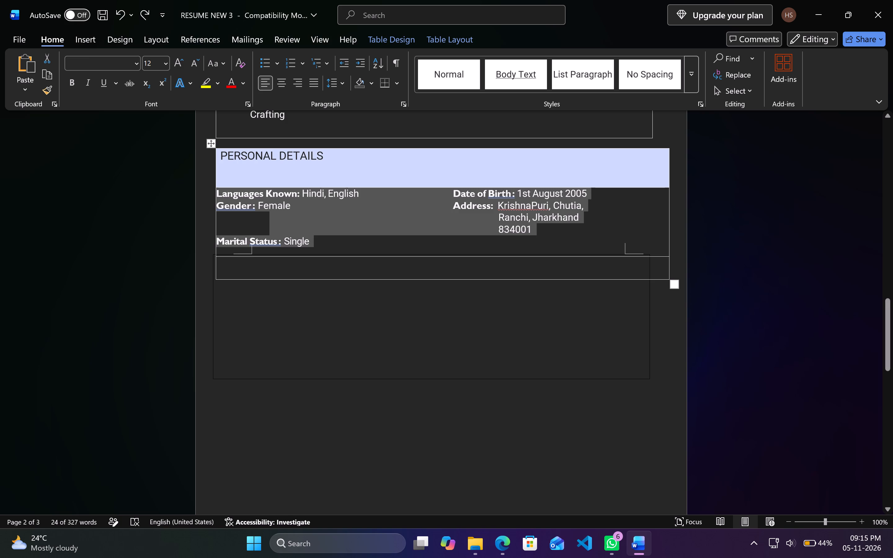
Undo the earlier edits back to the original compact PERSONAL DETAILS table with an empty row under its heading.
key(ctrl+z)
key(ctrl+z)
key(ctrl+z)
key(ctrl+z)
key(ctrl+z)
key(ctrl+z)
key(ctrl+z)
key(ctrl+z)
key(ctrl+z)
key(ctrl+z)
key(ctrl+z)
key(ctrl+z)
key(ctrl+z)
key(ctrl+z)
key(ctrl+z)
key(ctrl+z)
key(ctrl+z)
key(ctrl+z)
key(ctrl+z)
key(ctrl+z)
key(ctrl+z)
key(ctrl+z)
key(ctrl+z)
key(ctrl+z)
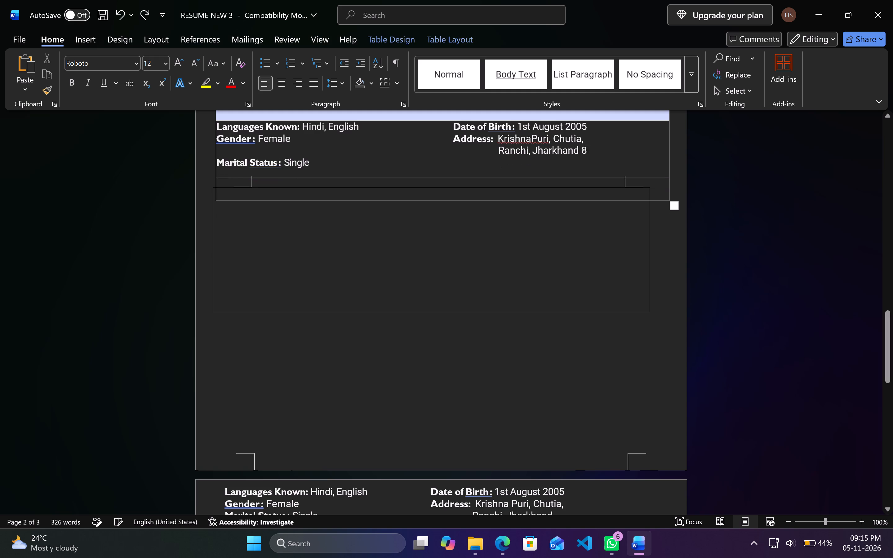
key(ctrl+z)
key(ctrl+z)
key(ctrl+z)
key(ctrl+z)
key(ctrl+z)
key(ctrl+z)
key(ctrl+z)
key(ctrl+z)
key(ctrl+z)
key(ctrl+z)
key(ctrl+z)
key(ctrl+z)
key(ctrl+z)
key(ctrl+z)
key(ctrl+z)
key(ctrl+z)
key(ctrl+z)
key(ctrl+z)
key(ctrl+z)
key(ctrl+z)
key(ctrl+z)
key(ctrl+z)
key(ctrl+z)
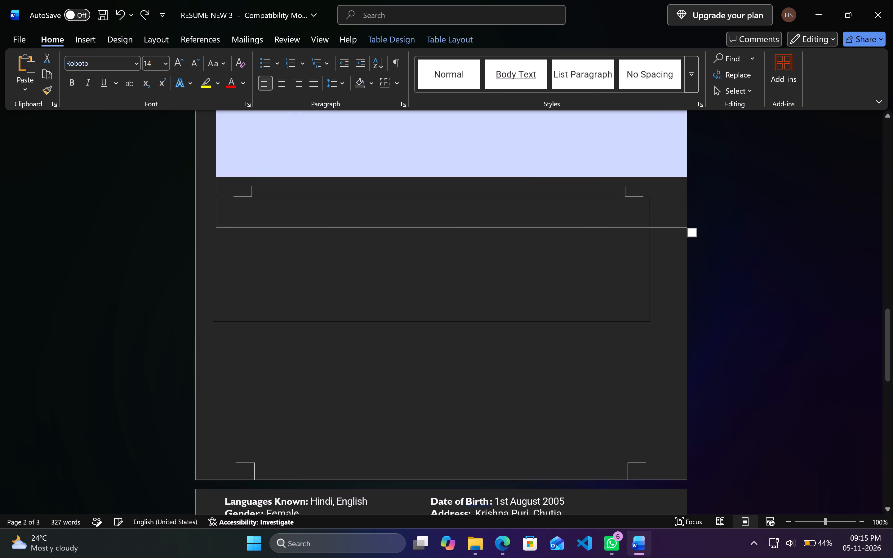
key(ctrl+z)
key(ctrl+z)
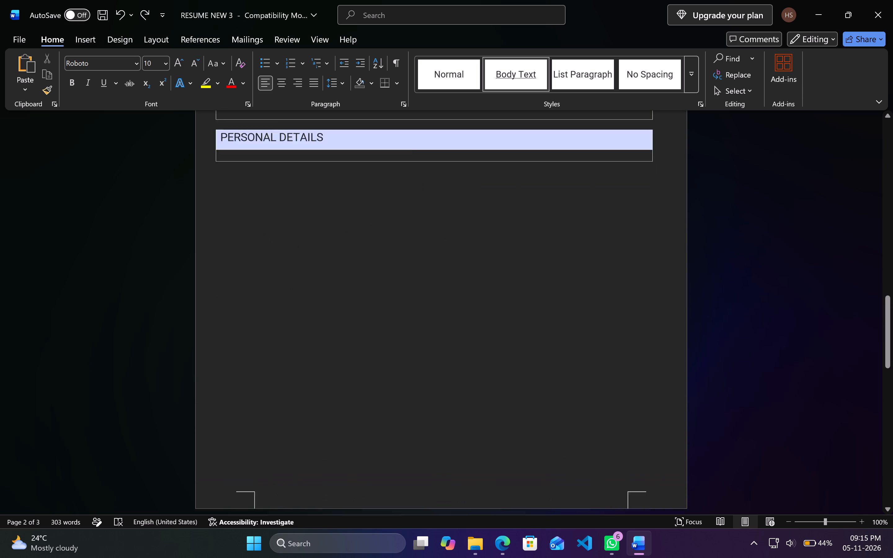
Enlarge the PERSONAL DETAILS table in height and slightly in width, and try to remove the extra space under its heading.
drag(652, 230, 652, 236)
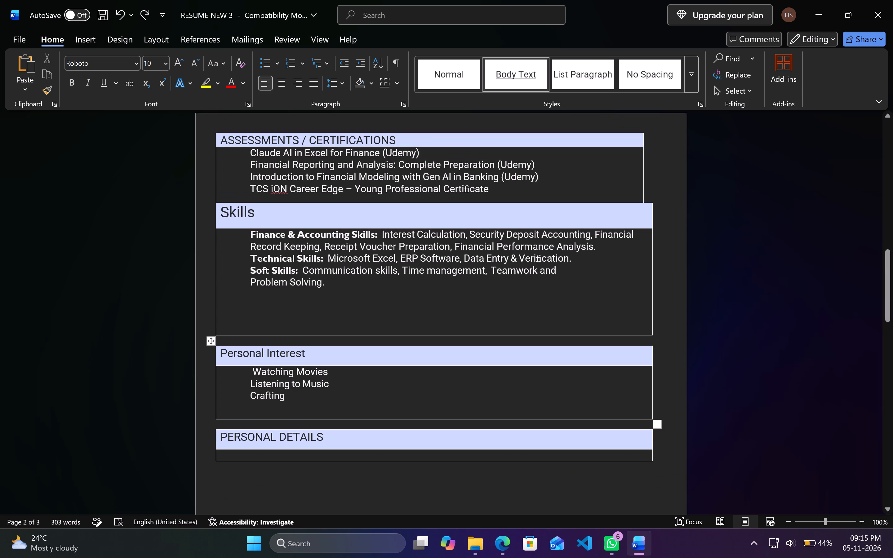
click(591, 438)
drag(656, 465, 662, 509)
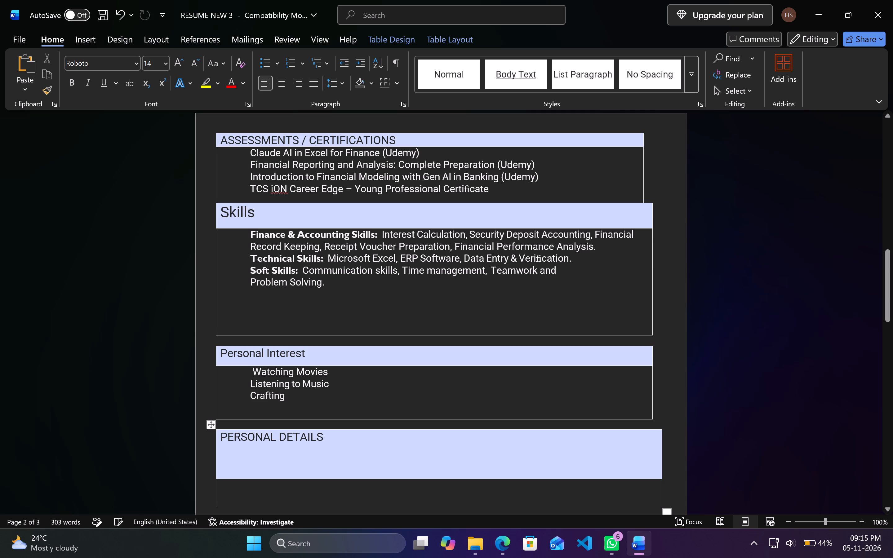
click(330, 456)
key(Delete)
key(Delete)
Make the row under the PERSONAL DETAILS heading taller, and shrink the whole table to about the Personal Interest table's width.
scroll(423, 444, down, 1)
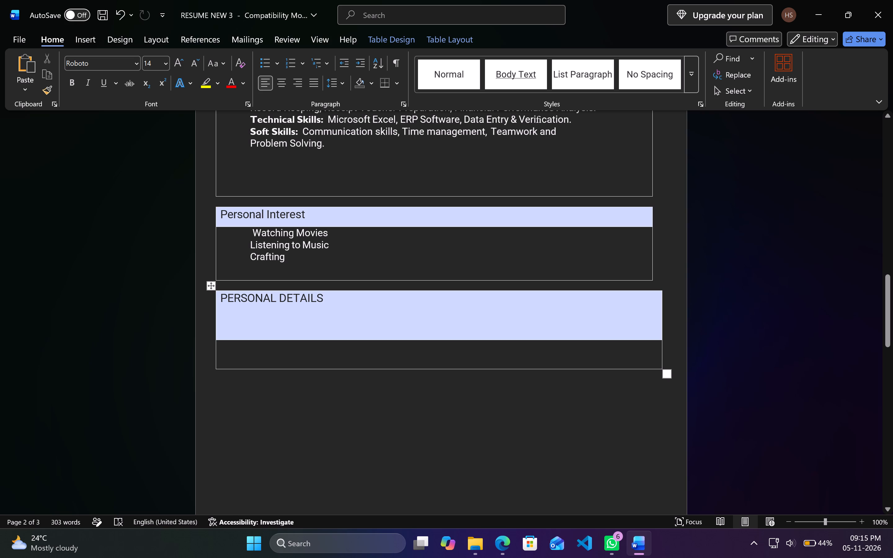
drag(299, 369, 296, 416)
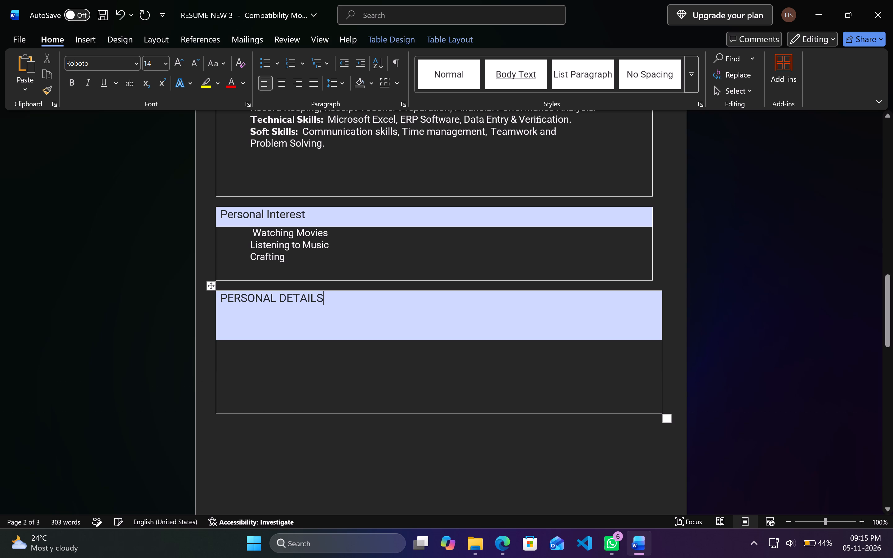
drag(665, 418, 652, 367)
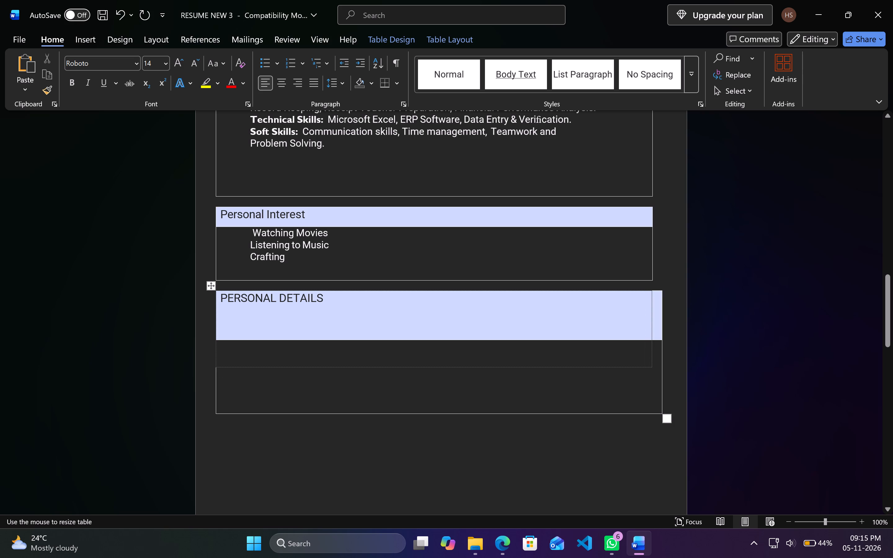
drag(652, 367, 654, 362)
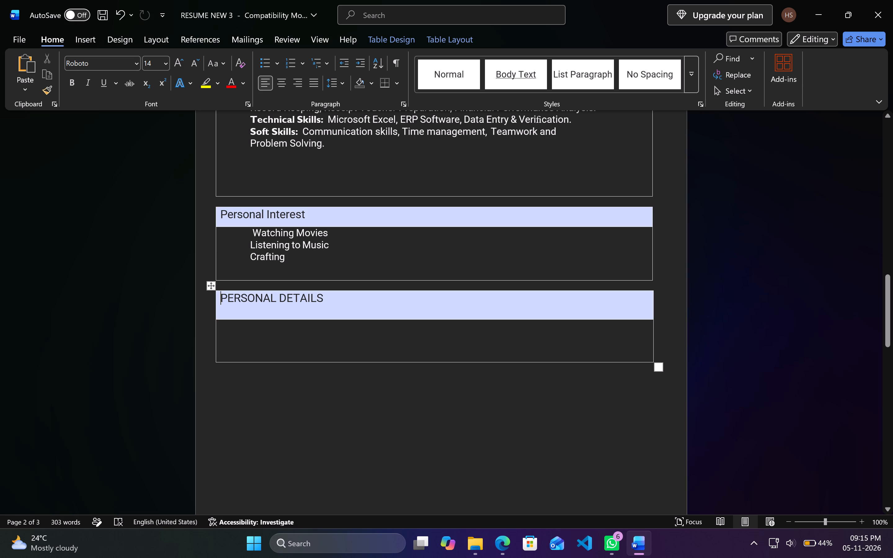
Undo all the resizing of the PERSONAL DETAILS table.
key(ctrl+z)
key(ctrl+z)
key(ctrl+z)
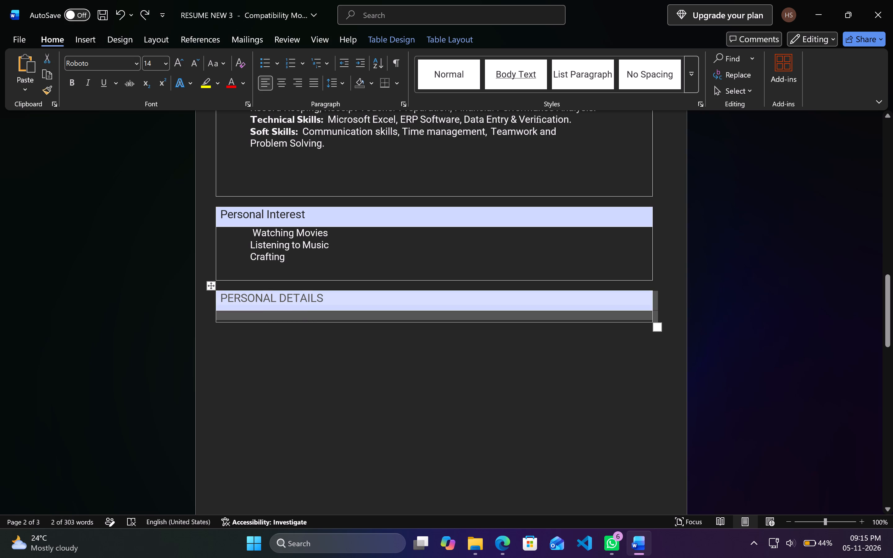
Make the empty row under the PERSONAL DETAILS heading several lines taller and paste the copied personal details into it.
click(314, 313)
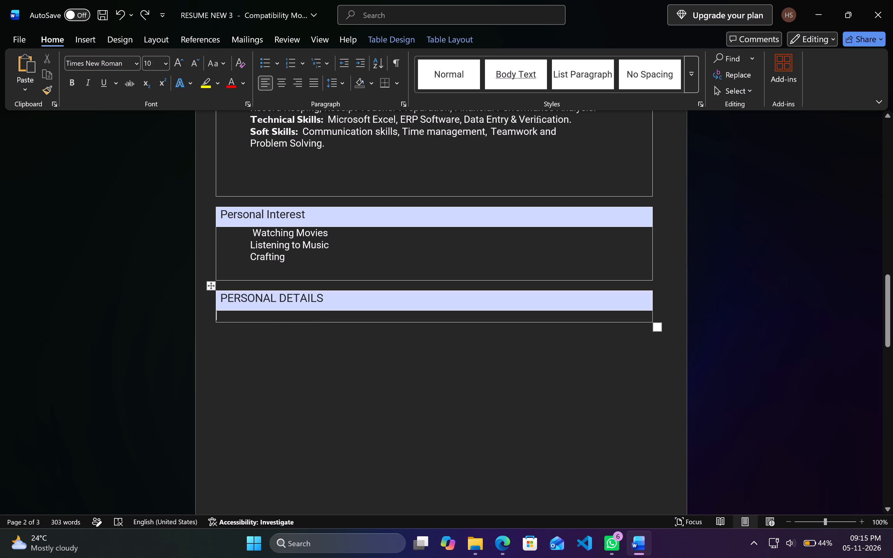
drag(310, 322, 305, 369)
drag(309, 321, 307, 330)
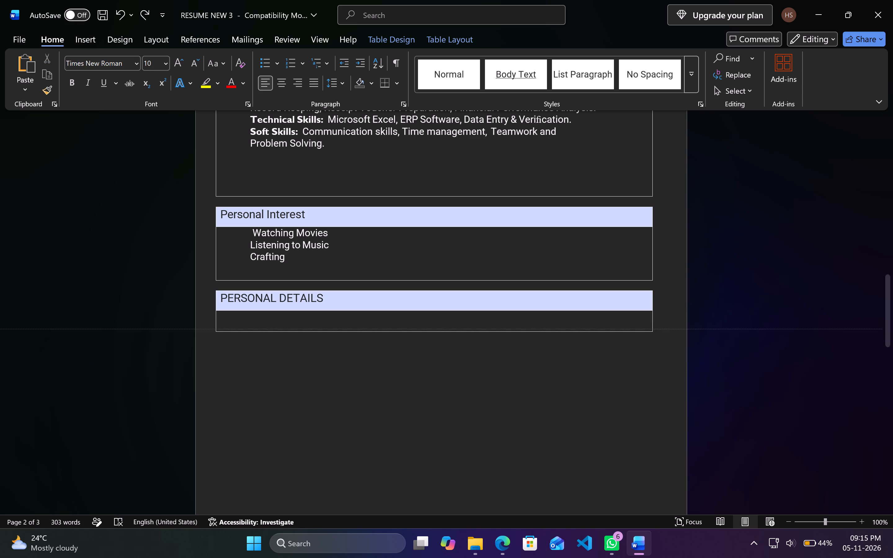
drag(307, 330, 310, 391)
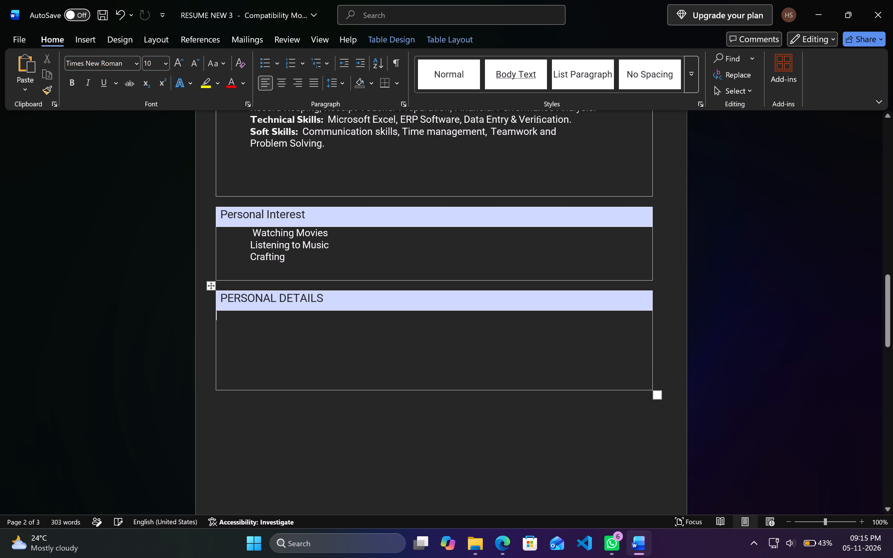
key(ctrl+v)
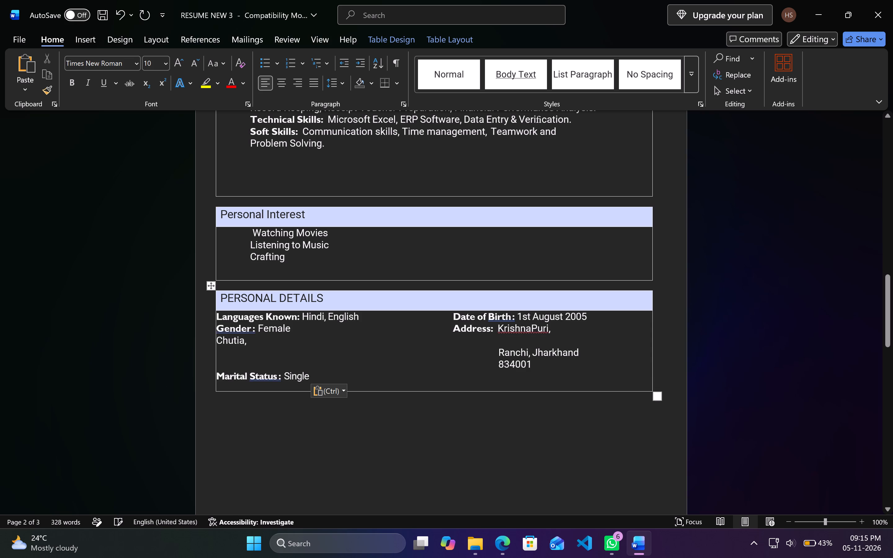
click(400, 423)
Remove the extra spaces before the Address and Date of Birth labels so both start at the same horizontal position.
click(452, 328)
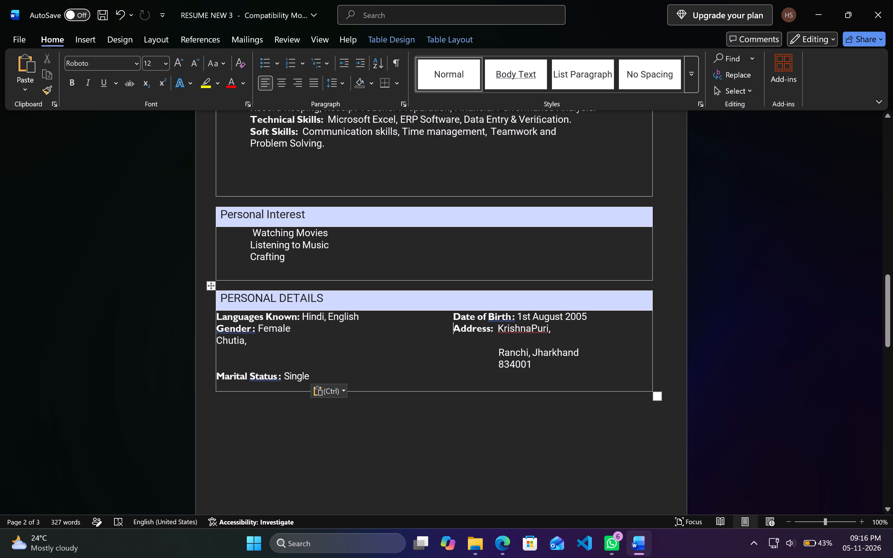
key(BackSpace)
key(BackSpace)
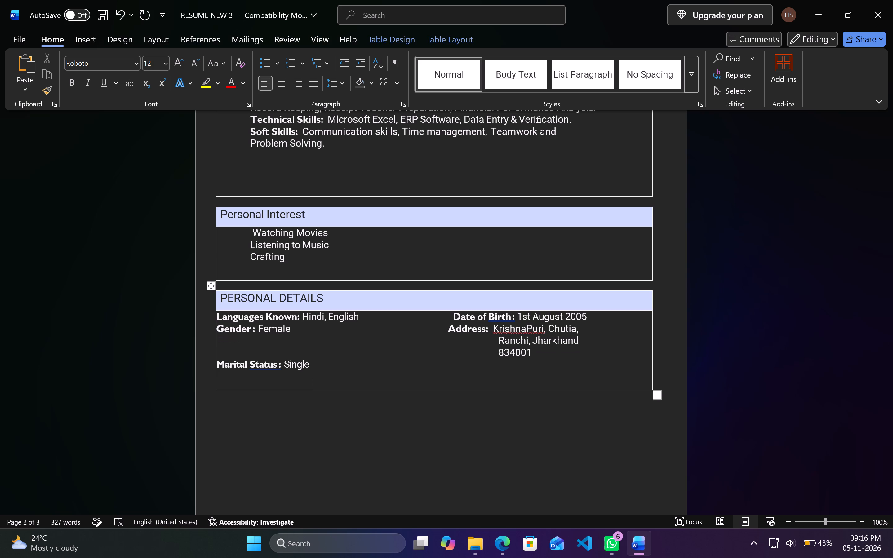
key(Up)
key(Right)
key(BackSpace)
key(BackSpace)
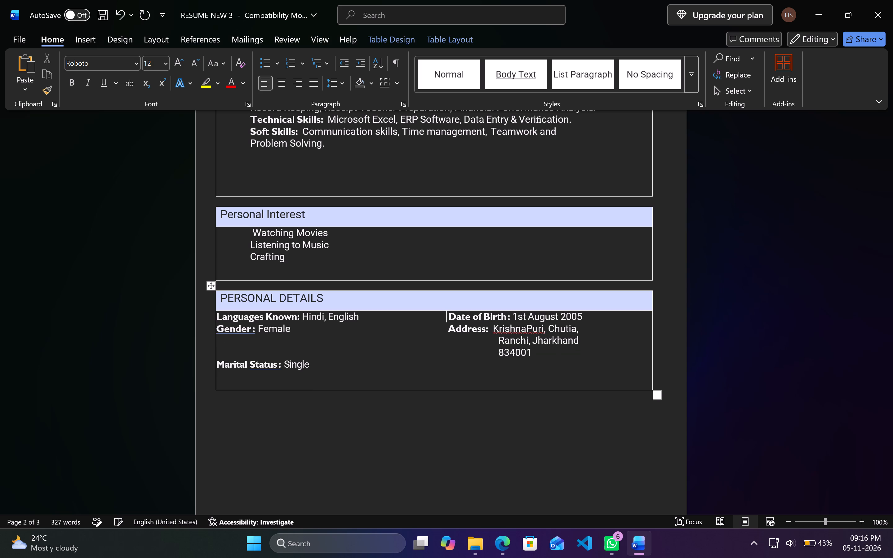
key(Right)
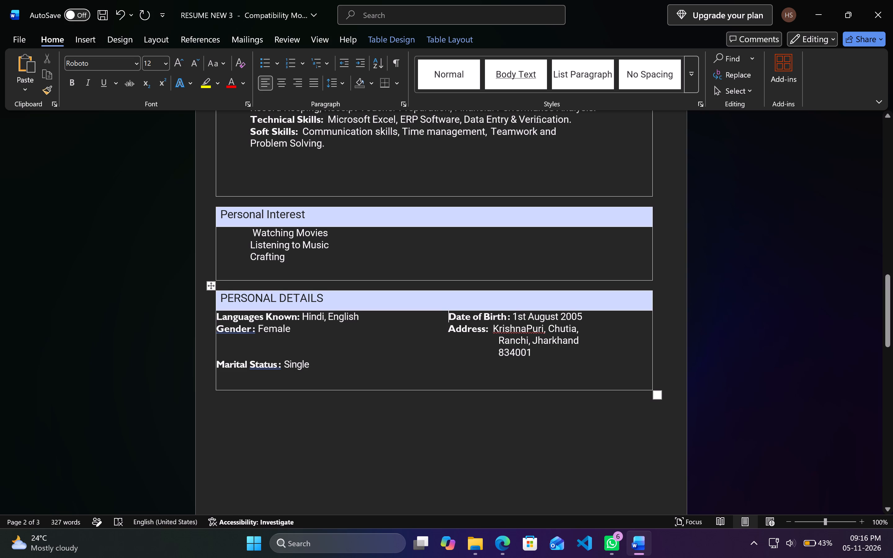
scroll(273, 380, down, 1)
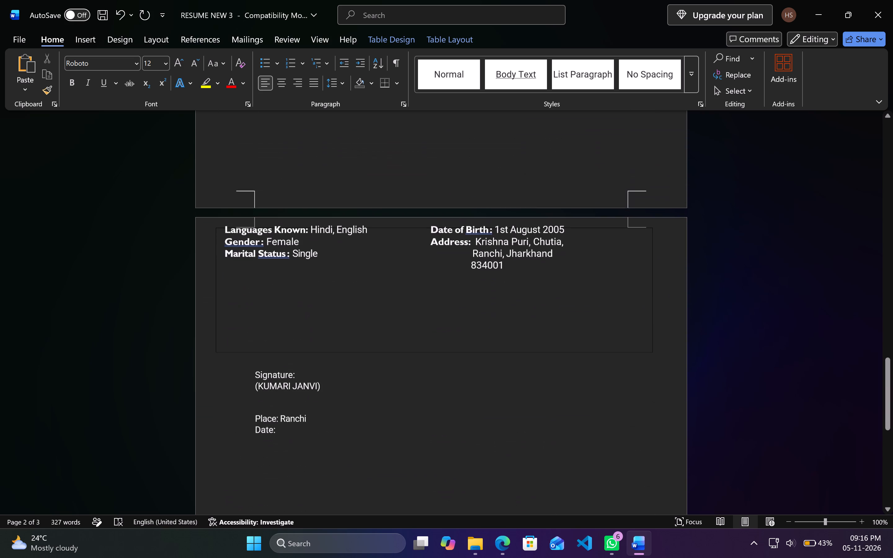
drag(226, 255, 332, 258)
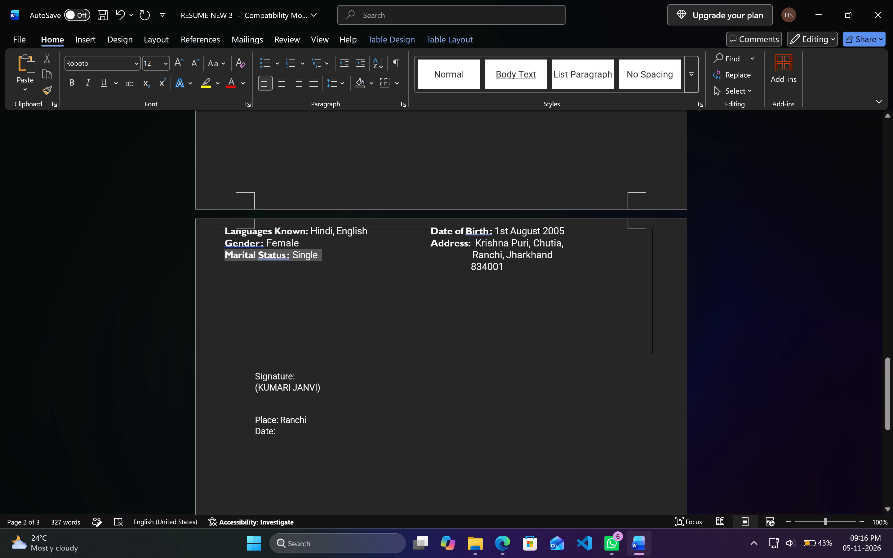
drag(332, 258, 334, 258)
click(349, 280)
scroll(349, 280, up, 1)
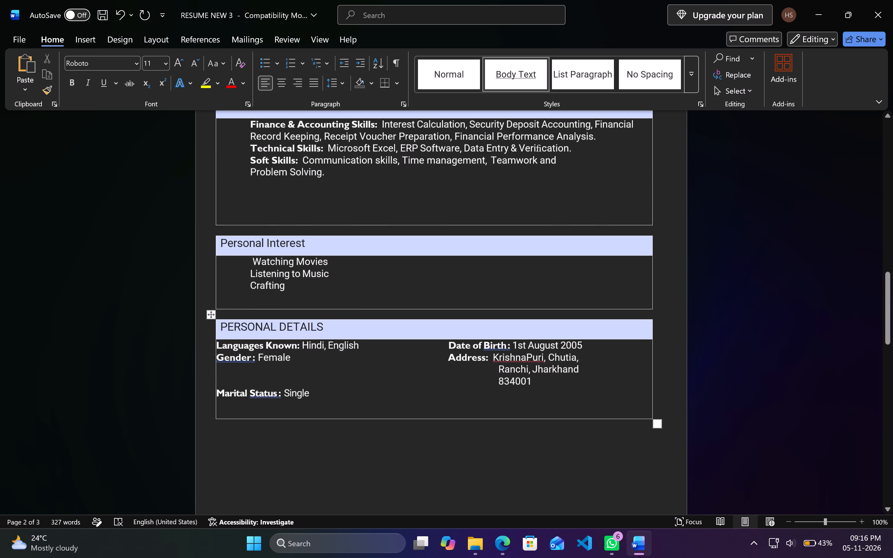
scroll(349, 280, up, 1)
Copy the Marital Status line in the PERSONAL DETAILS table and paste it on a new line directly below Gender.
drag(316, 381, 253, 381)
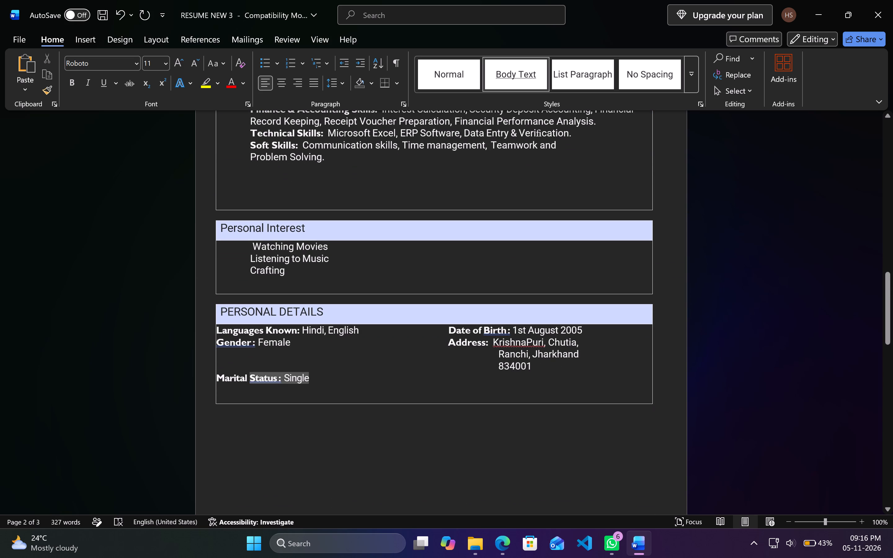
drag(253, 381, 230, 378)
key(ctrl+c)
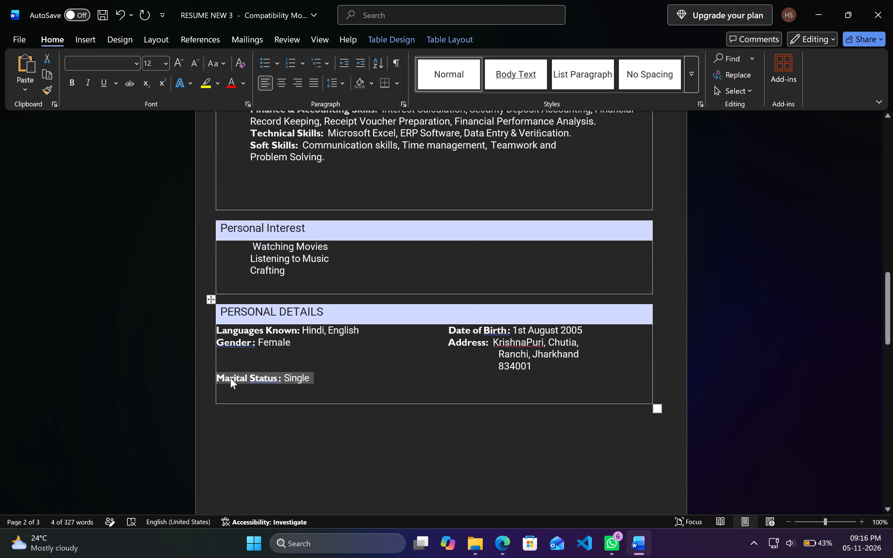
click(229, 352)
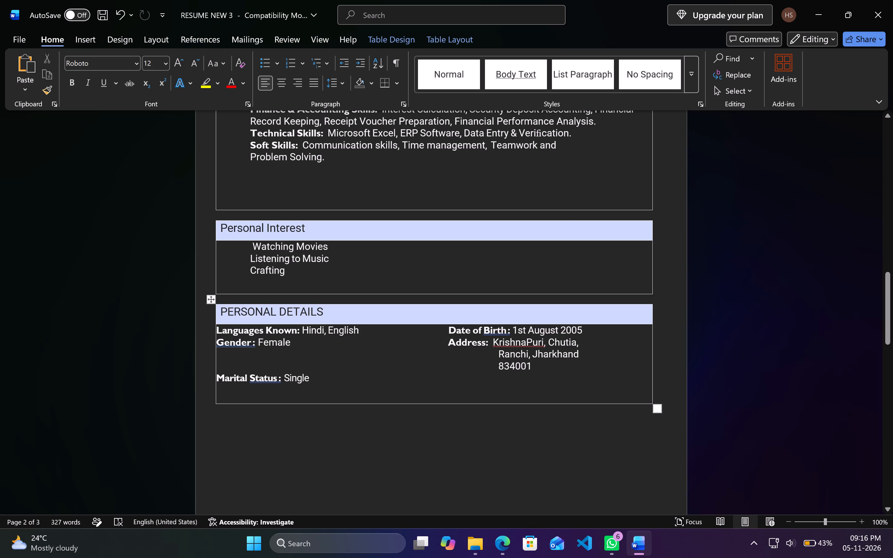
click(223, 353)
click(293, 354)
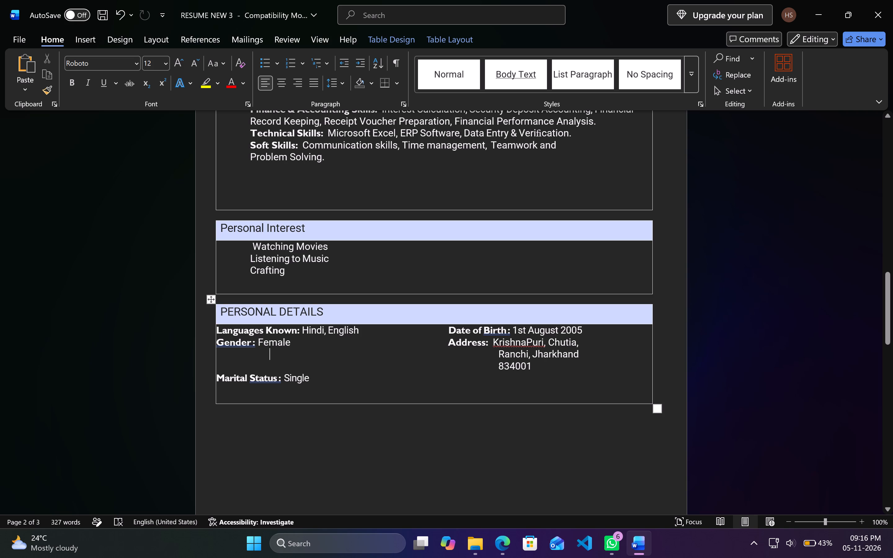
click(293, 354)
click(295, 344)
click(288, 341)
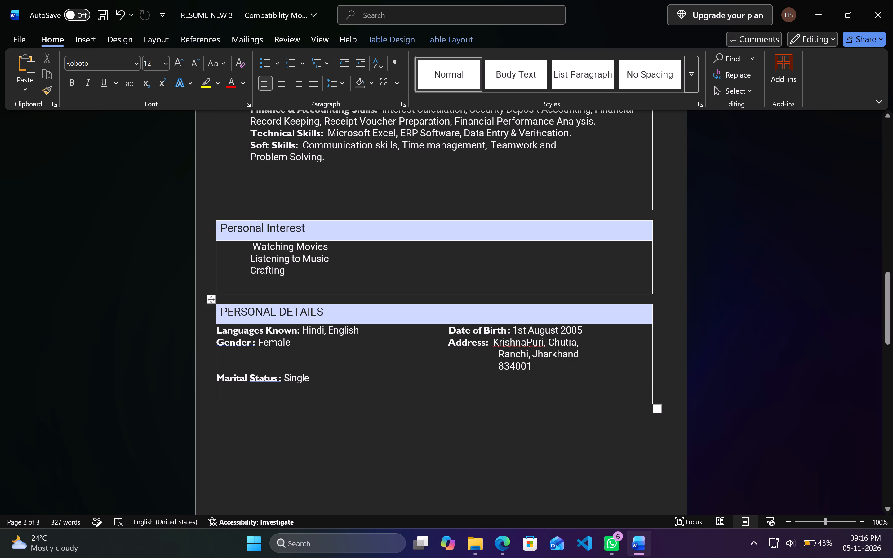
click(293, 339)
key(Left)
key(Return)
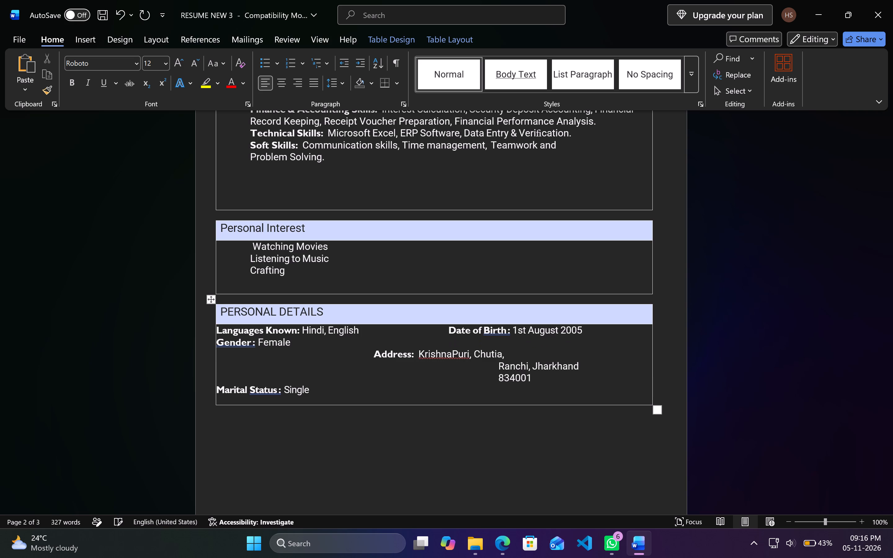
key(ctrl+v)
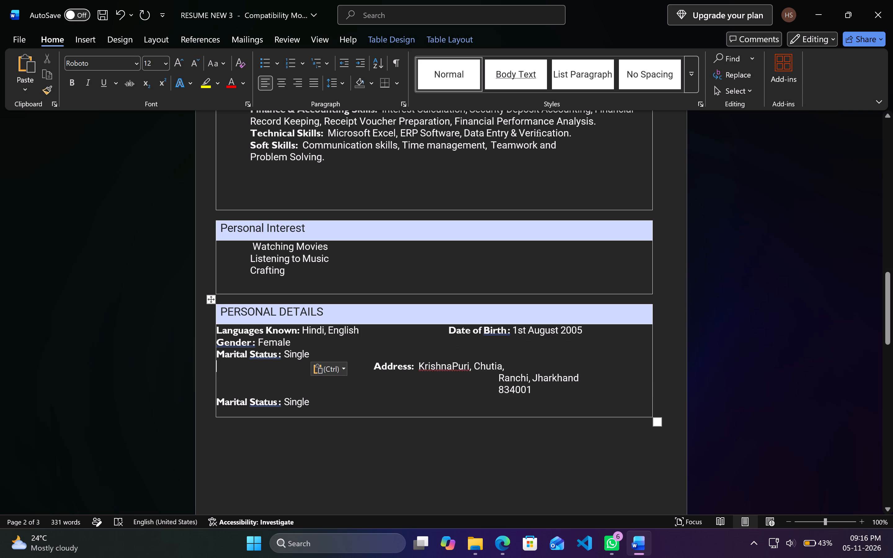
Move the first Address line up onto the Gender line, spaced across to the Date of Birth column, without an extra blank line.
click(375, 367)
drag(375, 367, 490, 367)
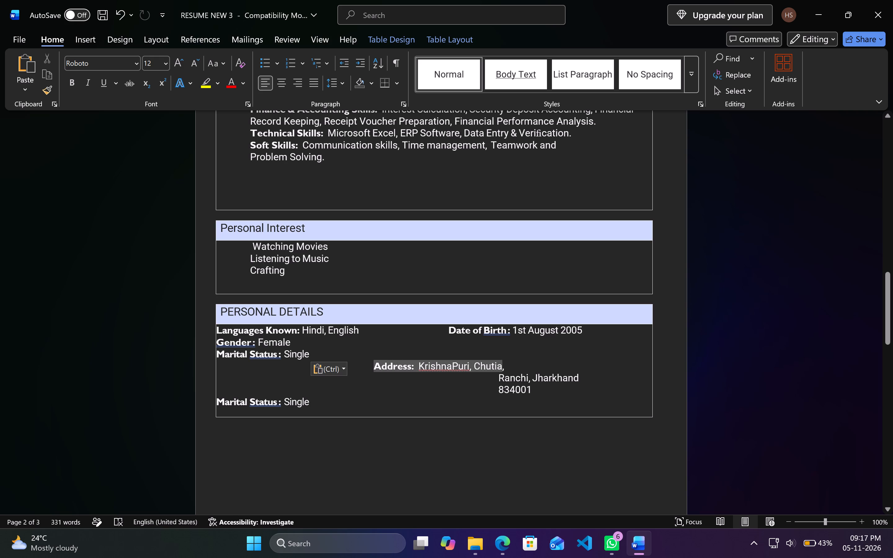
drag(490, 367, 508, 369)
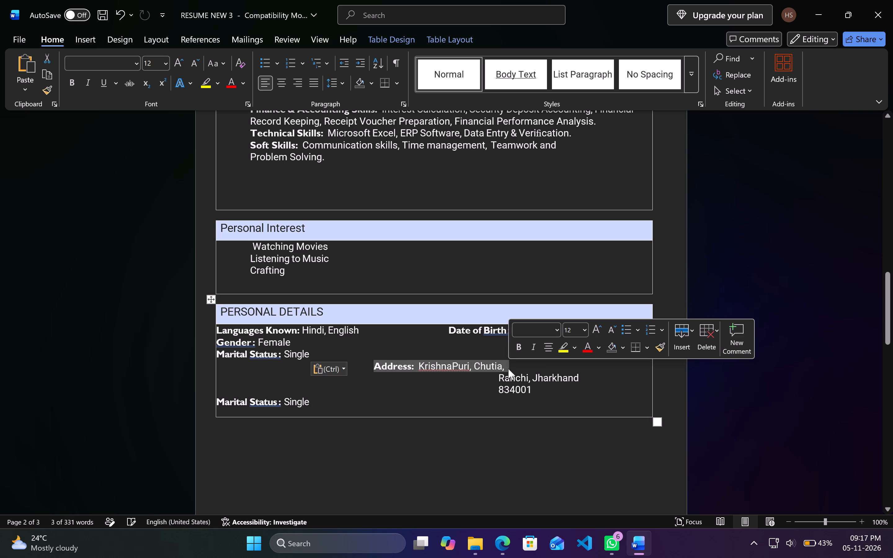
key(ctrl+x)
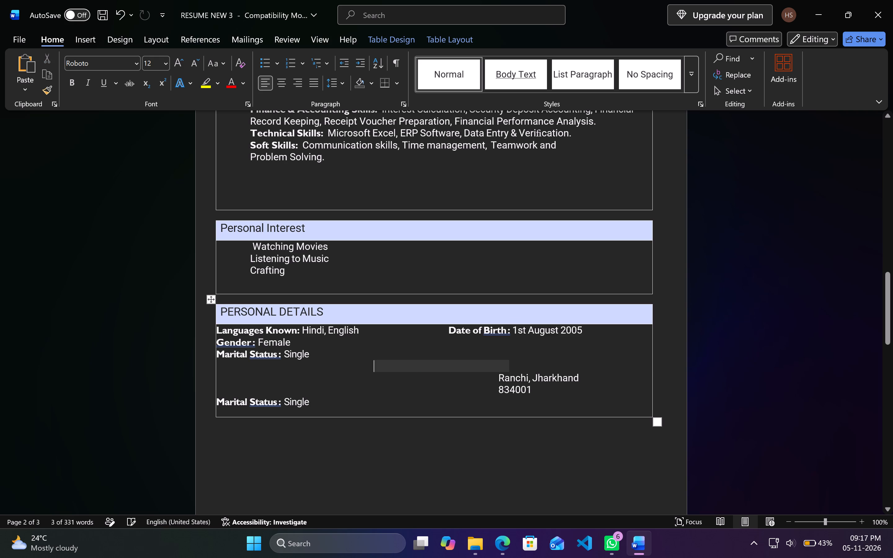
click(348, 341)
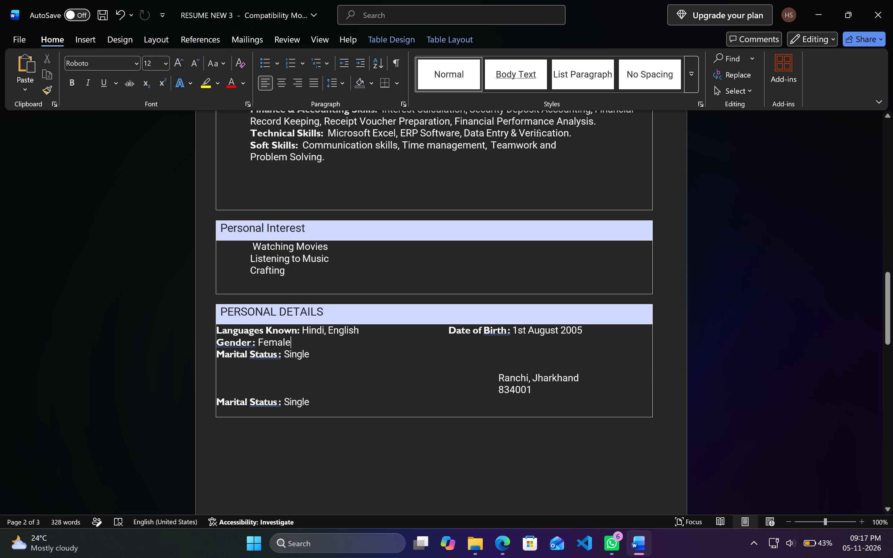
key(space)
key(space)
key(space)
key(space)
key(space)
key(space)
key(space)
key(space)
key(space)
key(space)
key(space)
key(space)
key(space)
key(space)
key(space)
key(space)
key(space)
key(space)
key(space)
key(space)
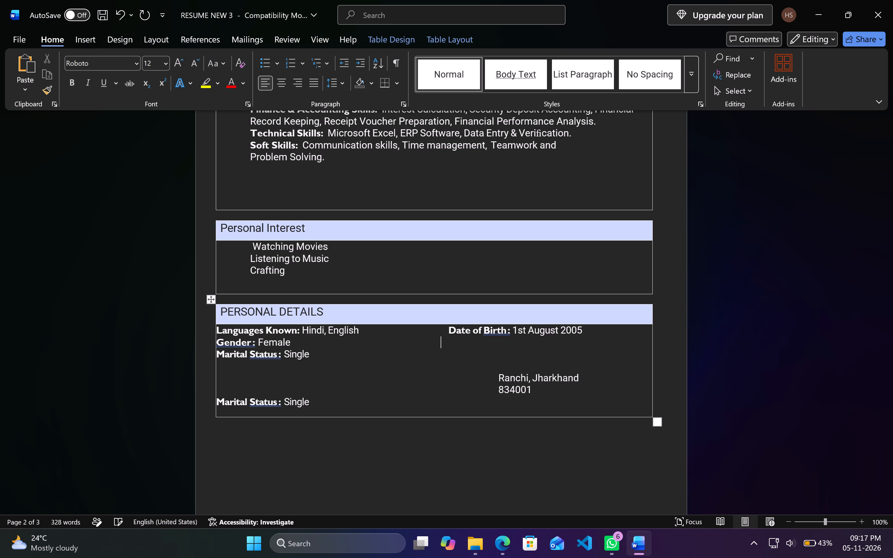
key(BackSpace)
key(ctrl+v)
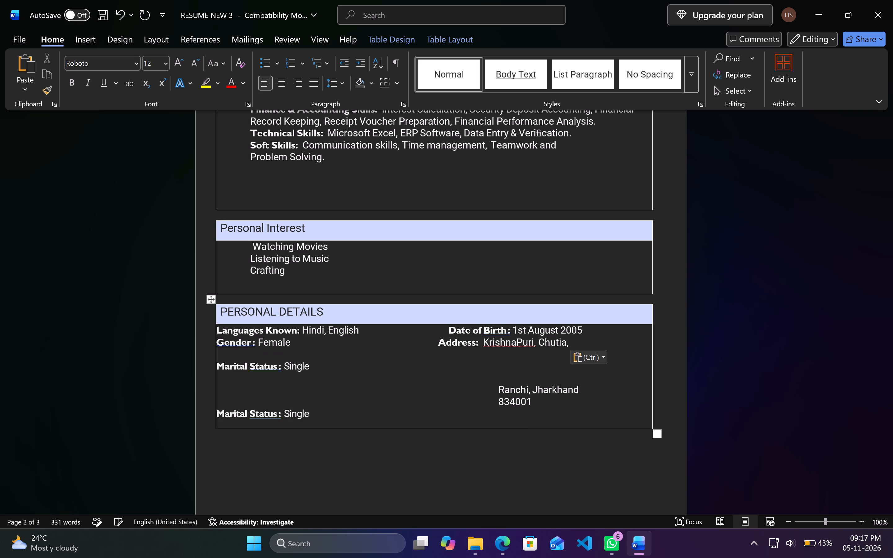
key(BackSpace)
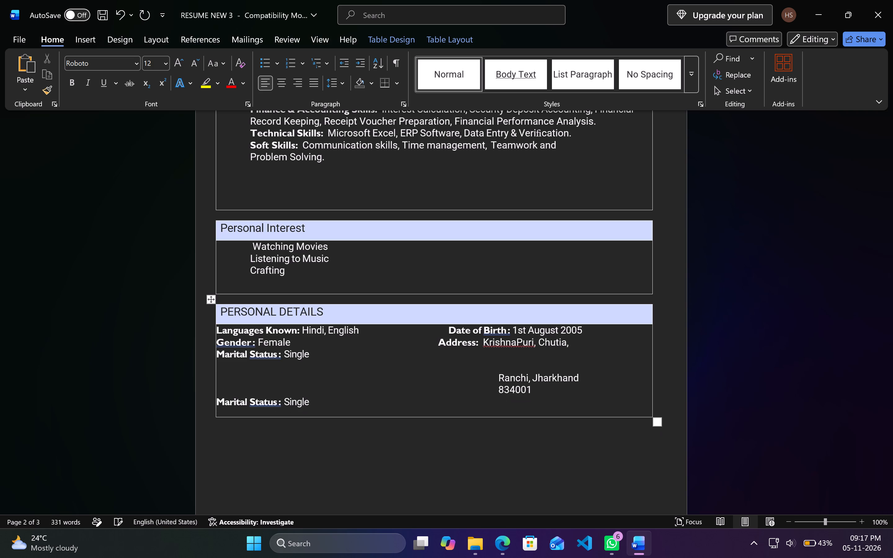
Add four spaces before the Address label to line it up under Date of Birth.
click(439, 340)
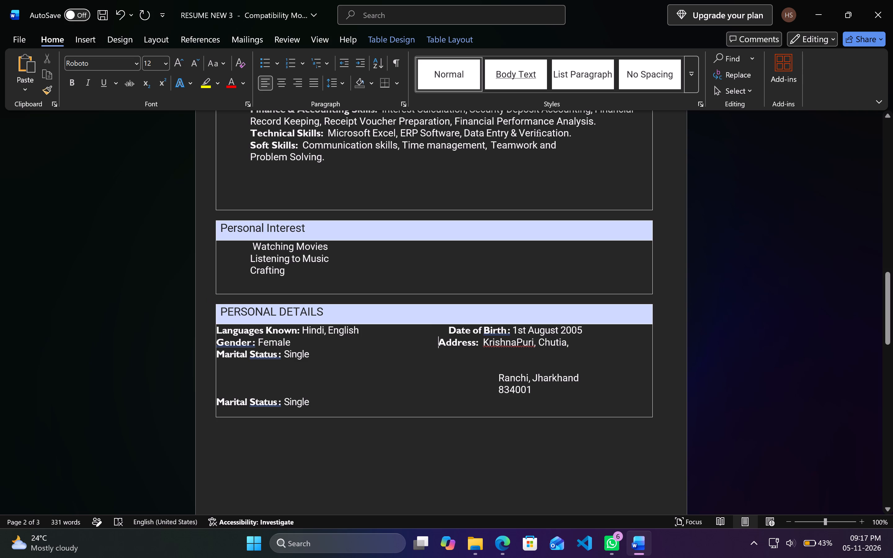
key(space)
key(space)
key(space)
key(space)
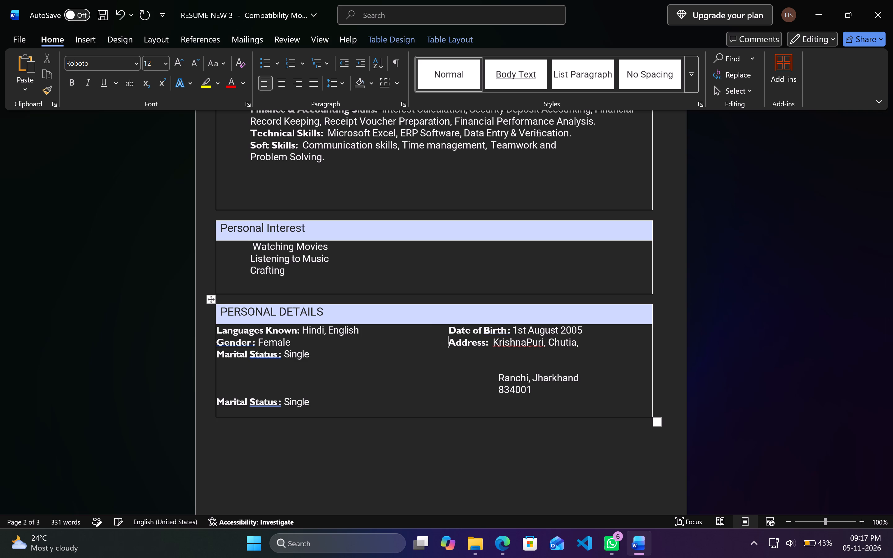
Delete one blank line directly below the upper Marital Status line in the PERSONAL DETAILS table.
click(455, 362)
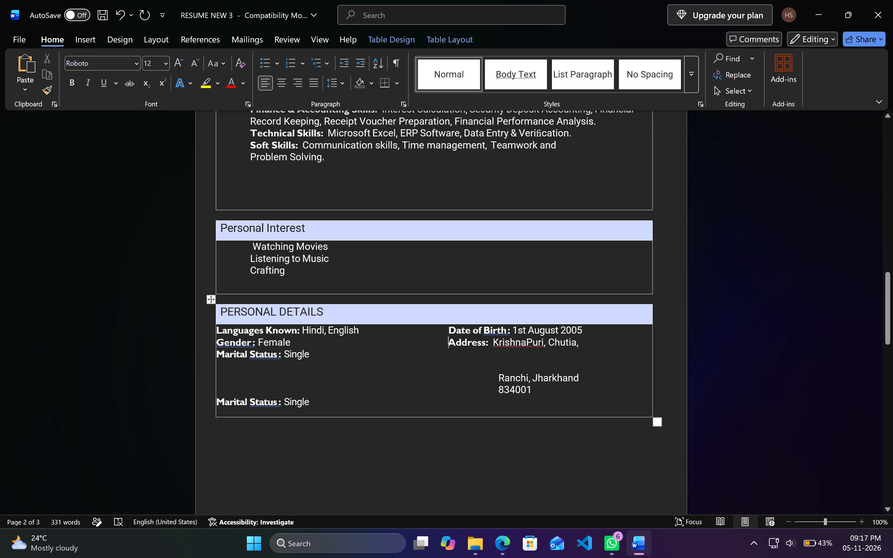
click(443, 358)
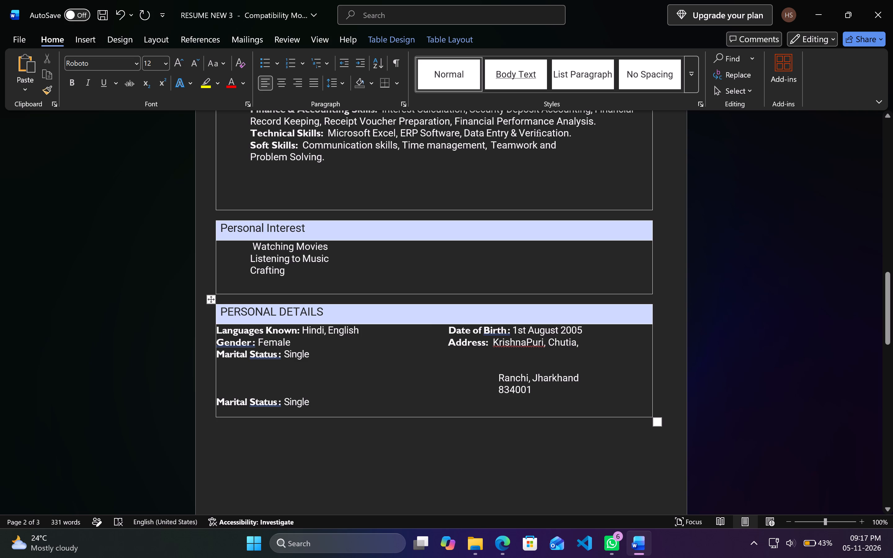
click(496, 379)
click(334, 374)
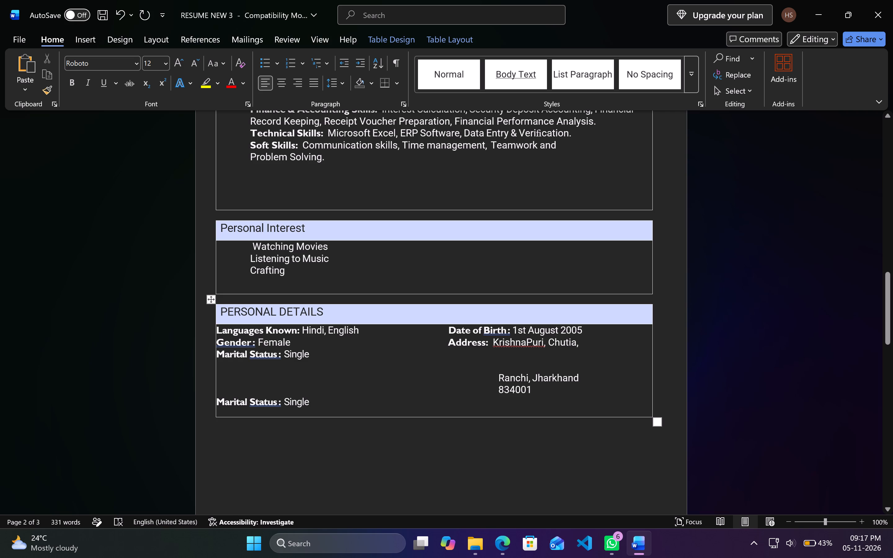
click(323, 363)
click(317, 353)
key(Delete)
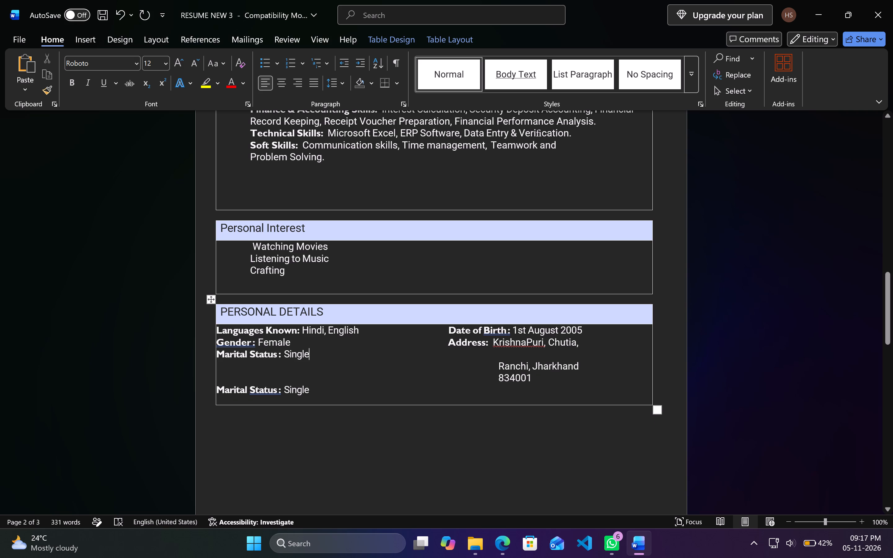
Cut the city and state line of the address from the PERSONAL DETAILS table.
drag(497, 366, 568, 364)
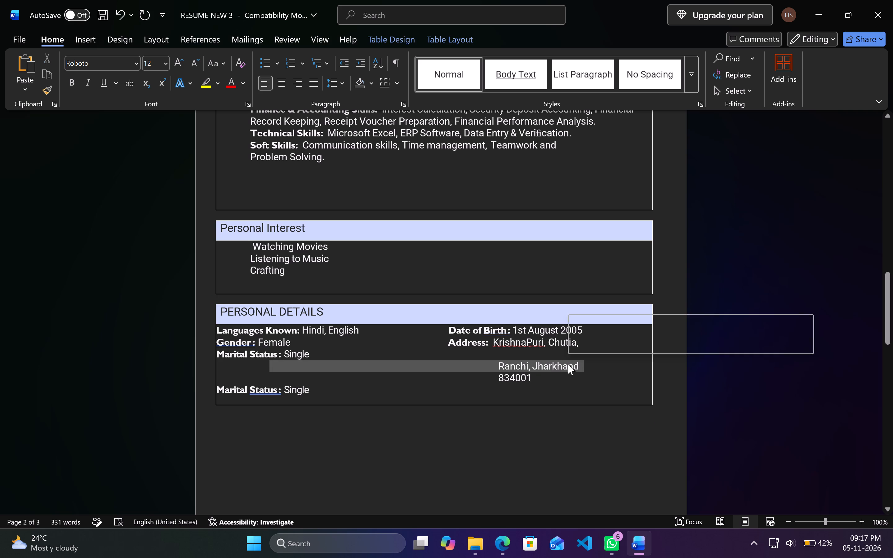
key(ctrl+x)
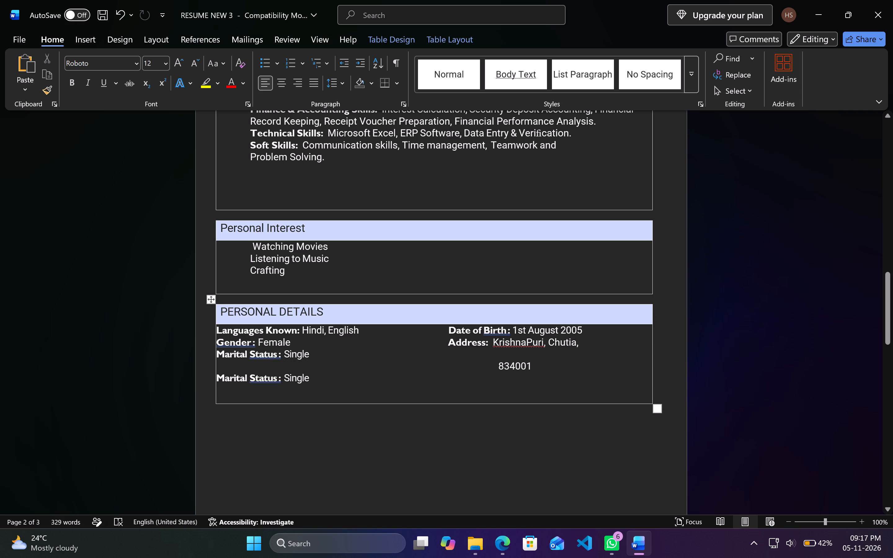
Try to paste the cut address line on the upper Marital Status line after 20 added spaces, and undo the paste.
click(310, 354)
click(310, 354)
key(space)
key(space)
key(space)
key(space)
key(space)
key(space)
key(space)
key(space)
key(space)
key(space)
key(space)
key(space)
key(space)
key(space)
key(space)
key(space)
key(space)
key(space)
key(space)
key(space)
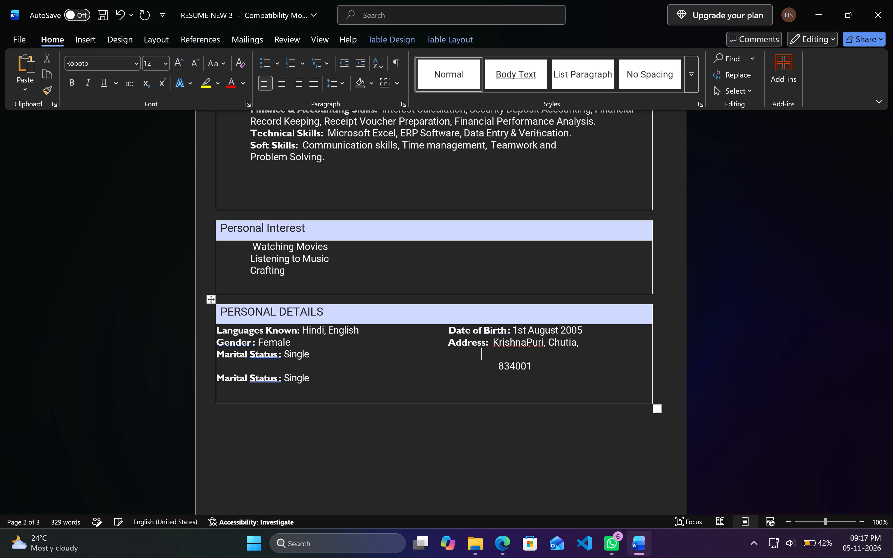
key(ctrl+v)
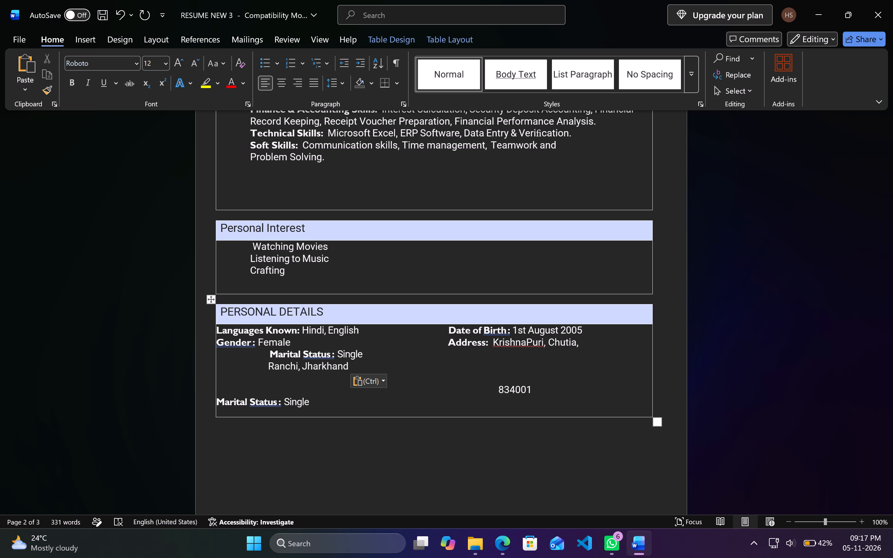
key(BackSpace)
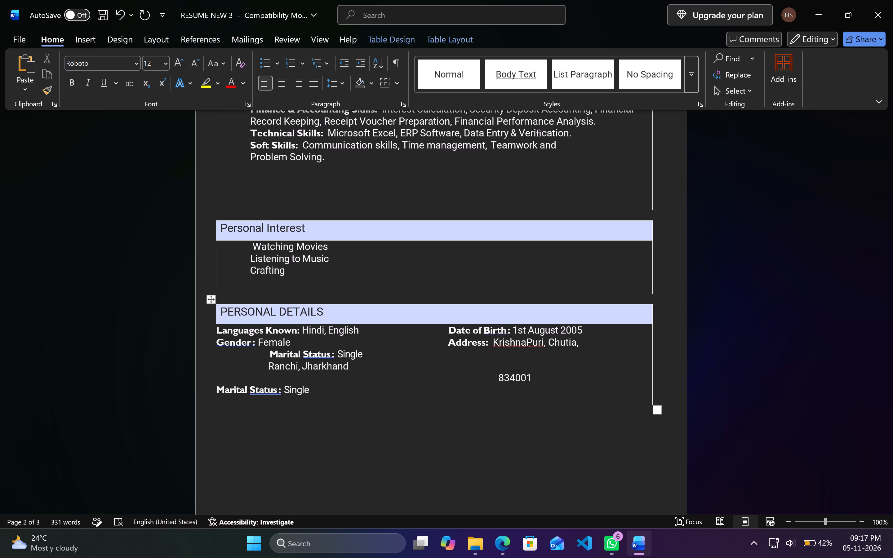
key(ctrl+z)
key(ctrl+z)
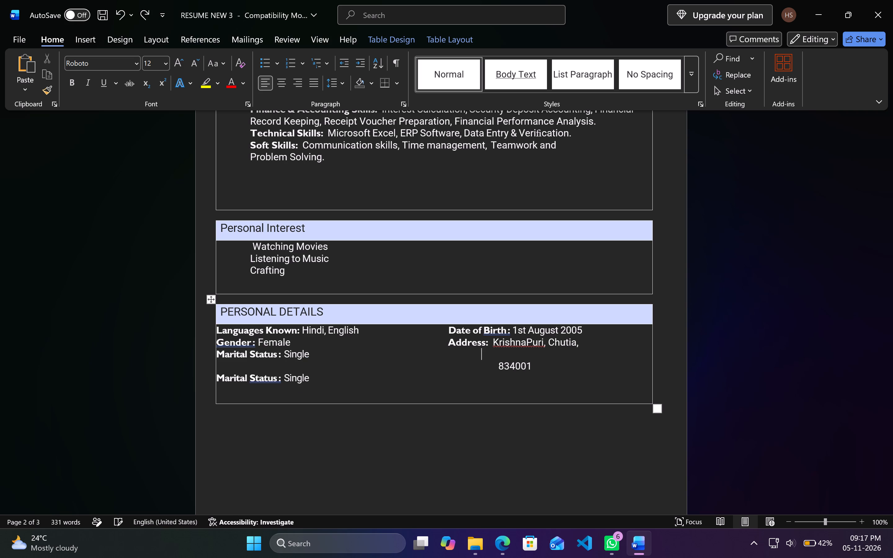
Remove the added spaces after the upper Marital Status entry and paste the cut city and state line there.
key(BackSpace)
key(BackSpace)
key(BackSpace)
key(BackSpace)
key(BackSpace)
key(BackSpace)
key(BackSpace)
key(BackSpace)
key(BackSpace)
key(BackSpace)
key(BackSpace)
key(BackSpace)
key(BackSpace)
key(BackSpace)
key(BackSpace)
key(BackSpace)
key(BackSpace)
key(BackSpace)
key(BackSpace)
key(BackSpace)
key(BackSpace)
key(BackSpace)
key(BackSpace)
key(ctrl+v)
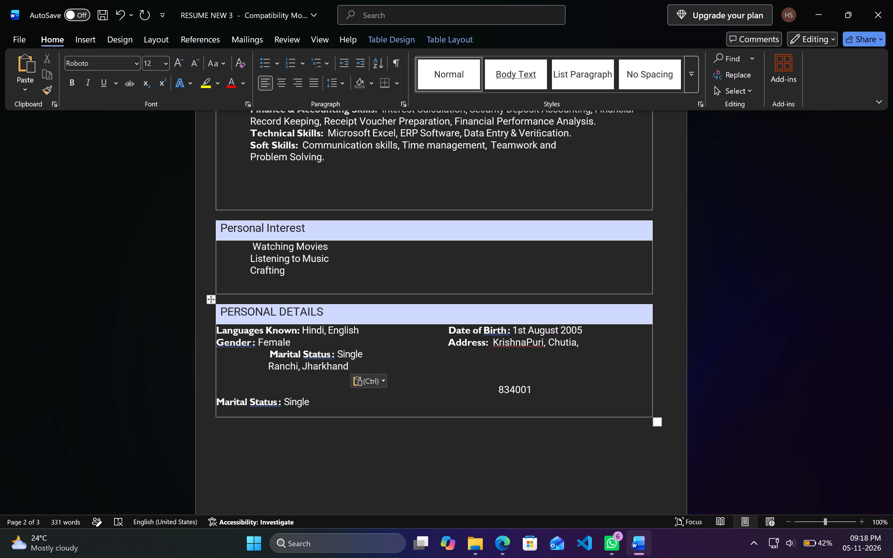
Remove spaces before the pasted city and state until they sit on the Marital Status line, under the first address line's text.
click(261, 364)
key(BackSpace)
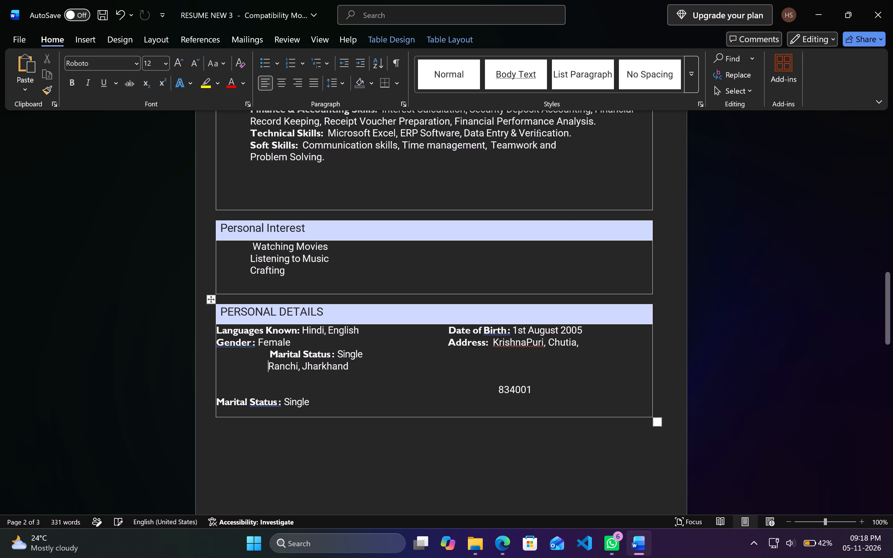
key(BackSpace)
key(BackSpace)
key(BackSpace)
key(BackSpace)
key(BackSpace)
key(BackSpace)
key(BackSpace)
key(BackSpace)
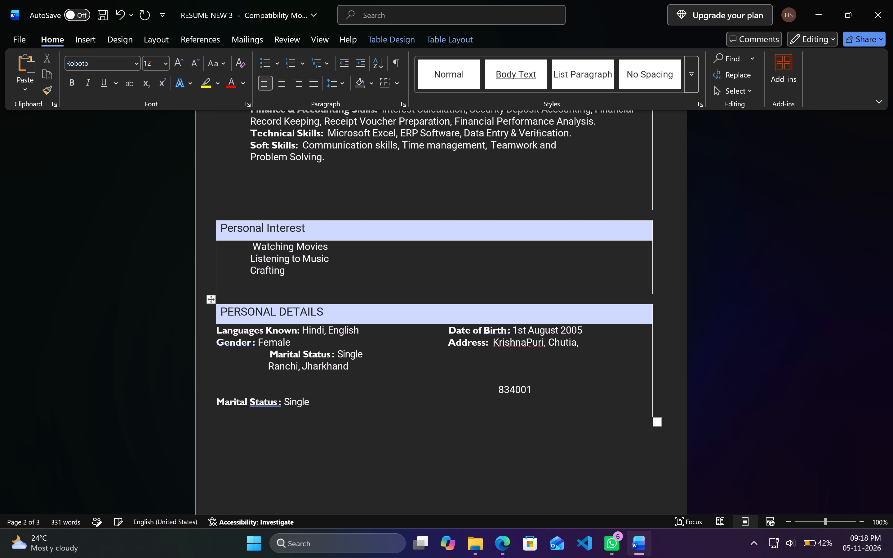
key(BackSpace)
key(BackSpace)
key(BackSpace)
key(BackSpace)
key(BackSpace)
key(BackSpace)
key(BackSpace)
key(BackSpace)
key(BackSpace)
key(BackSpace)
key(BackSpace)
key(BackSpace)
key(BackSpace)
key(BackSpace)
key(BackSpace)
key(BackSpace)
key(BackSpace)
key(BackSpace)
key(BackSpace)
key(BackSpace)
key(BackSpace)
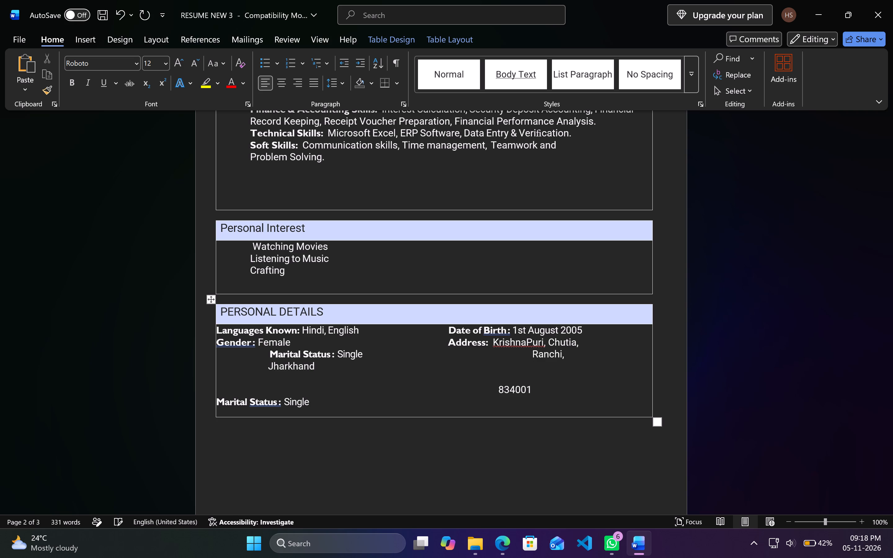
key(BackSpace)
key(BackSpace)
key(BackSpace)
key(BackSpace)
key(BackSpace)
key(BackSpace)
key(BackSpace)
key(BackSpace)
key(BackSpace)
key(BackSpace)
key(BackSpace)
key(BackSpace)
key(BackSpace)
key(BackSpace)
key(BackSpace)
key(BackSpace)
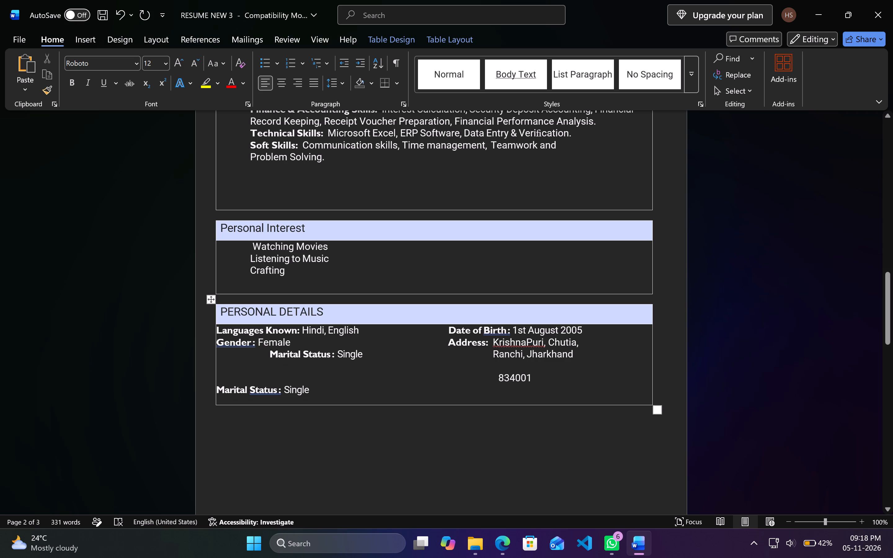
Remove the indent before the upper Marital Status label so it starts at the same edge as Gender.
click(276, 352)
key(Left)
key(BackSpace)
key(BackSpace)
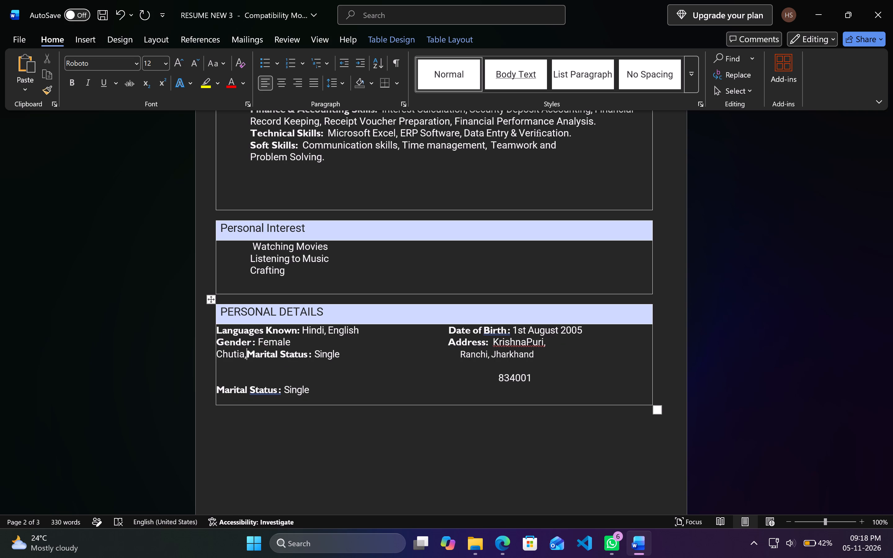
key(ctrl+z)
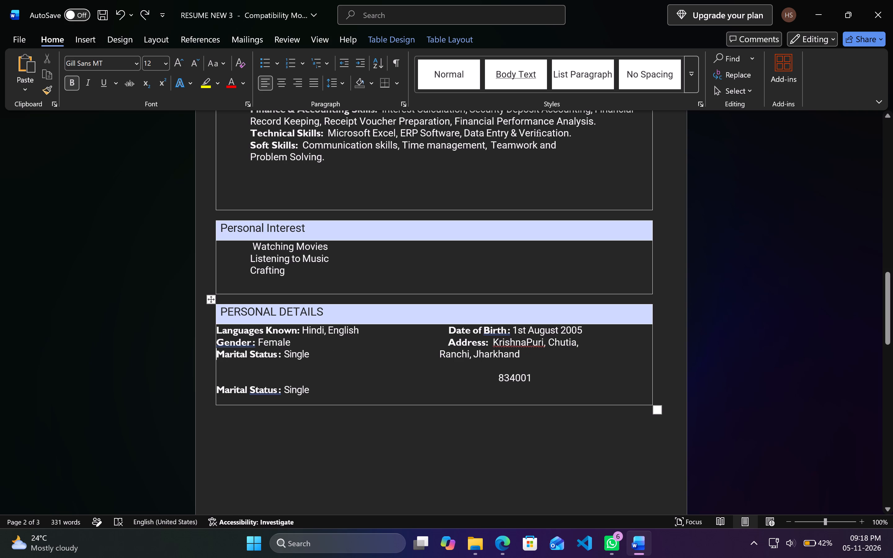
Add 22 spaces before the city and state to line them up under the first address line's text.
click(436, 354)
key(Right)
key(space)
key(space)
key(space)
key(space)
key(space)
key(space)
key(space)
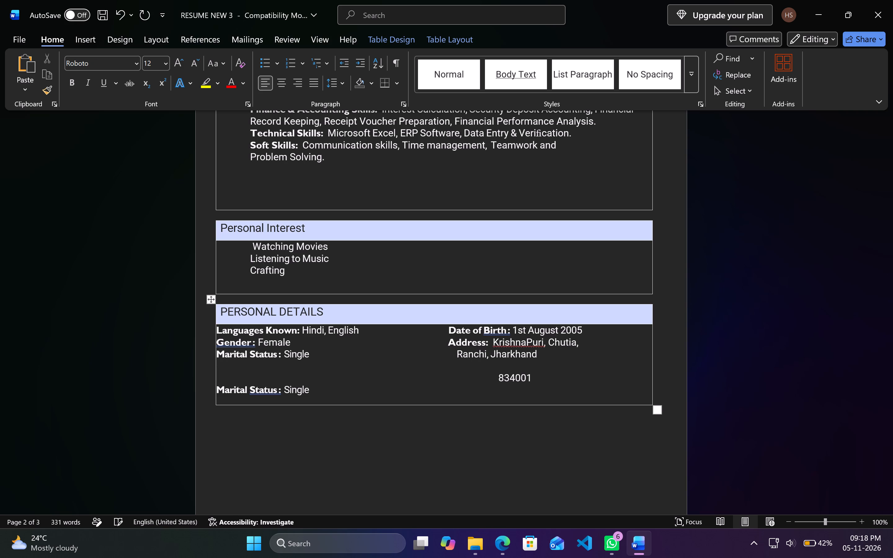
key(space)
key(space)
key(space)
key(space)
key(space)
key(space)
key(space)
key(space)
key(space)
key(space)
key(space)
key(space)
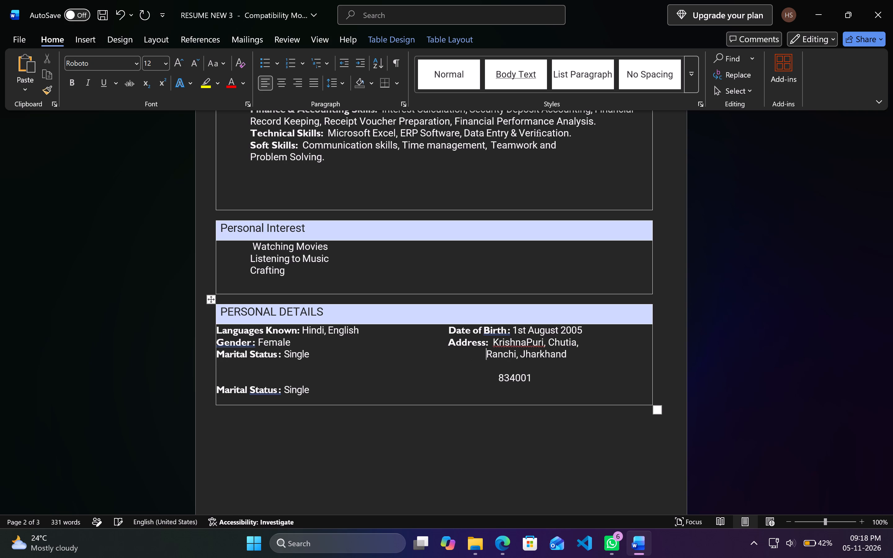
key(space)
key(space)
key(space)
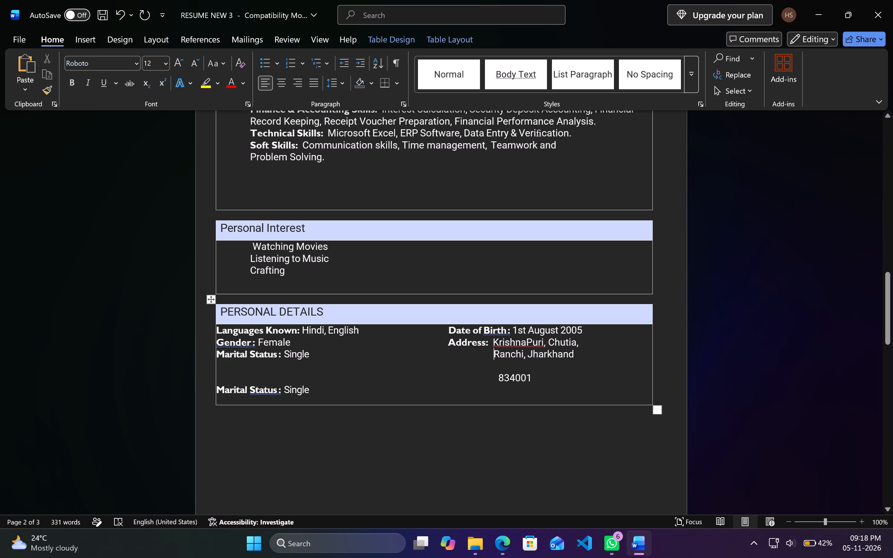
Remove the blank line and its spaces between the city and state line and the postal code in the PERSONAL DETAILS table.
click(498, 382)
click(479, 364)
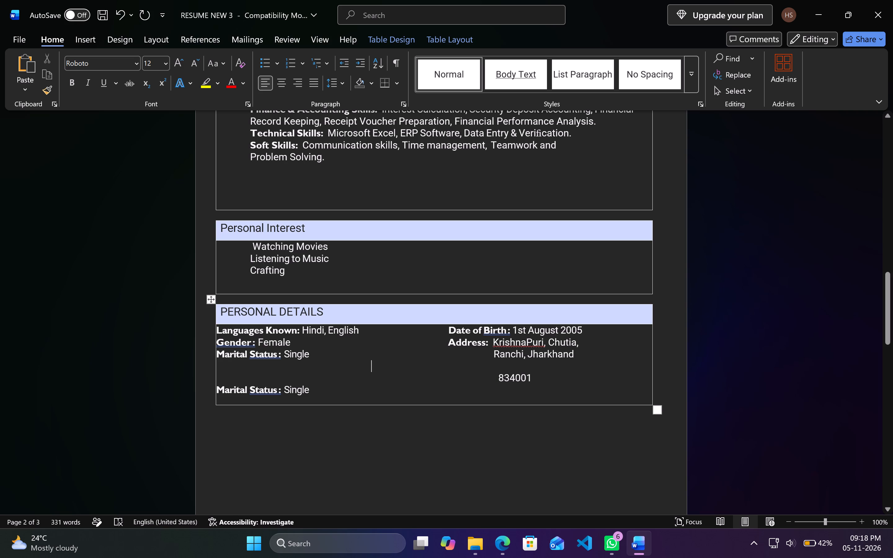
key(BackSpace)
key(BackSpace)
key(BackSpace)
key(BackSpace)
key(BackSpace)
key(BackSpace)
key(BackSpace)
key(BackSpace)
key(BackSpace)
key(BackSpace)
key(BackSpace)
key(BackSpace)
key(BackSpace)
key(BackSpace)
key(BackSpace)
key(BackSpace)
key(BackSpace)
key(BackSpace)
key(BackSpace)
key(BackSpace)
key(BackSpace)
key(BackSpace)
key(BackSpace)
key(BackSpace)
key(BackSpace)
key(BackSpace)
key(BackSpace)
key(BackSpace)
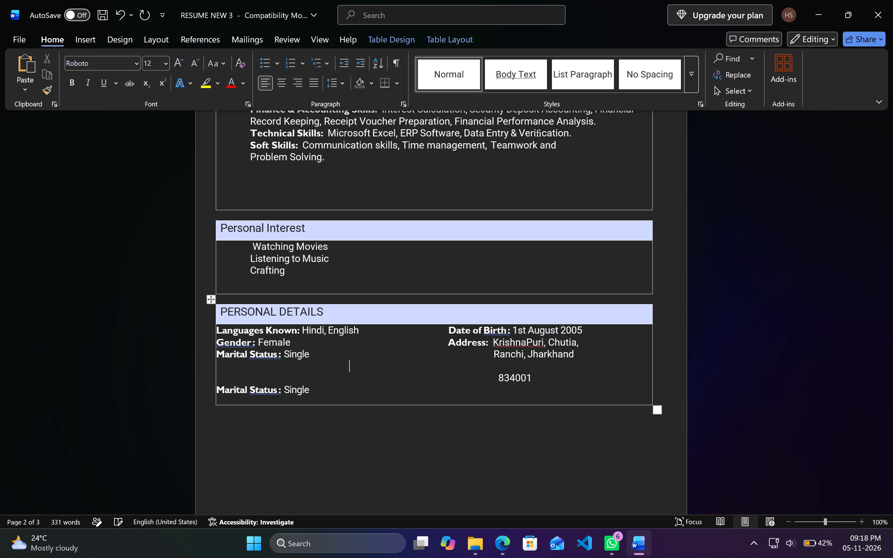
key(BackSpace)
key(BackSpace)
key(BackSpace)
key(BackSpace)
key(BackSpace)
key(BackSpace)
key(BackSpace)
key(BackSpace)
key(BackSpace)
key(BackSpace)
key(BackSpace)
key(BackSpace)
key(BackSpace)
key(BackSpace)
key(BackSpace)
key(BackSpace)
key(BackSpace)
key(BackSpace)
key(BackSpace)
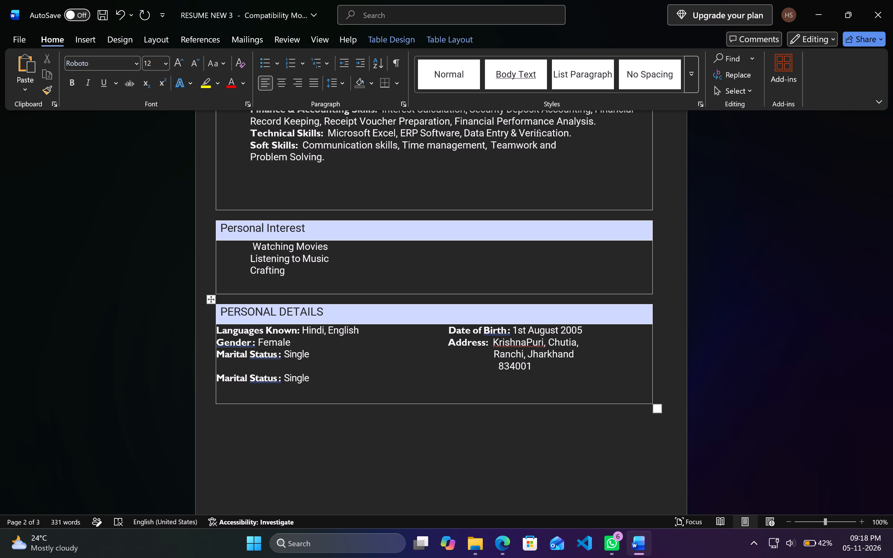
Remove two spaces before the postal code so it lines up under the city and state.
click(501, 363)
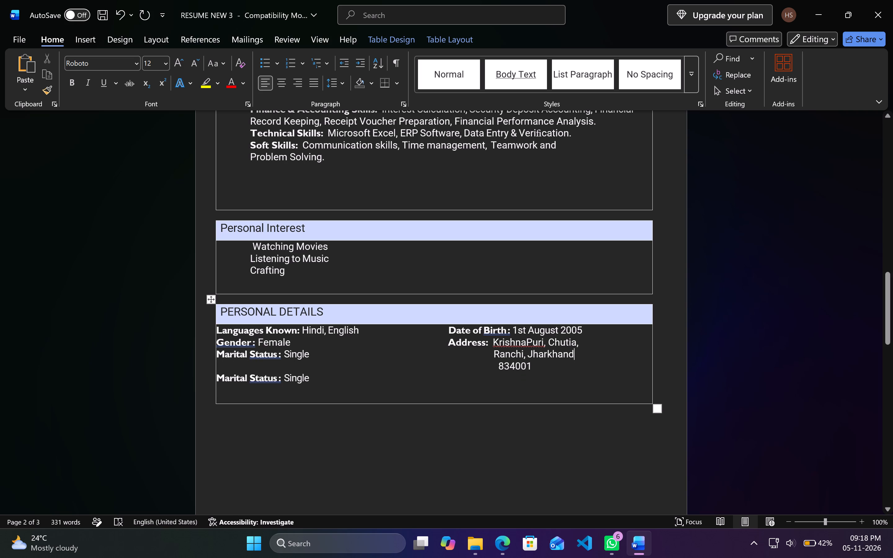
key(BackSpace)
key(BackSpace)
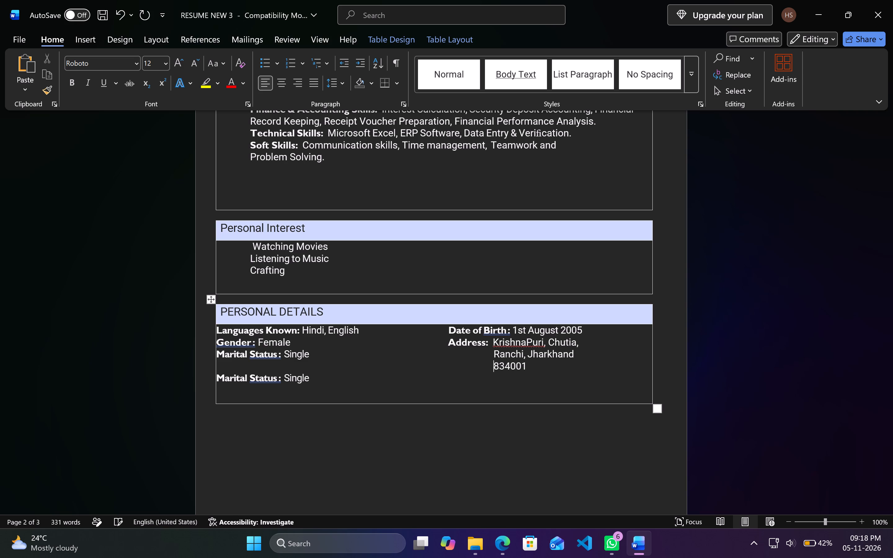
Delete the duplicate lower Marital Status entry and the spaces left on its line.
click(467, 373)
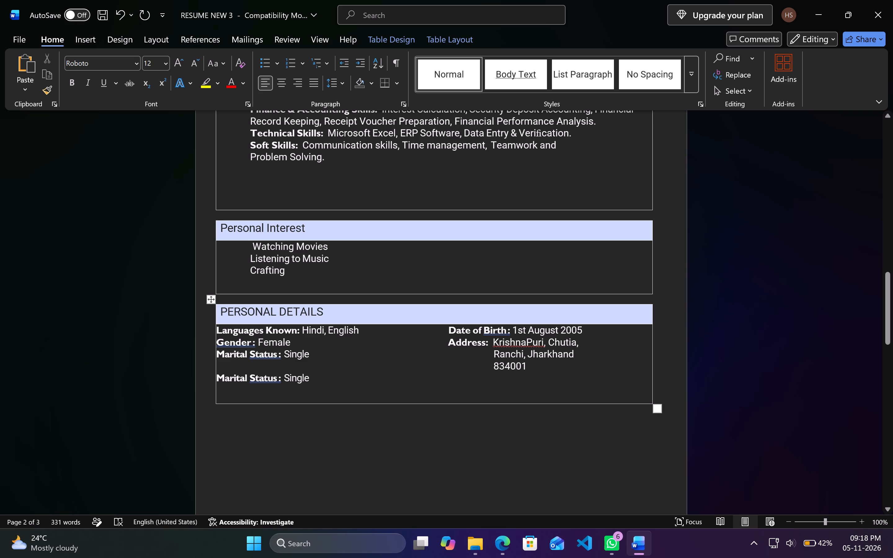
key(BackSpace)
key(BackSpace)
key(BackSpace)
key(BackSpace)
key(BackSpace)
key(BackSpace)
key(BackSpace)
key(BackSpace)
key(BackSpace)
key(BackSpace)
key(BackSpace)
key(BackSpace)
key(BackSpace)
key(BackSpace)
key(BackSpace)
key(BackSpace)
key(BackSpace)
key(BackSpace)
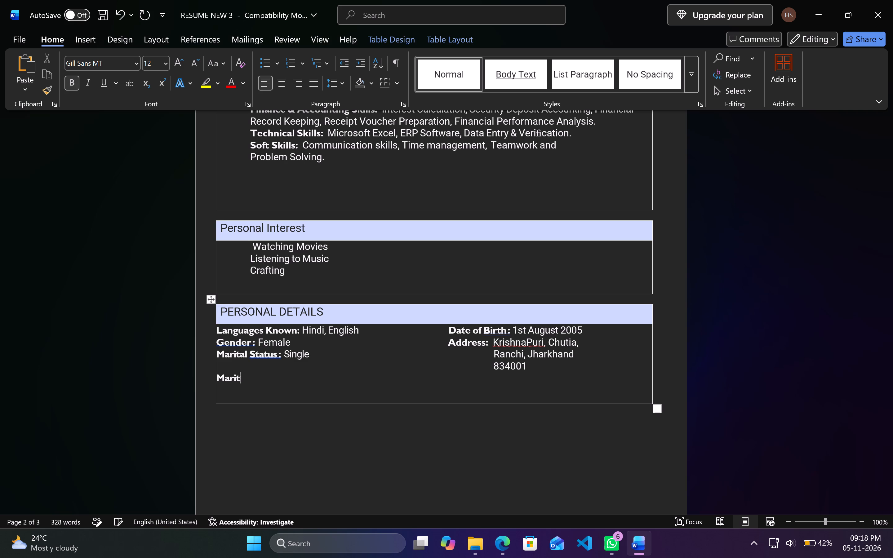
key(BackSpace)
key(BackSpace)
key(BackSpace)
key(BackSpace)
key(BackSpace)
key(BackSpace)
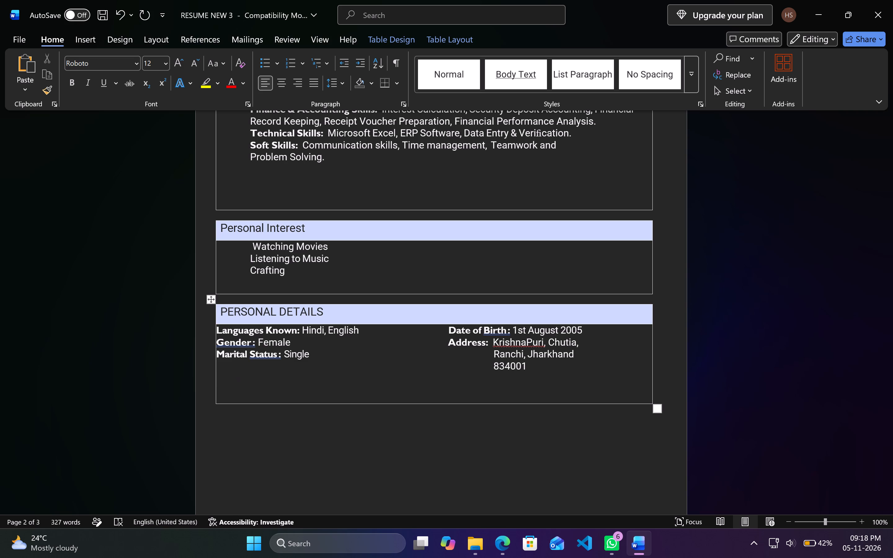
key(Down)
key(BackSpace)
Try to delete the leftover empty space after the postal code at the bottom of the PERSONAL DETAILS table.
key(Down)
key(Down)
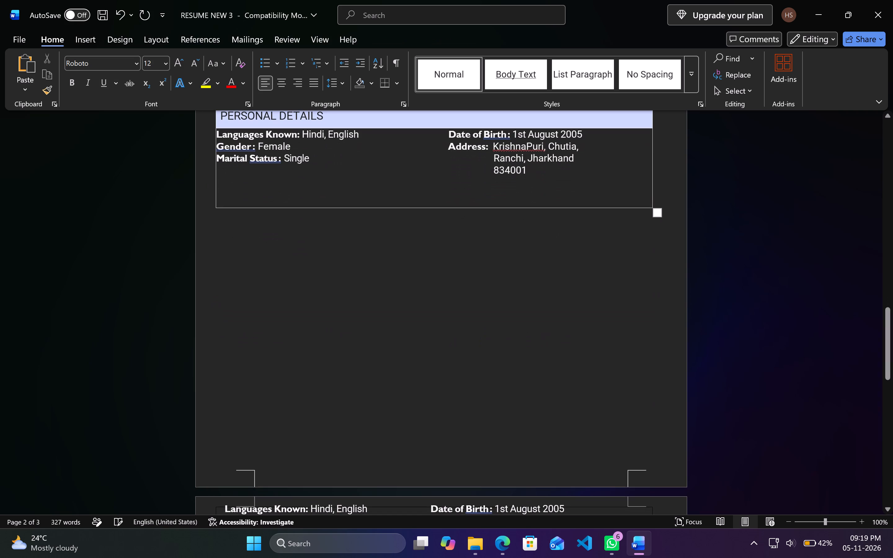
click(293, 197)
click(279, 185)
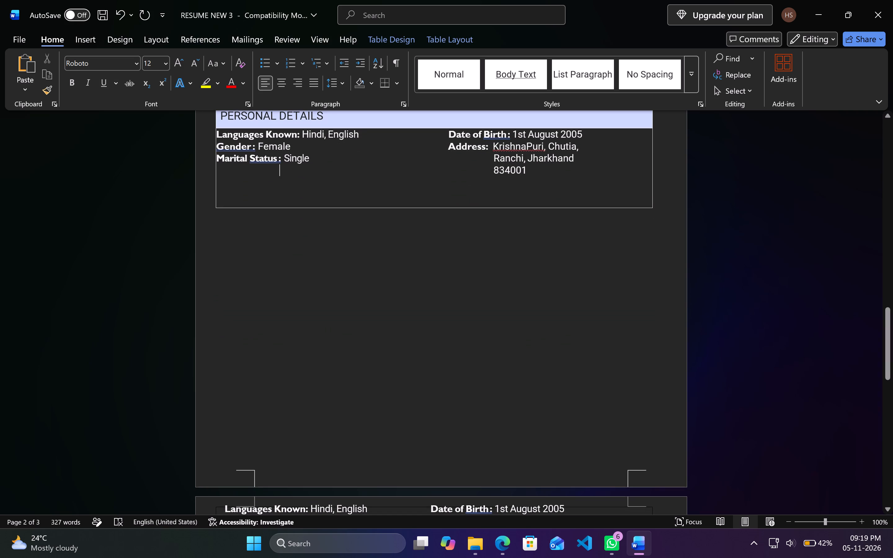
click(534, 177)
key(Delete)
key(Delete)
key(Delete)
key(Delete)
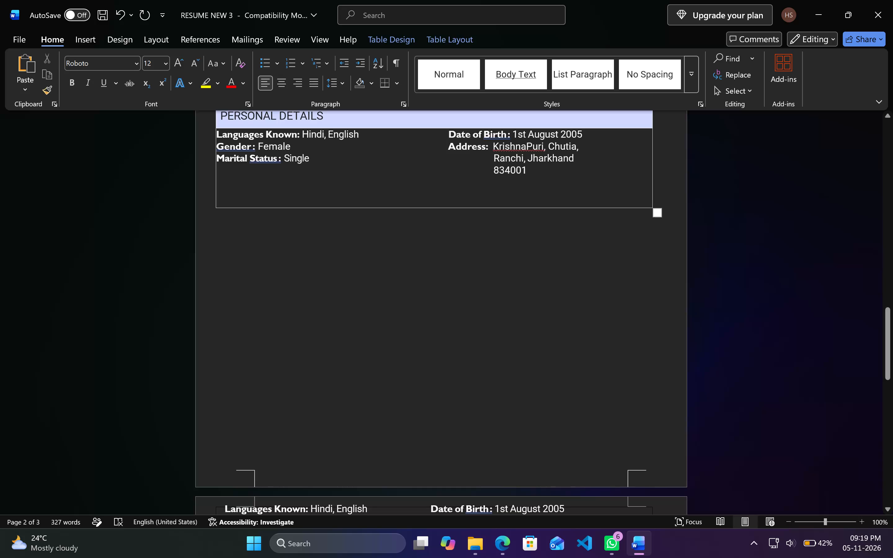
key(Delete)
key(Delete)
key(Delete)
key(Delete)
key(Delete)
key(Delete)
Shrink the PERSONAL DETAILS content row so its bottom border sits just beneath the postal code.
drag(520, 207, 524, 182)
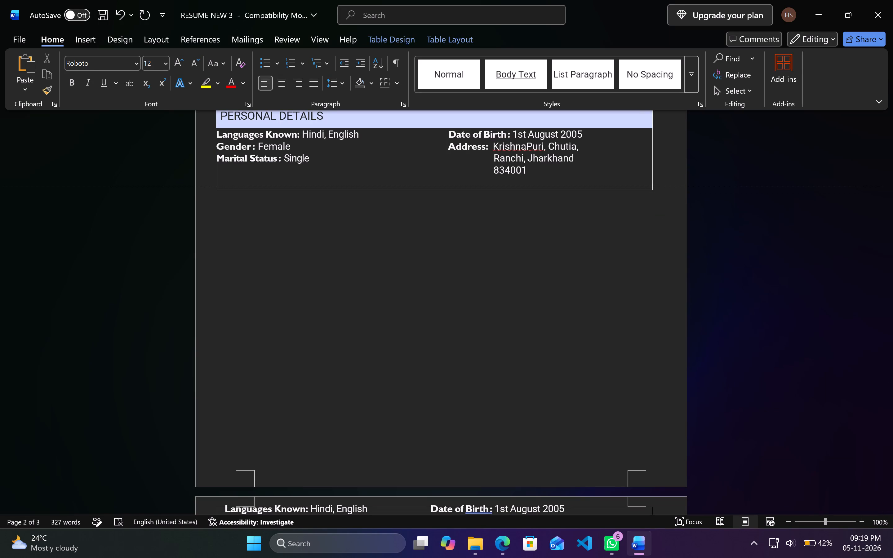
drag(524, 182, 526, 177)
click(484, 233)
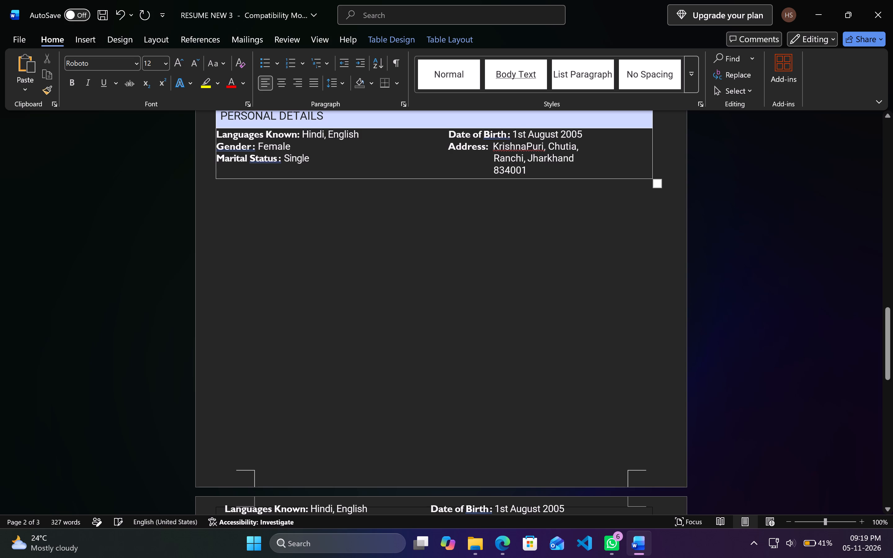
Cut the Signature, name, Place and Date block from below the table on page 3.
scroll(484, 233, down, 2)
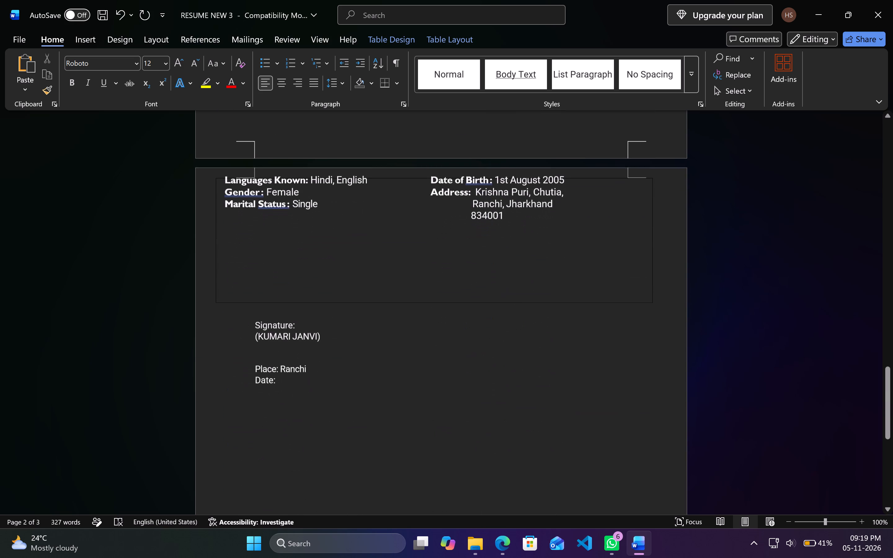
scroll(484, 233, down, 2)
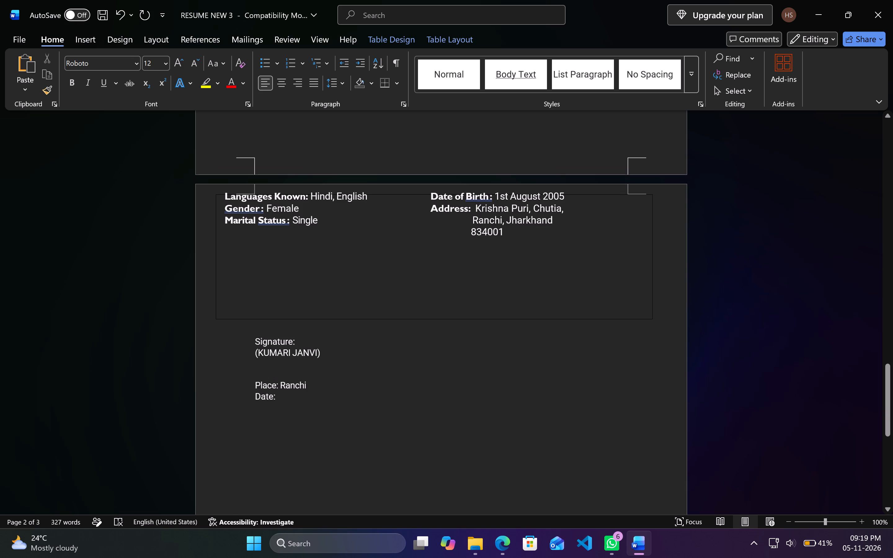
scroll(500, 256, up, 1)
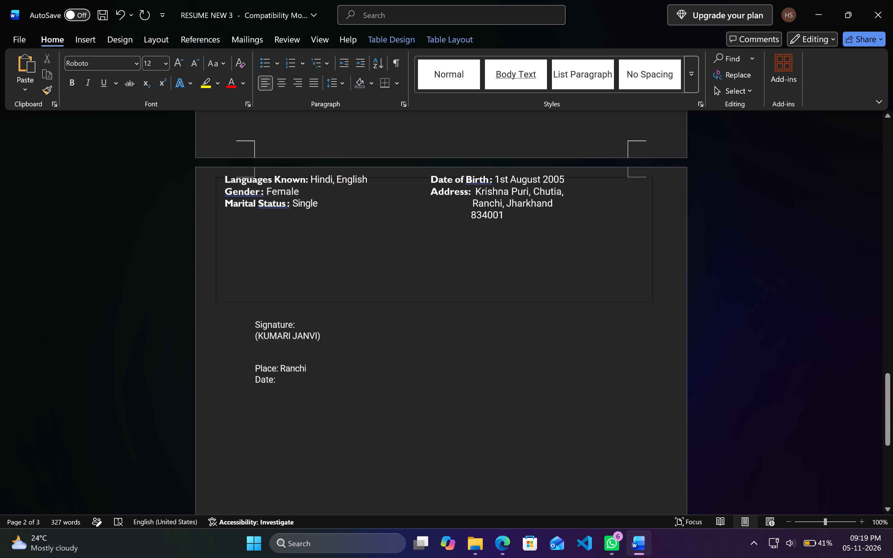
drag(255, 285, 278, 344)
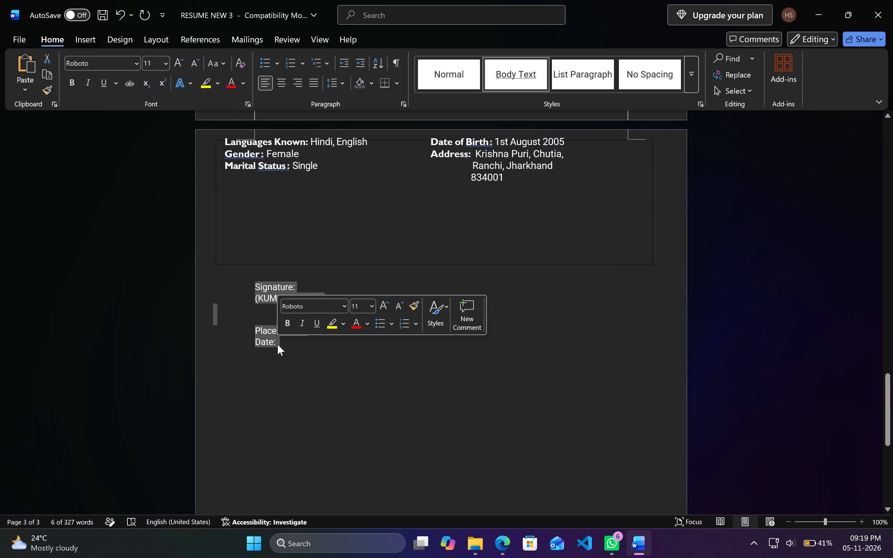
key(ctrl+x)
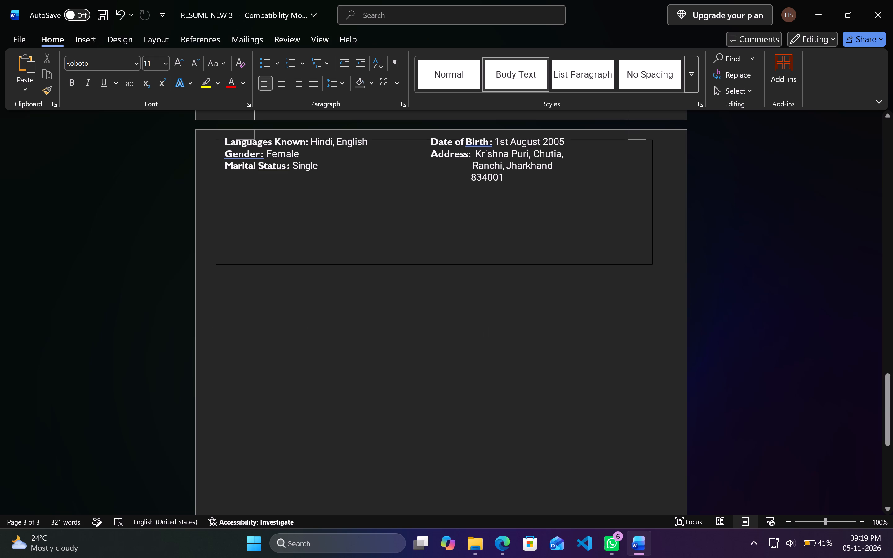
Delete the duplicate personal details table from page 3.
drag(266, 277, 257, 226)
drag(257, 226, 238, 136)
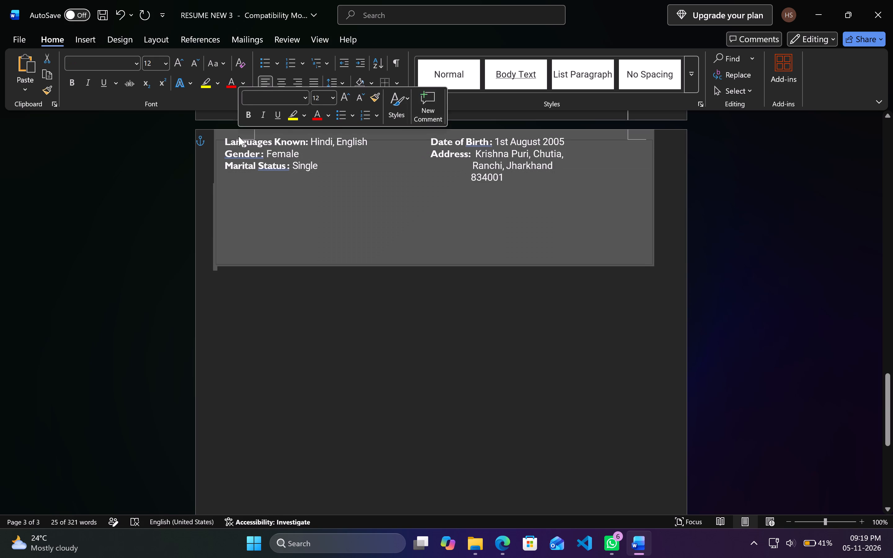
key(Delete)
Try to delete the remaining empty lines on page 3.
scroll(238, 136, up, 1)
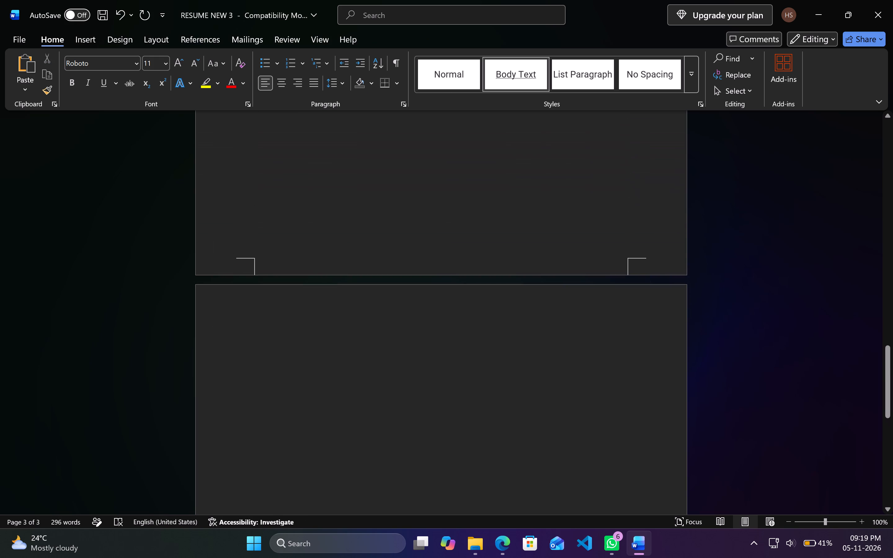
key(Delete)
key(Delete)
key(Delete)
key(Delete)
key(Delete)
key(Delete)
key(Delete)
key(Delete)
key(Delete)
key(Delete)
Add a row at the bottom of the page 2 PERSONAL DETAILS table and paste the cut signature, place and date block into it.
click(257, 188)
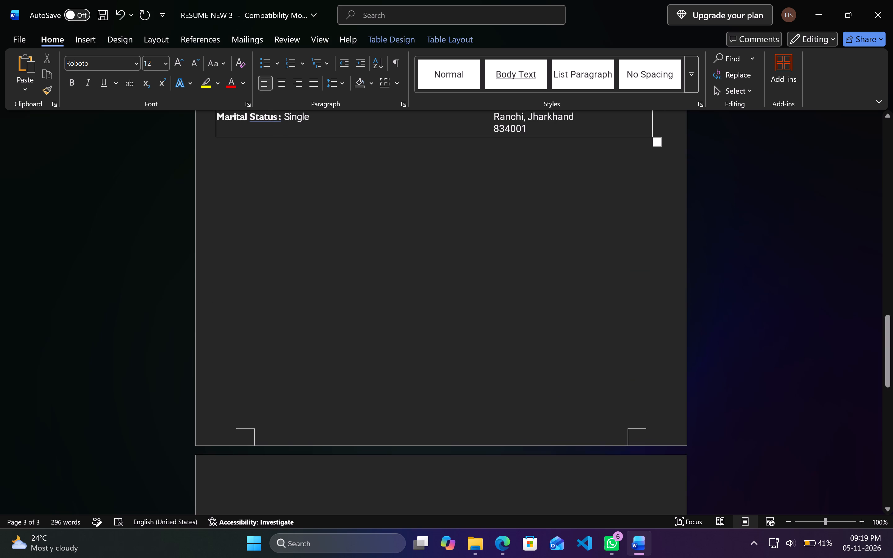
click(282, 228)
click(666, 126)
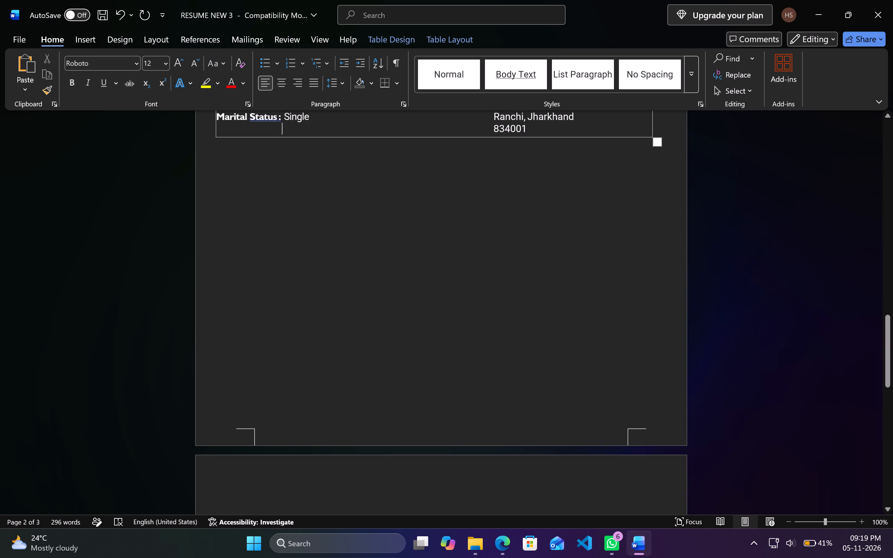
click(666, 126)
key(Return)
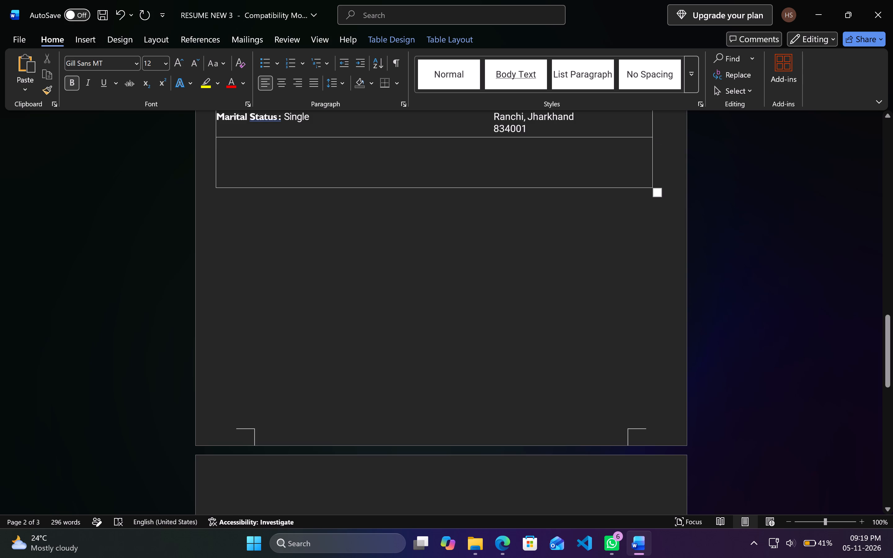
key(ctrl+v)
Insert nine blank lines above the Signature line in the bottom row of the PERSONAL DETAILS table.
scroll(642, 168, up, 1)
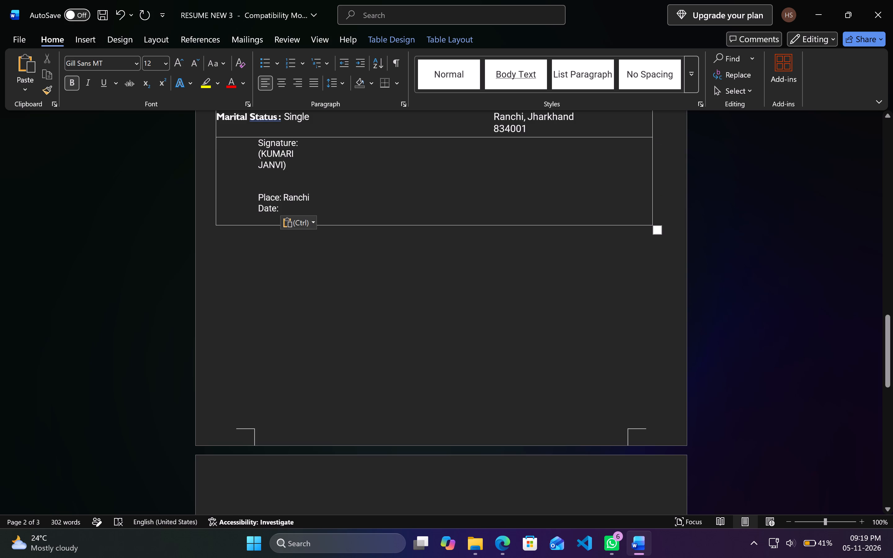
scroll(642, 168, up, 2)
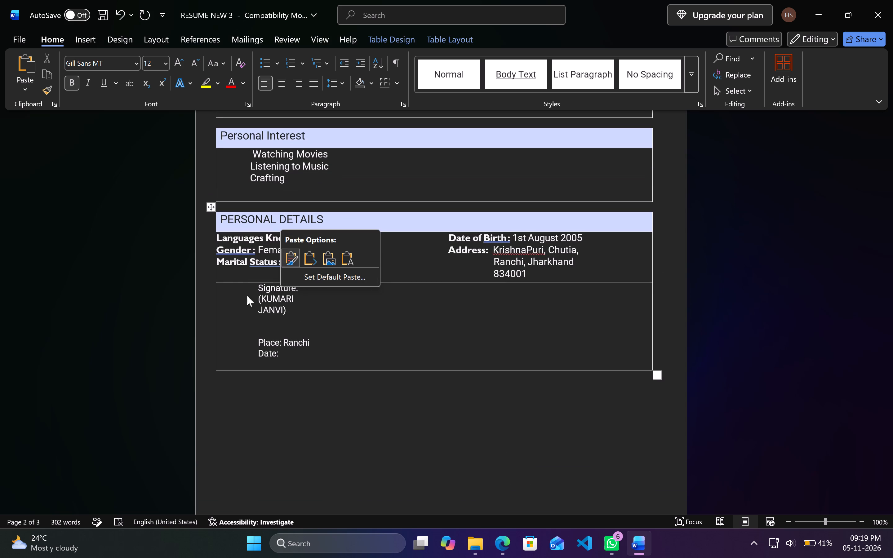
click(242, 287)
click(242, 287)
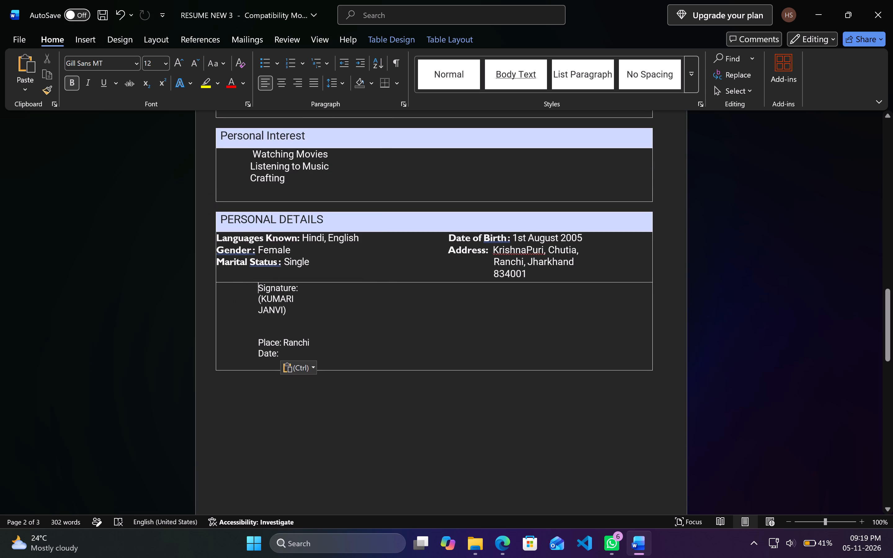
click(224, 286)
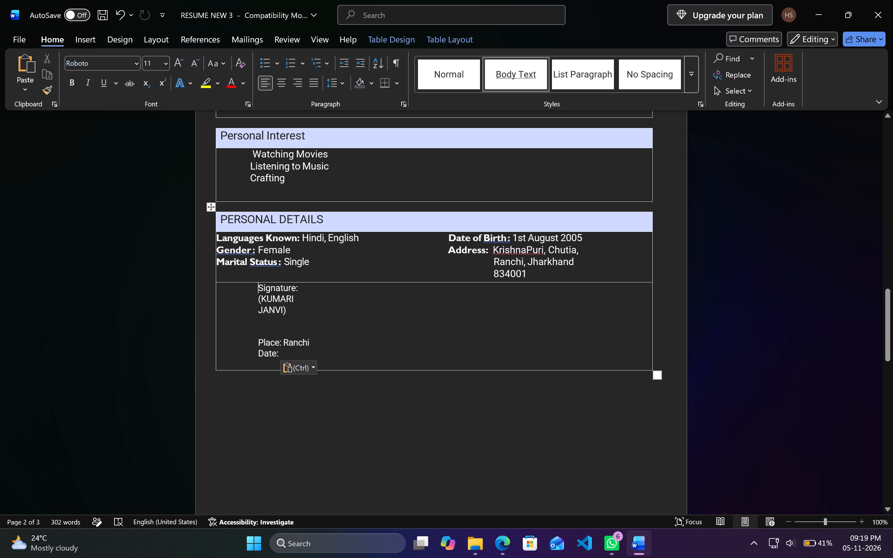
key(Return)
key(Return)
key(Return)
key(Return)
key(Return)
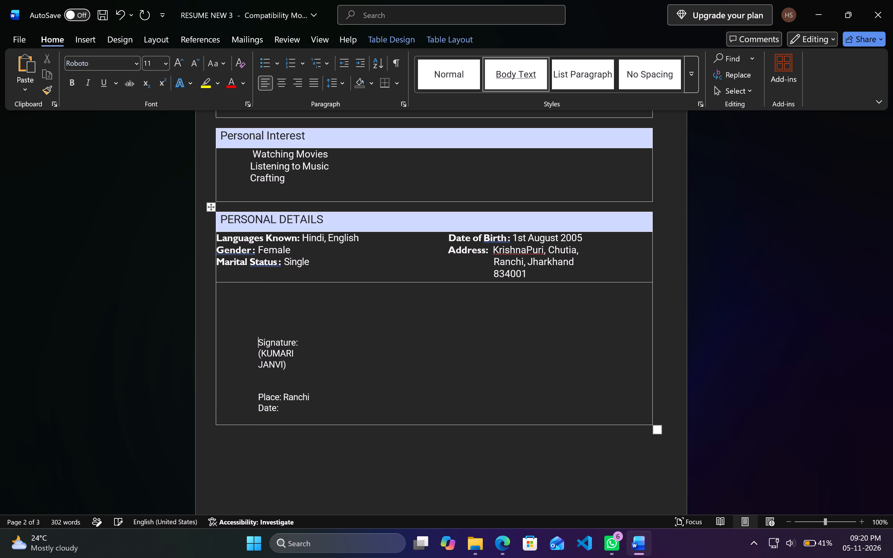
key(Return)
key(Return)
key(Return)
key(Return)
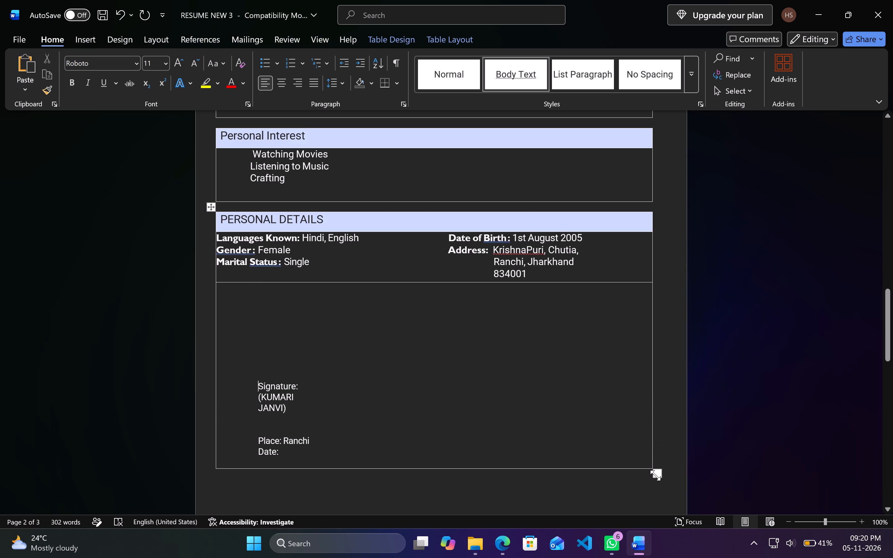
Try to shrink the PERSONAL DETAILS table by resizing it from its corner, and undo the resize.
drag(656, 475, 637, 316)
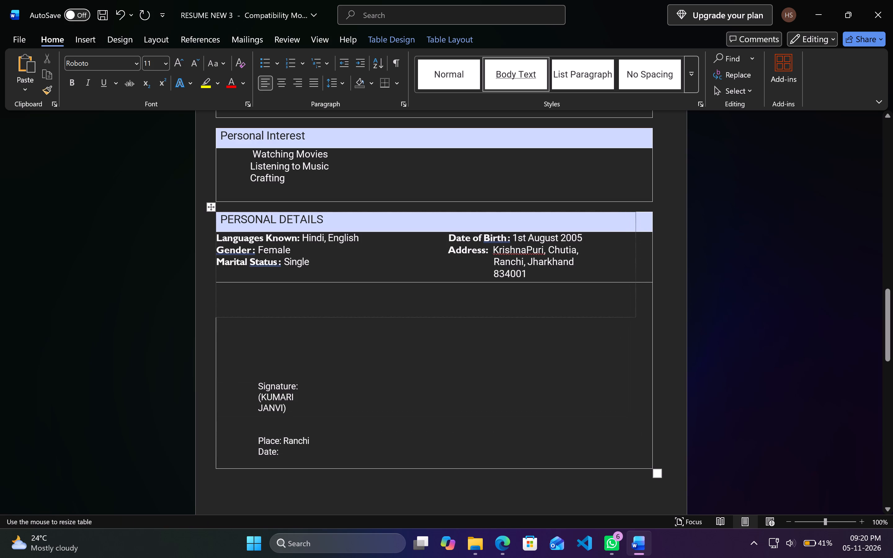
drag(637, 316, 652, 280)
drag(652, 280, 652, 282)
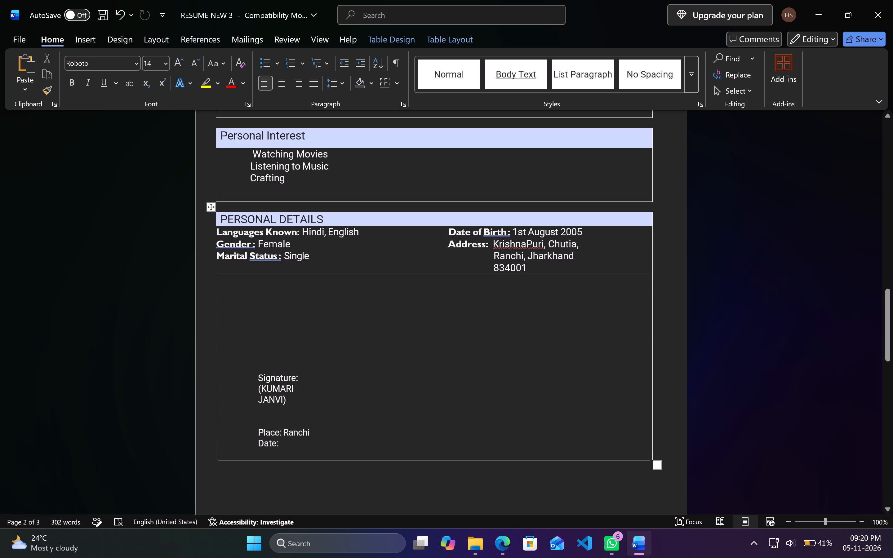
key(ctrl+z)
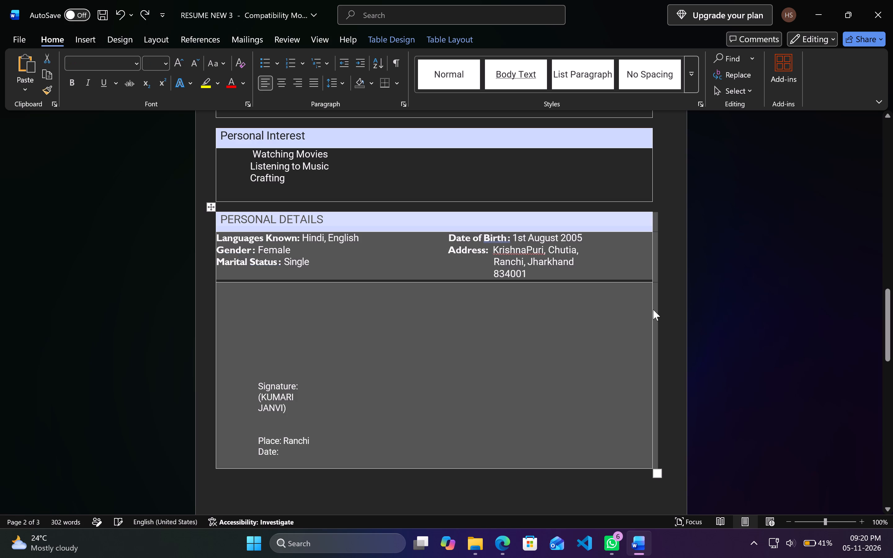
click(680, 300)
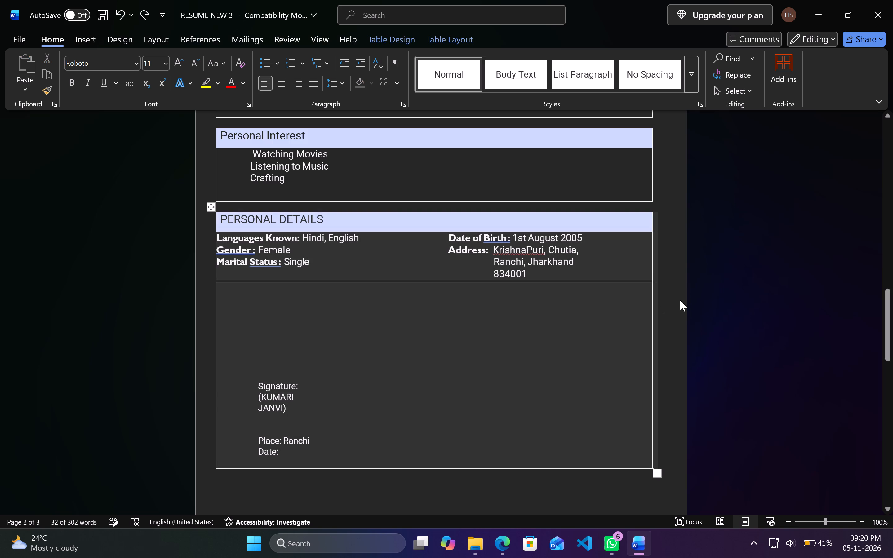
Switch to the original resume PDF in Edge and examine its personal details and signature layout on pages 2 and 3.
scroll(680, 300, down, 1)
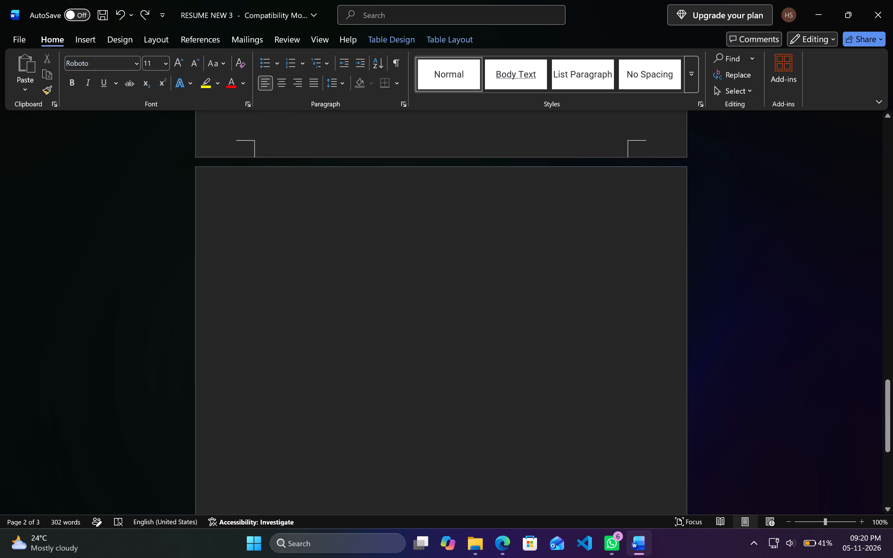
scroll(680, 300, down, 1)
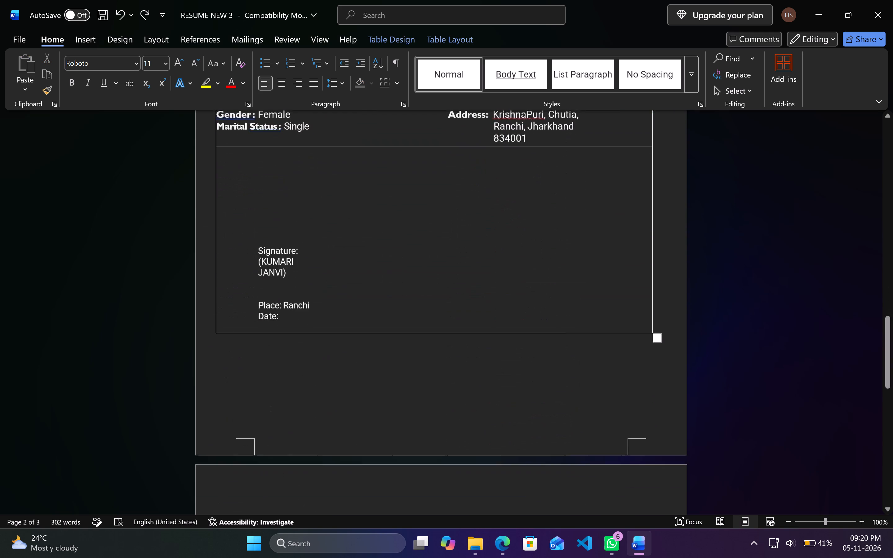
scroll(680, 300, down, 1)
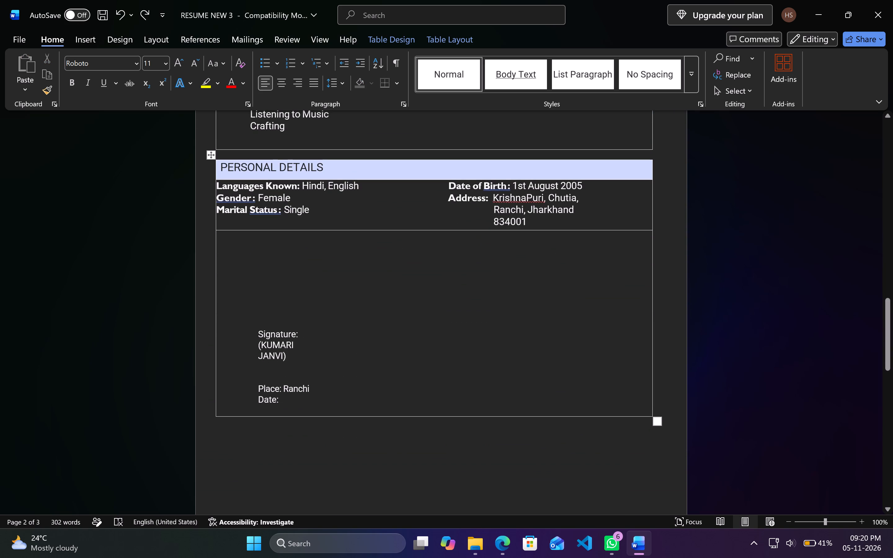
click(499, 551)
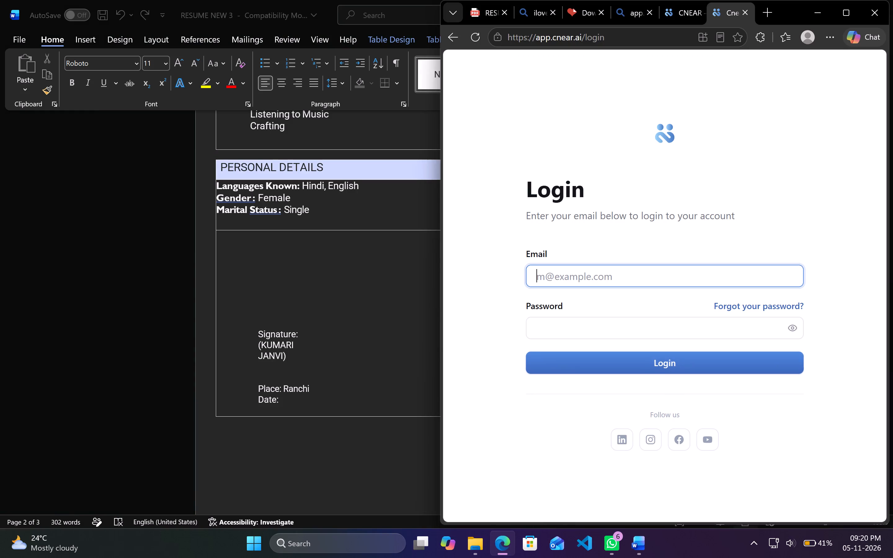
click(489, 19)
scroll(642, 208, down, 2)
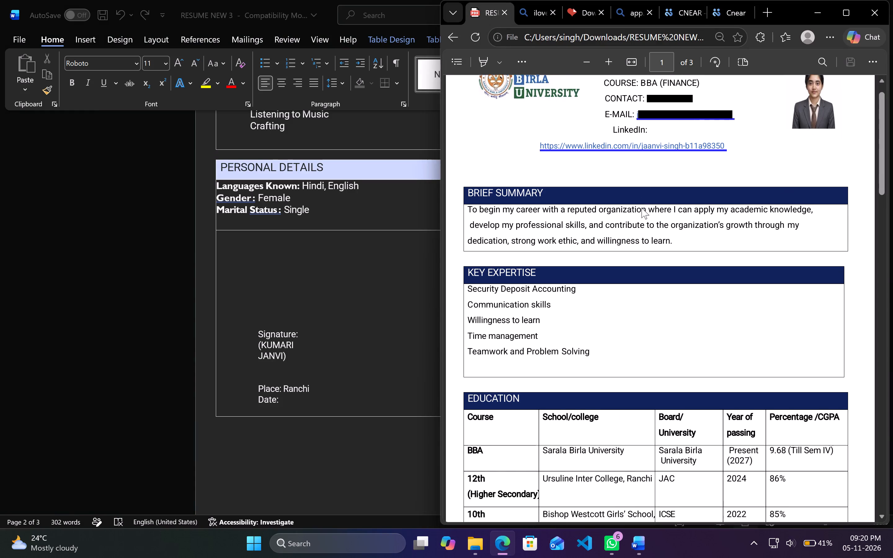
scroll(642, 208, down, 10)
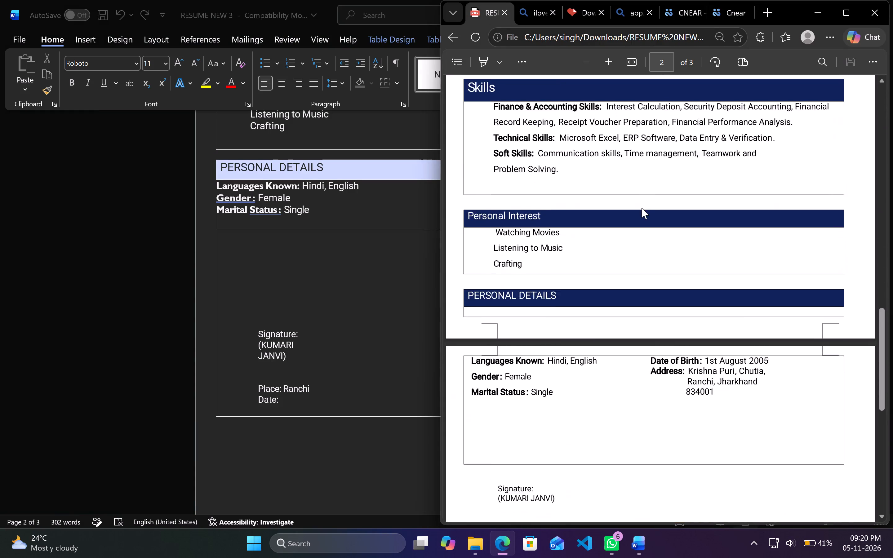
scroll(642, 208, down, 1)
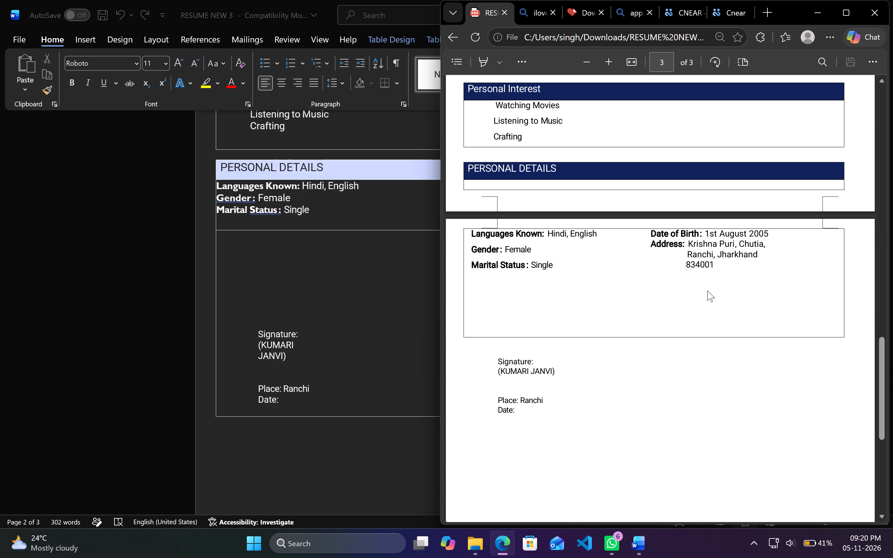
Return to Word and undo the blank lines, the pasted signature block and the added row in the PERSONAL DETAILS table.
click(384, 426)
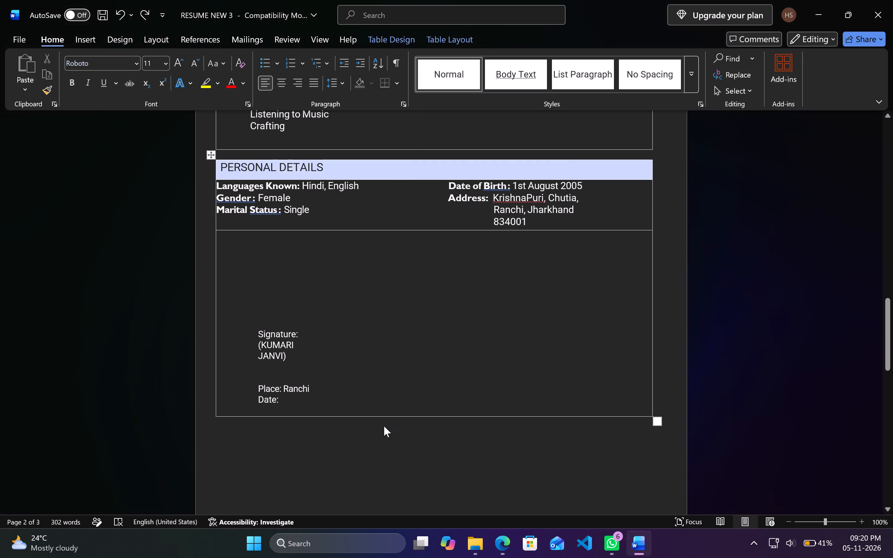
click(476, 444)
click(476, 444)
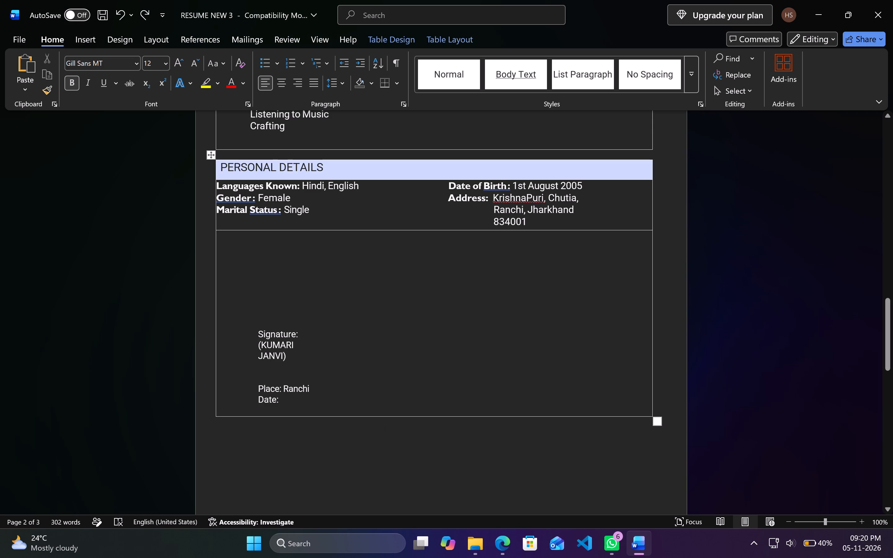
click(670, 219)
click(652, 219)
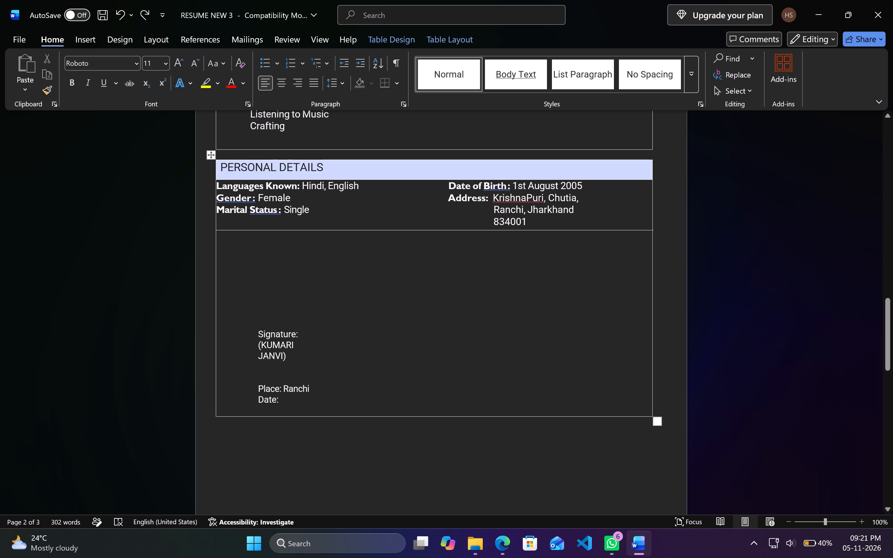
click(418, 231)
key(ctrl+z)
key(ctrl+z)
key(ctrl+z)
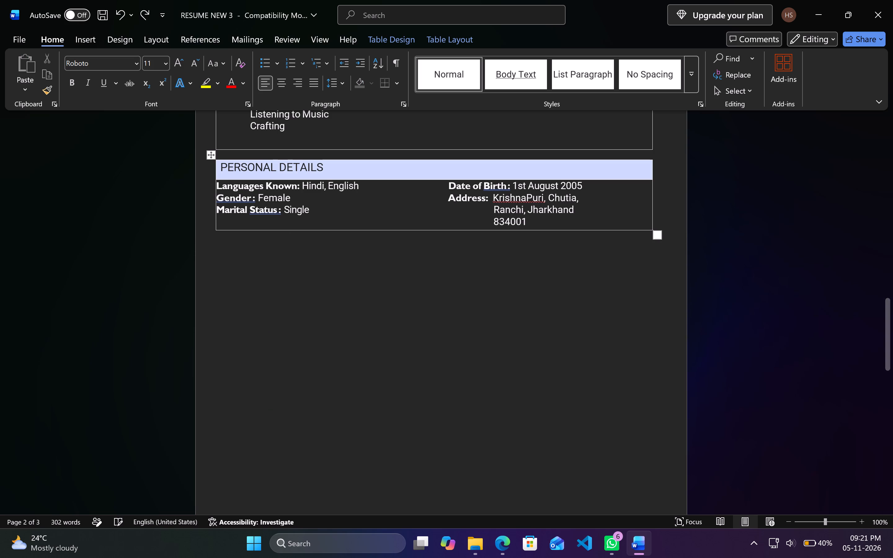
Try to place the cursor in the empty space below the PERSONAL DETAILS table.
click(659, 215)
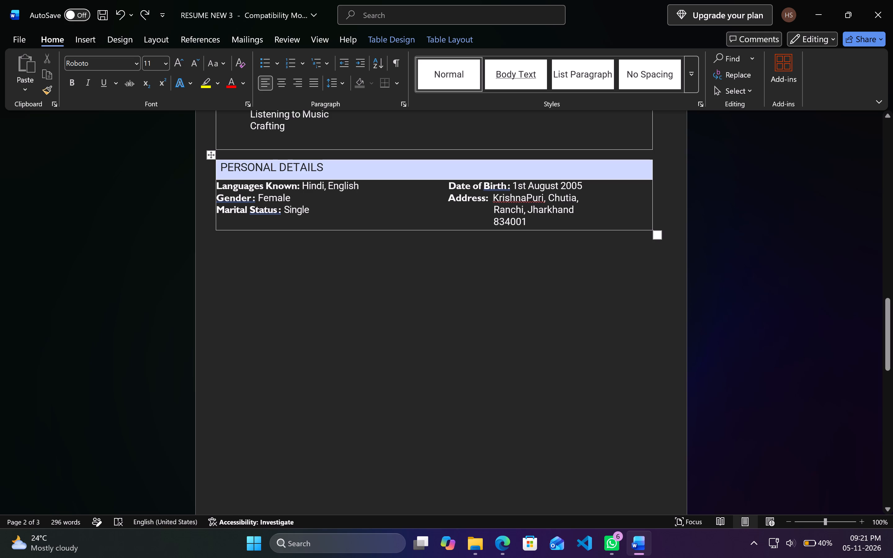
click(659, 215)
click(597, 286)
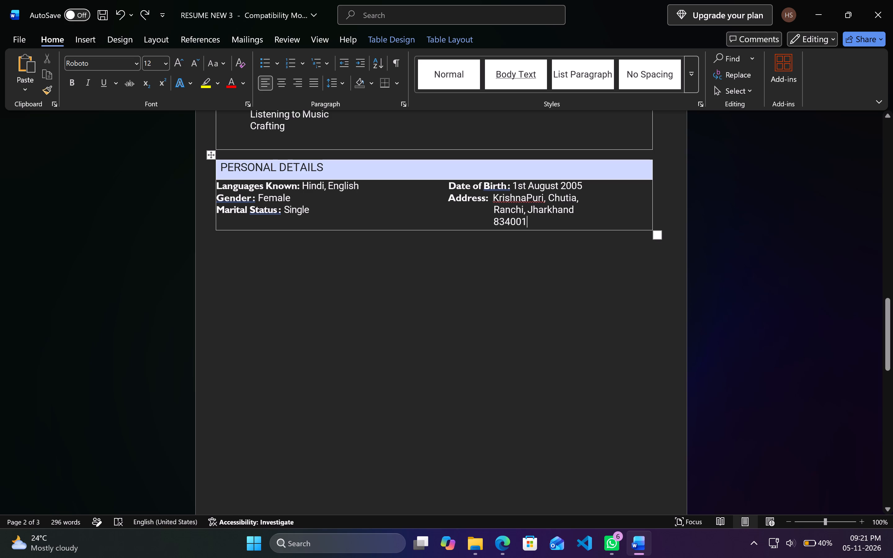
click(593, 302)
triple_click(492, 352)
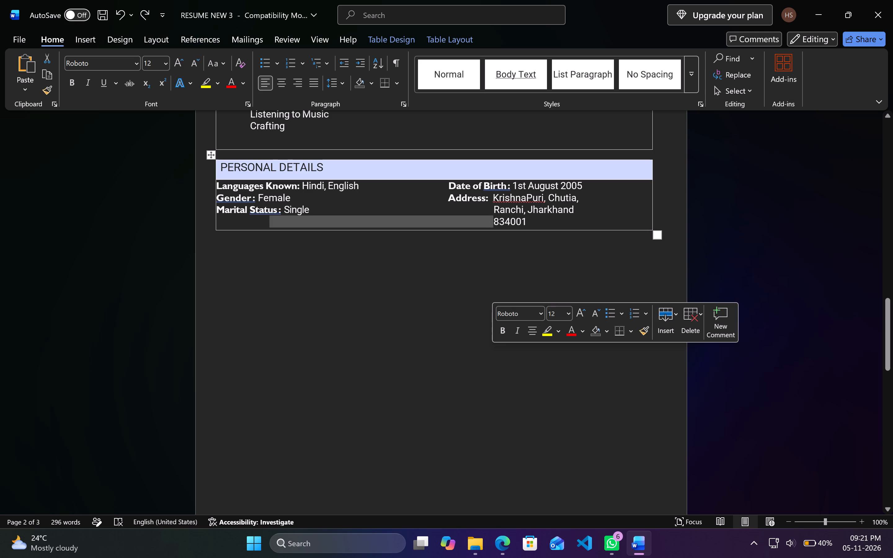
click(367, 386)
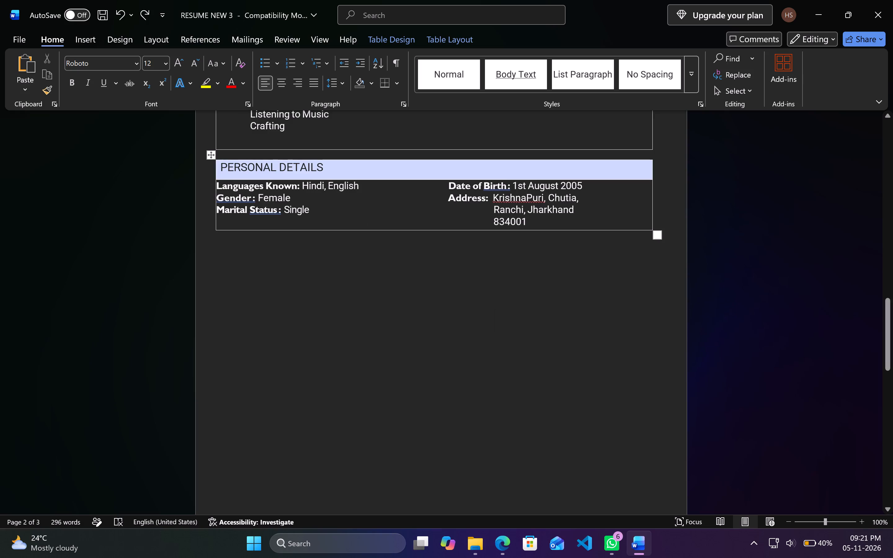
Look over the Word resume from the empty page 3 back to the header on page 1.
scroll(377, 343, down, 2)
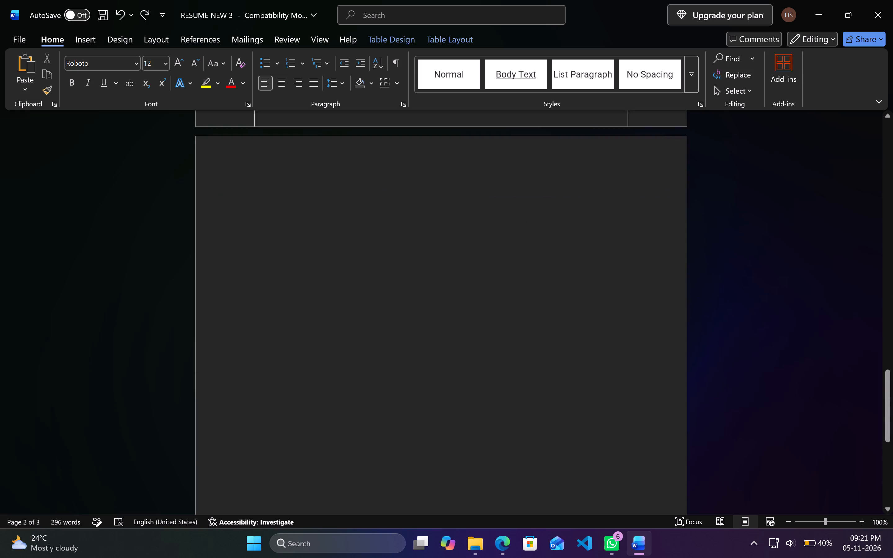
scroll(377, 343, down, 2)
scroll(377, 343, up, 2)
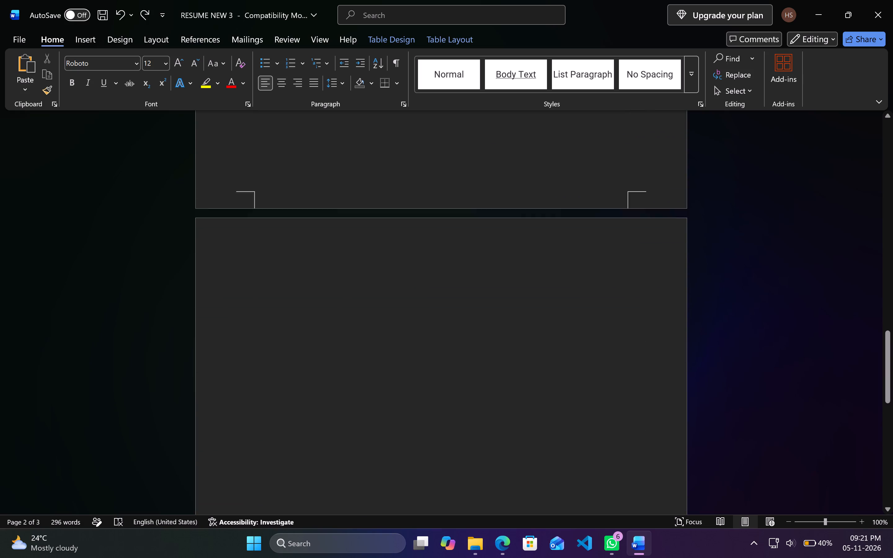
scroll(377, 343, up, 2)
scroll(377, 343, right, 1)
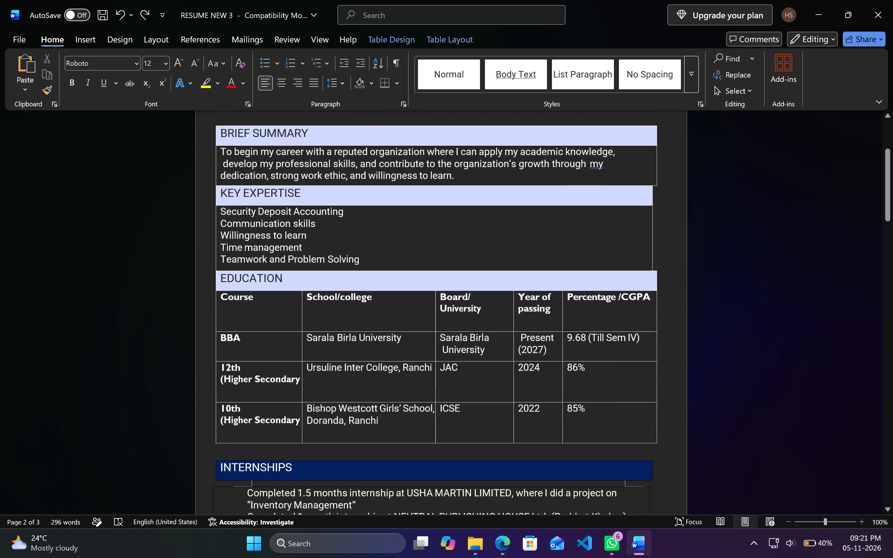
scroll(377, 343, right, 1)
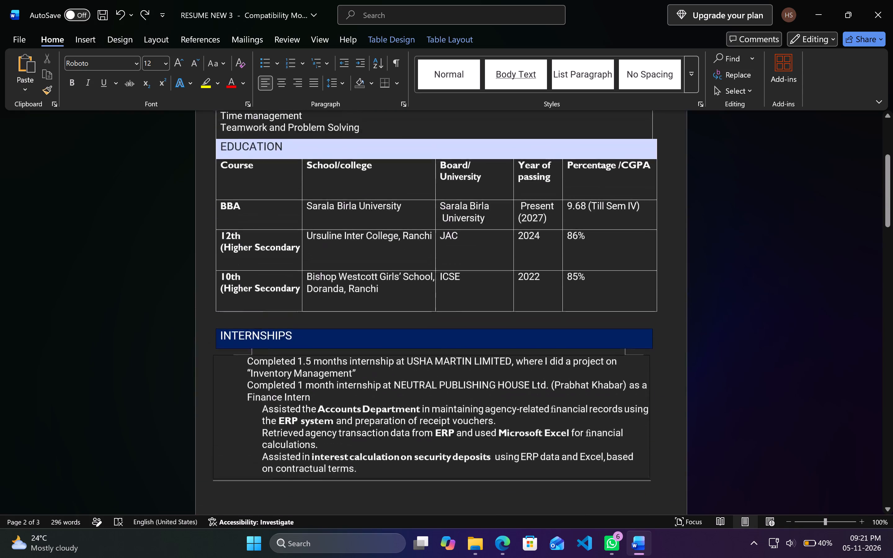
scroll(377, 343, right, 1)
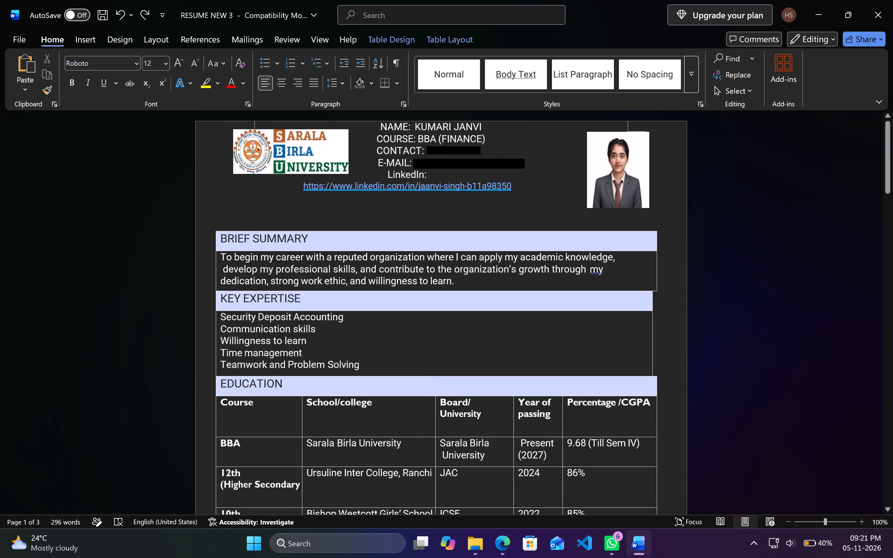
scroll(377, 343, down, 1)
Check the page 1 header in the resume PDF in Edge, and insert one blank line above the NAME line in Word.
click(499, 534)
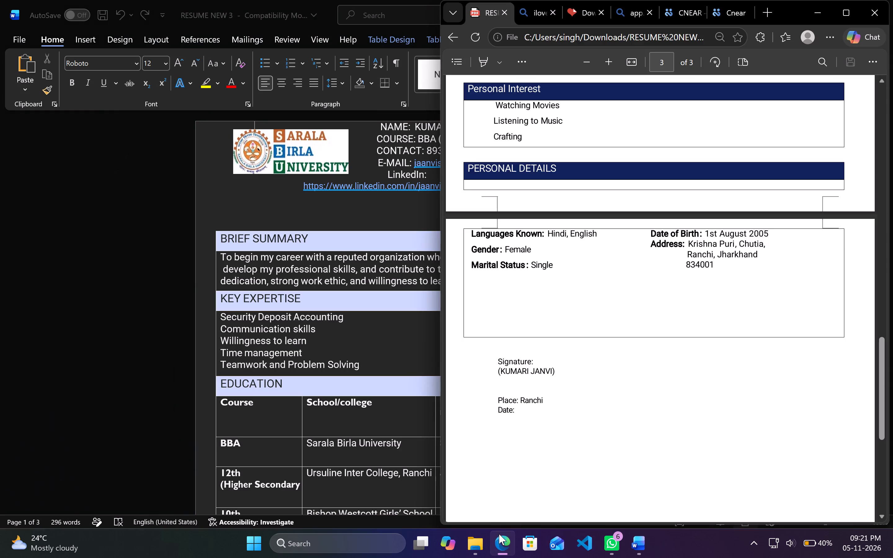
scroll(625, 303, up, 14)
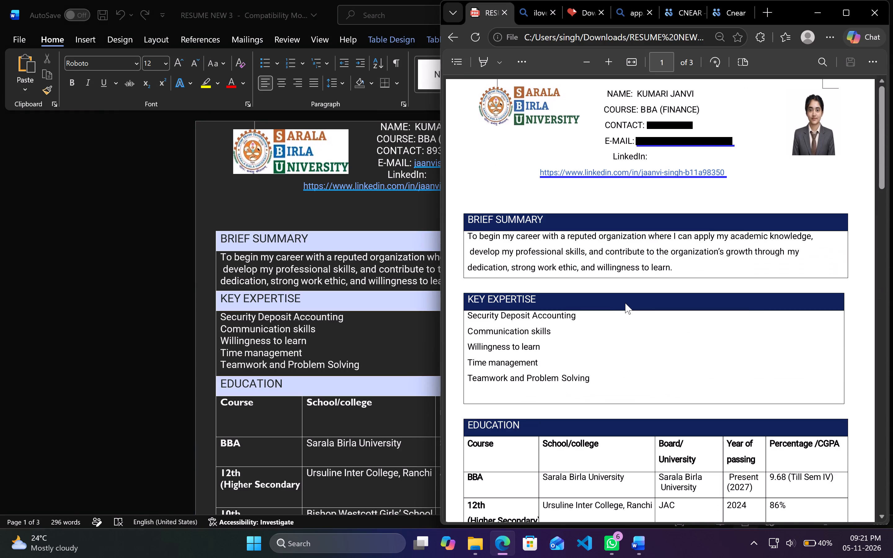
click(217, 182)
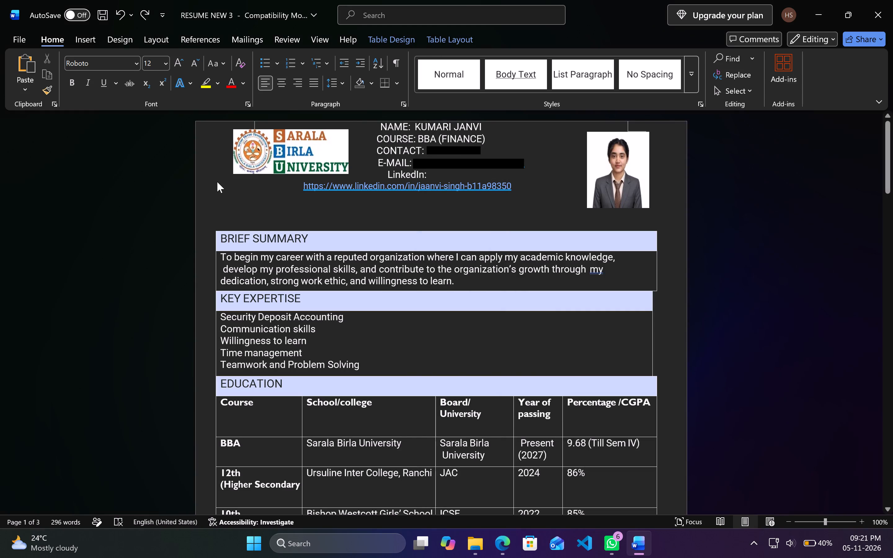
click(358, 126)
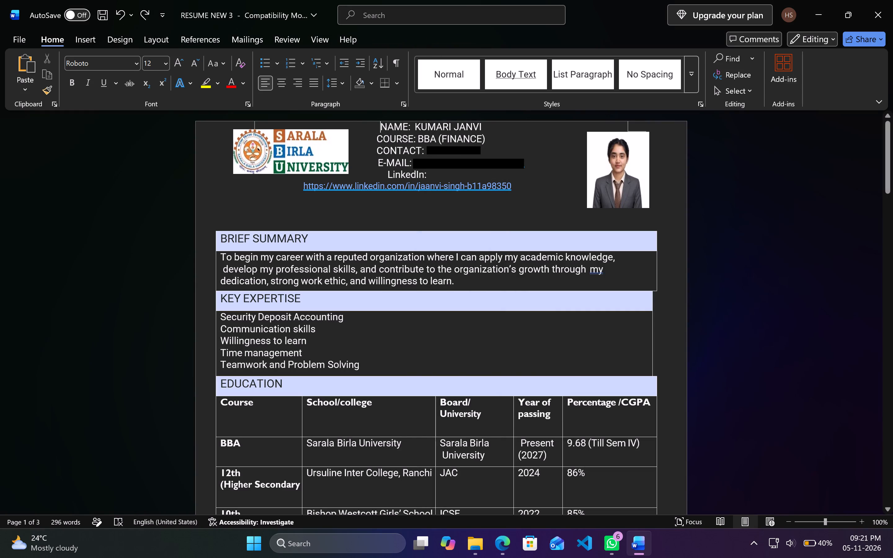
key(Return)
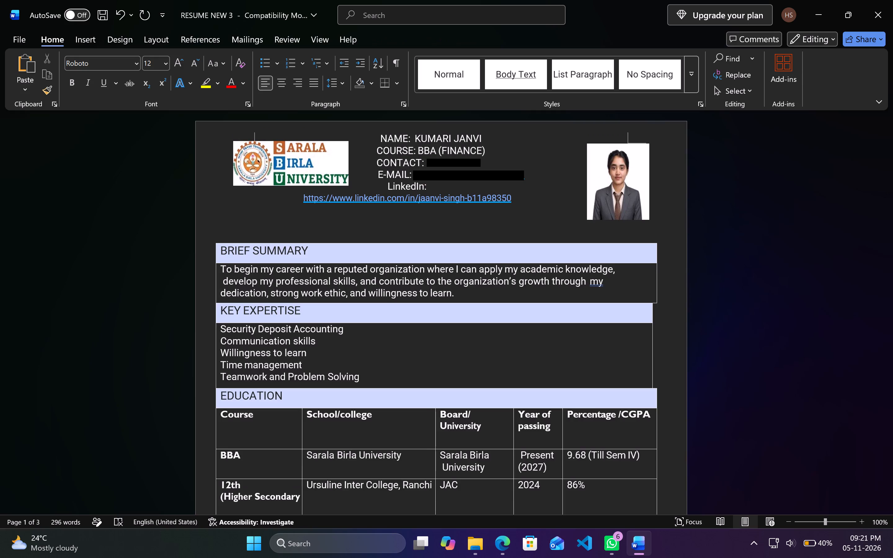
key(Return)
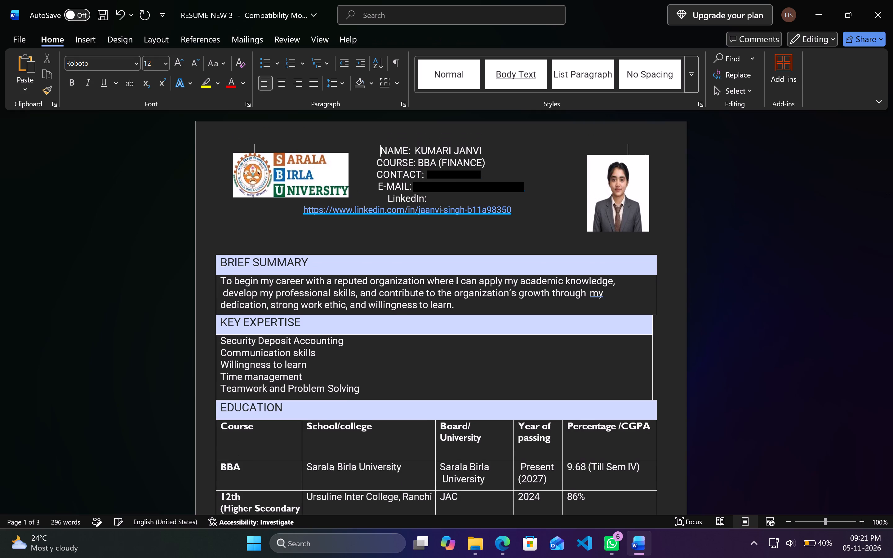
key(BackSpace)
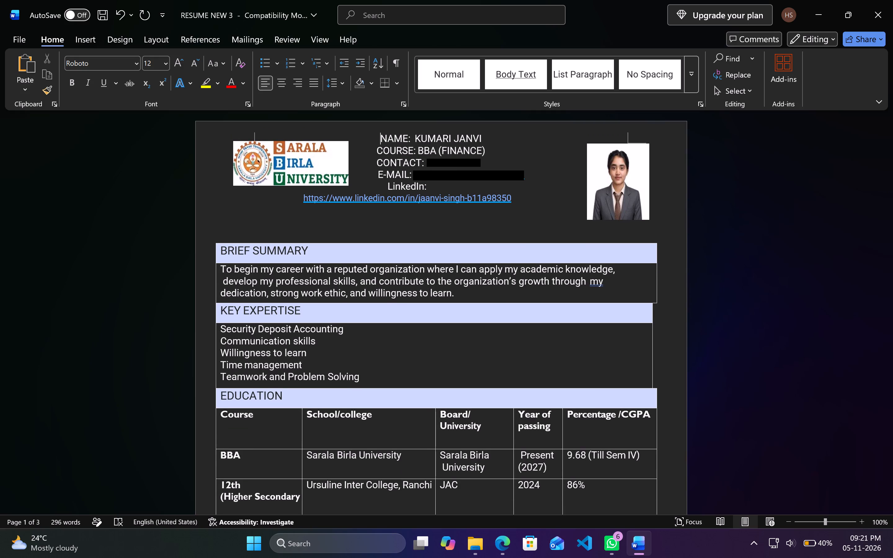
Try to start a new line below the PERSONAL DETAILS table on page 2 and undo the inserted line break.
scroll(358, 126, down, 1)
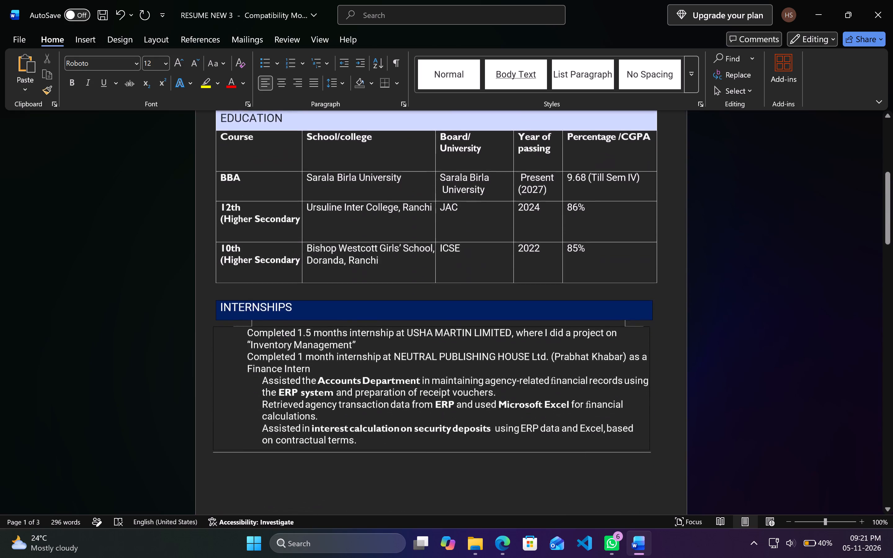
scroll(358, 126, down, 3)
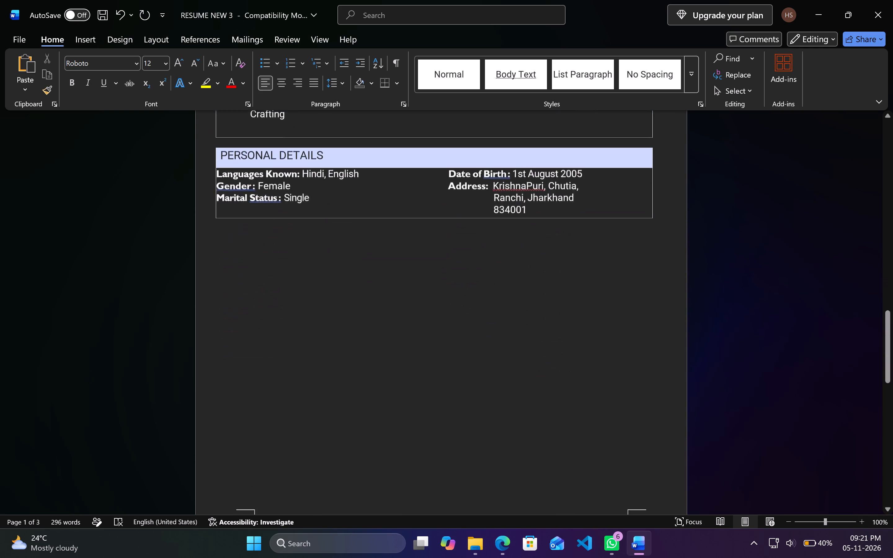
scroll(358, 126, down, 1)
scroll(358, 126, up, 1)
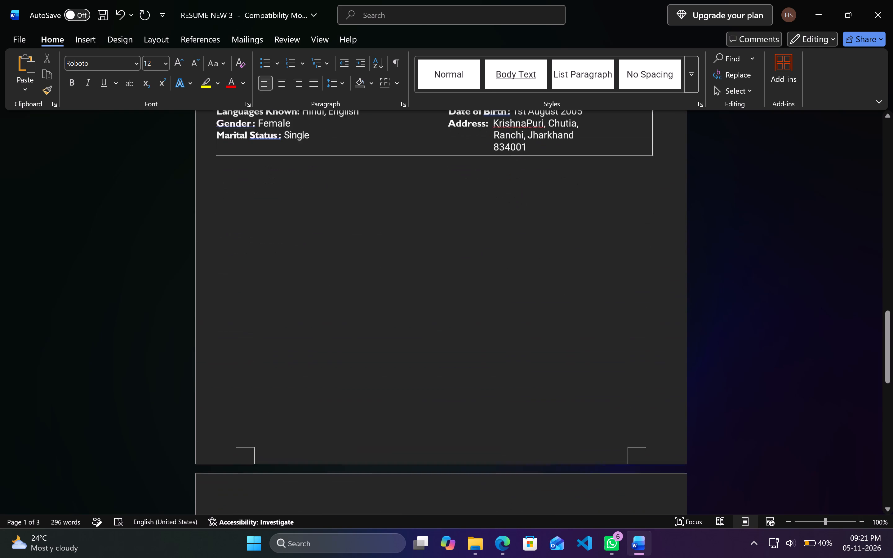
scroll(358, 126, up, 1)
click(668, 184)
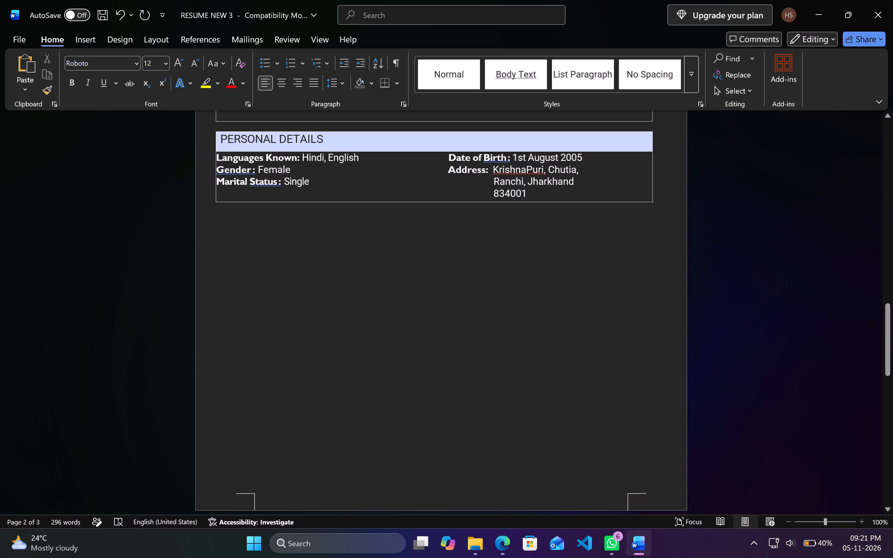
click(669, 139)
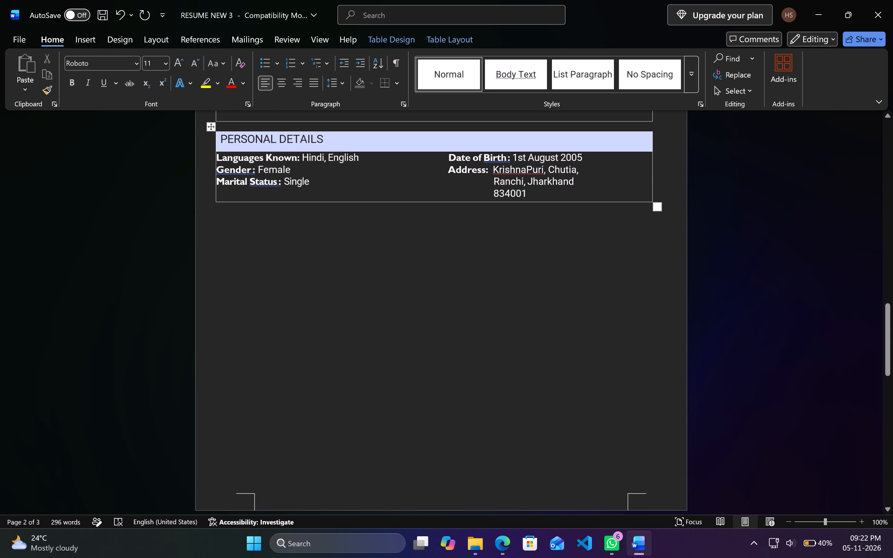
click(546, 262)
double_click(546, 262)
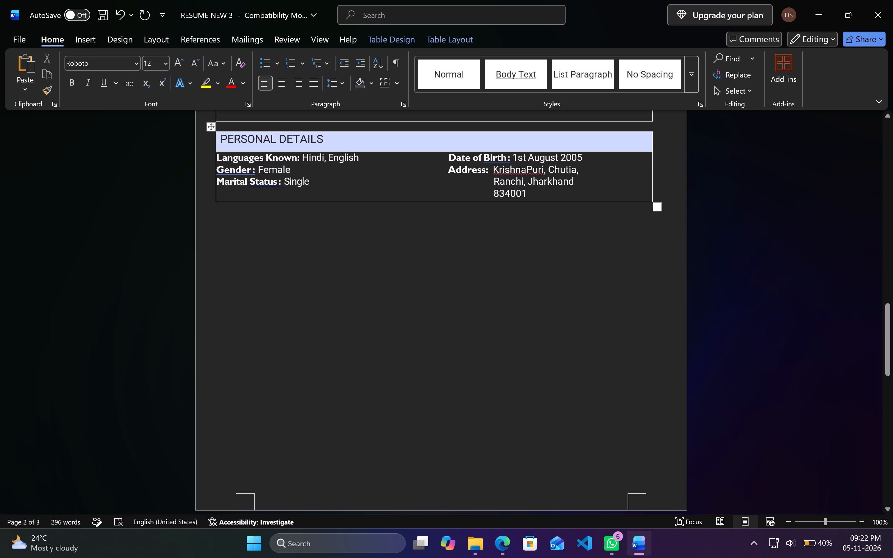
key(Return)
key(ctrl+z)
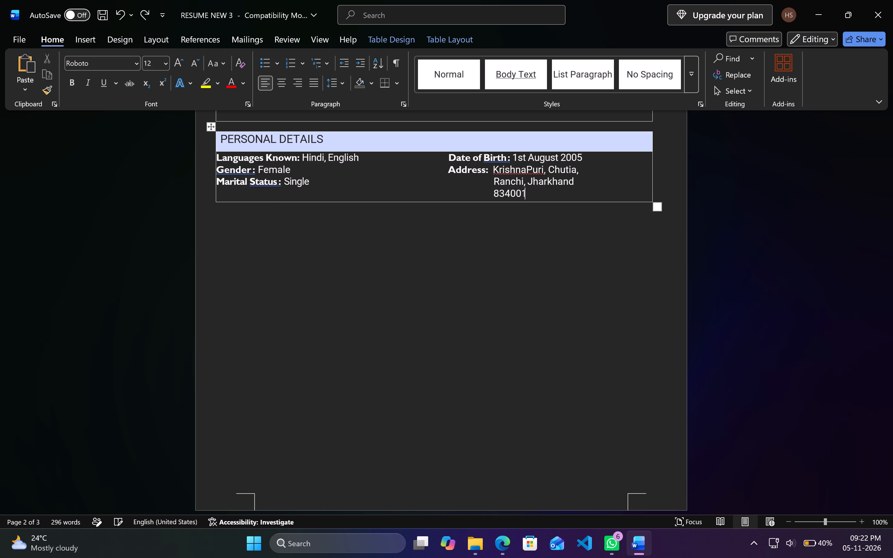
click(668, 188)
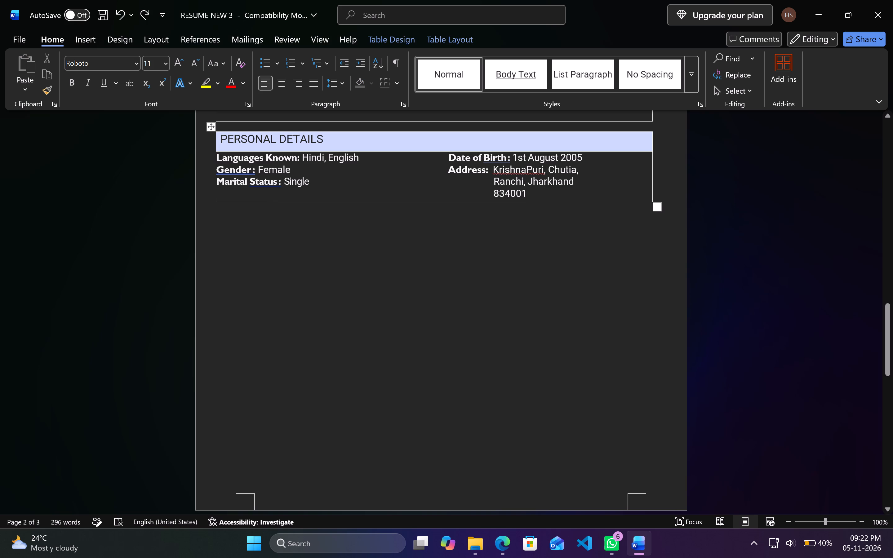
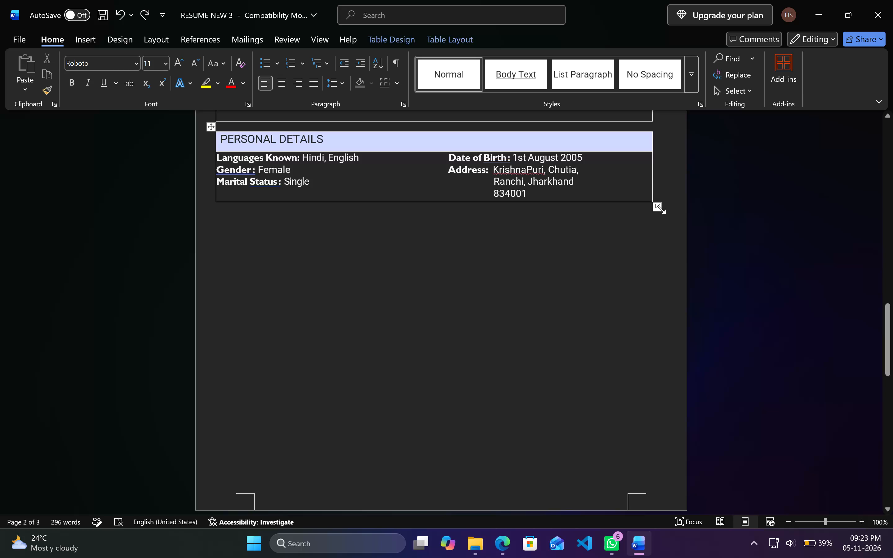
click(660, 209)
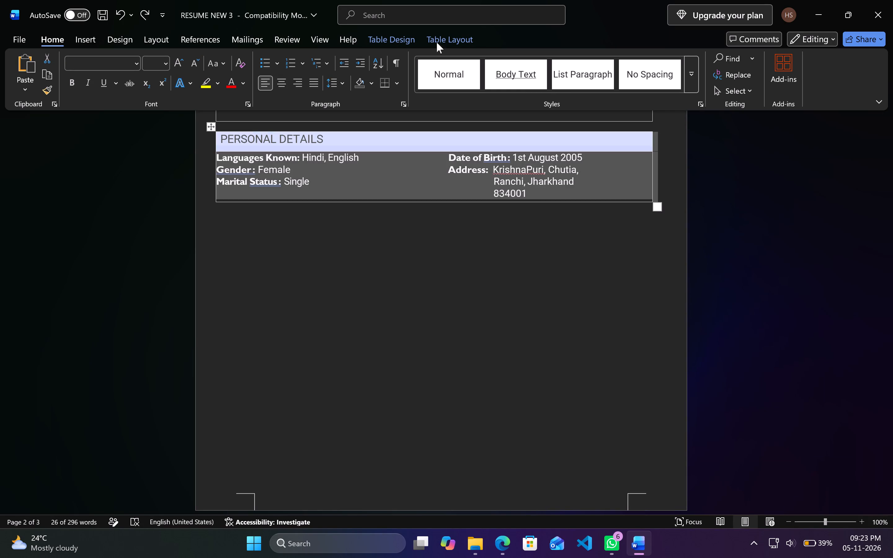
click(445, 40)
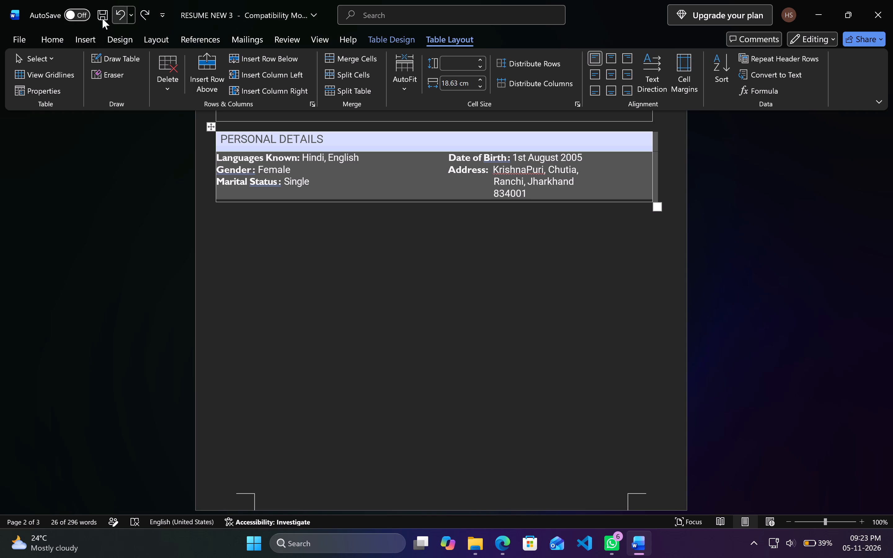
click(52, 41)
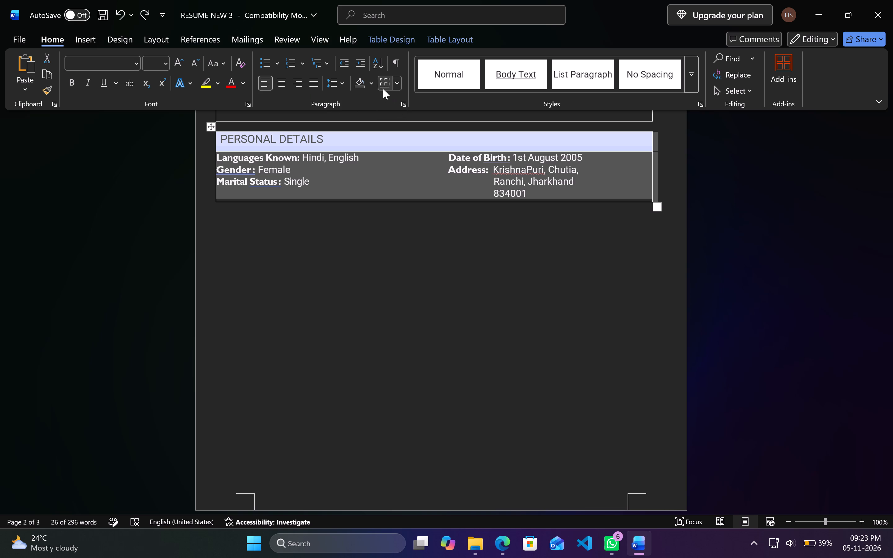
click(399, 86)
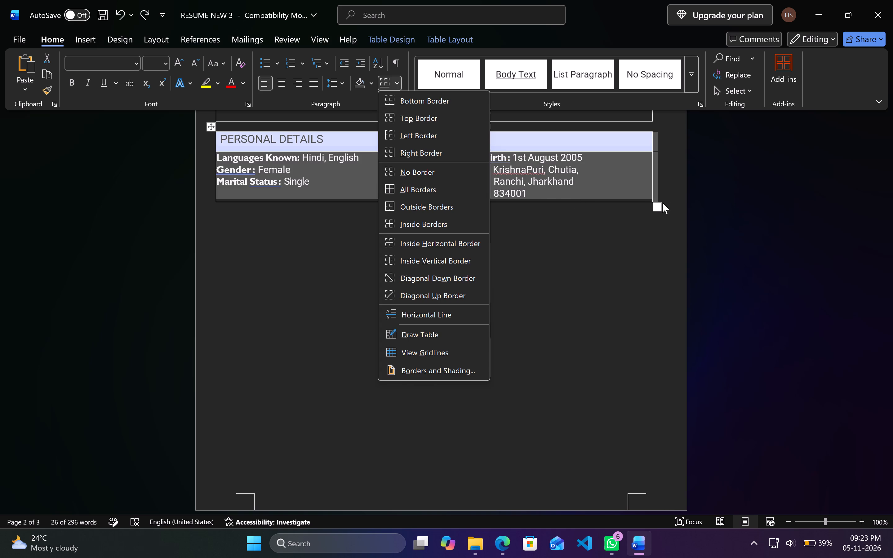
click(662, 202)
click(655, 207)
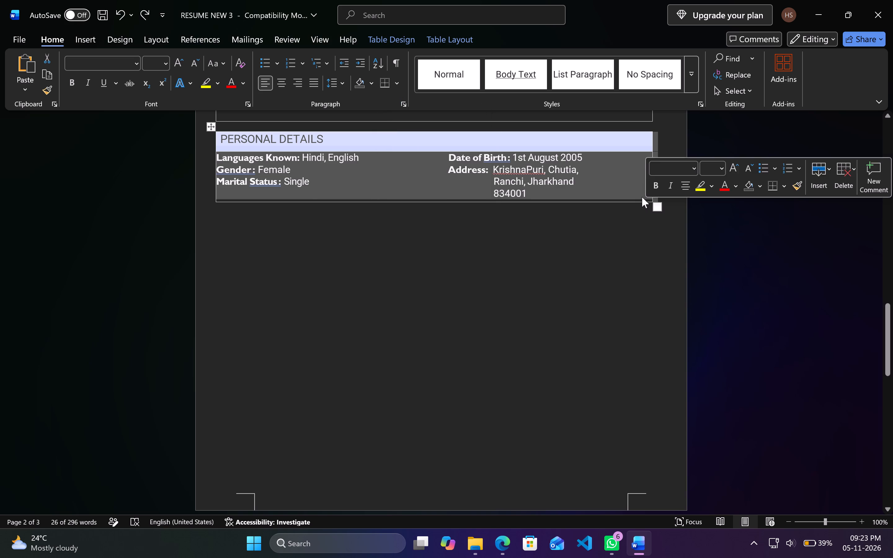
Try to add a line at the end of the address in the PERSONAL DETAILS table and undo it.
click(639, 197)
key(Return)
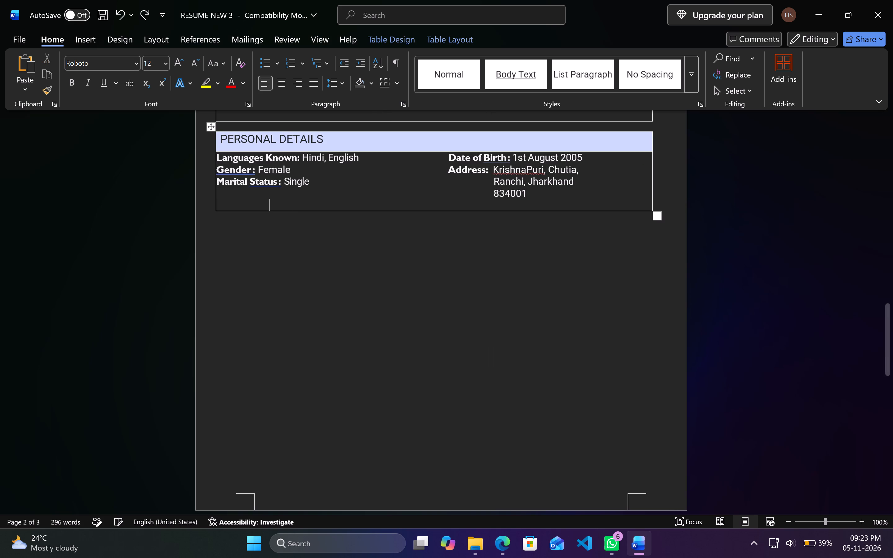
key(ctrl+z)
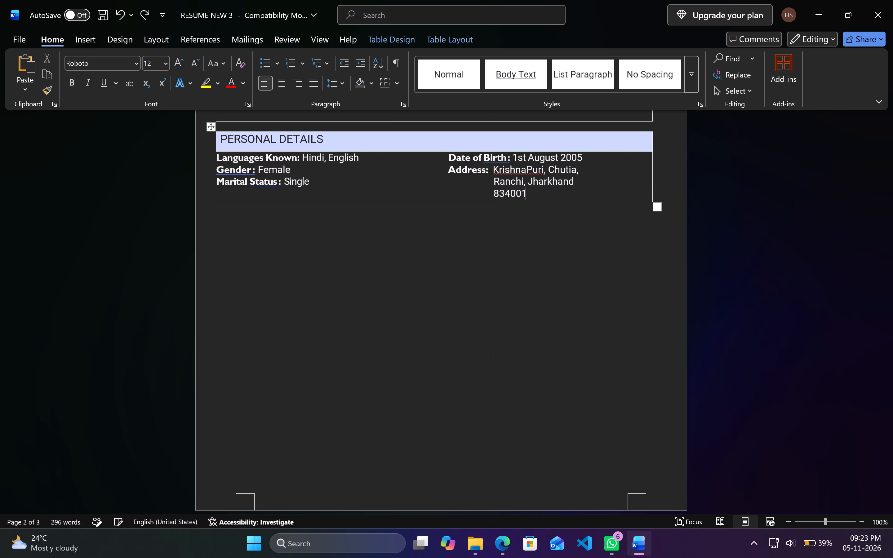
Add a new row below the PERSONAL DETAILS content and paste the copied Signature, Place and Date block into it.
click(669, 195)
double_click(669, 195)
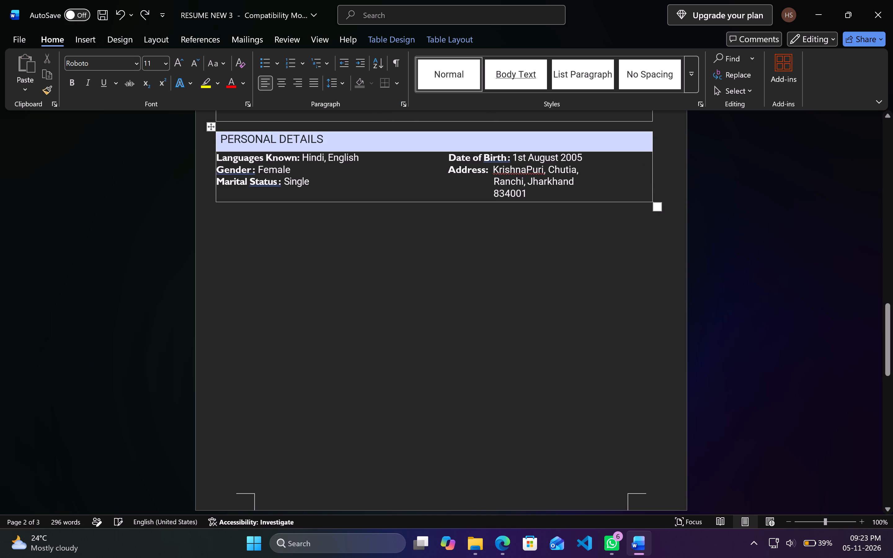
key(Return)
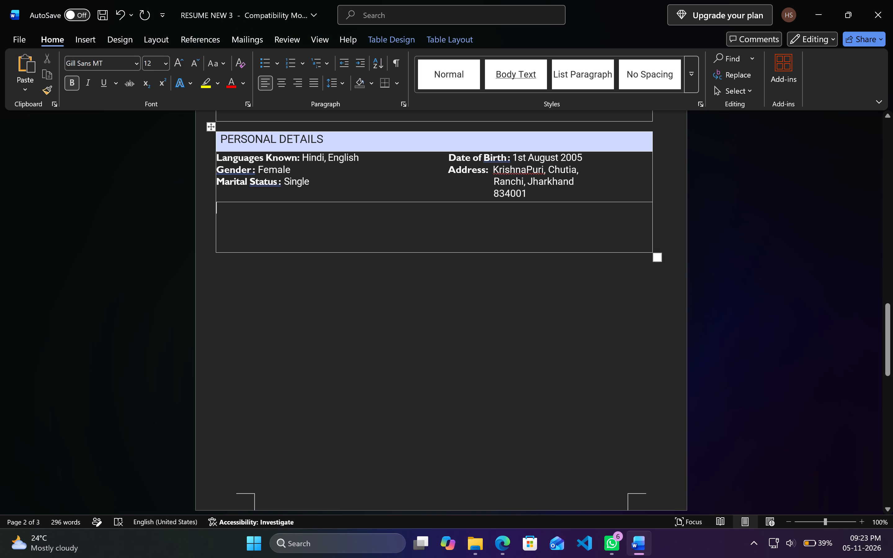
key(ctrl+v)
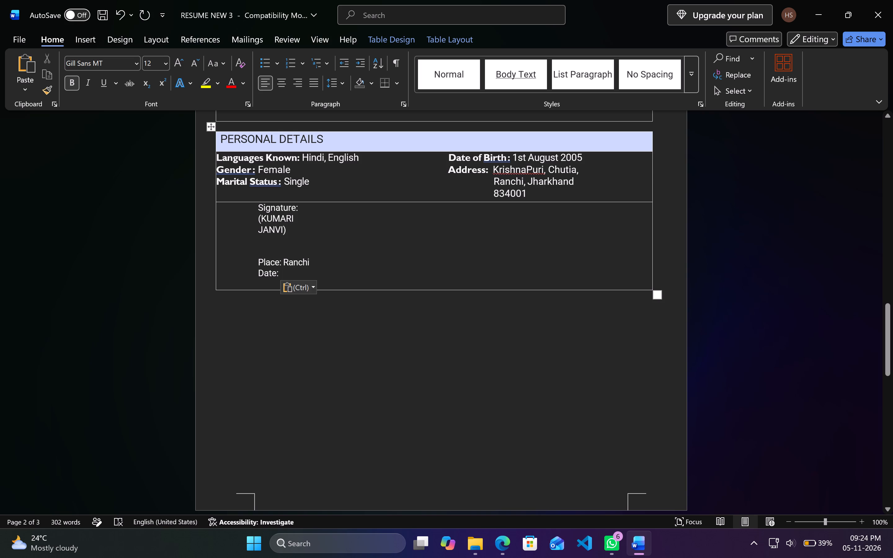
Insert five blank lines above the Signature line in the new table row.
click(256, 206)
key(Return)
key(Return)
key(Return)
key(Return)
key(Return)
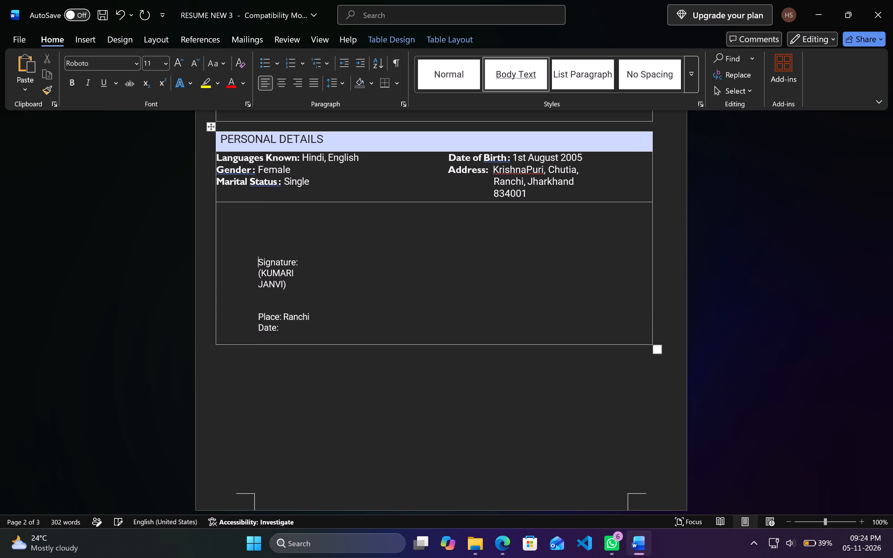
Remove all borders from the signature row except the top border that closes the PERSONAL DETAILS box.
click(368, 224)
click(396, 83)
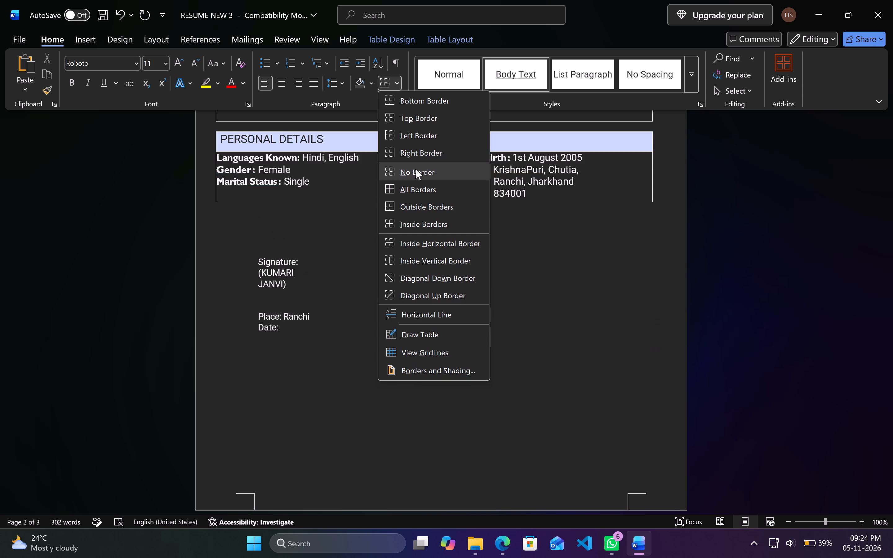
click(413, 121)
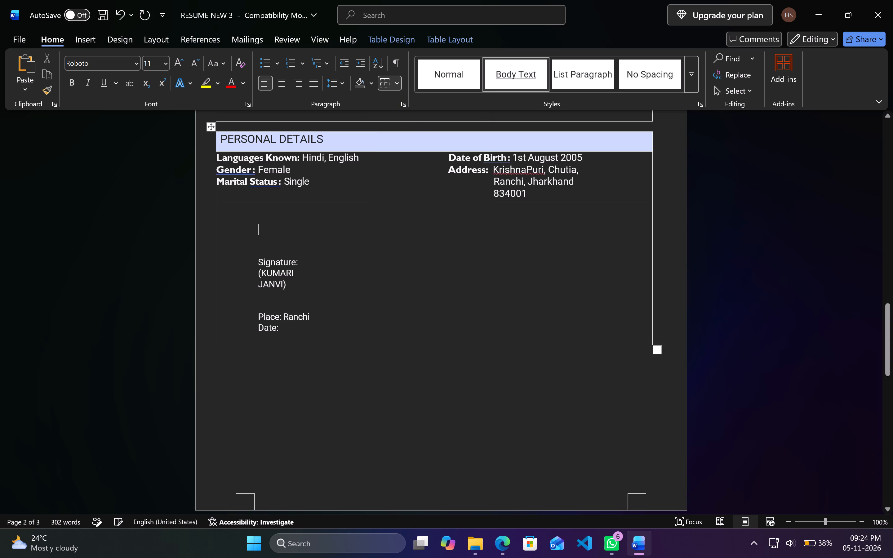
click(399, 82)
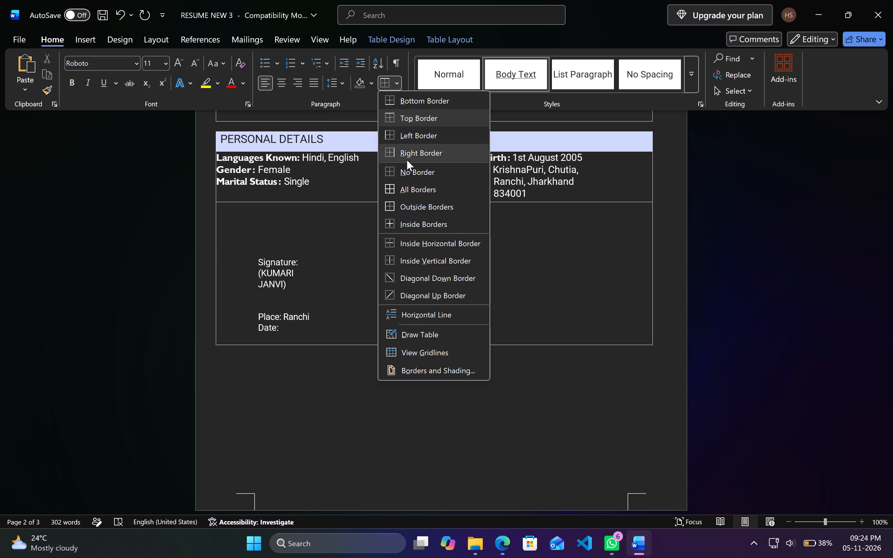
click(411, 173)
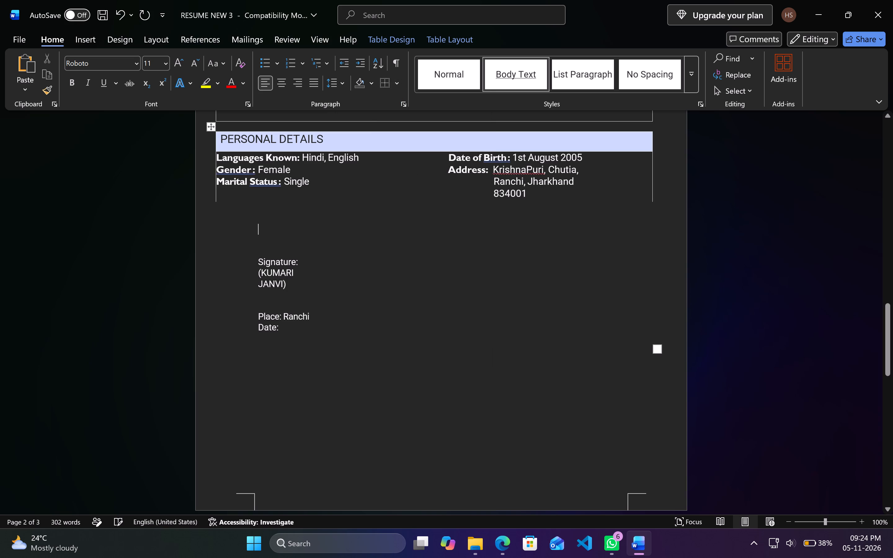
click(401, 83)
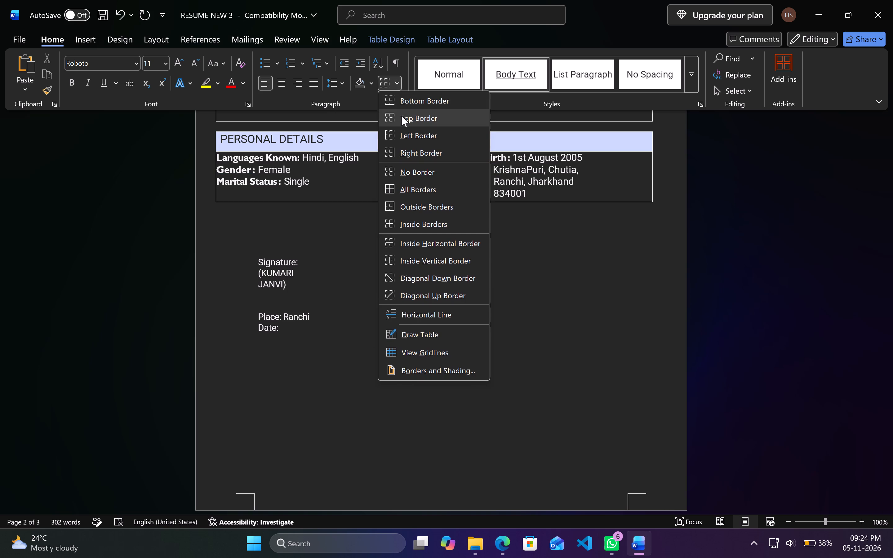
click(402, 116)
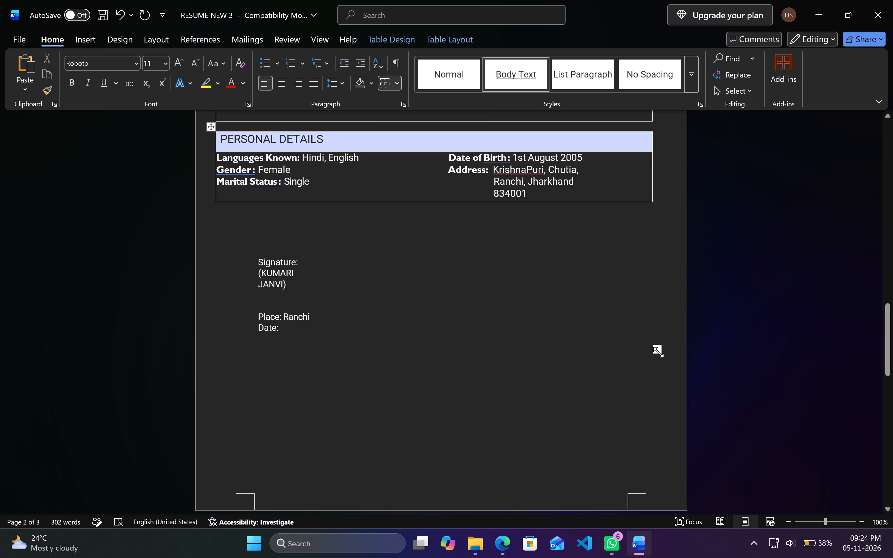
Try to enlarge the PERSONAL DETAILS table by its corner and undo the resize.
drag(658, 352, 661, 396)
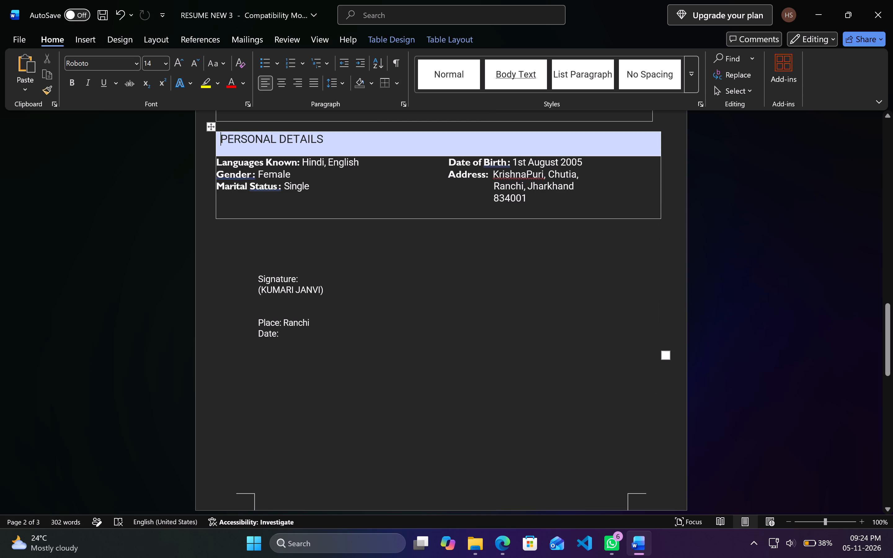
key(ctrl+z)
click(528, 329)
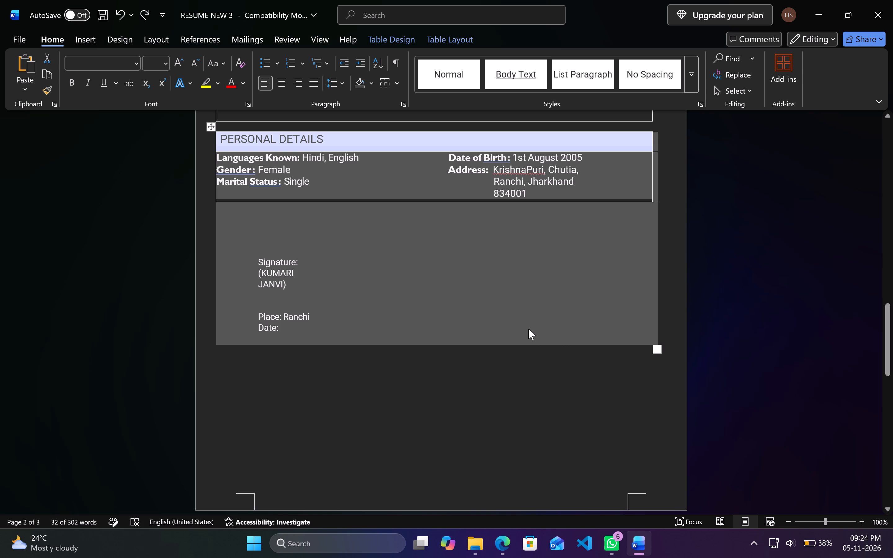
Insert four more blank lines above the Signature line.
click(252, 259)
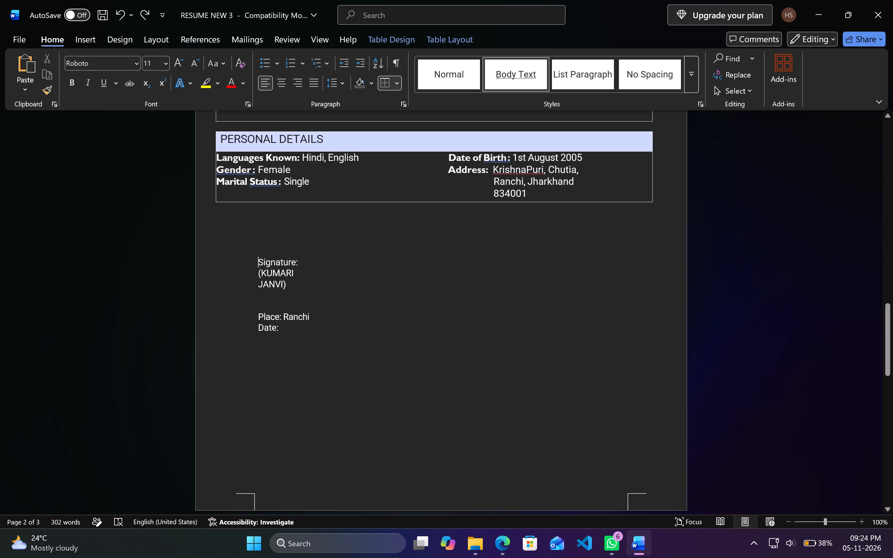
key(Return)
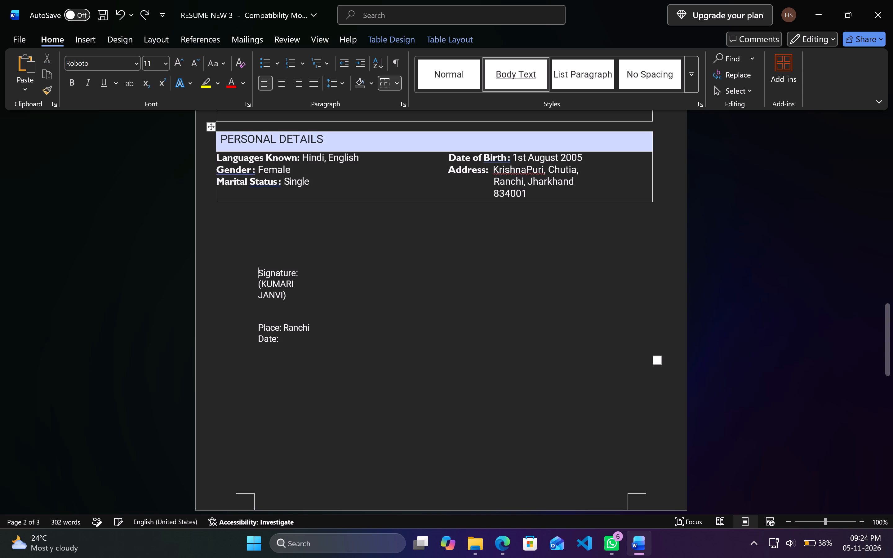
key(Return)
key(Return)
key(Return)
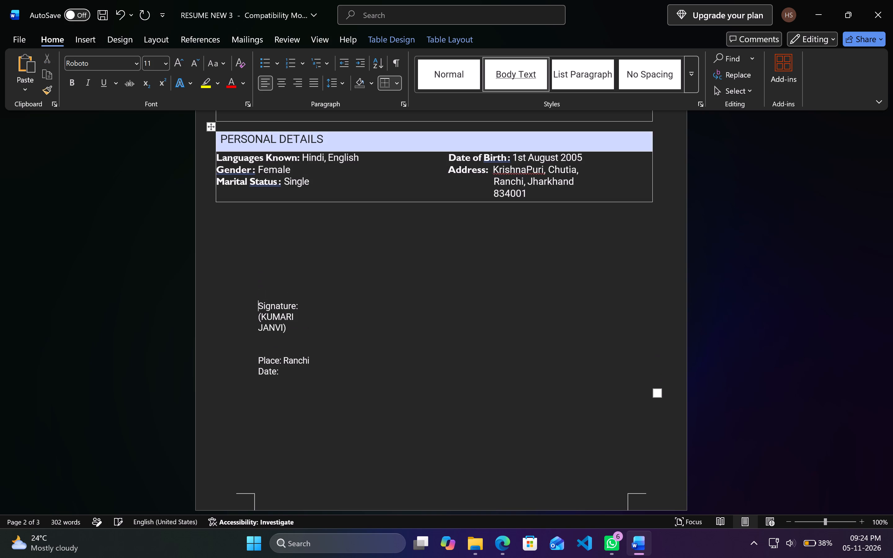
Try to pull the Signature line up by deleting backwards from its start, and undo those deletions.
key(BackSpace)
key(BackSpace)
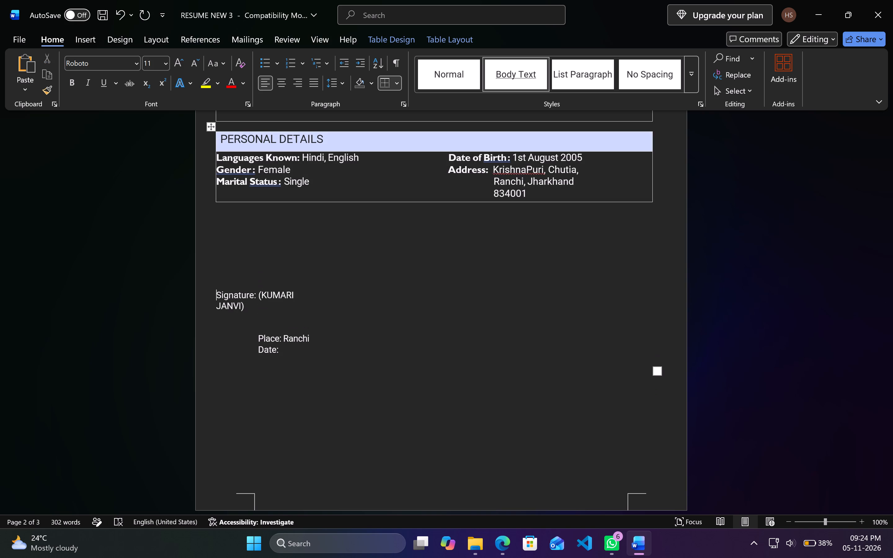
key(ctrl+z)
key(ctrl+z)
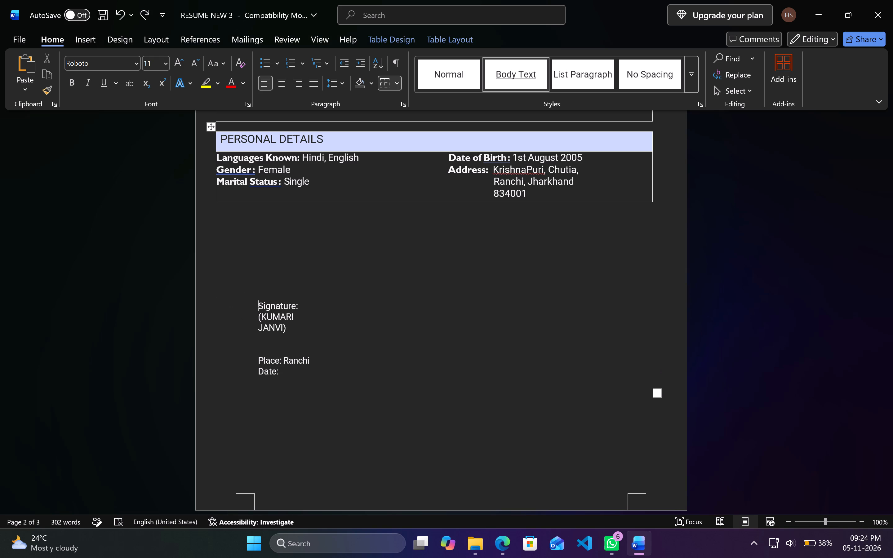
Delete three of the blank lines above the Signature line and add one back.
click(276, 277)
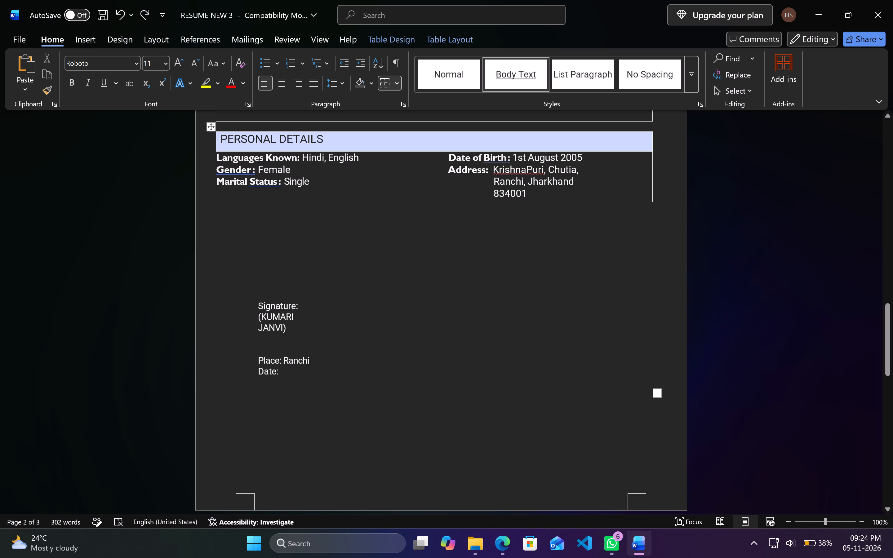
click(273, 289)
key(Delete)
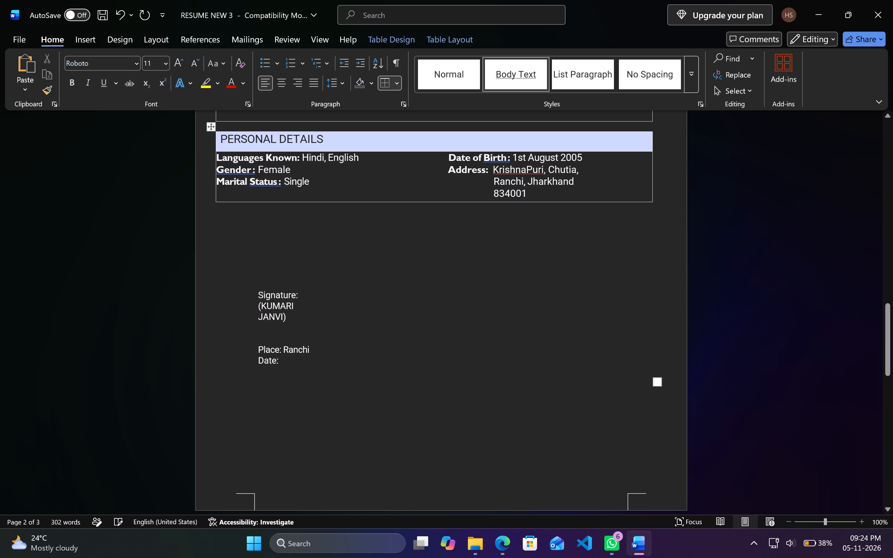
click(286, 249)
key(Delete)
key(Delete)
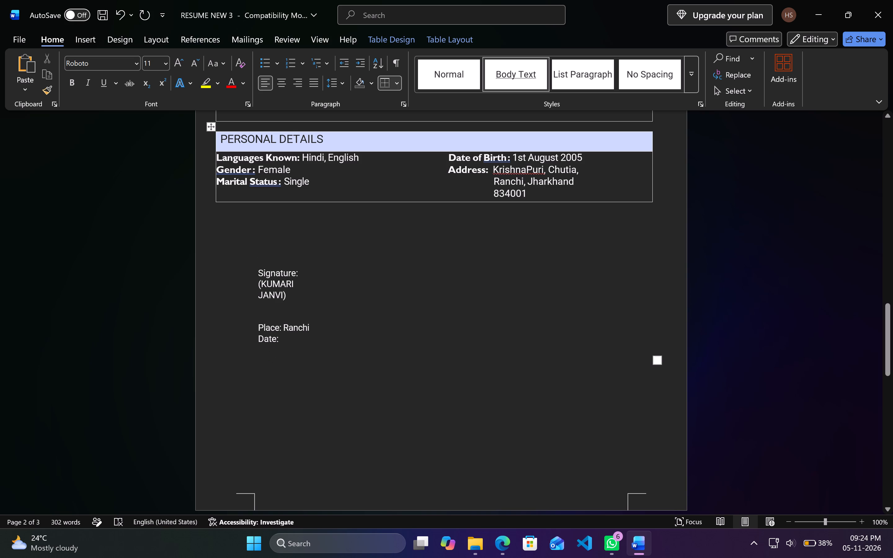
key(Return)
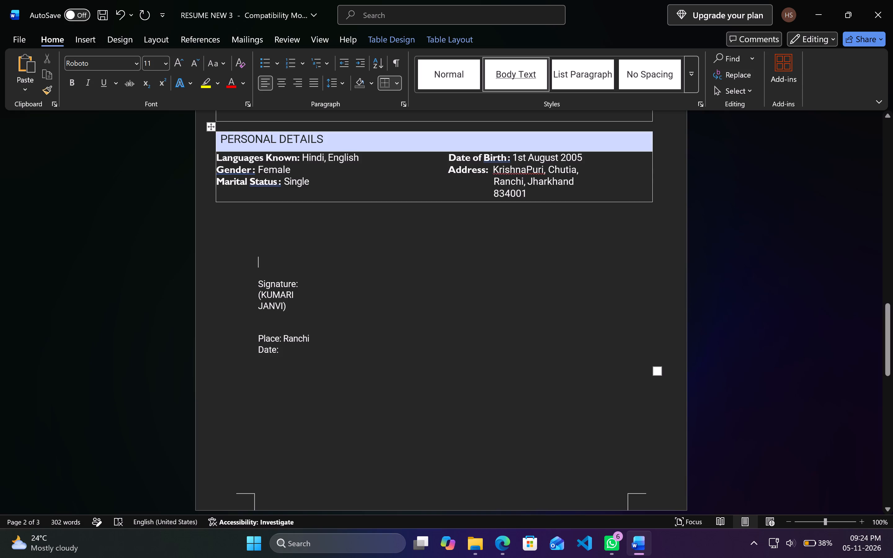
Switch to the resume PDF in Edge and examine the layout of its PERSONAL DETAILS box and signature block.
click(501, 540)
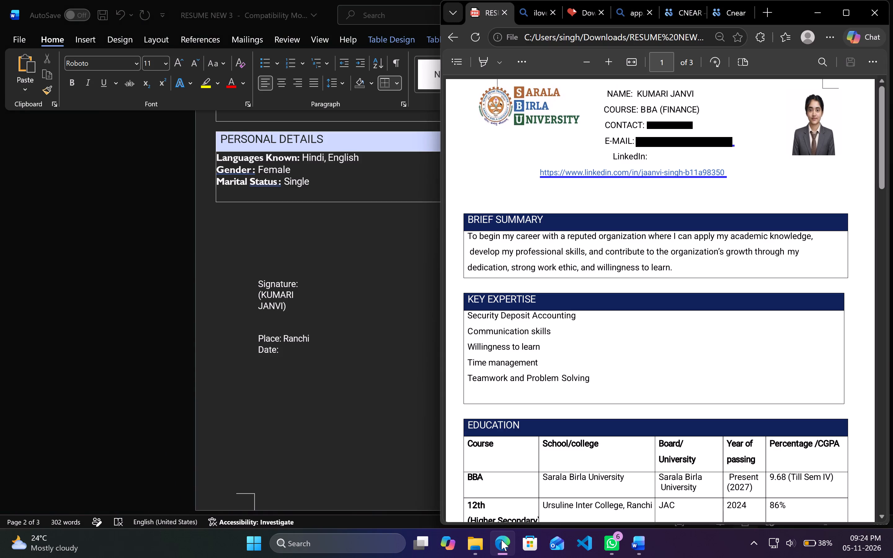
scroll(583, 424, down, 7)
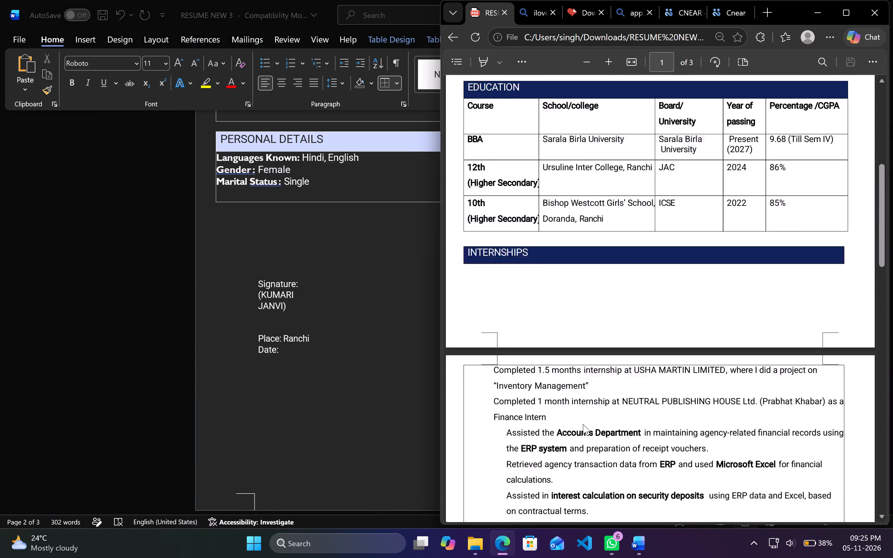
scroll(583, 424, down, 8)
scroll(583, 424, up, 6)
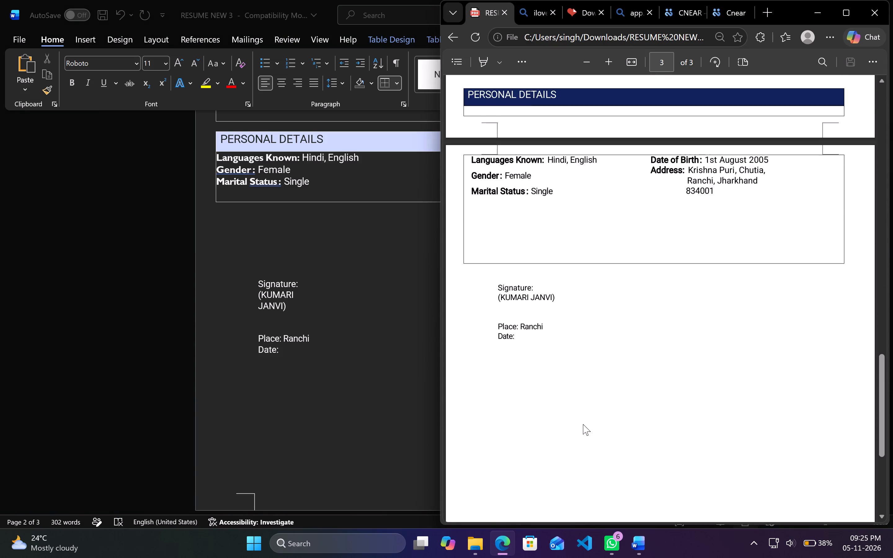
scroll(583, 424, up, 1)
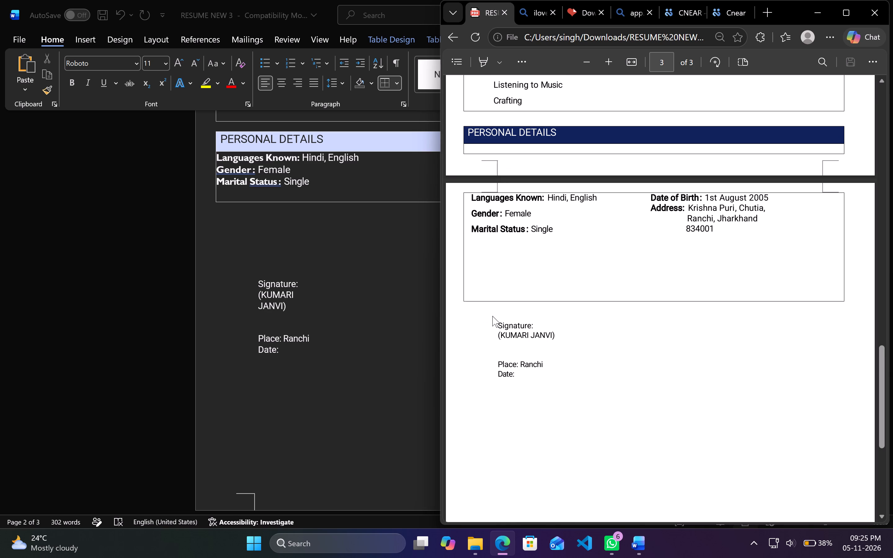
Switch back to Word and extend the bottom border of the PERSONAL DETAILS box downward to match the tall box in the PDF.
click(364, 197)
click(616, 182)
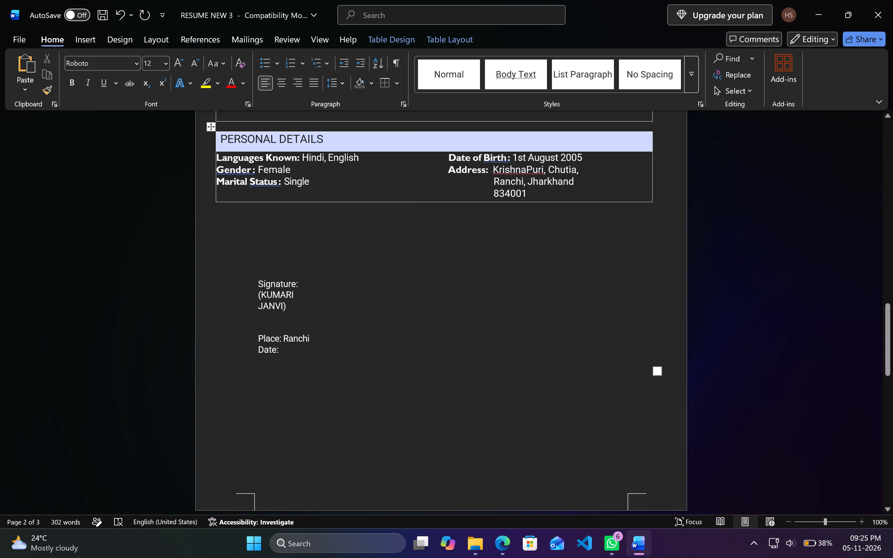
drag(638, 202, 635, 275)
Delete five blank lines above the Signature line, checking the gap below the PERSONAL DETAILS box against the PDF.
click(274, 314)
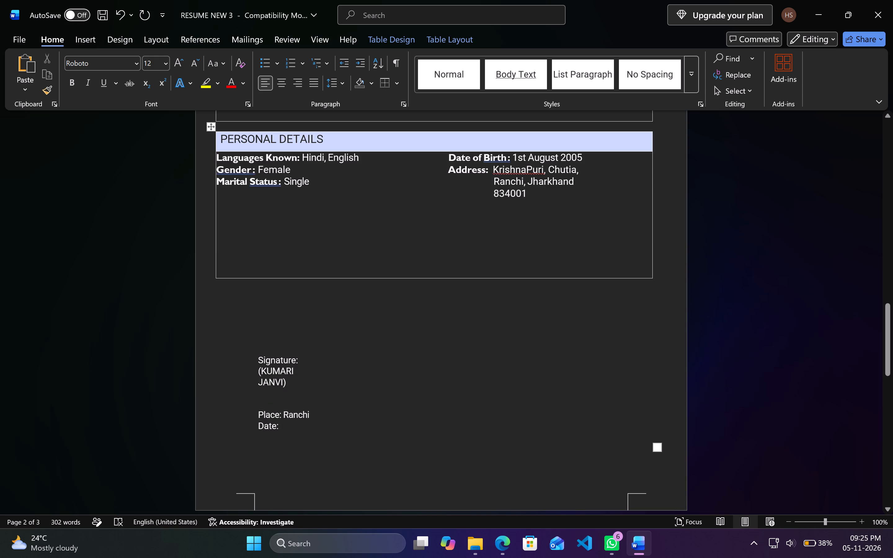
click(272, 304)
key(Delete)
key(Delete)
key(Delete)
key(Delete)
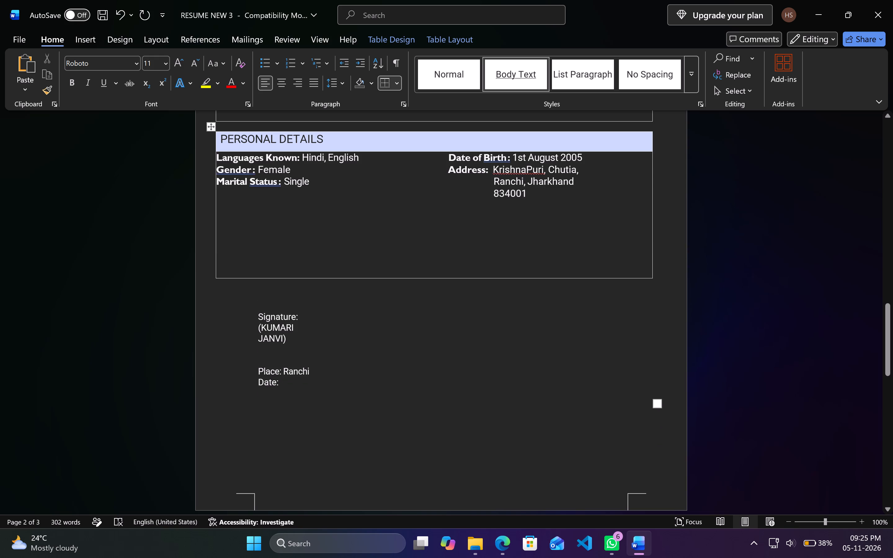
click(503, 548)
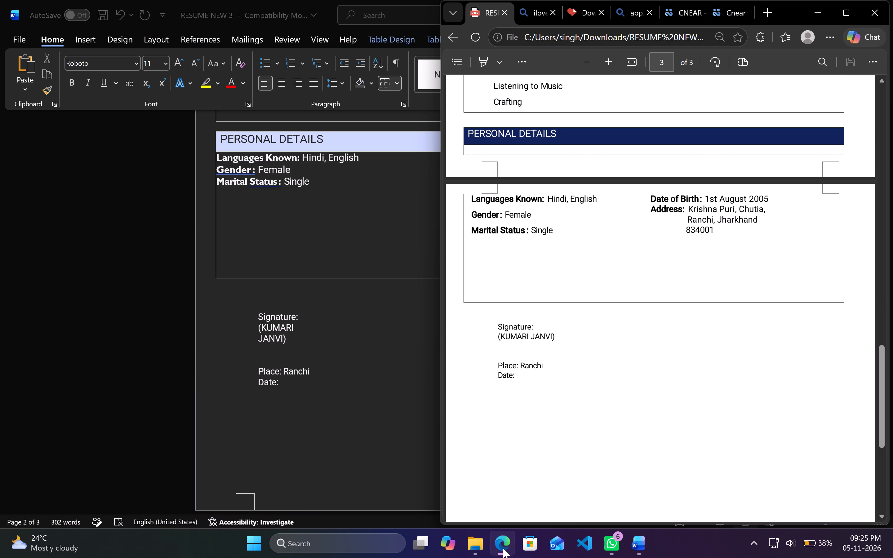
click(503, 548)
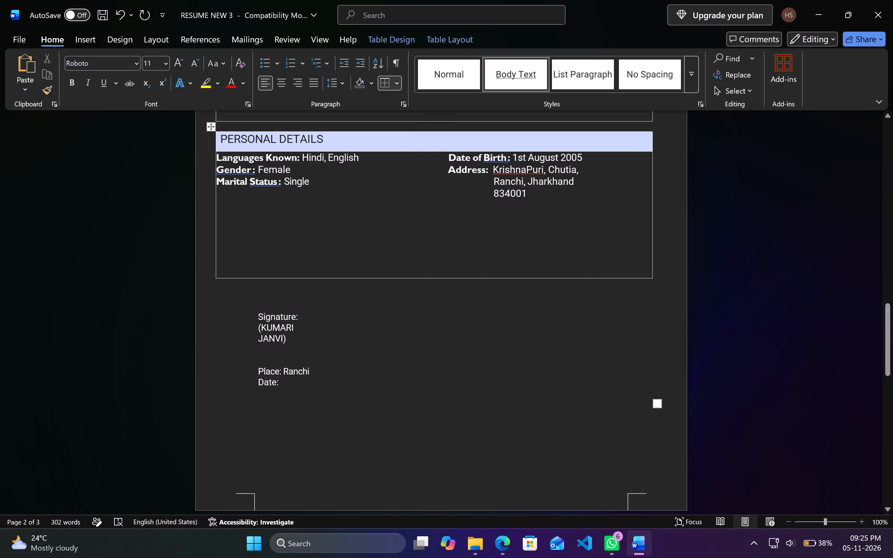
key(Delete)
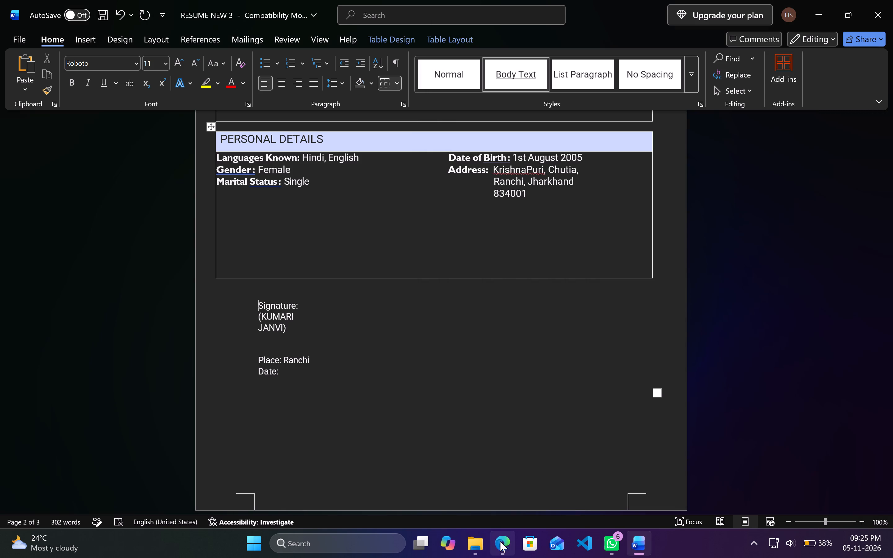
Compare the PERSONAL DETAILS box with the PDF again and raise its bottom border slightly.
click(500, 541)
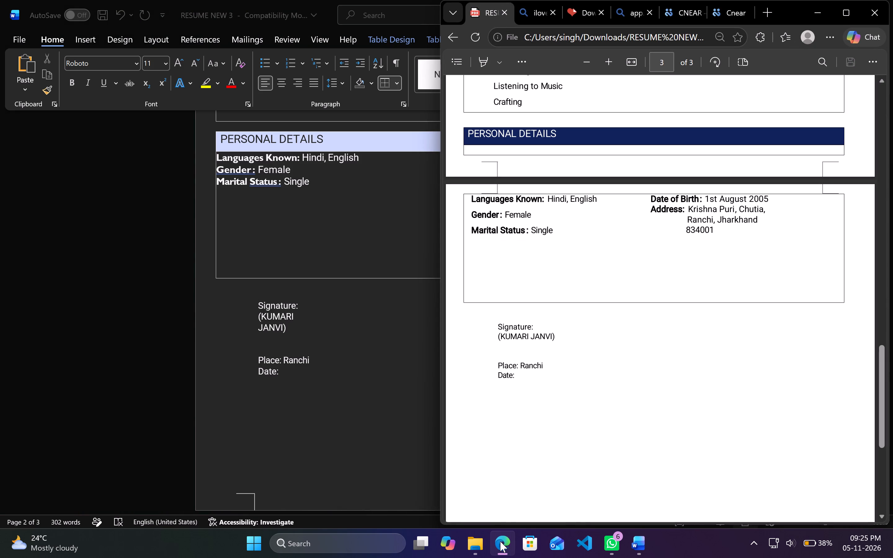
click(500, 541)
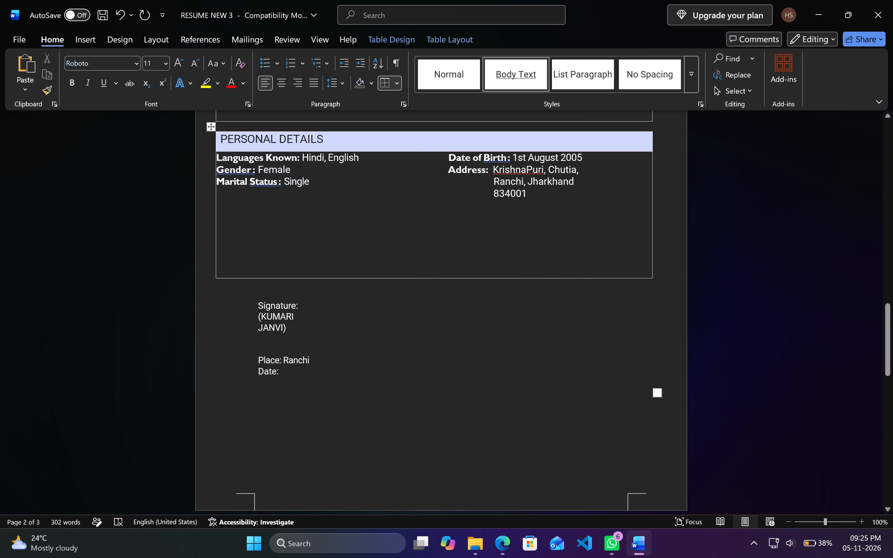
drag(451, 279, 451, 263)
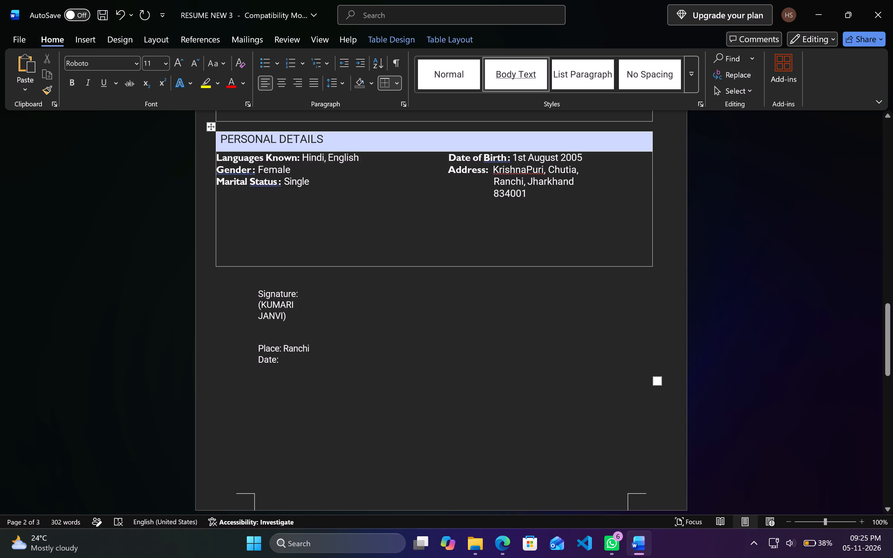
click(519, 433)
Examine the header, BRIEF SUMMARY, KEY EXPERTISE and EDUCATION layout on page 1 in Word and in the PDF.
scroll(519, 433, up, 3)
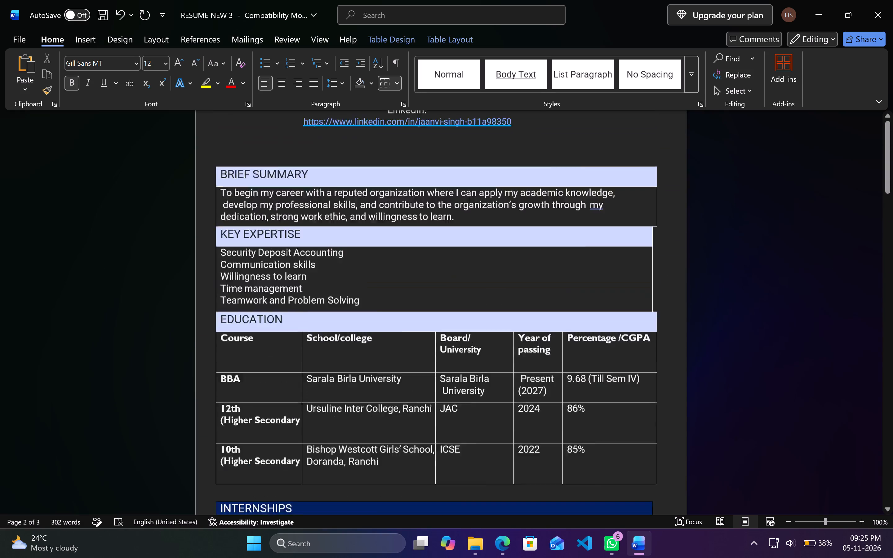
scroll(519, 433, up, 5)
click(672, 350)
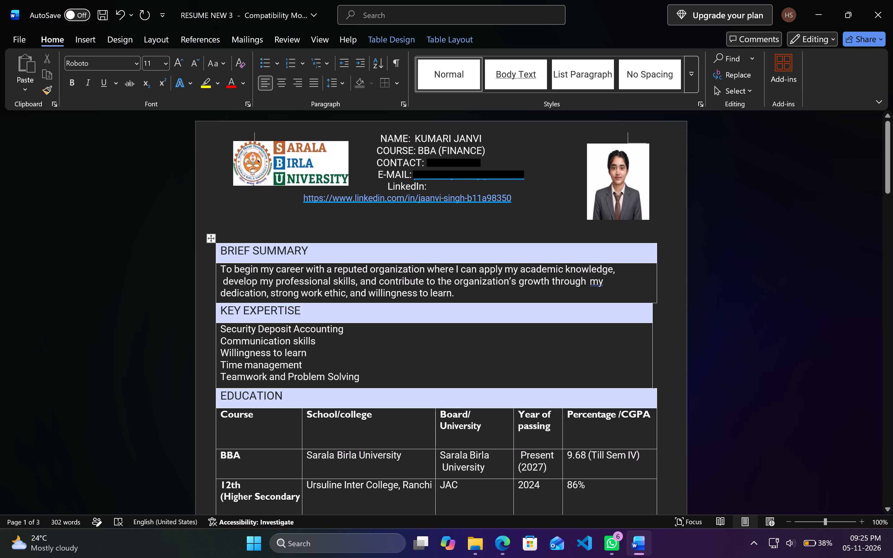
click(510, 547)
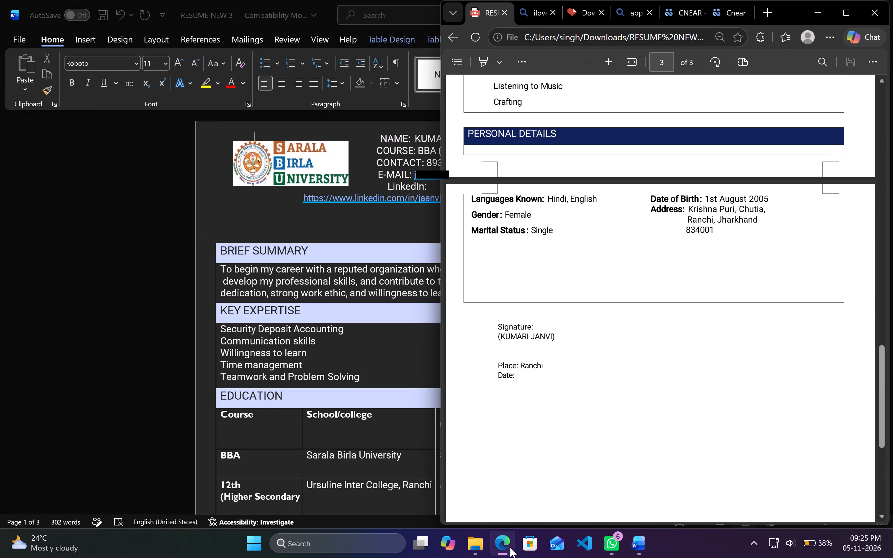
scroll(602, 390, up, 4)
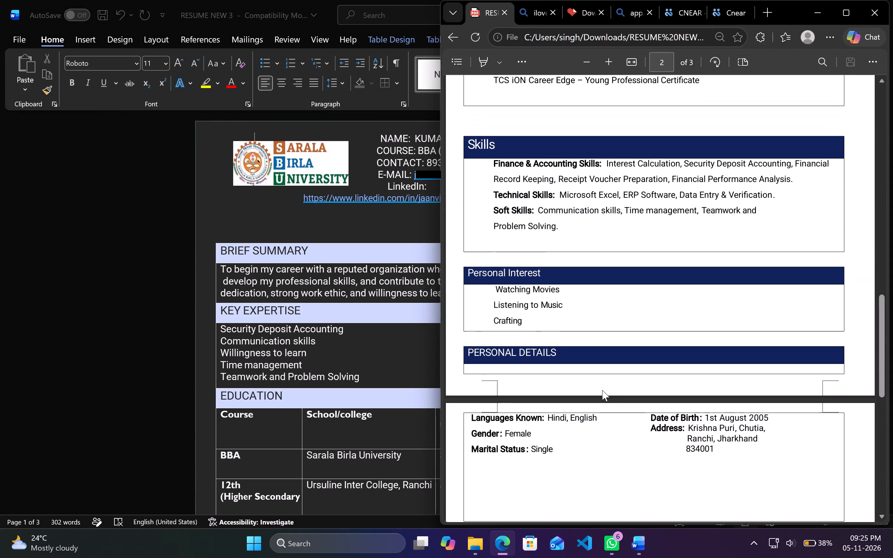
scroll(602, 390, up, 6)
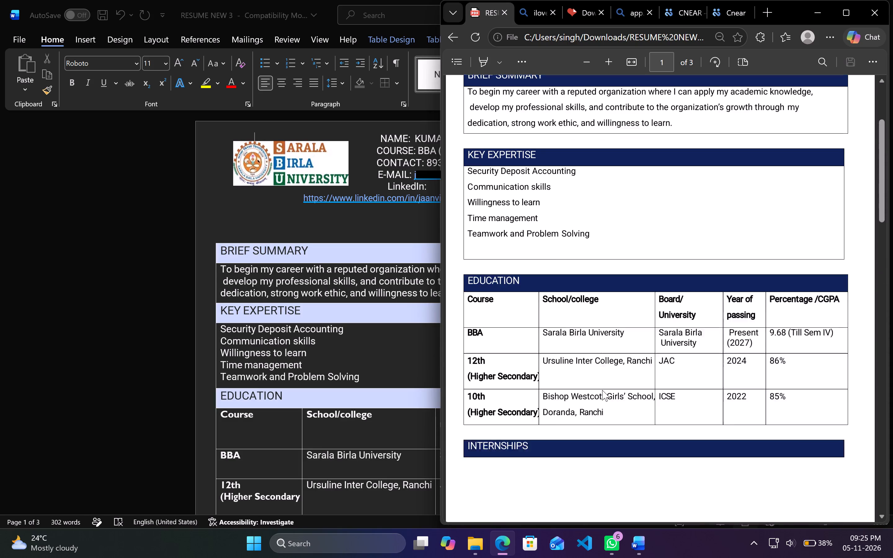
scroll(602, 390, up, 3)
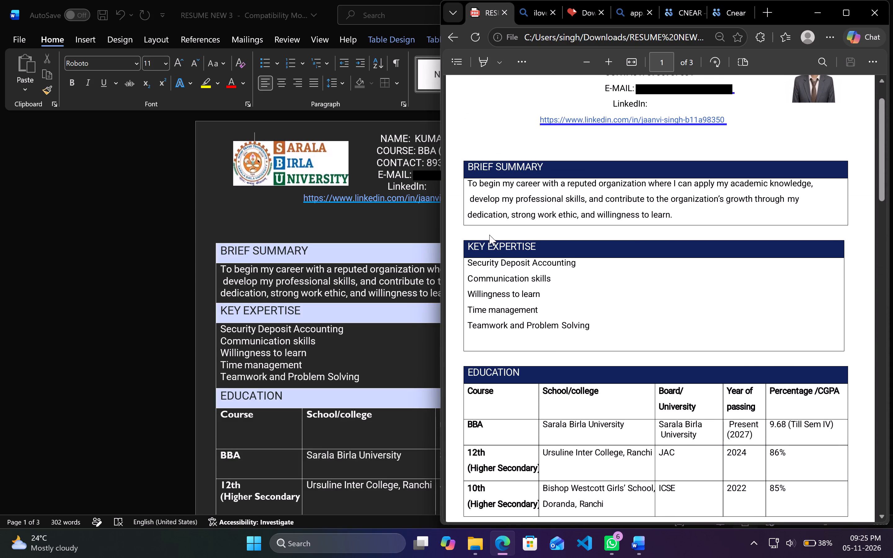
In Word, widen the KEY EXPERTISE section so its right border lines up with the BRIEF SUMMARY and EDUCATION sections.
click(255, 218)
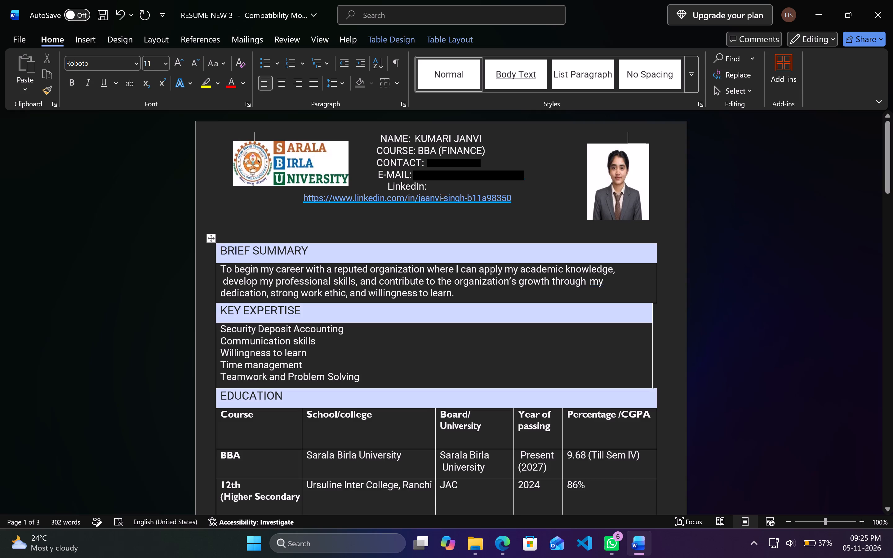
drag(651, 335, 673, 334)
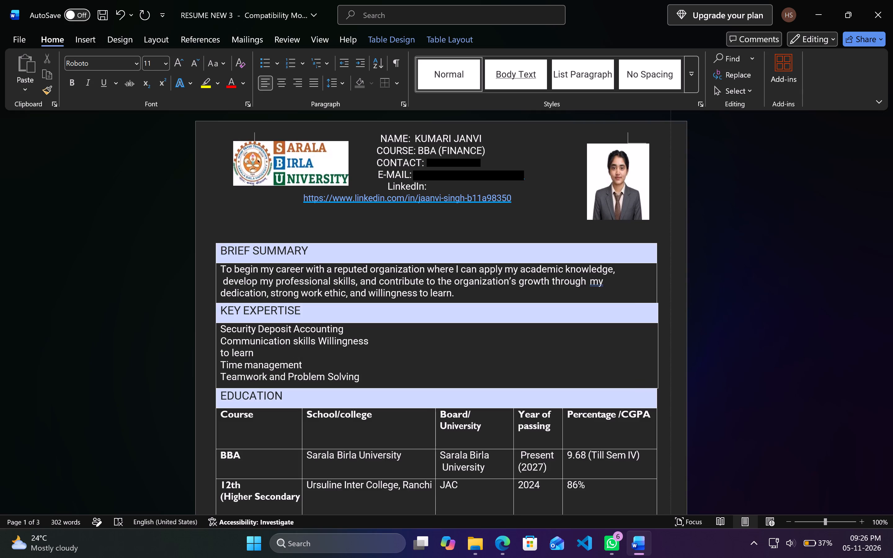
drag(673, 334, 673, 333)
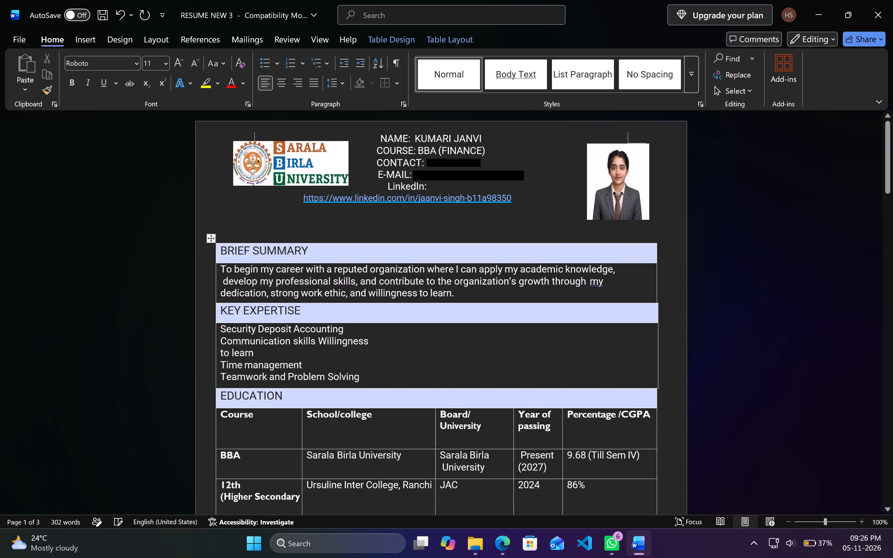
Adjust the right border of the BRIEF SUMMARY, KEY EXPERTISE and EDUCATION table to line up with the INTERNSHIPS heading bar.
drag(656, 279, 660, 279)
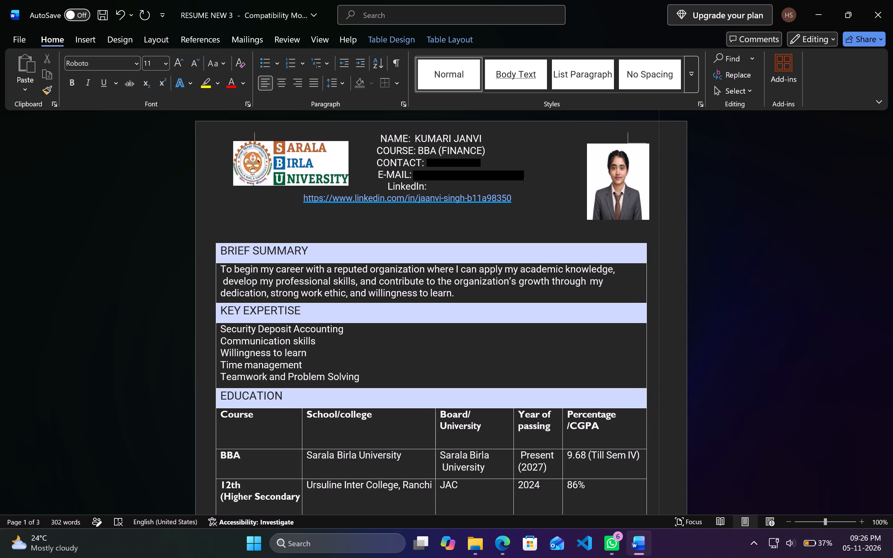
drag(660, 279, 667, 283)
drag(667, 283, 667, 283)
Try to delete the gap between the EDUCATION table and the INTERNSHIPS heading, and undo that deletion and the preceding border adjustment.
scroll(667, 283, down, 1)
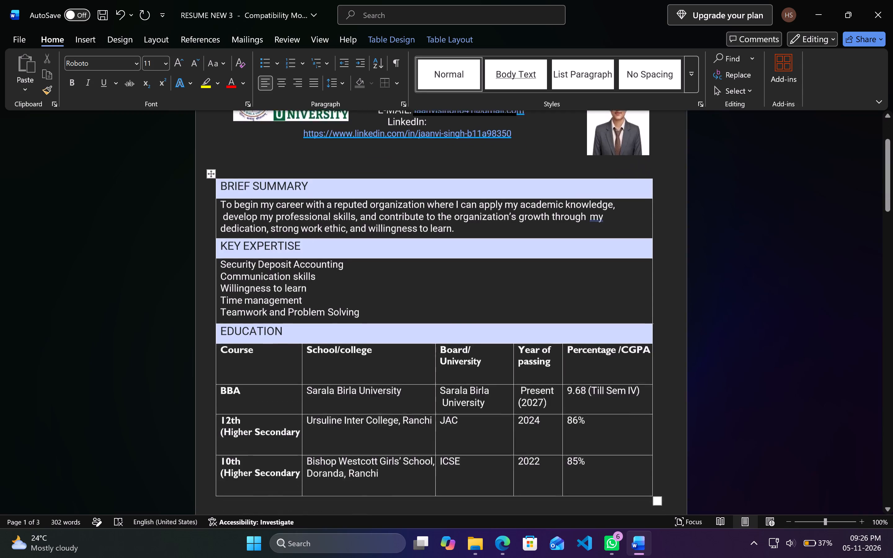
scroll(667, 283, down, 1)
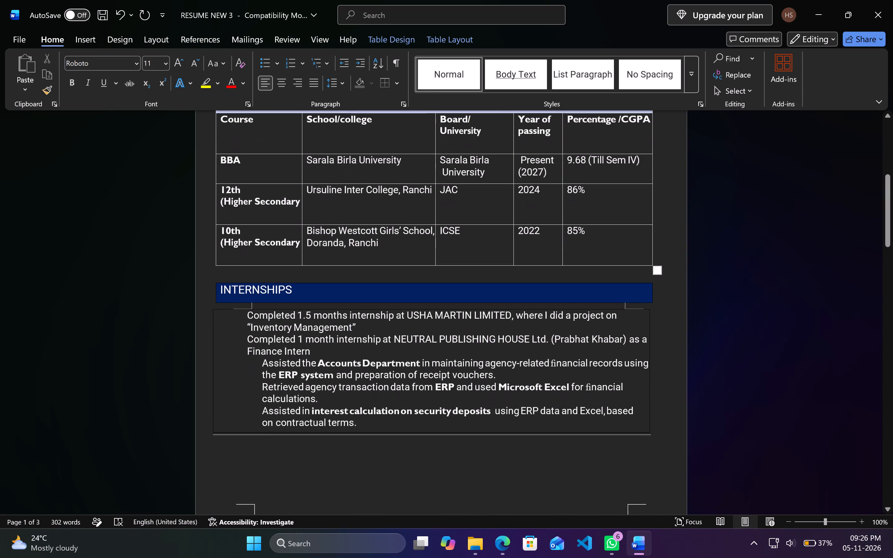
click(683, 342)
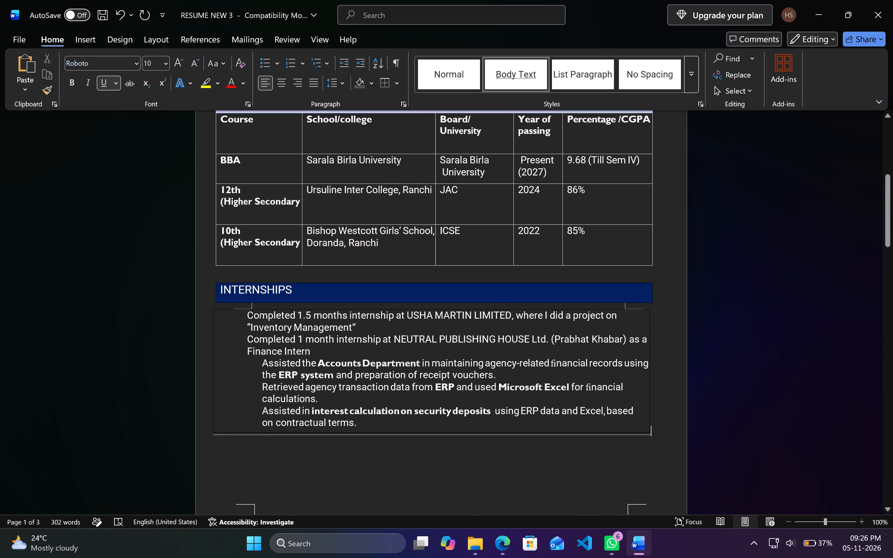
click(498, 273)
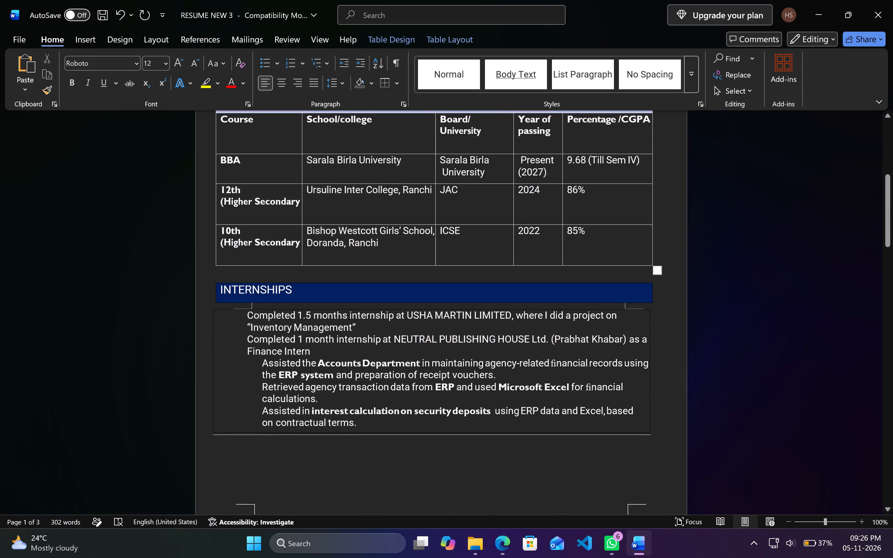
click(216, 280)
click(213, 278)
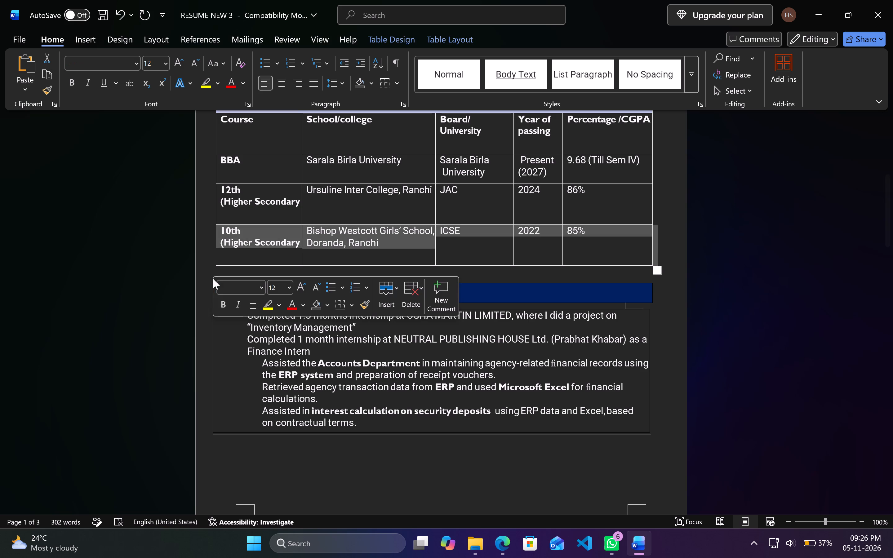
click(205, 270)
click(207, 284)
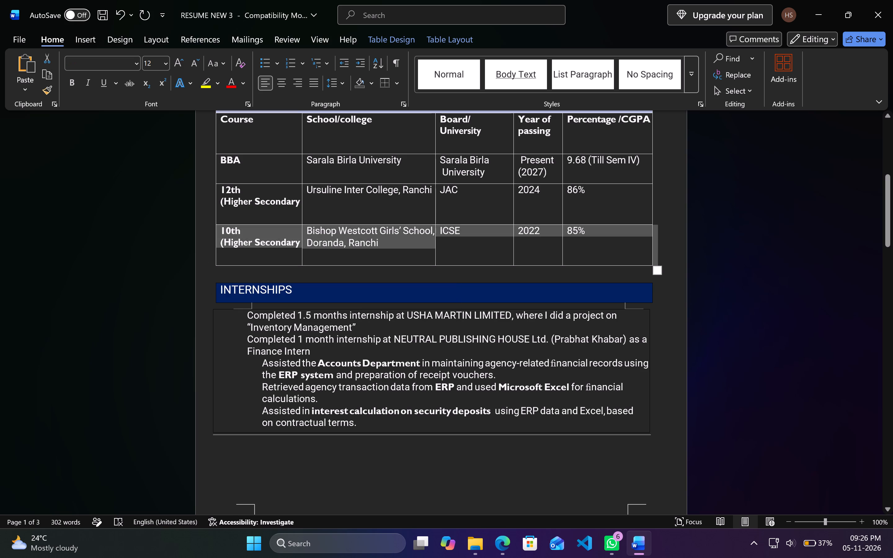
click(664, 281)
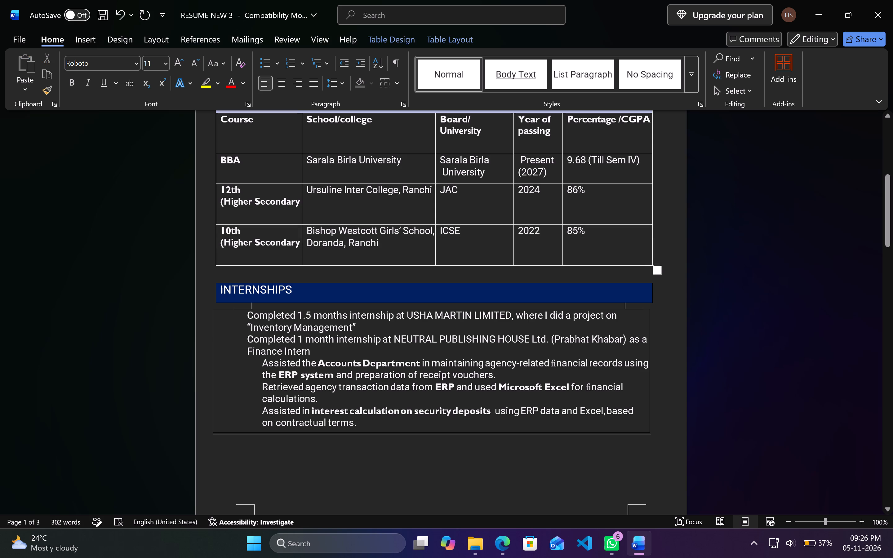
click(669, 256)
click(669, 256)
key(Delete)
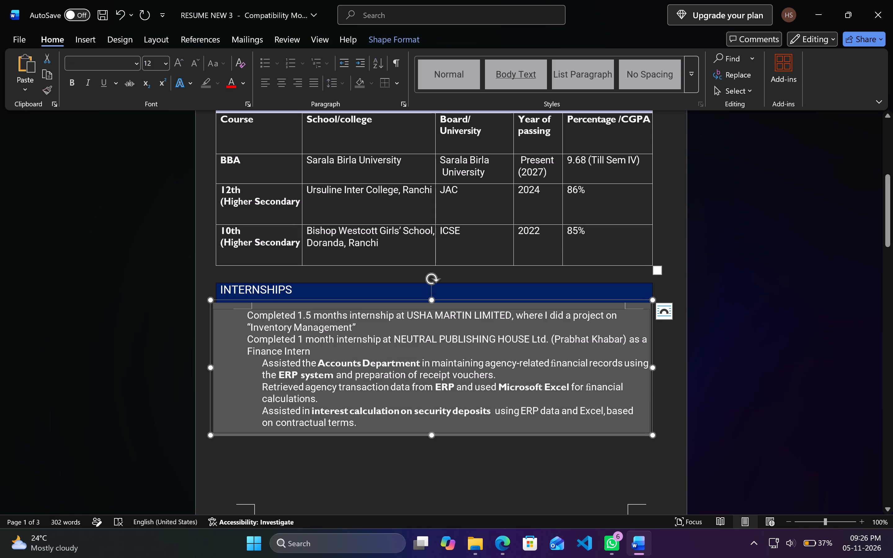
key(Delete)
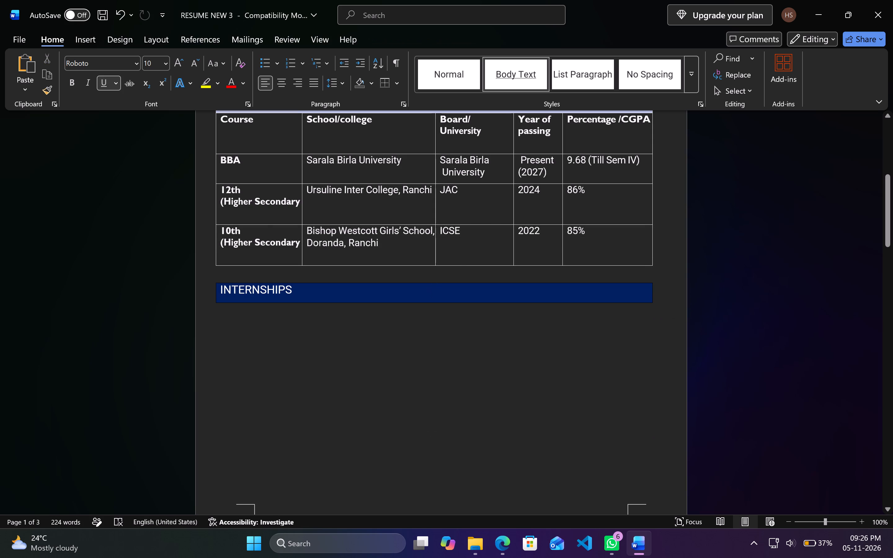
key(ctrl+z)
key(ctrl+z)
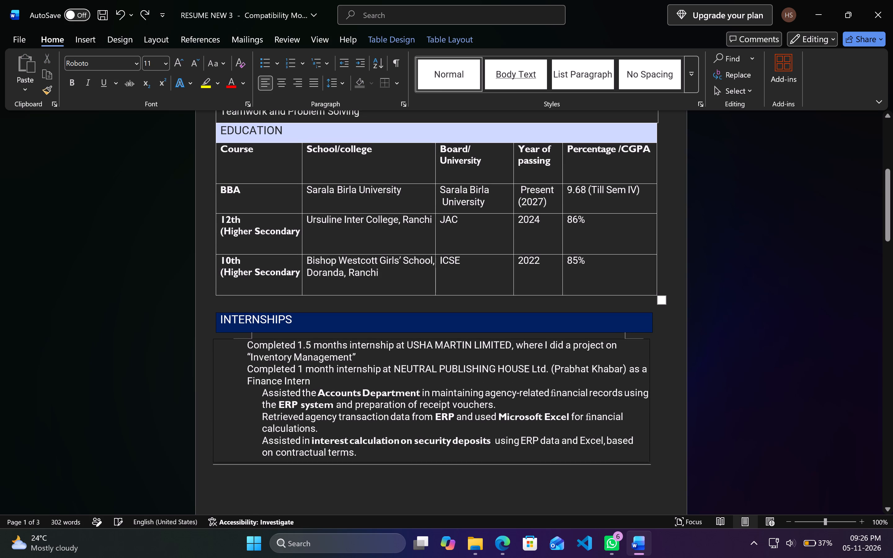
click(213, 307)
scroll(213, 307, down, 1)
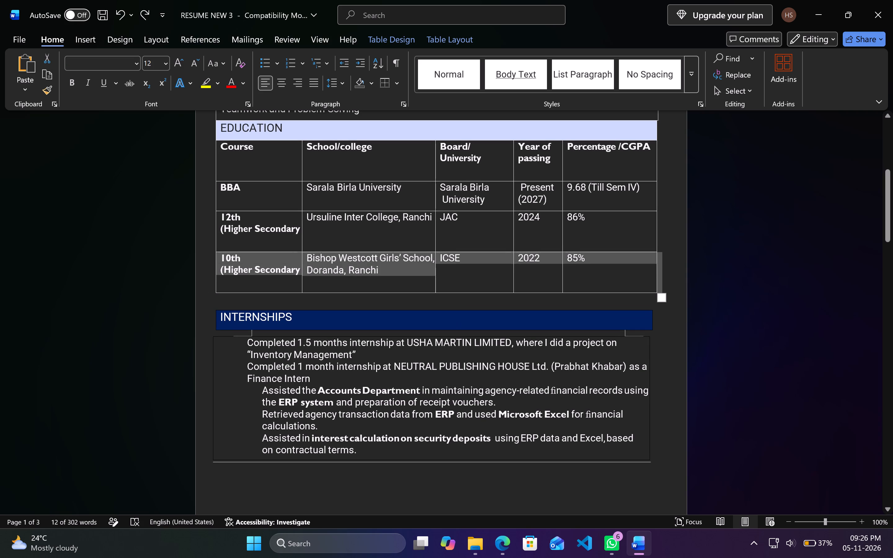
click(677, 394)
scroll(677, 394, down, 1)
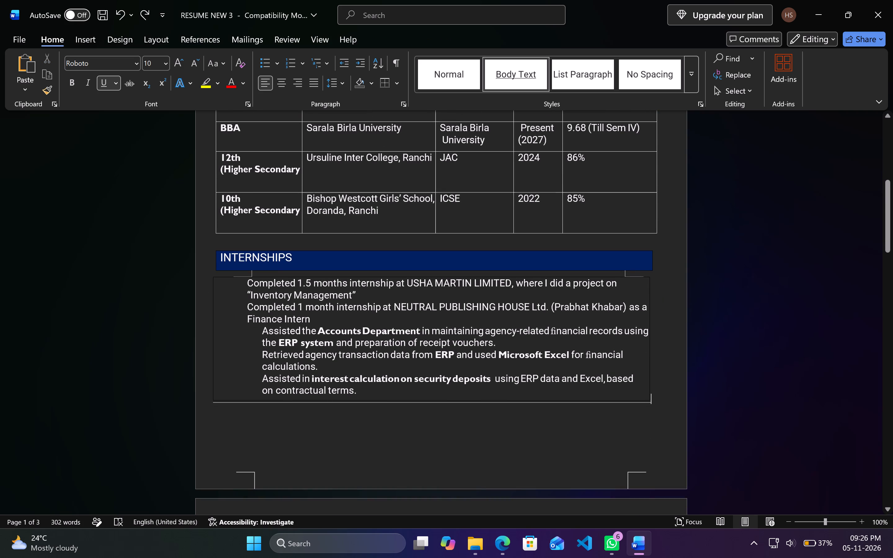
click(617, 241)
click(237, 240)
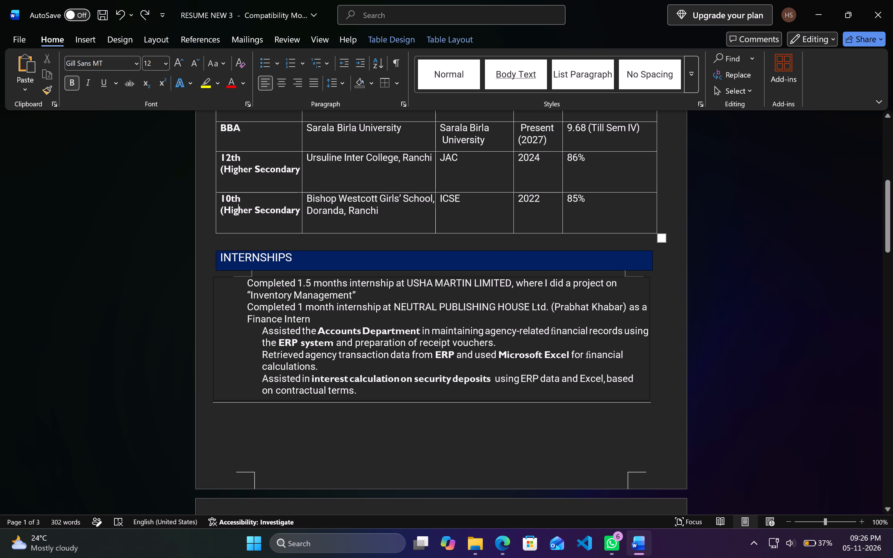
Add solid round bullets to the two "Completed…" internship entries for USHA MARTIN LIMITED and NEUTRAL PUBLISHING HOUSE Ltd.
click(232, 303)
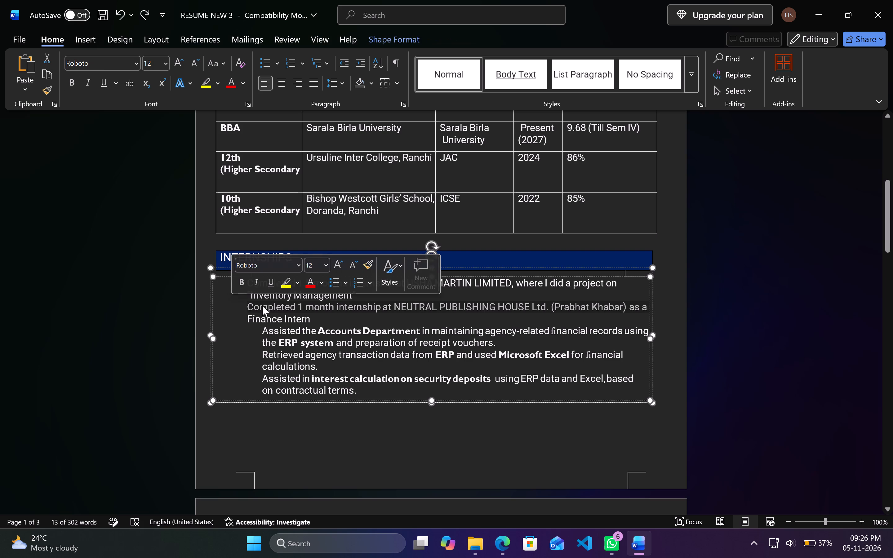
click(262, 305)
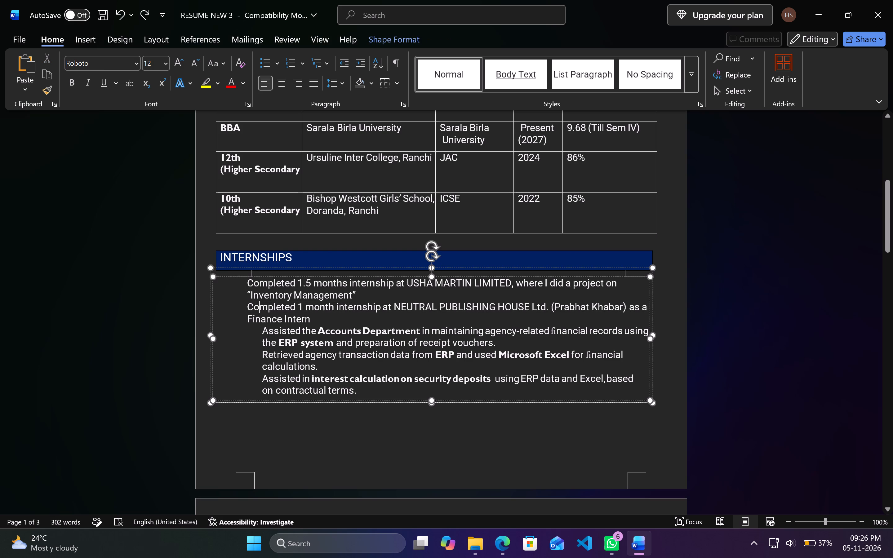
click(245, 282)
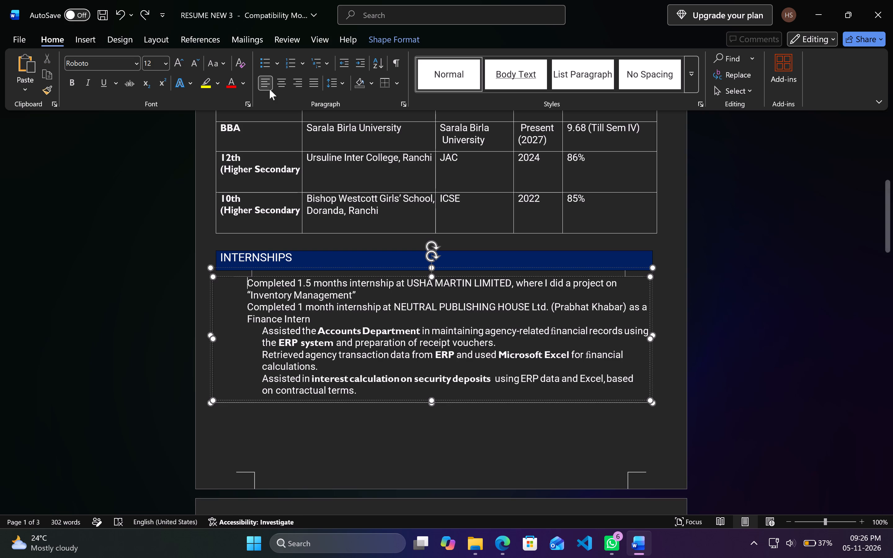
click(274, 65)
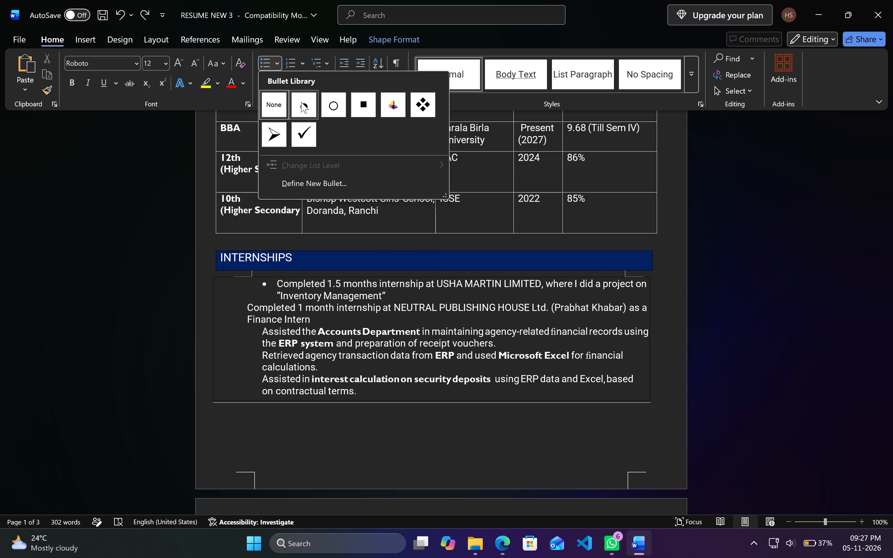
click(301, 102)
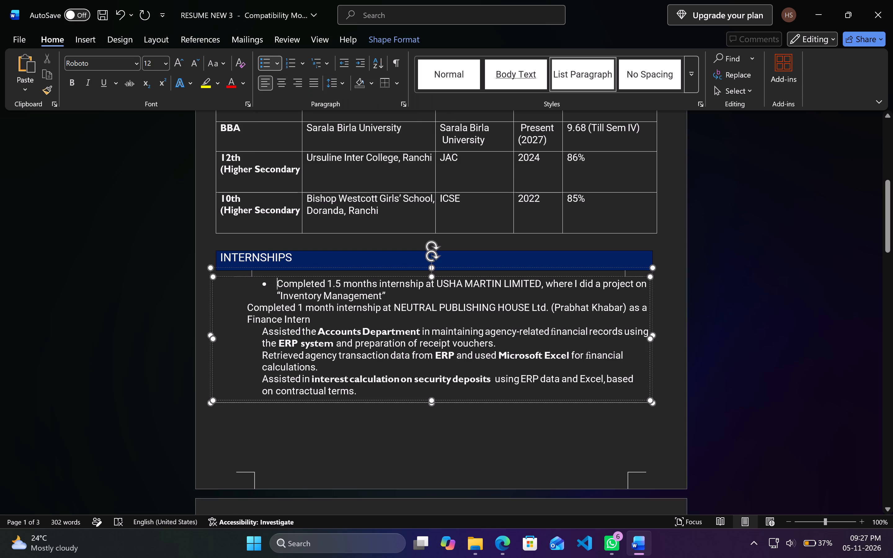
click(248, 308)
click(276, 57)
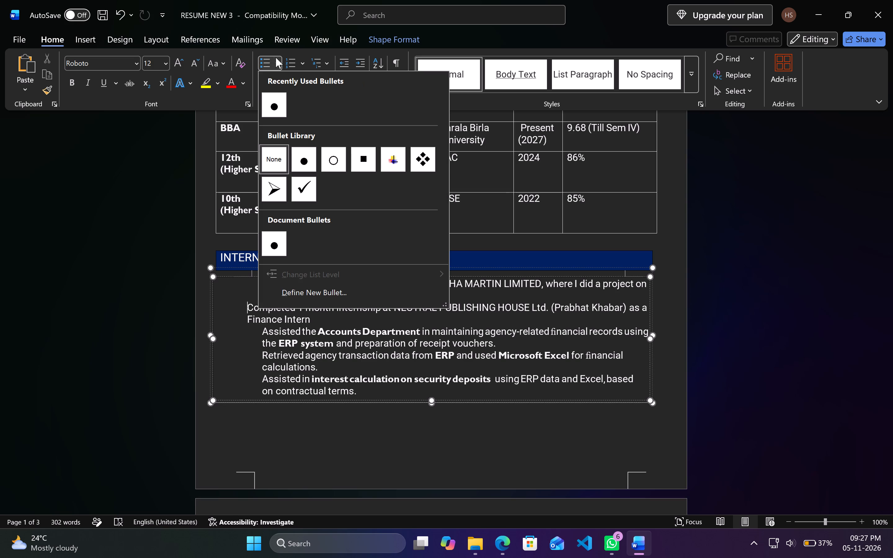
click(278, 106)
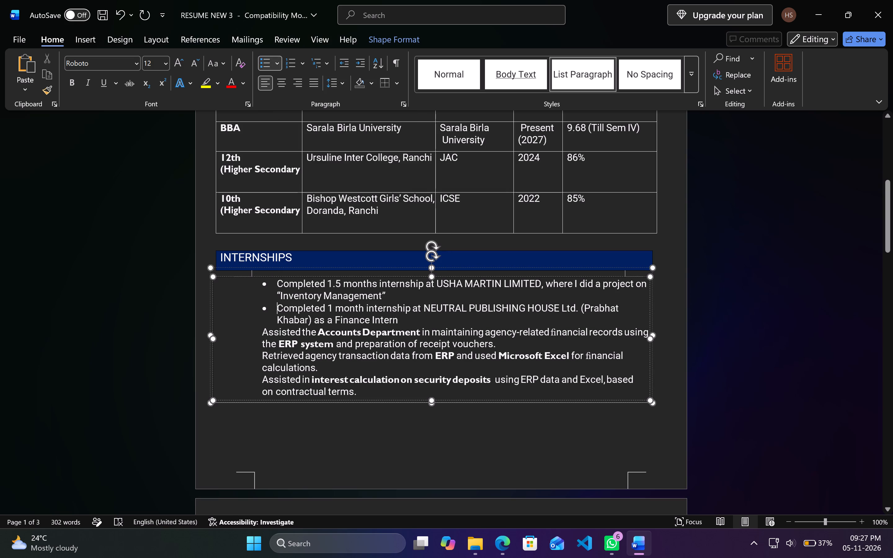
click(677, 367)
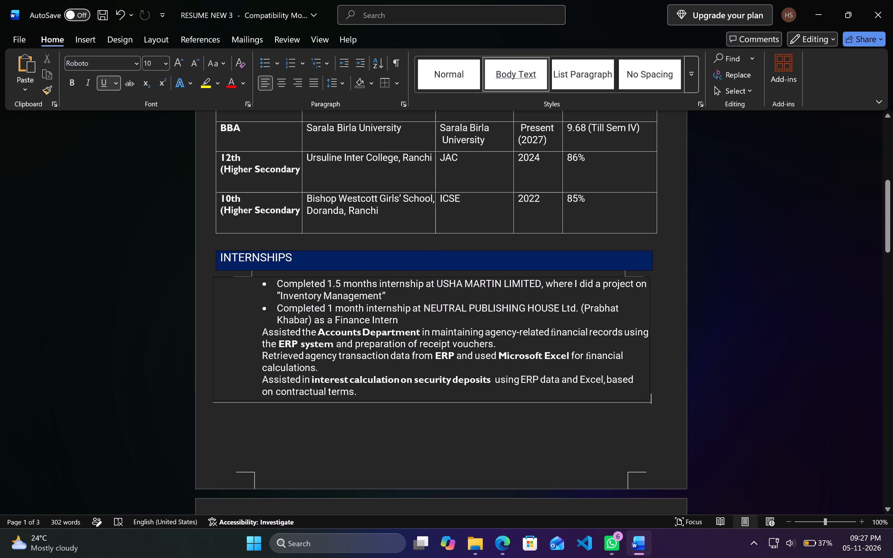
Widen the INTERNSHIPS heading bar so its right edge lines up with the EDUCATION table's right border.
click(249, 275)
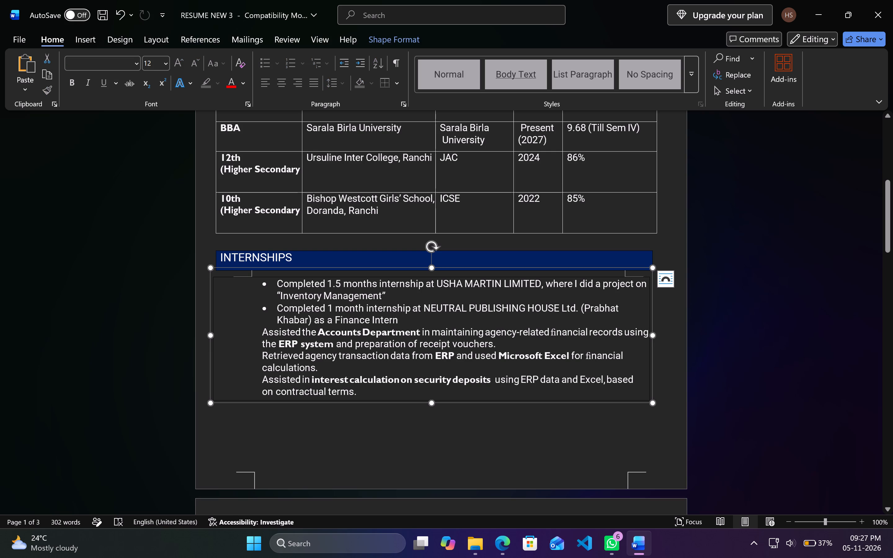
click(676, 377)
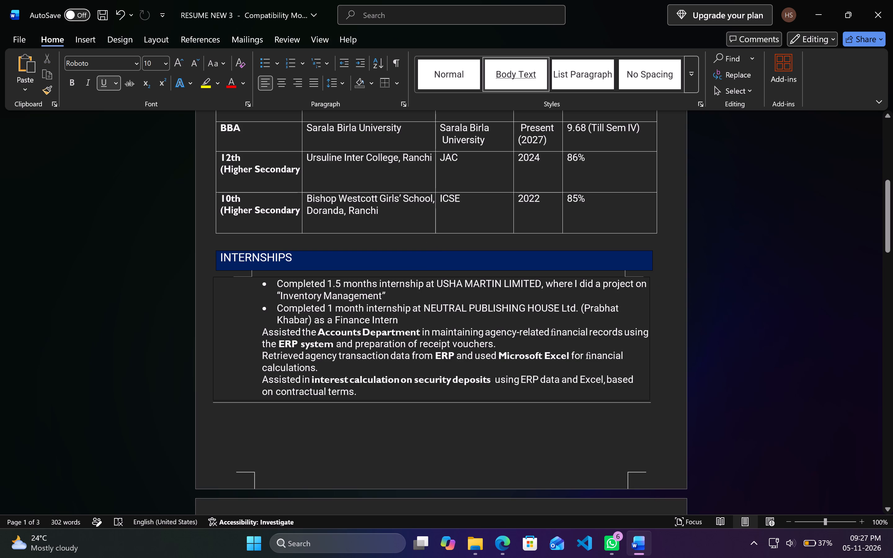
click(671, 336)
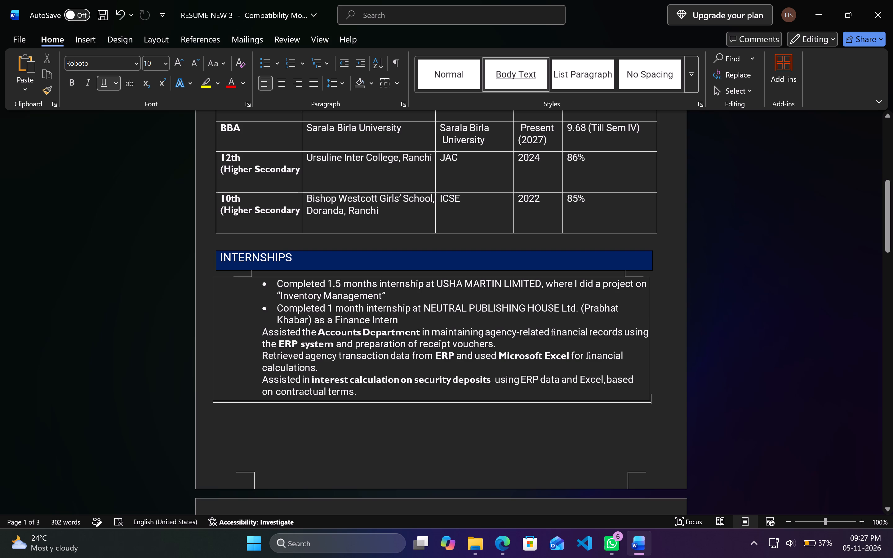
click(651, 270)
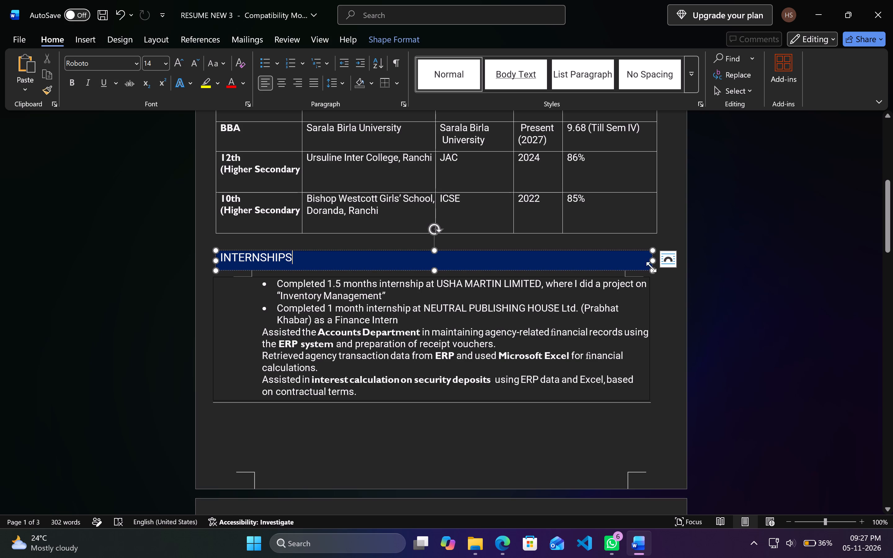
drag(652, 259, 654, 259)
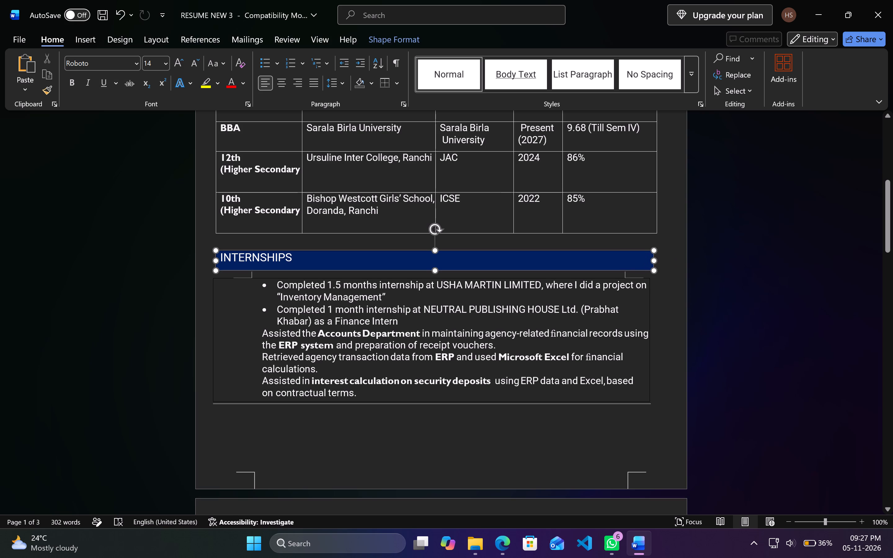
drag(654, 259, 656, 259)
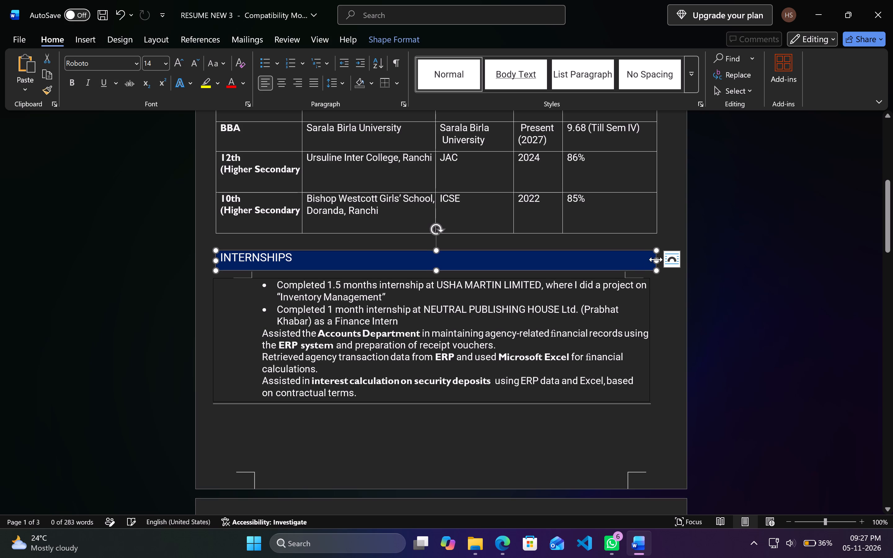
Widen the box holding the internship details so its right edge lines up with the INTERNSHIPS heading bar.
click(646, 312)
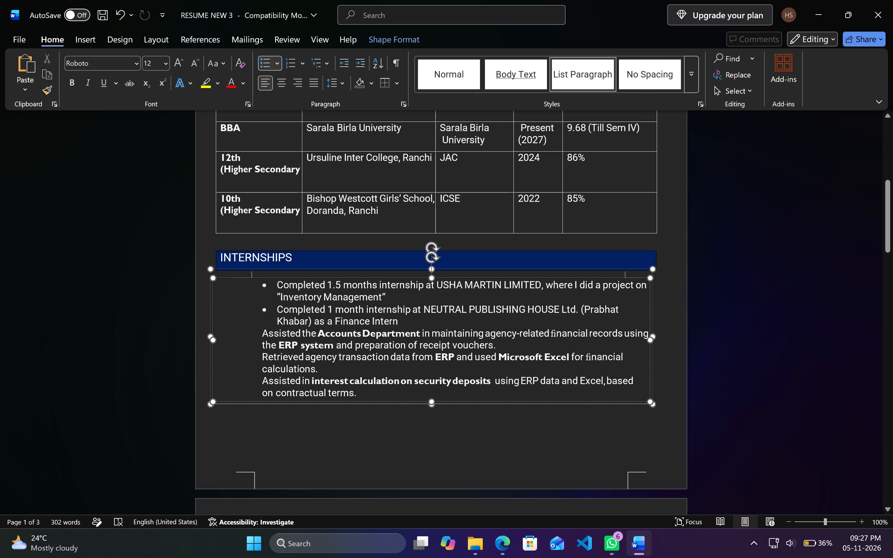
drag(651, 336, 655, 336)
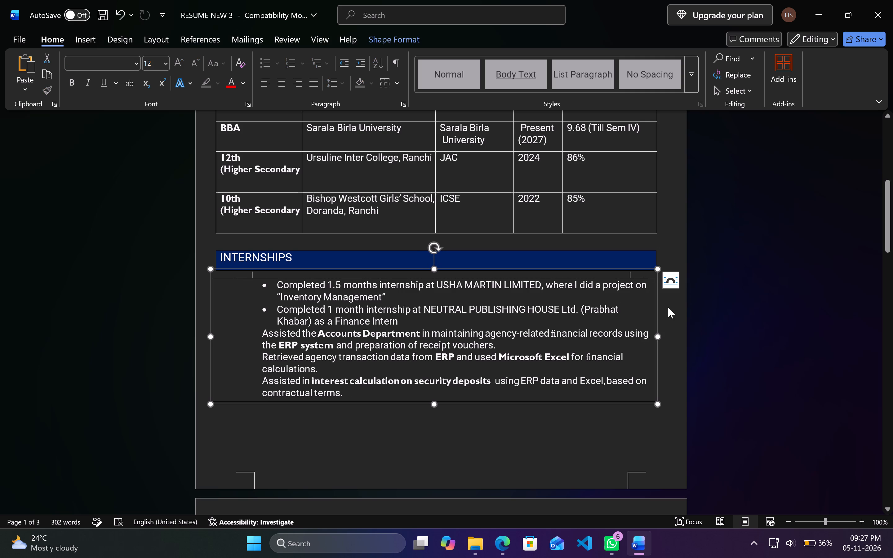
click(668, 307)
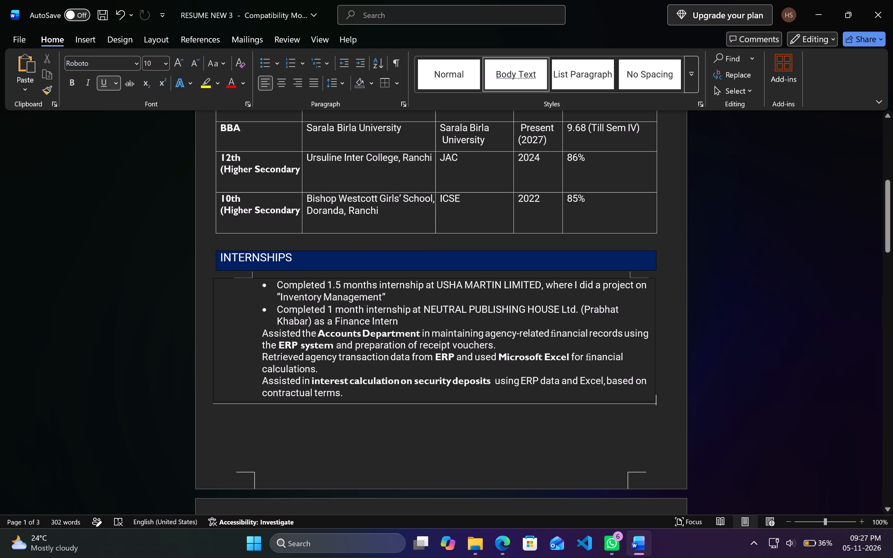
click(653, 299)
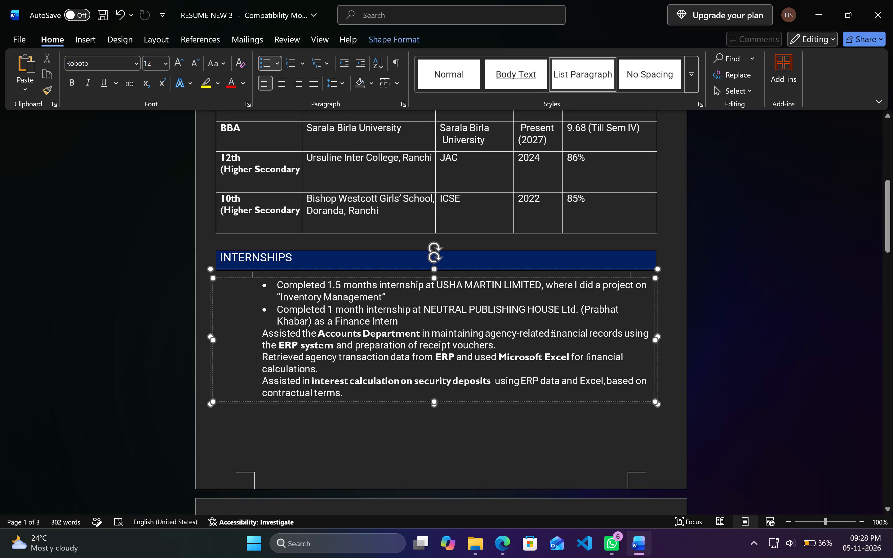
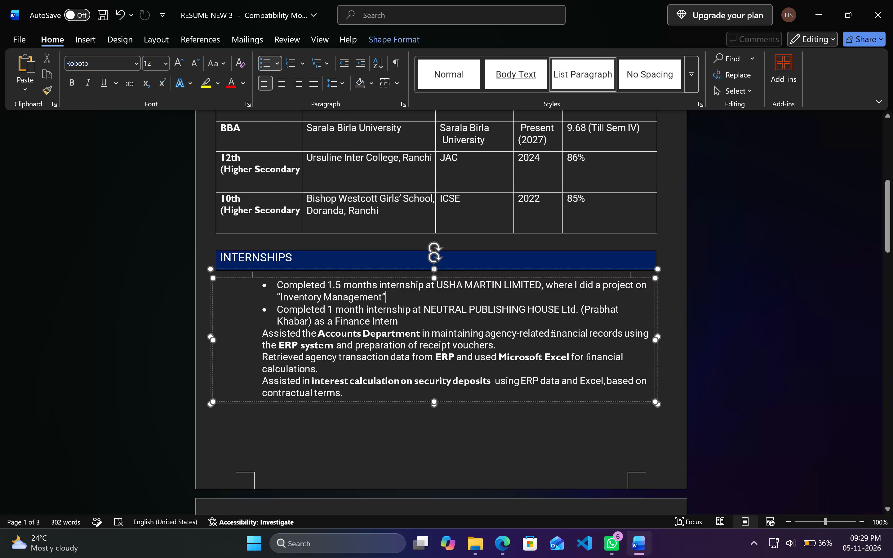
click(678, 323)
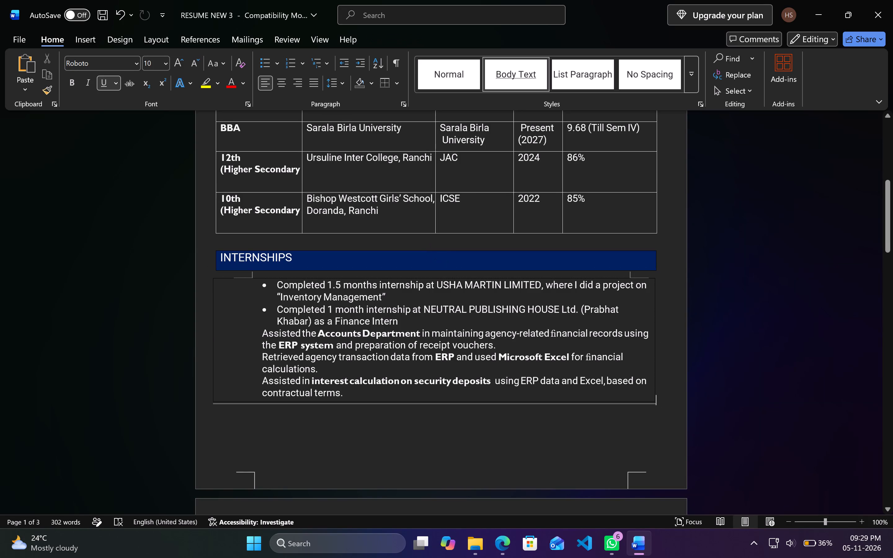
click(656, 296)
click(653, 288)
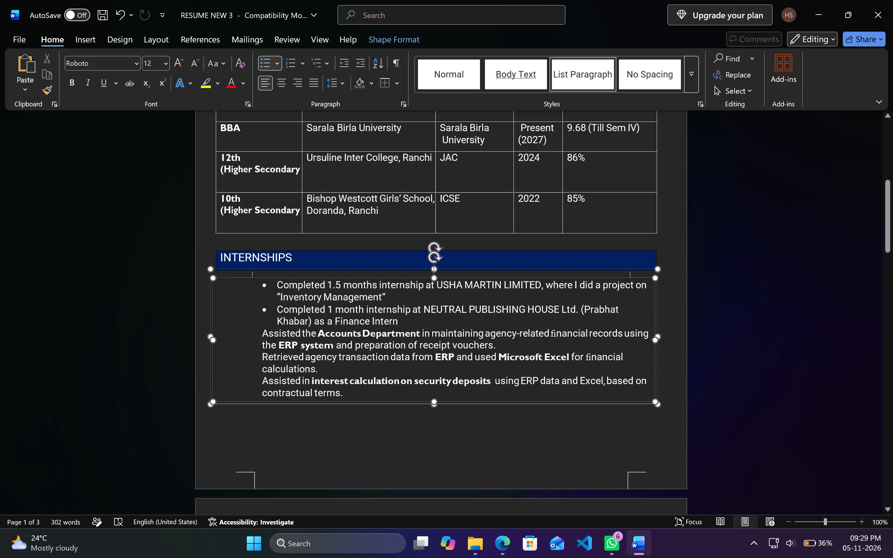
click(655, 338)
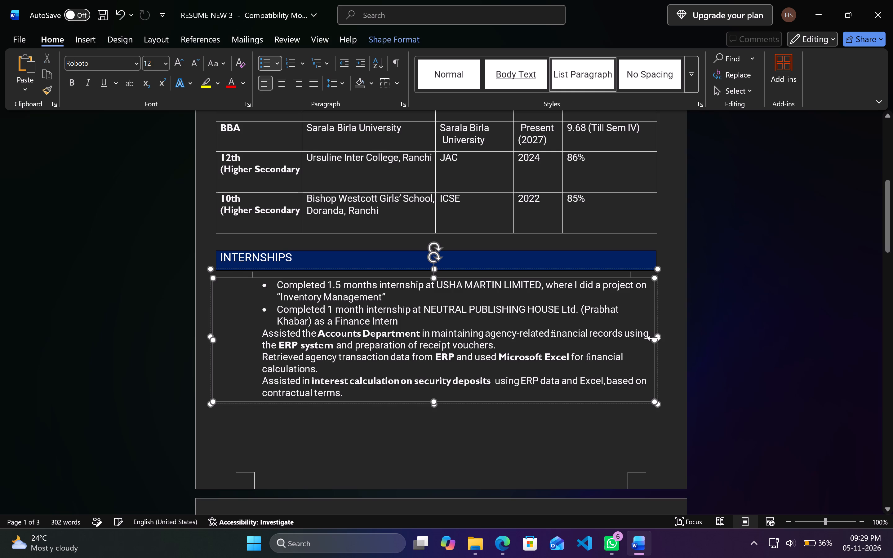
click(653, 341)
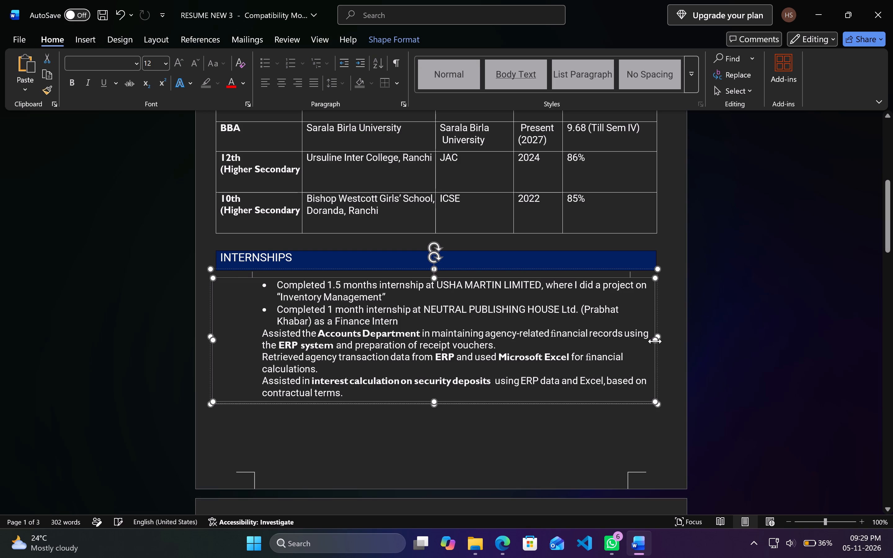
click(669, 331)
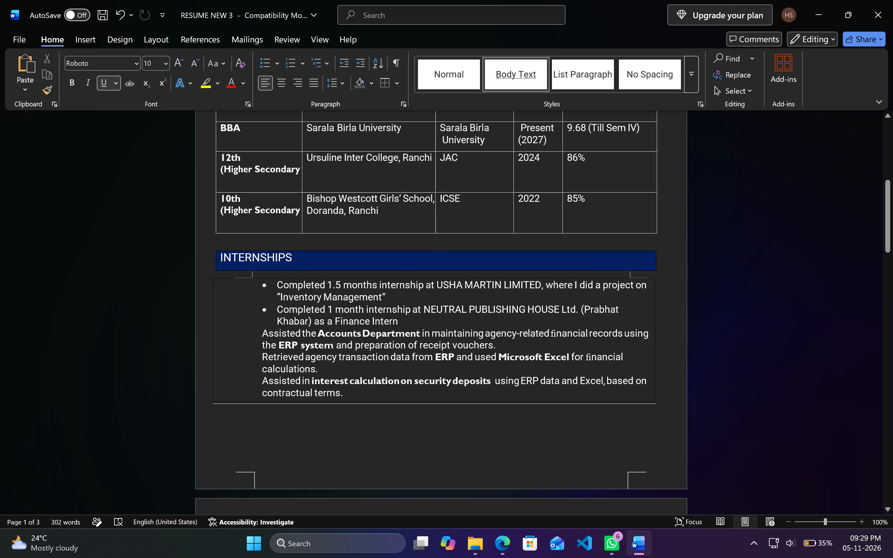
Widen the ASSESSMENTS / CERTIFICATIONS heading and content rows so their right edge lines up with the Skills section's right border.
scroll(669, 331, down, 1)
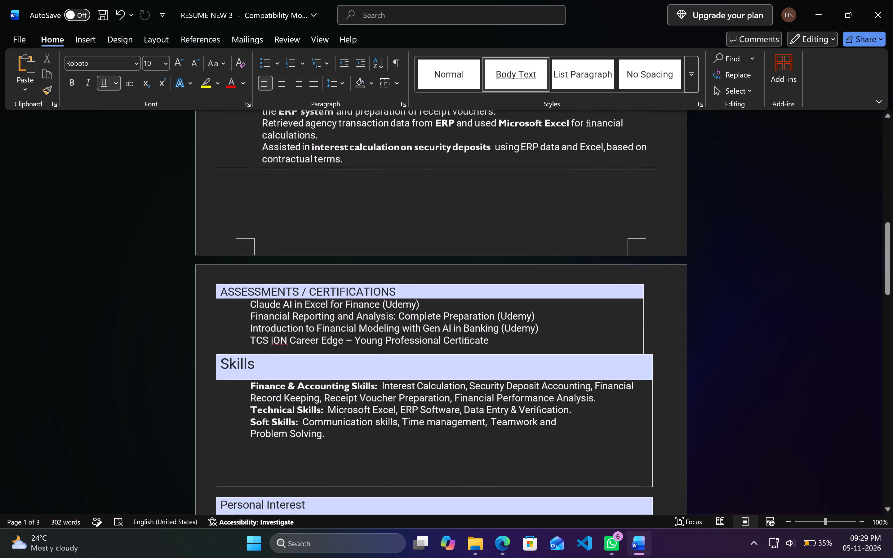
scroll(669, 331, down, 1)
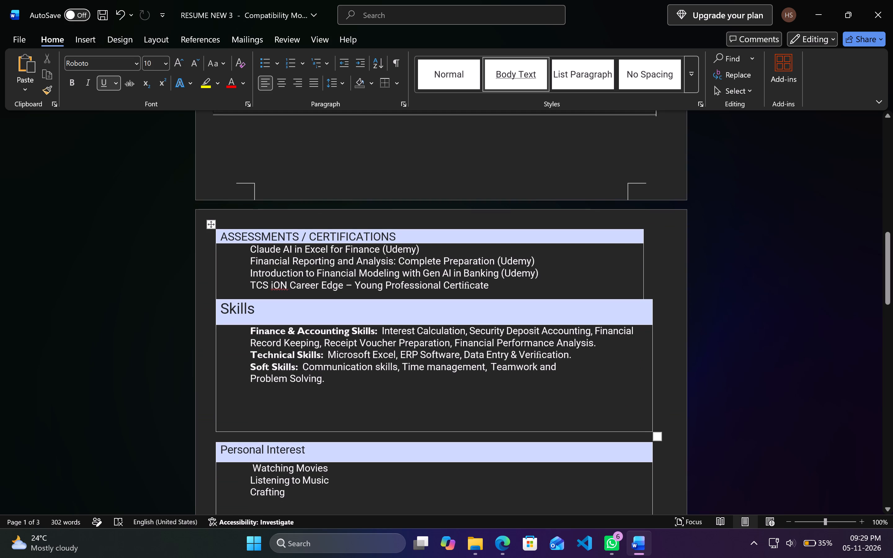
click(642, 268)
click(627, 262)
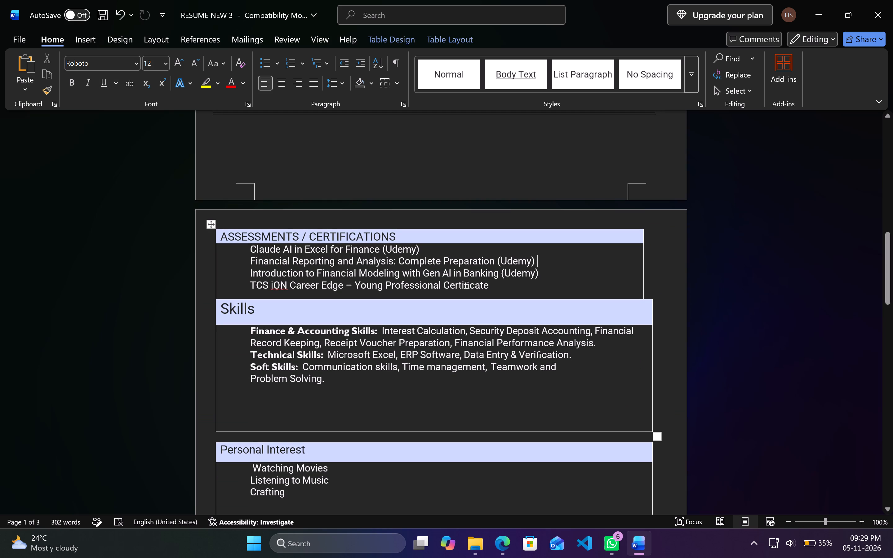
click(633, 243)
drag(643, 262, 645, 262)
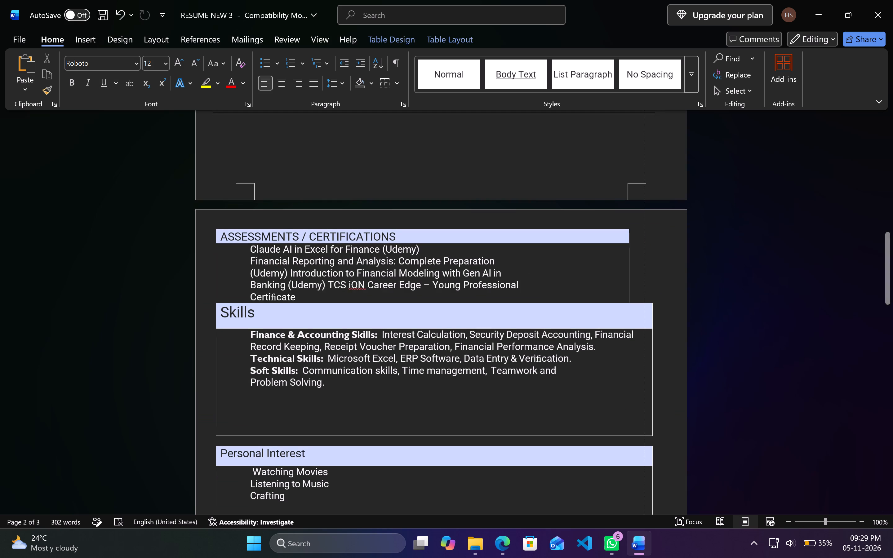
drag(645, 262, 655, 262)
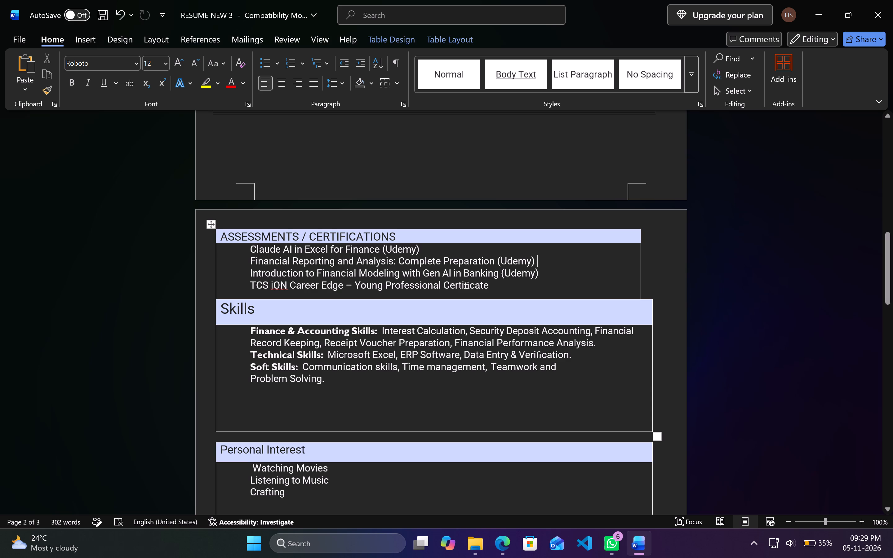
drag(641, 262, 651, 262)
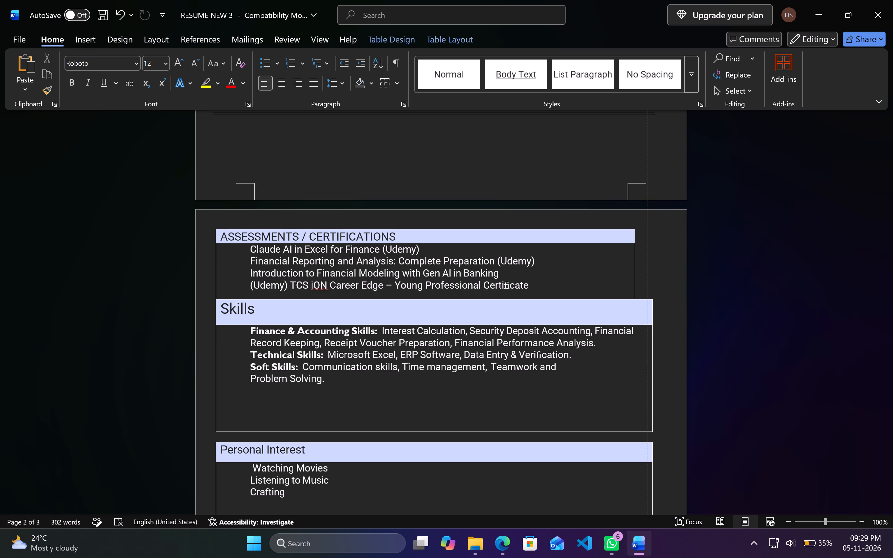
drag(651, 262, 665, 260)
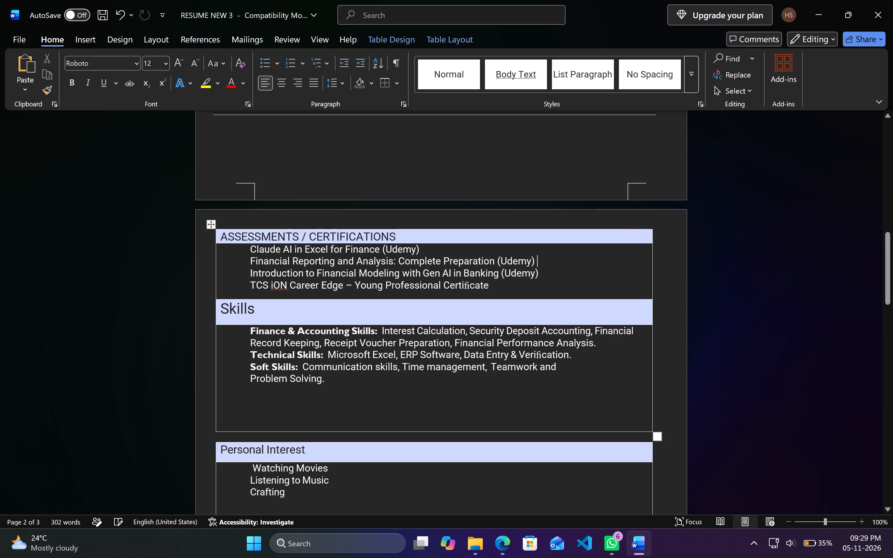
click(671, 282)
Delete the empty lines separating the Skills, Personal Interest and PERSONAL DETAILS sections so the three blocks join directly.
scroll(671, 282, down, 1)
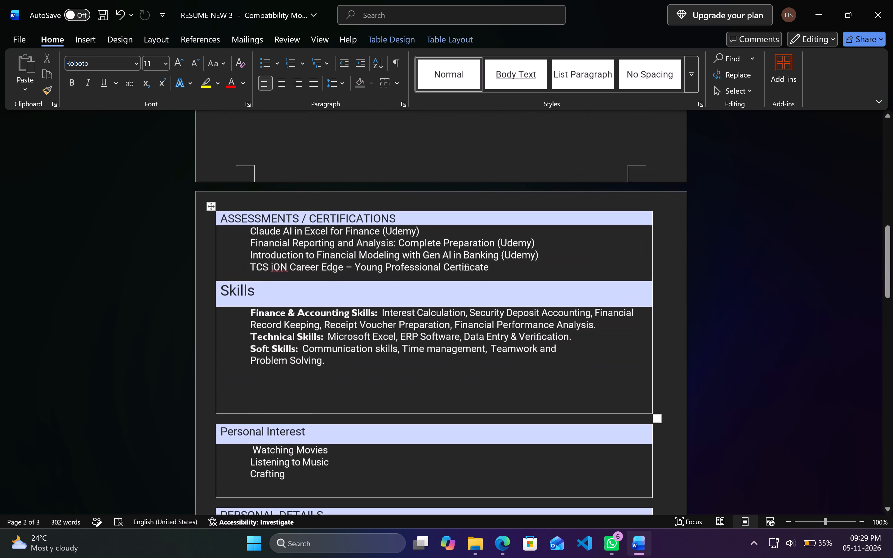
scroll(671, 282, down, 3)
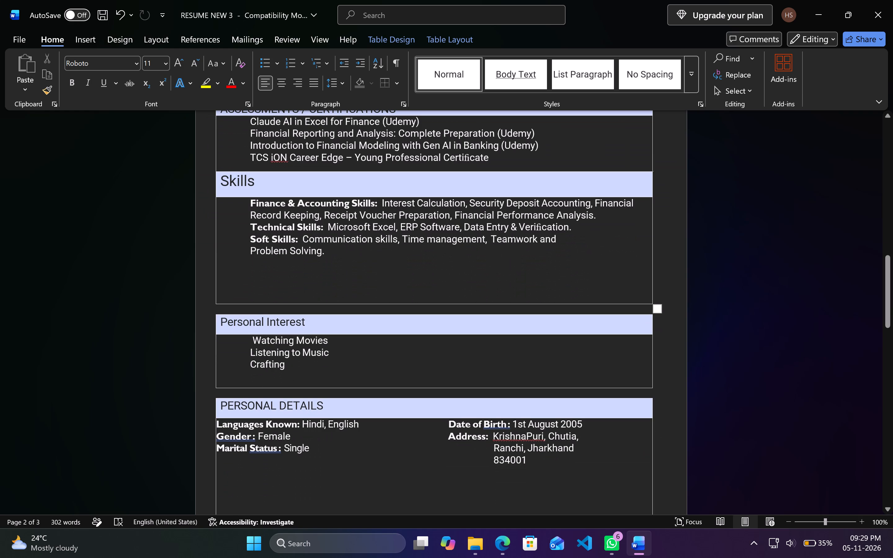
click(222, 307)
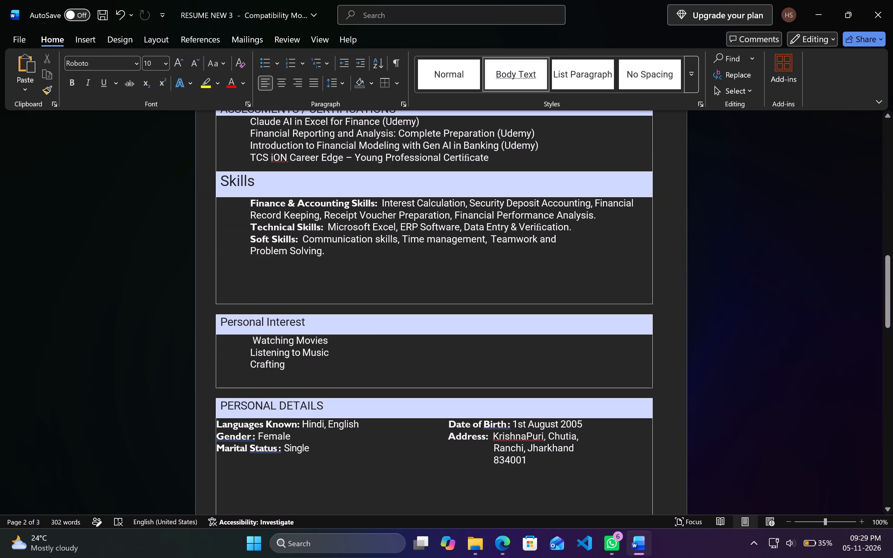
key(Delete)
click(223, 383)
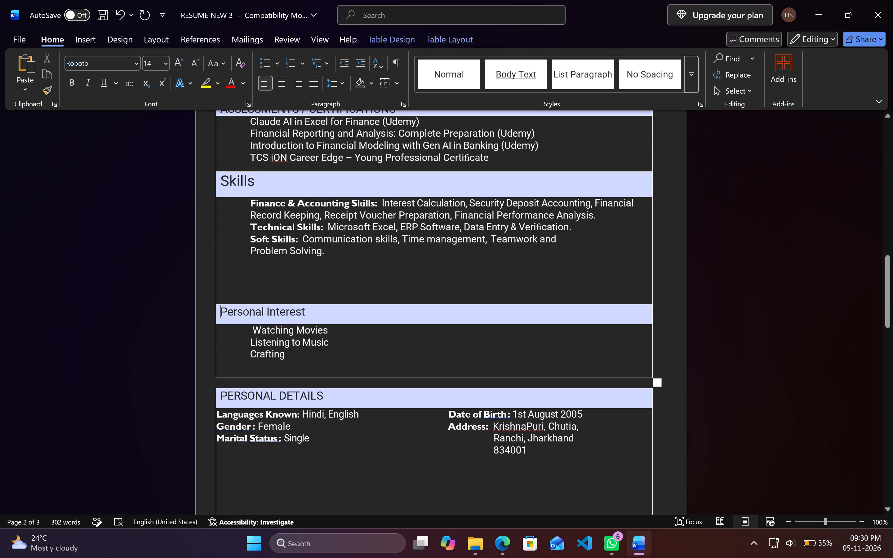
key(Delete)
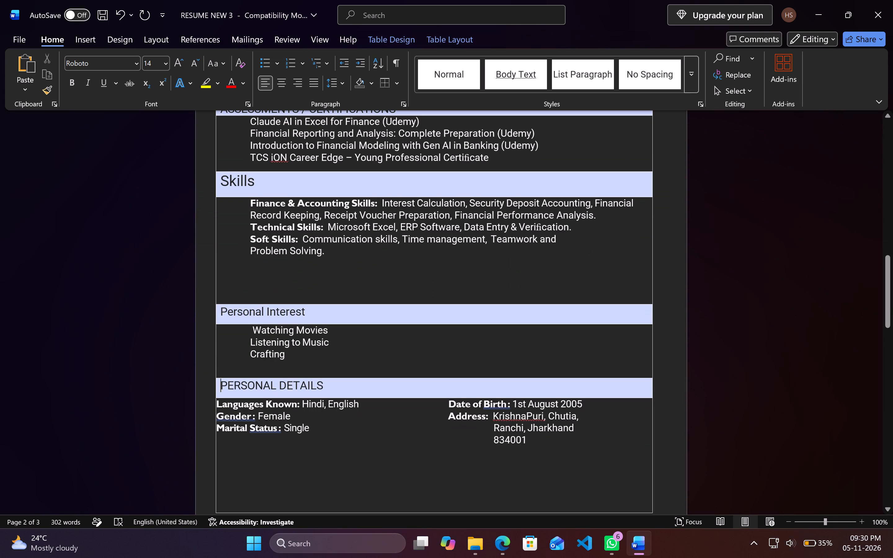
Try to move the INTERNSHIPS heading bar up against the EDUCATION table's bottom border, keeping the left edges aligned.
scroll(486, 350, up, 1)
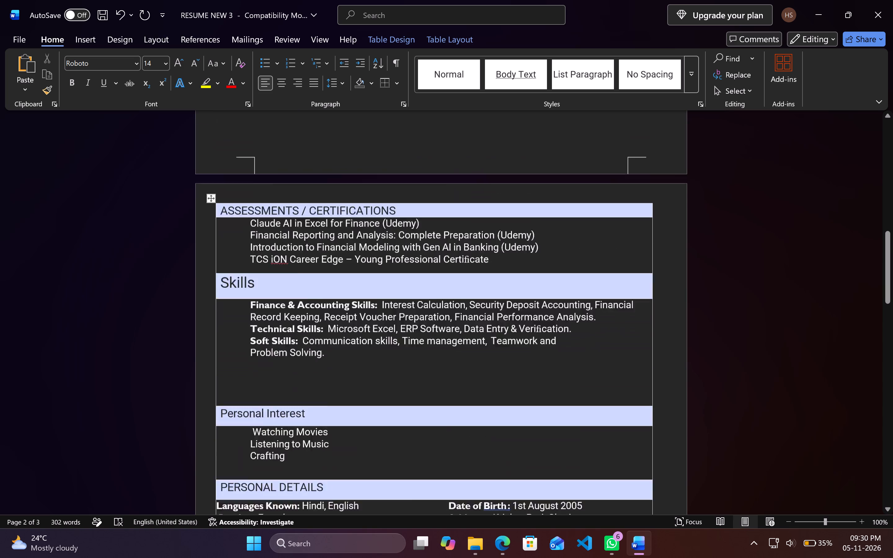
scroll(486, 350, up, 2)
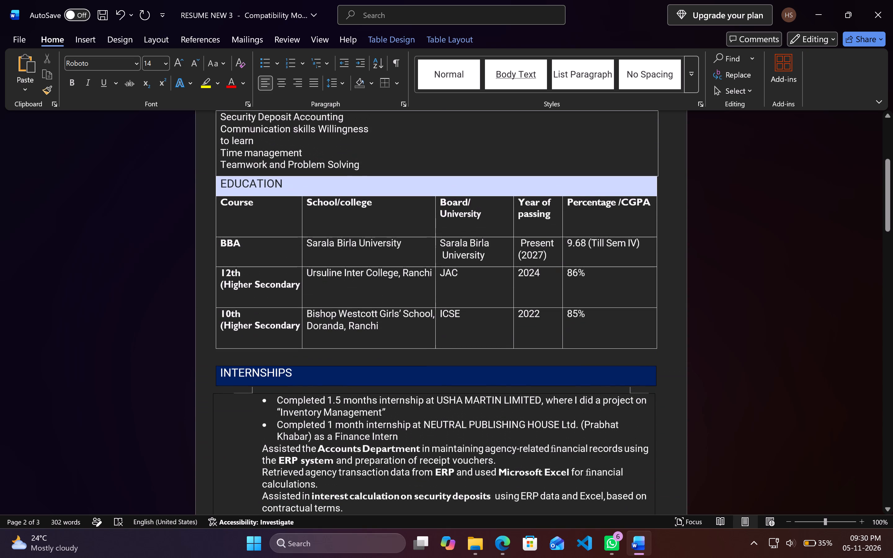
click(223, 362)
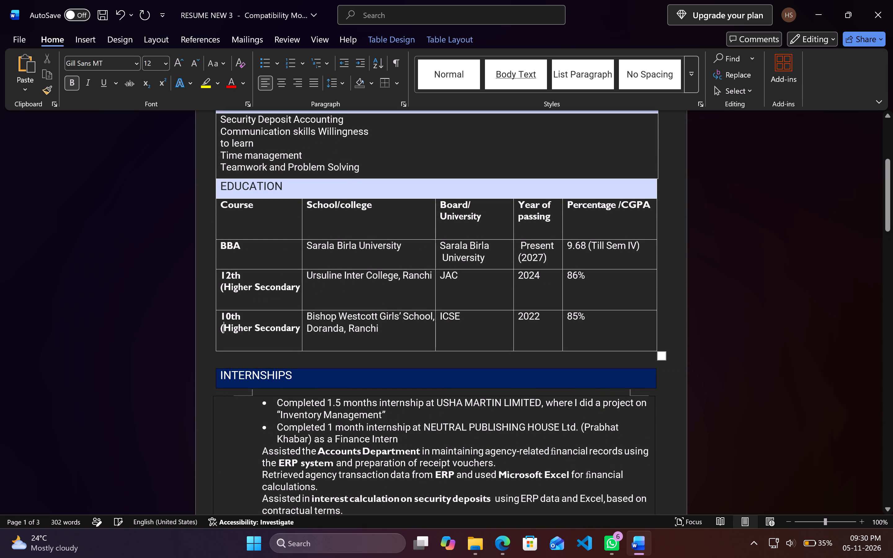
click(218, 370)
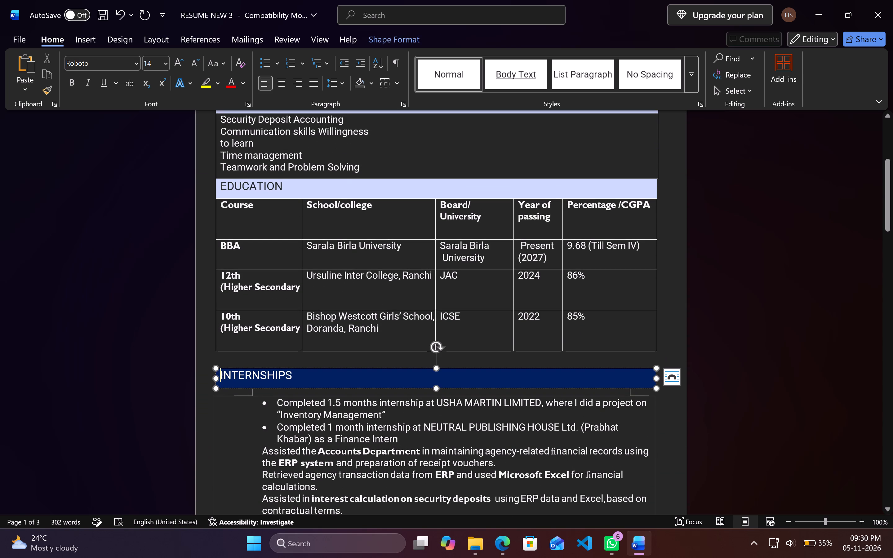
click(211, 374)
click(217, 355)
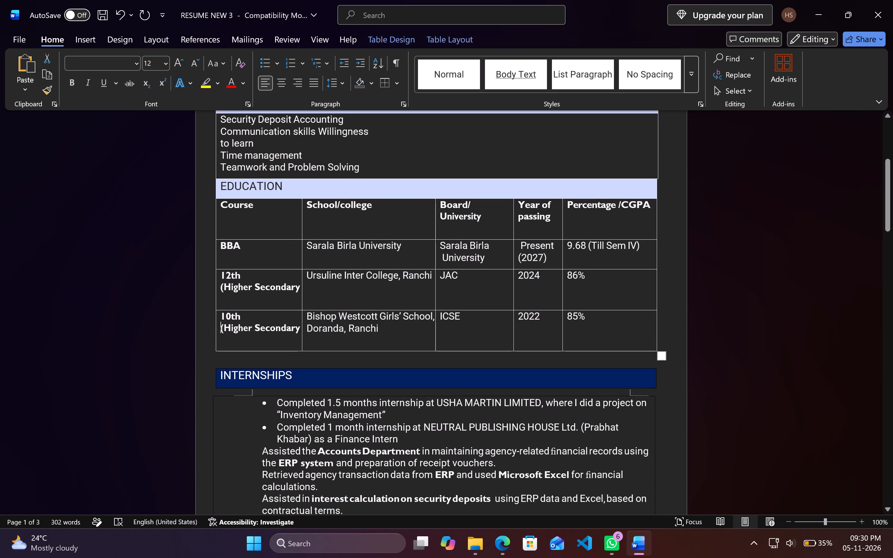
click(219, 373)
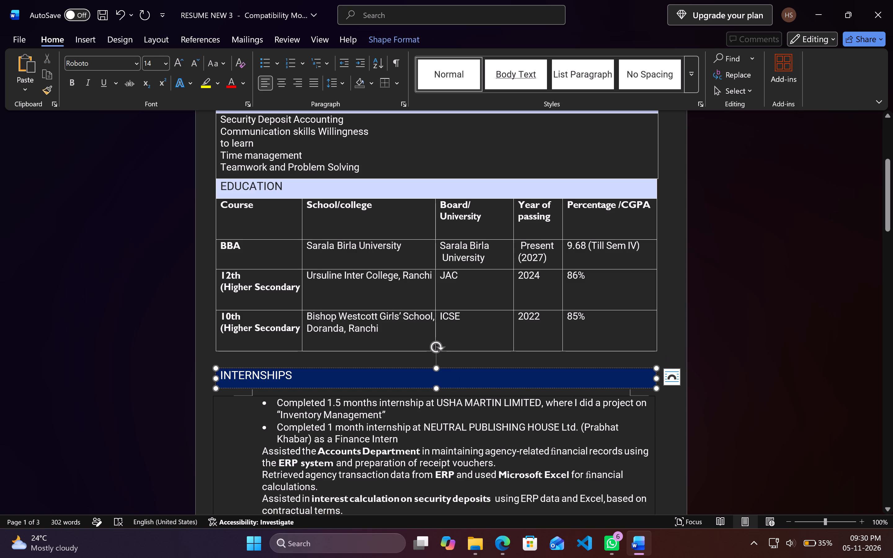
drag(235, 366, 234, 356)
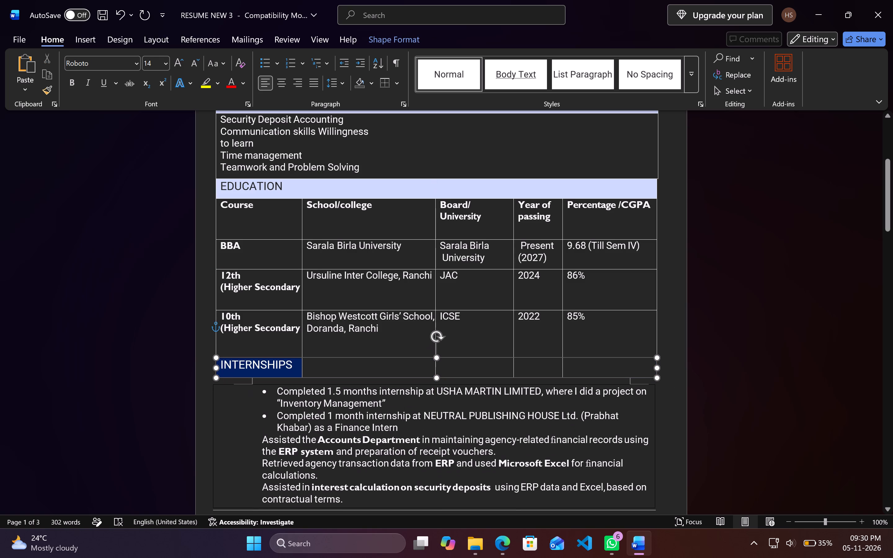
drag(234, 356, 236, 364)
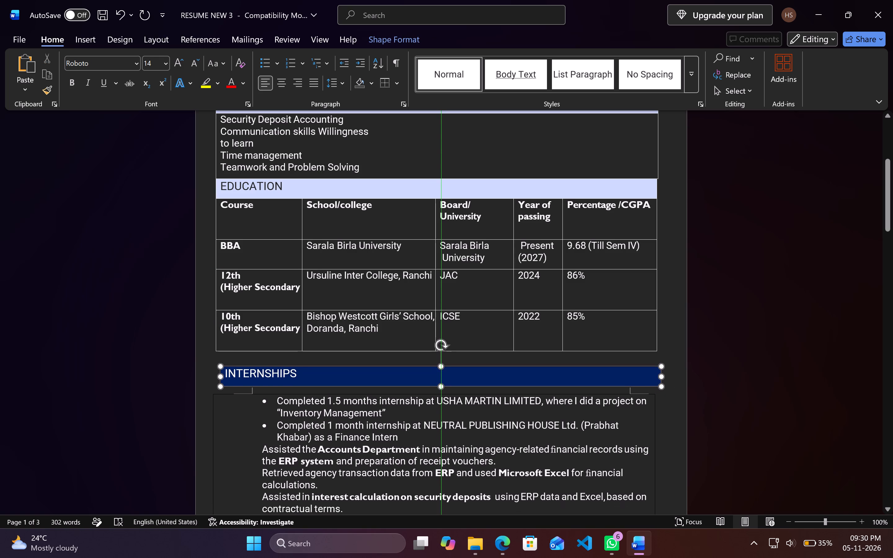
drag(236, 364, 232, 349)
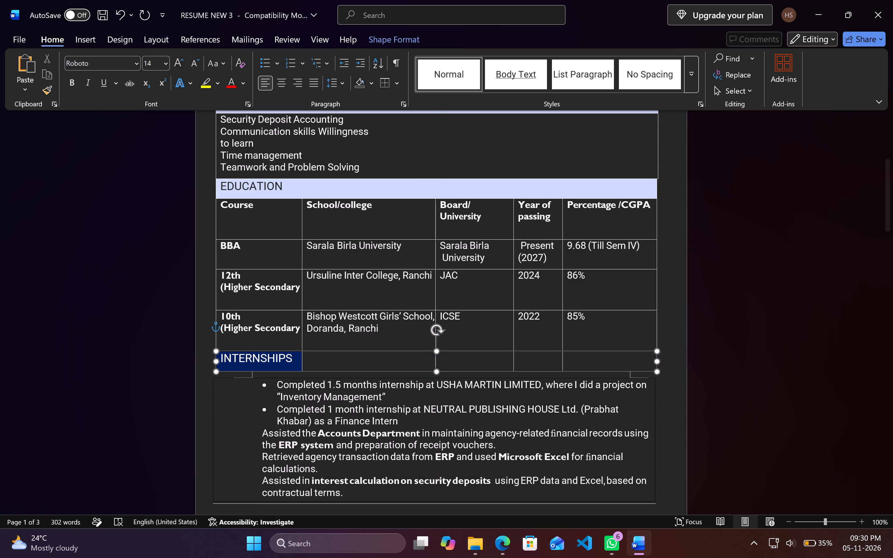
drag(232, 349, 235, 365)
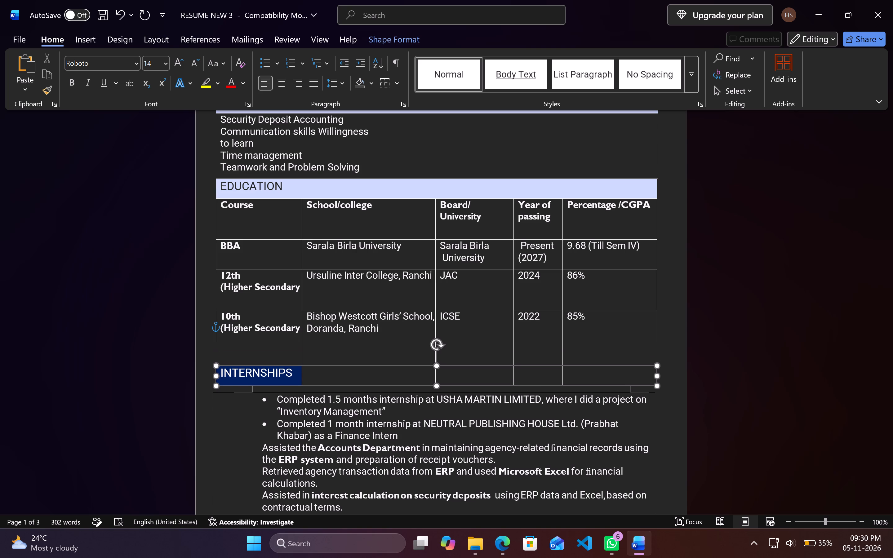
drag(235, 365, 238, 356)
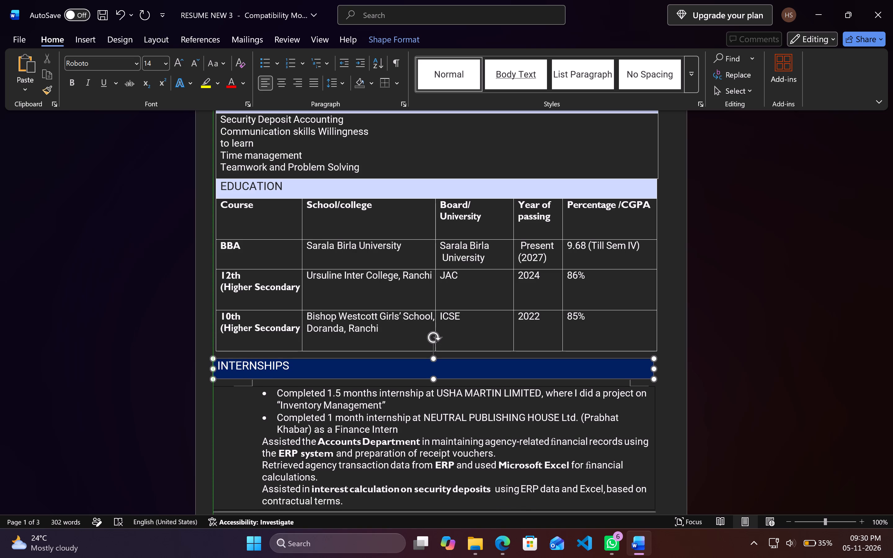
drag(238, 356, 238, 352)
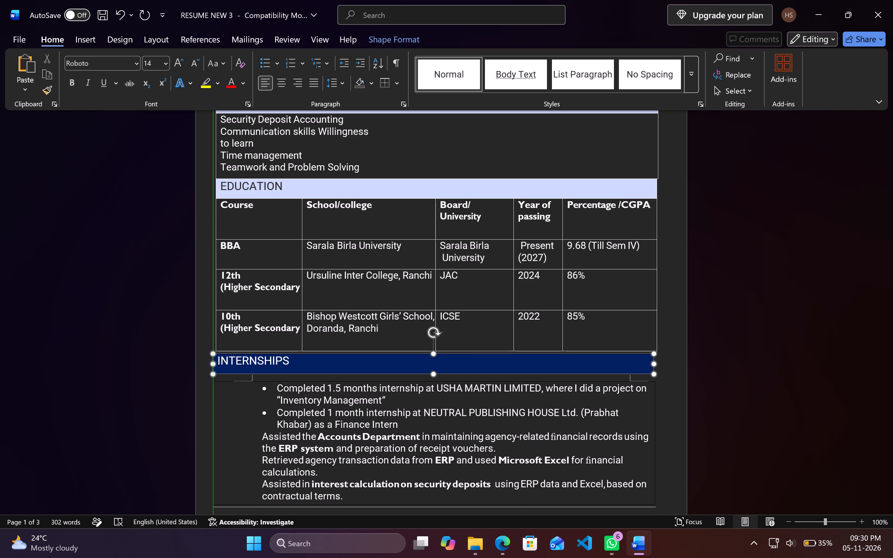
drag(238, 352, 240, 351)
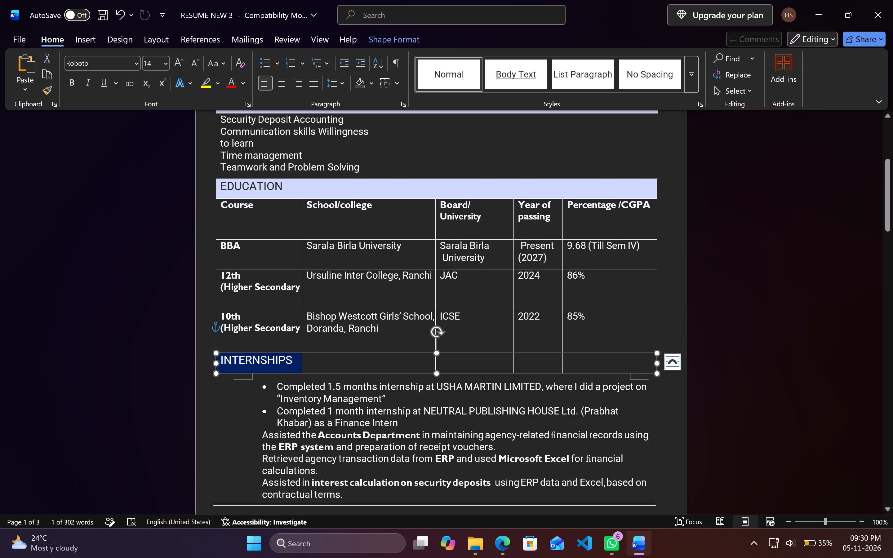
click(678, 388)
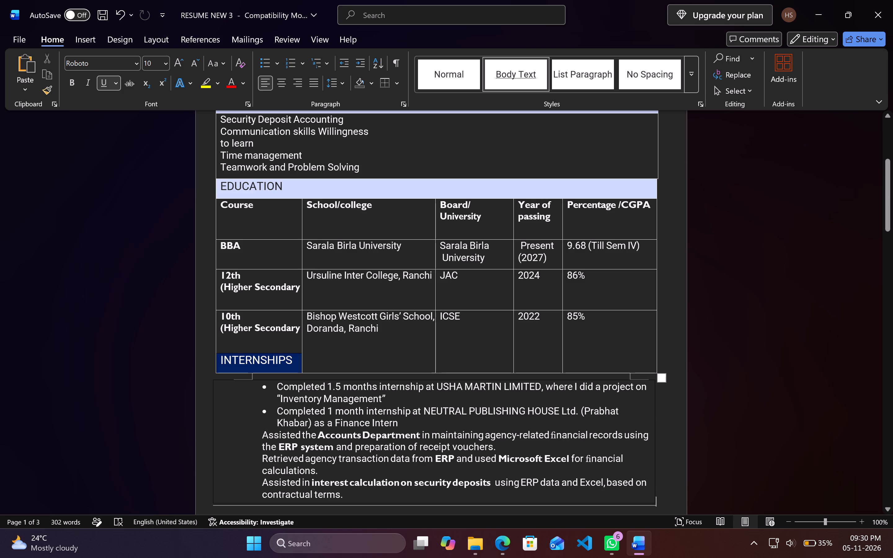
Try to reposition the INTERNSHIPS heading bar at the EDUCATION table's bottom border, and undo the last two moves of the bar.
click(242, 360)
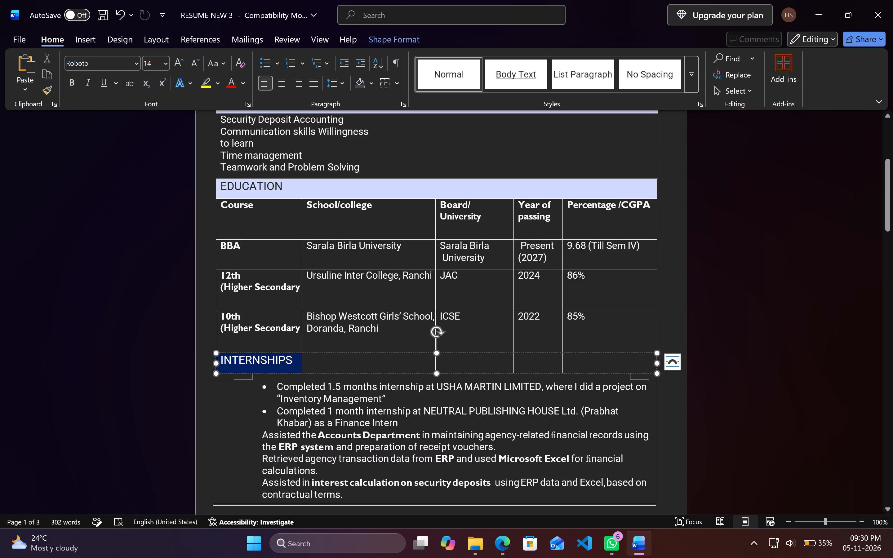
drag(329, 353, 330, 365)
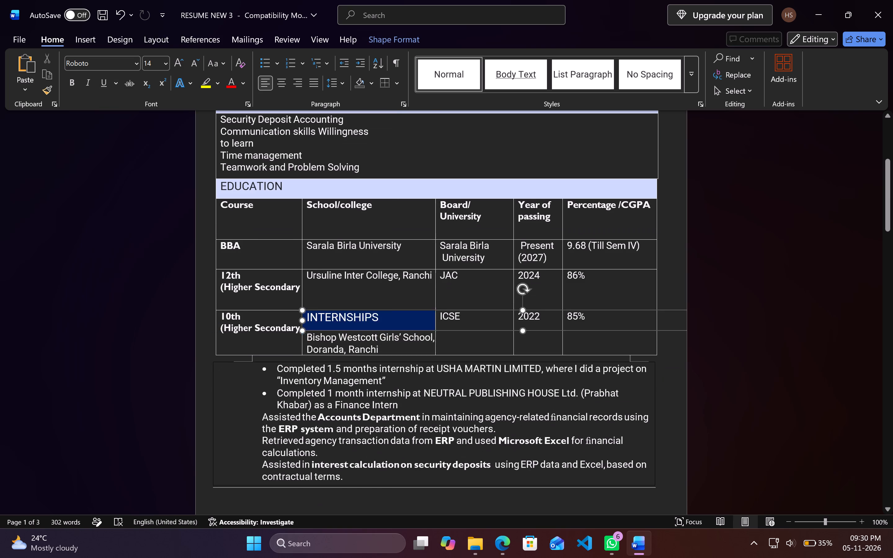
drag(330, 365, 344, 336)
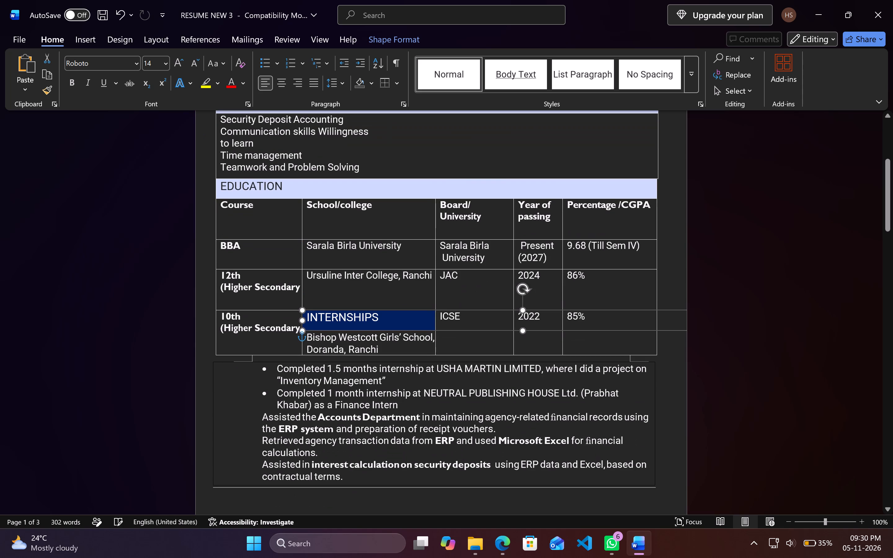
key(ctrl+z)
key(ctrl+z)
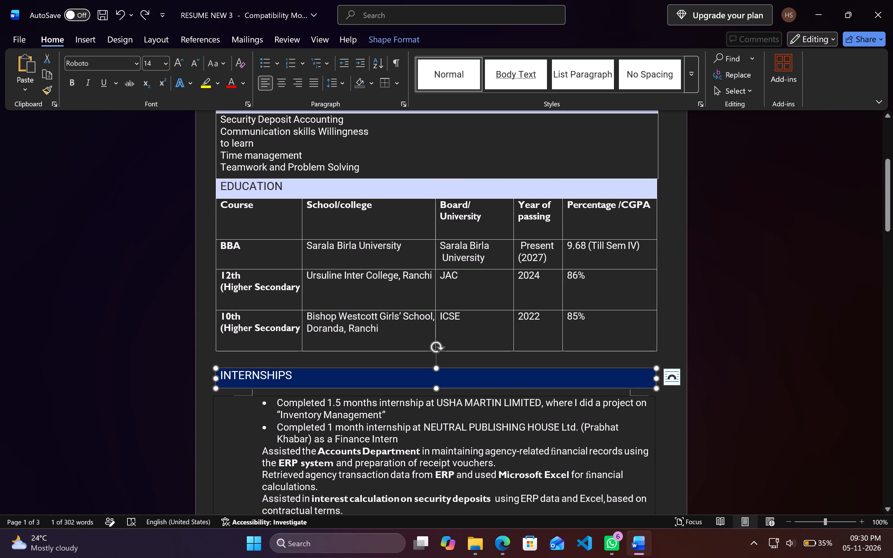
Move the INTERNSHIPS heading bar straight up until it meets the EDUCATION table's bottom border.
drag(340, 369, 340, 367)
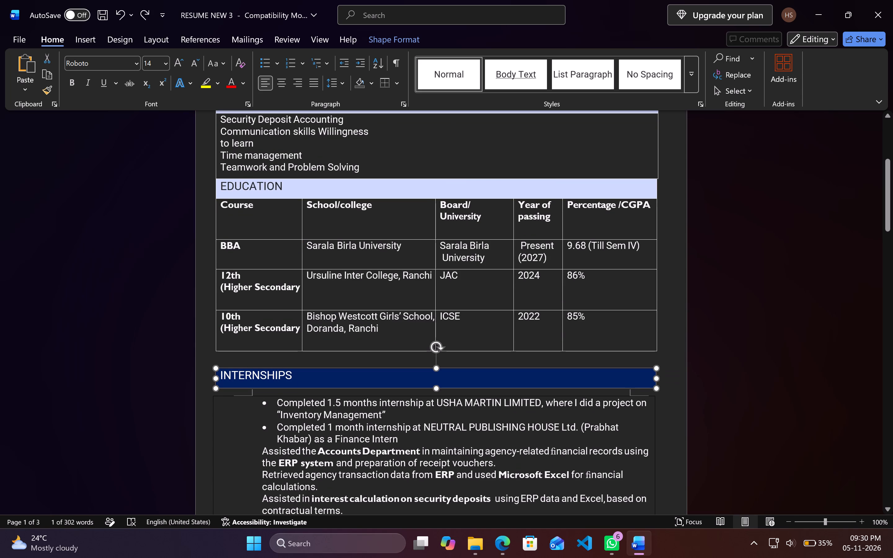
drag(340, 367, 340, 353)
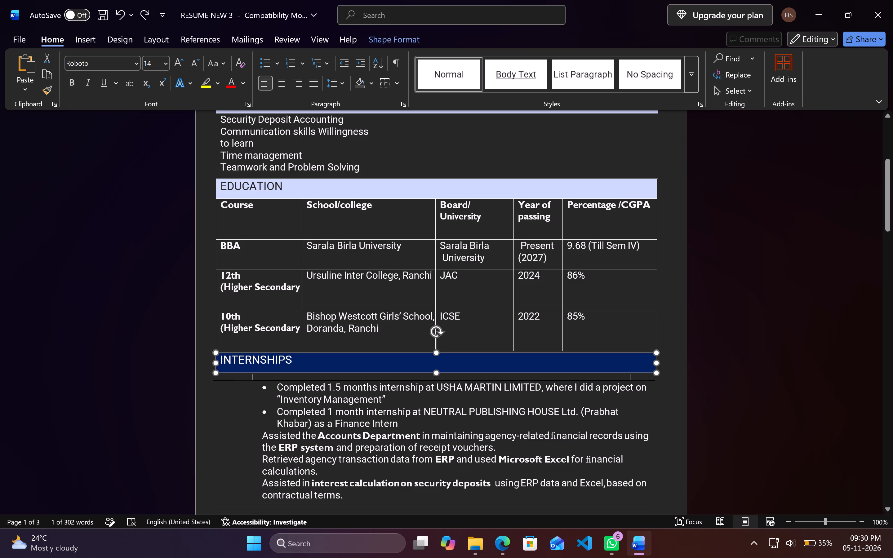
drag(340, 353, 340, 353)
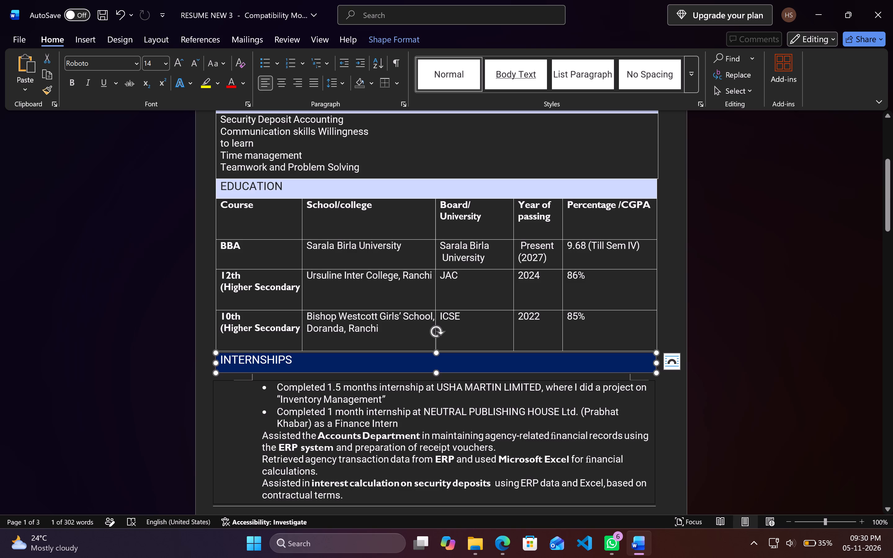
click(682, 301)
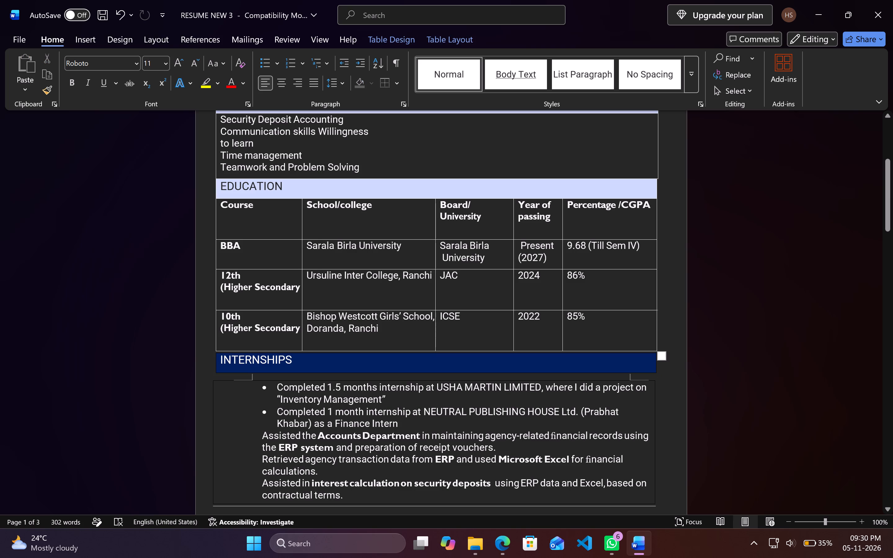
Pull in the left edge of the internship details text box to line up with the INTERNSHIPS heading bar's left edge.
click(231, 360)
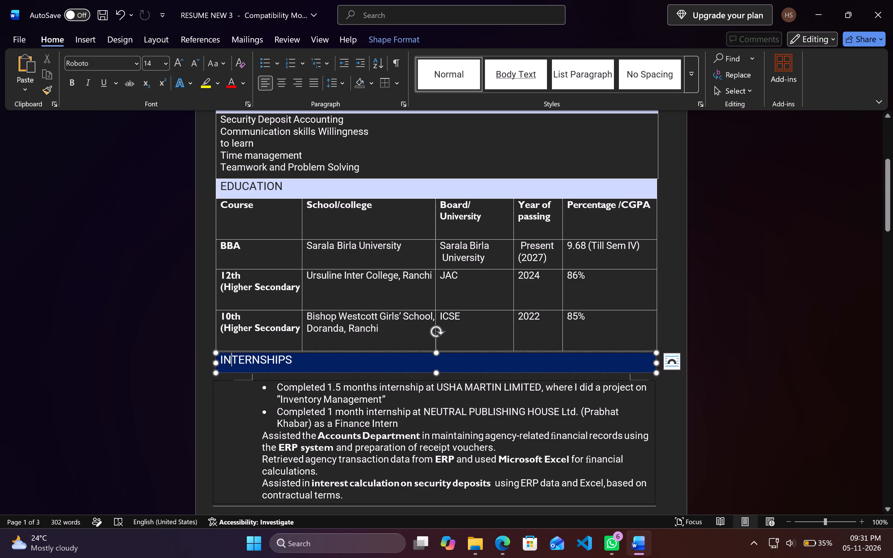
click(224, 412)
drag(211, 440, 213, 440)
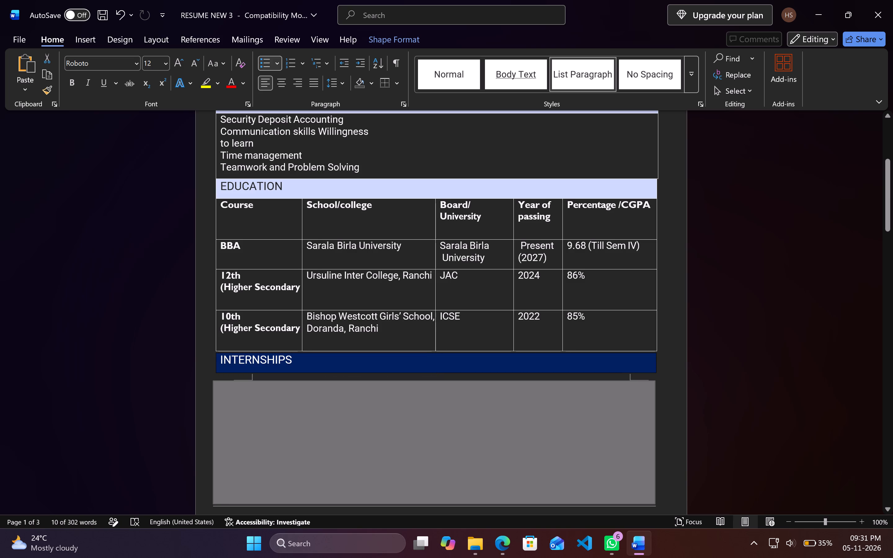
drag(213, 440, 215, 440)
drag(215, 440, 216, 440)
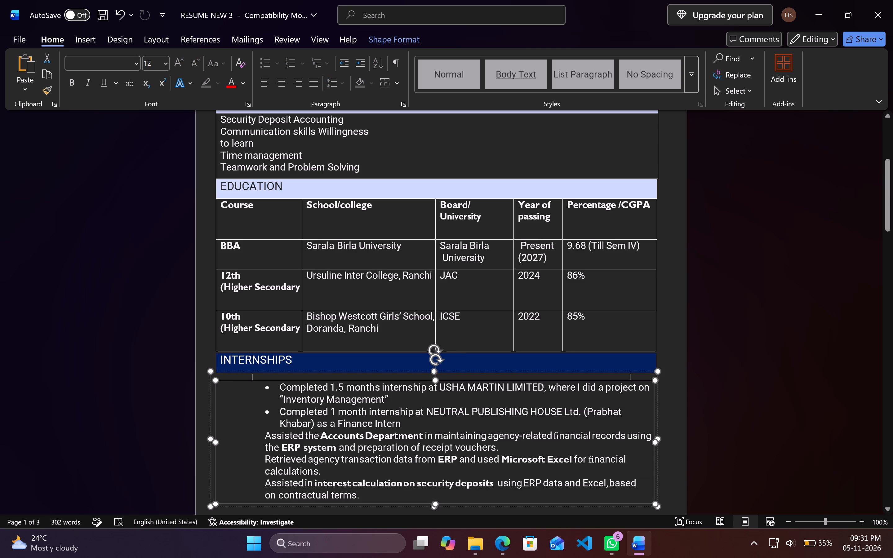
click(668, 405)
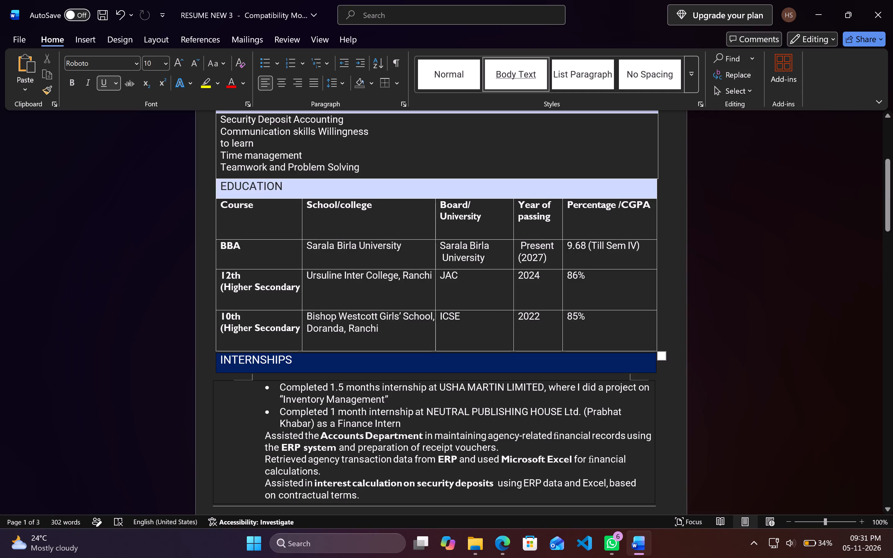
Adjust the KEY EXPERTISE section's right border so it and the EDUCATION table share the same right edge.
drag(658, 149, 665, 151)
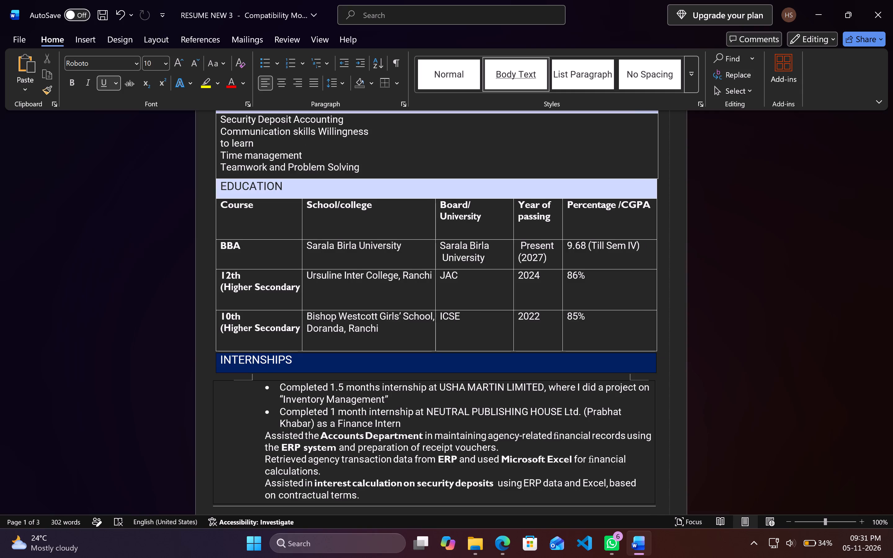
drag(665, 151, 664, 151)
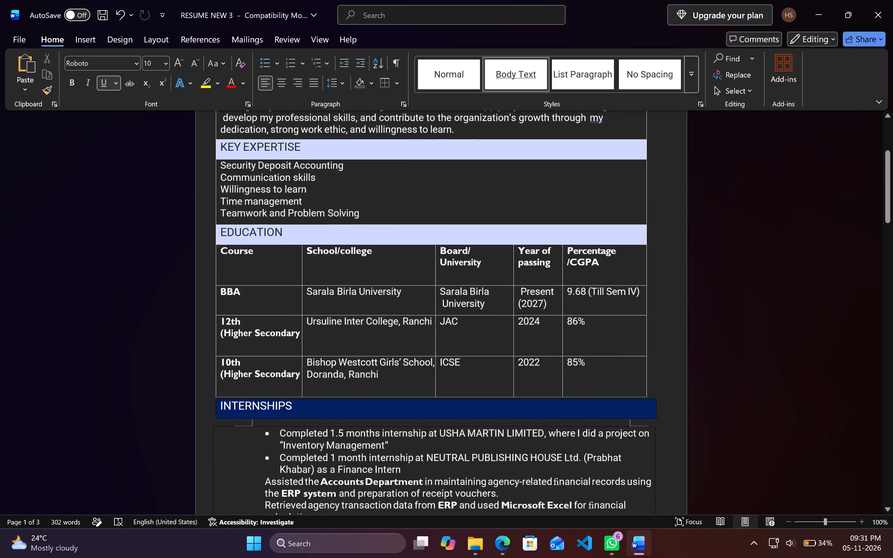
Narrow the INTERNSHIPS heading bar and nudge it slightly so its right edge lines up with the EDUCATION table's right border.
click(510, 407)
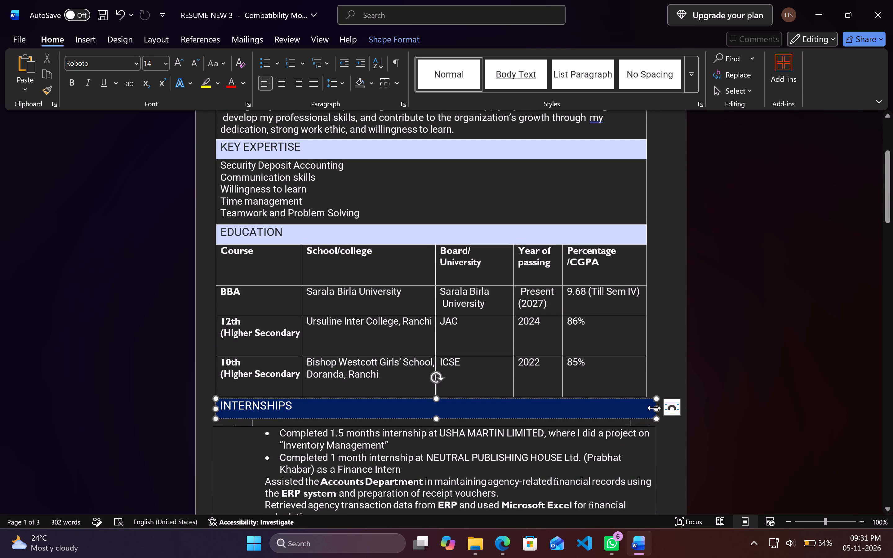
drag(655, 408, 649, 408)
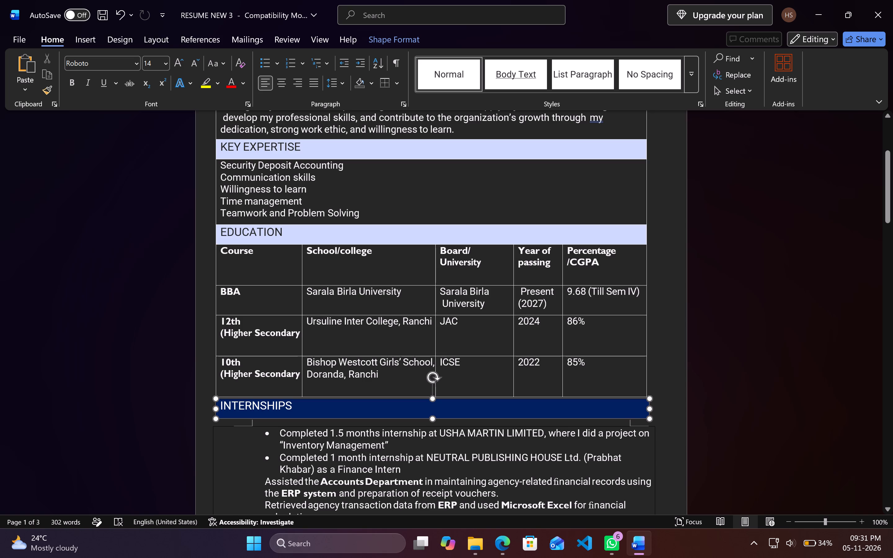
drag(649, 408, 648, 408)
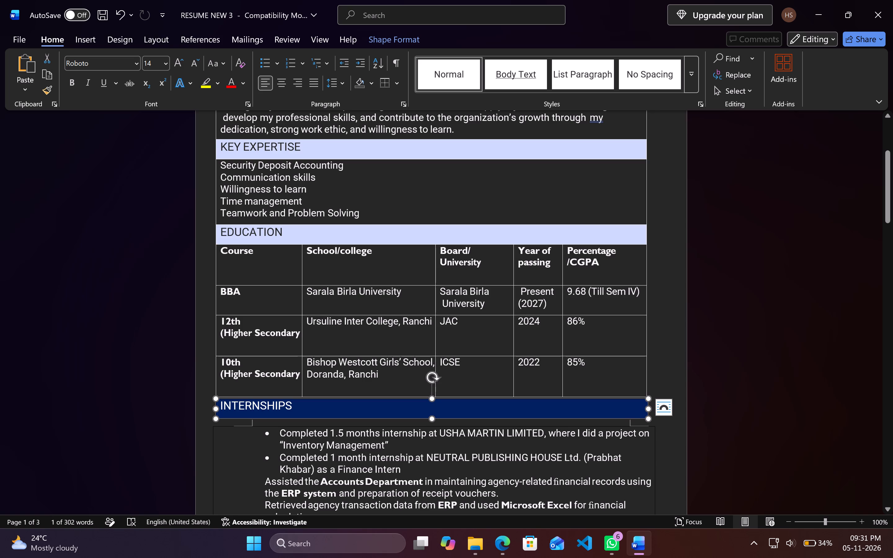
click(254, 410)
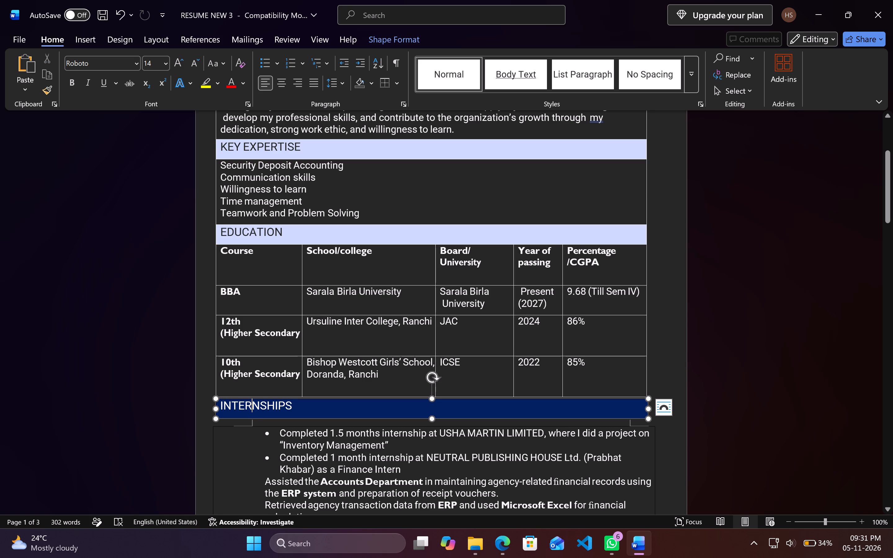
click(239, 419)
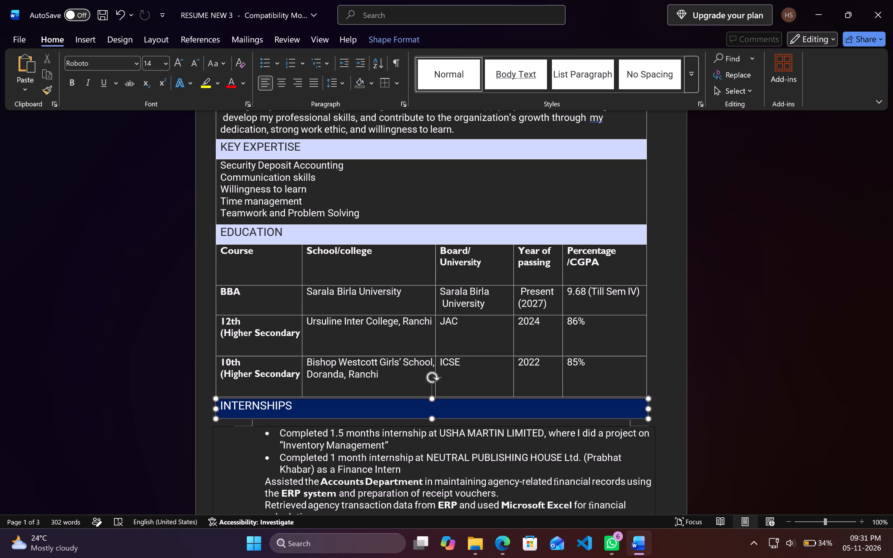
click(264, 438)
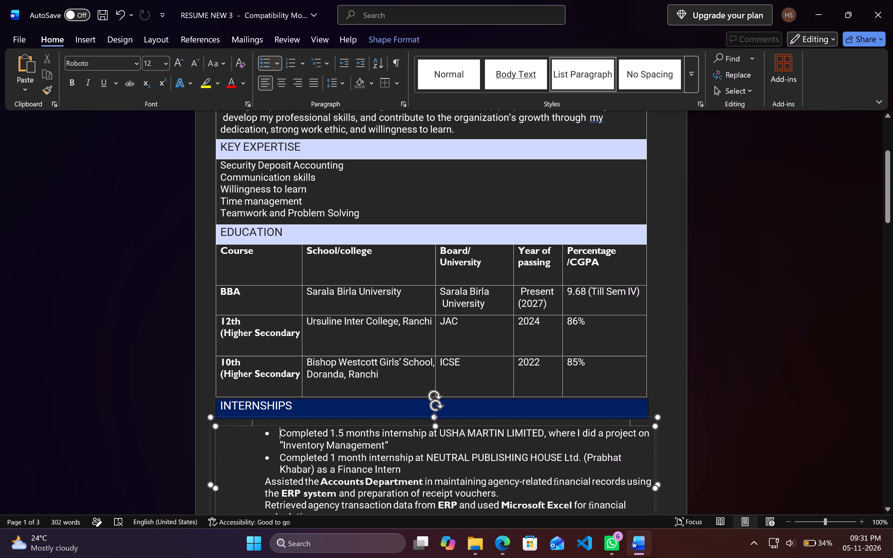
click(302, 410)
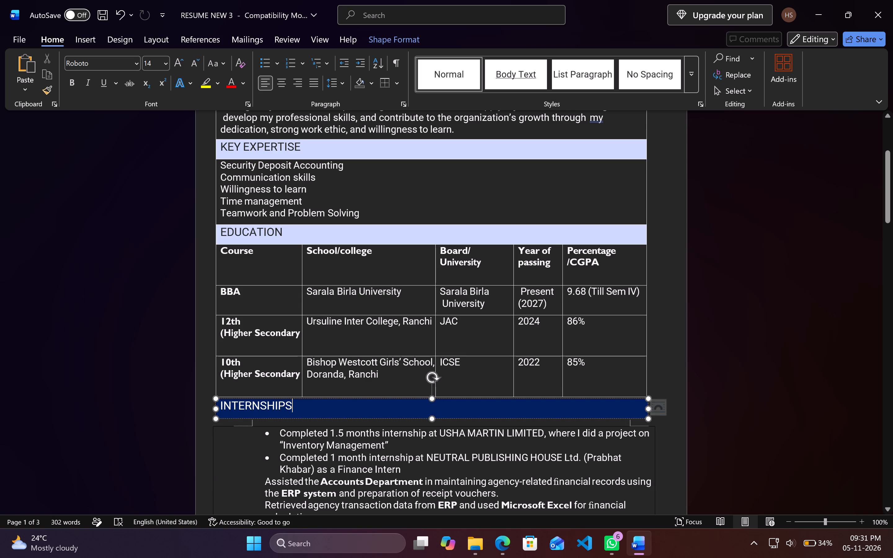
click(288, 418)
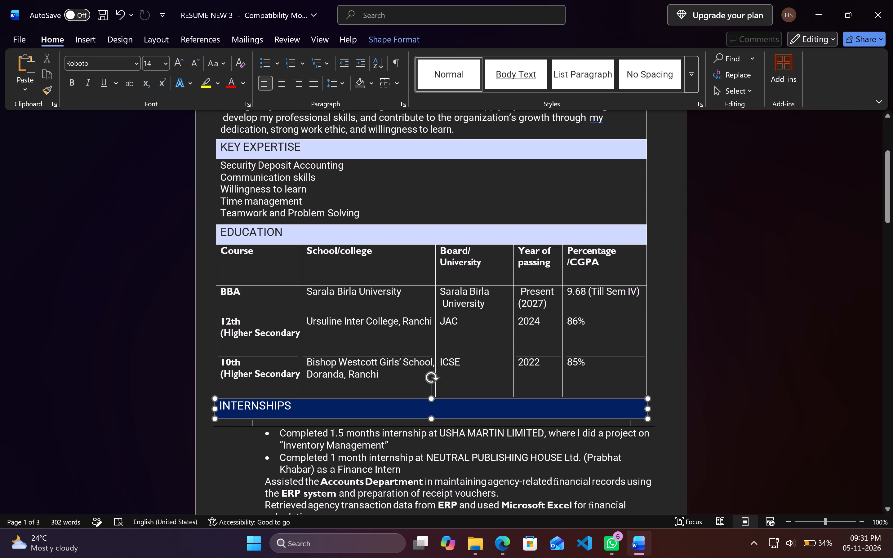
click(664, 346)
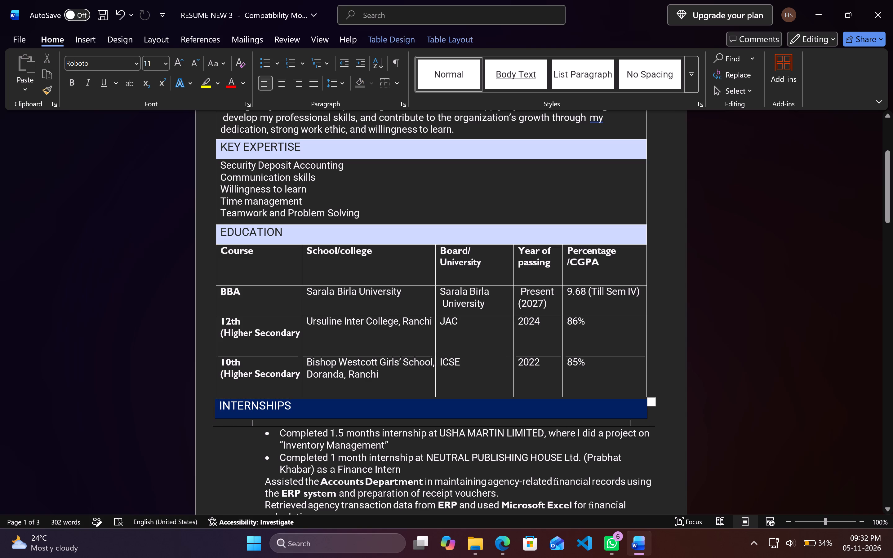
Narrow the internship details text box and its outer frame so the right edge lines up with the INTERNSHIPS heading bar.
click(291, 440)
scroll(291, 440, down, 1)
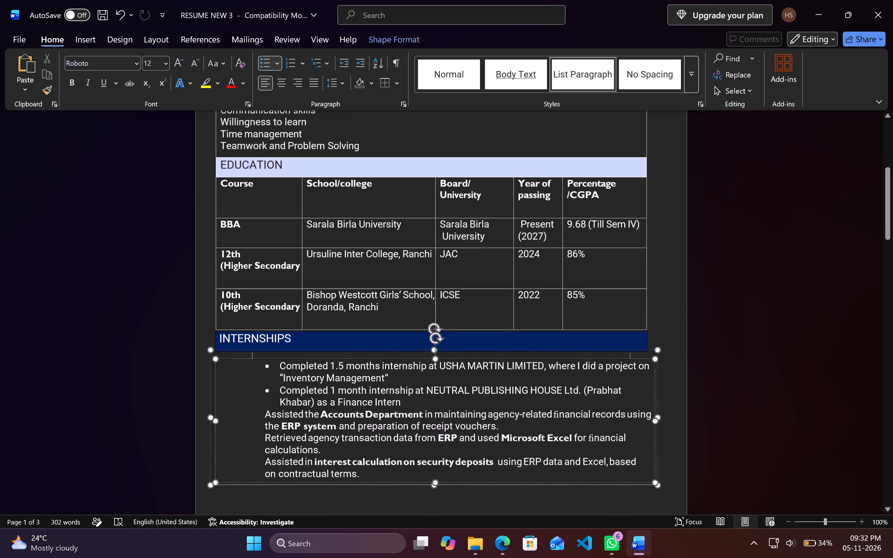
scroll(291, 440, down, 1)
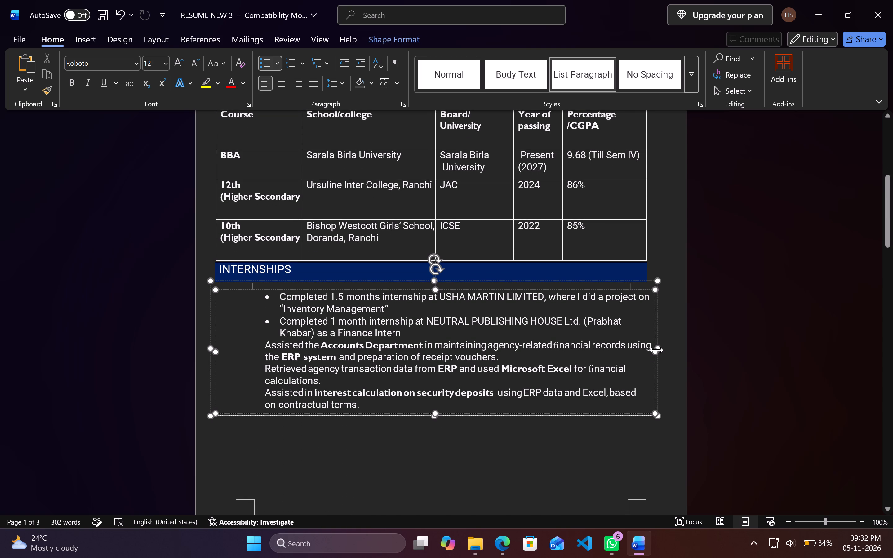
drag(657, 350, 652, 352)
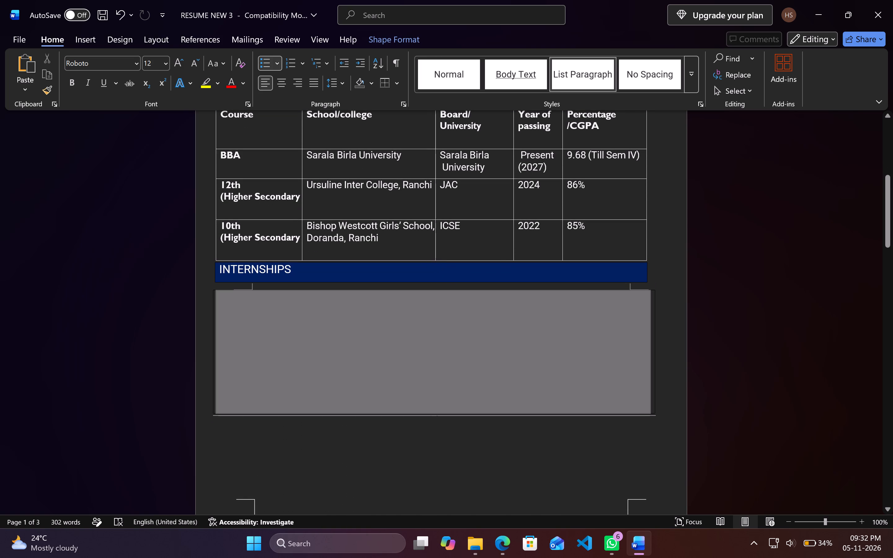
drag(652, 352, 649, 352)
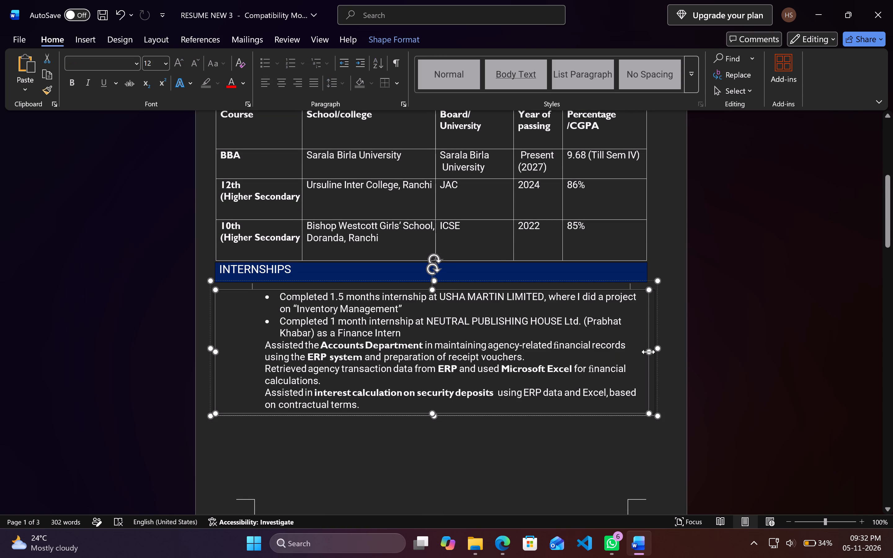
drag(656, 348, 651, 348)
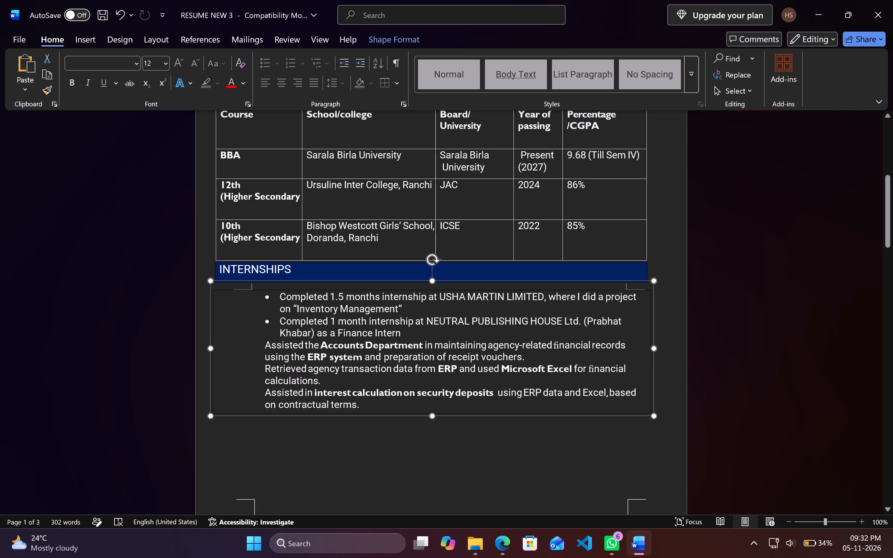
drag(651, 348, 646, 348)
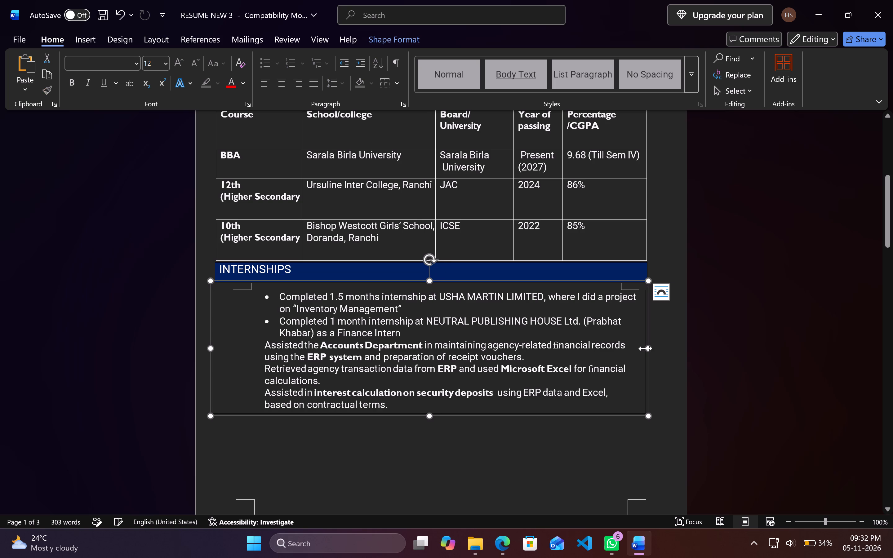
click(681, 338)
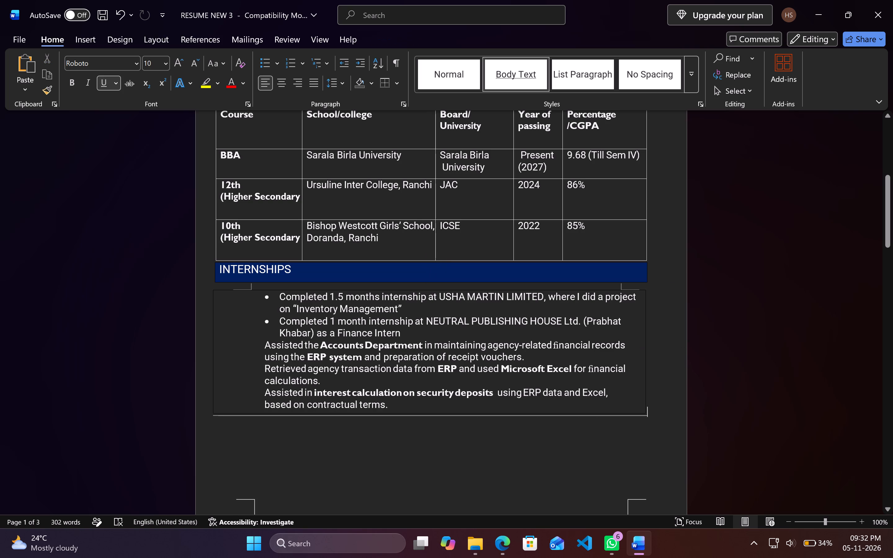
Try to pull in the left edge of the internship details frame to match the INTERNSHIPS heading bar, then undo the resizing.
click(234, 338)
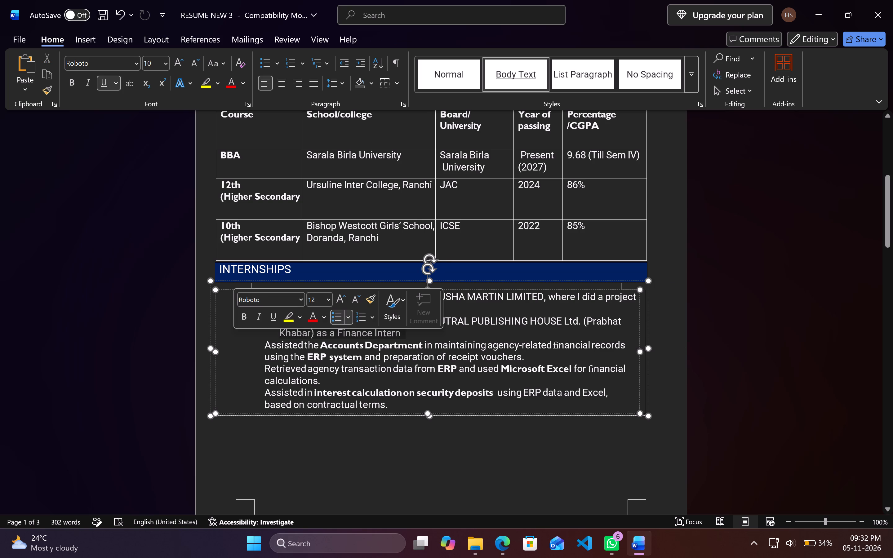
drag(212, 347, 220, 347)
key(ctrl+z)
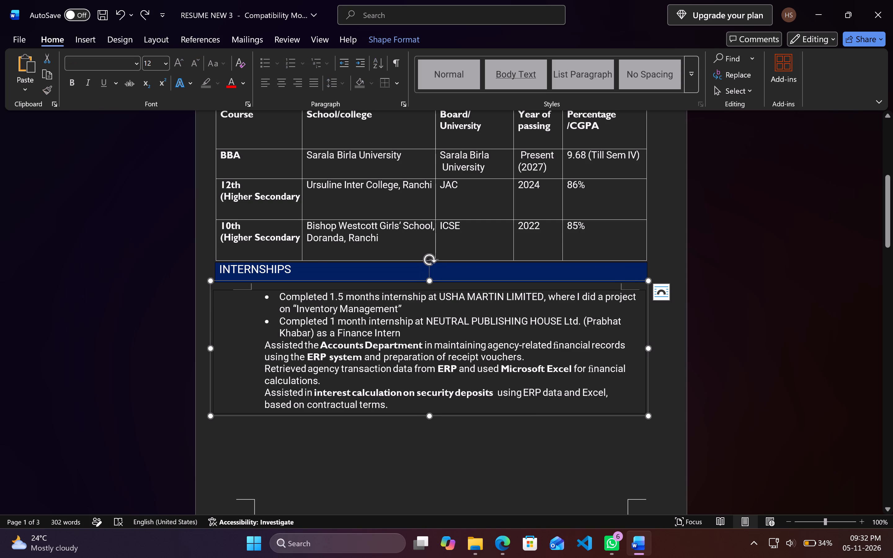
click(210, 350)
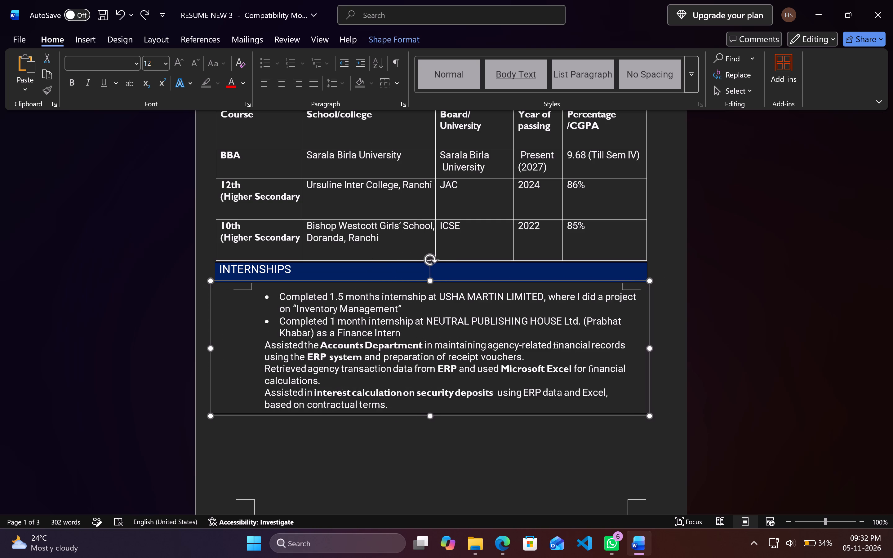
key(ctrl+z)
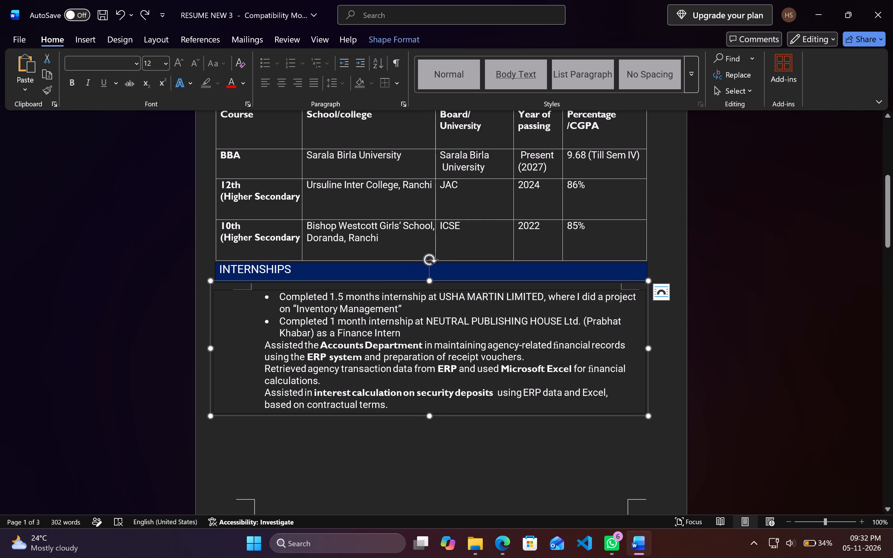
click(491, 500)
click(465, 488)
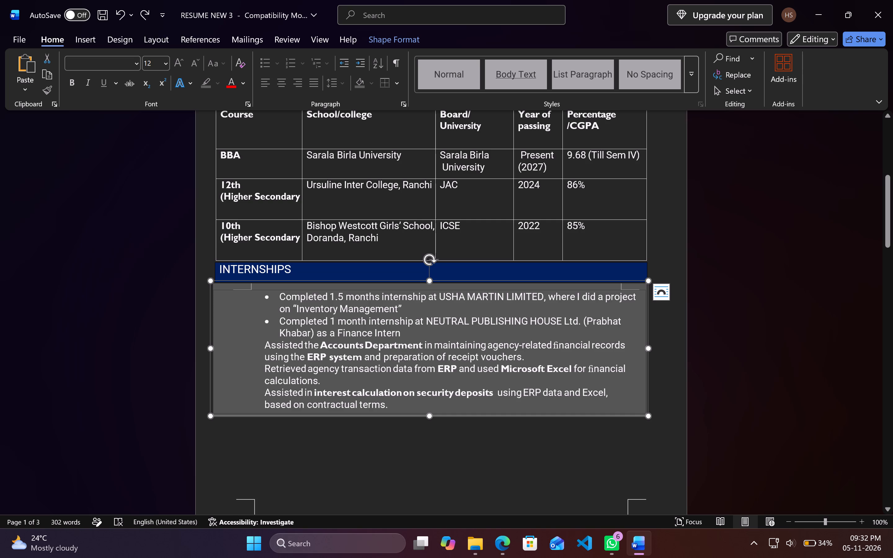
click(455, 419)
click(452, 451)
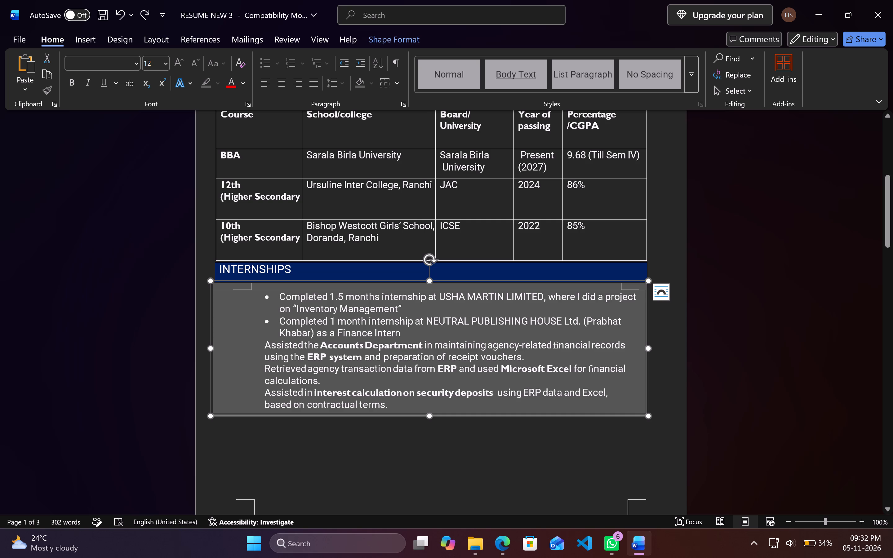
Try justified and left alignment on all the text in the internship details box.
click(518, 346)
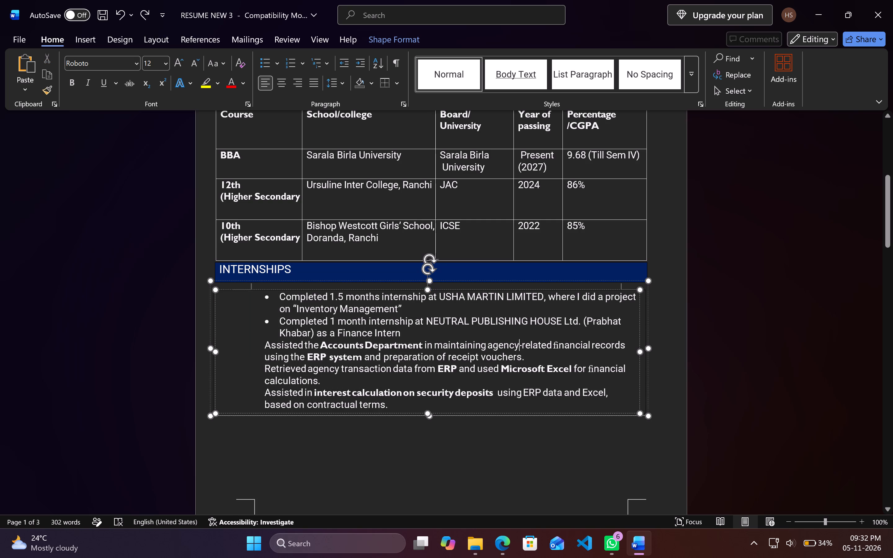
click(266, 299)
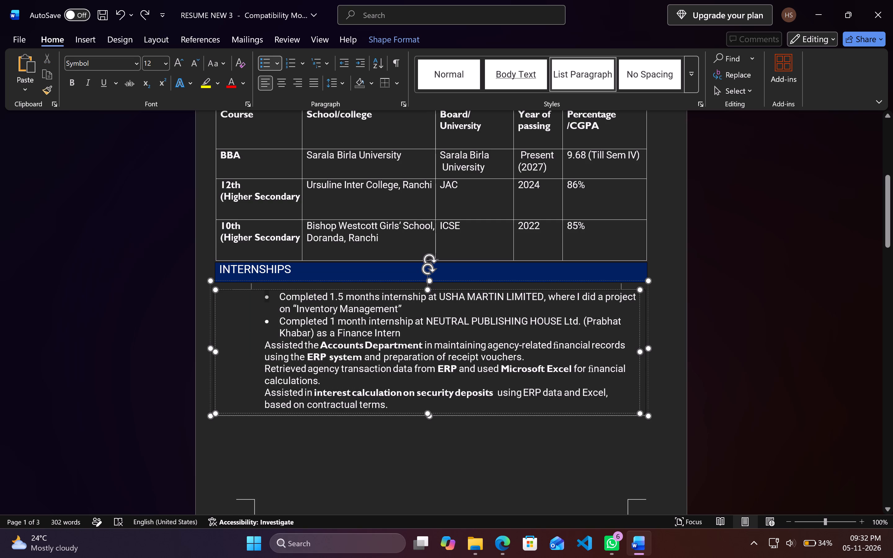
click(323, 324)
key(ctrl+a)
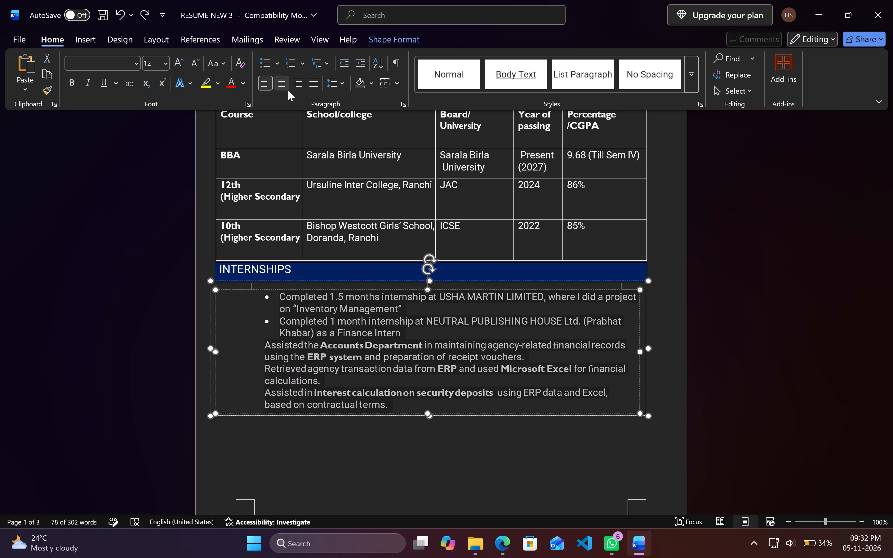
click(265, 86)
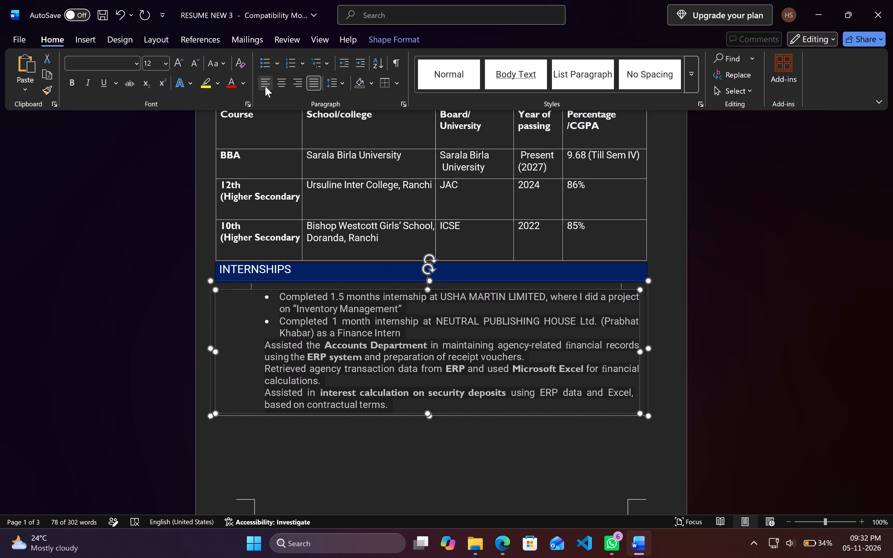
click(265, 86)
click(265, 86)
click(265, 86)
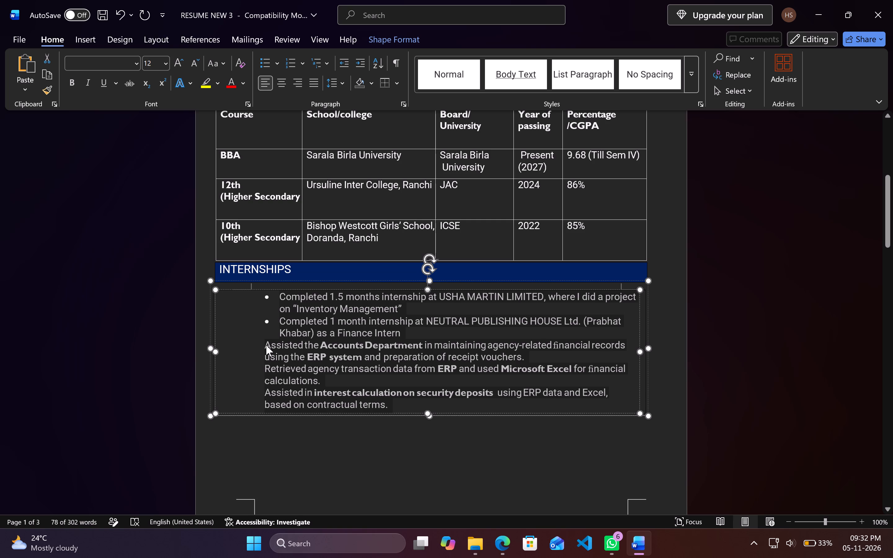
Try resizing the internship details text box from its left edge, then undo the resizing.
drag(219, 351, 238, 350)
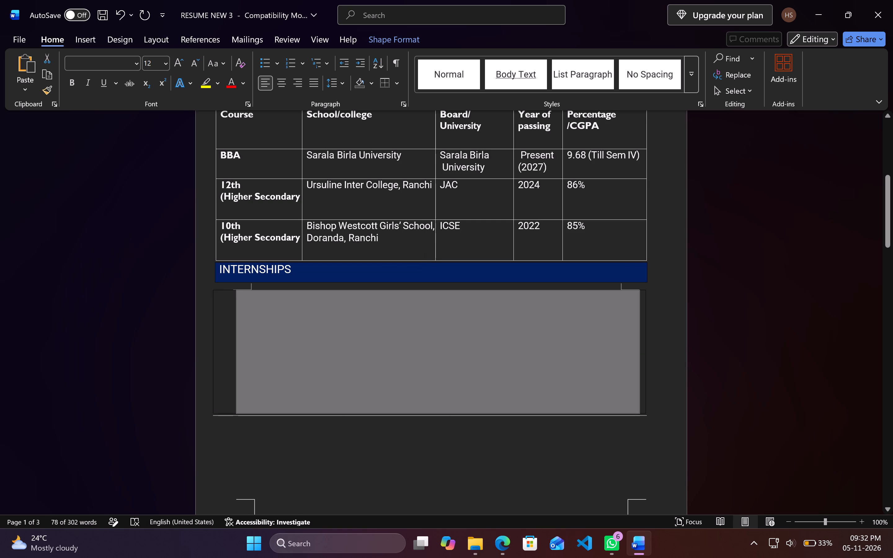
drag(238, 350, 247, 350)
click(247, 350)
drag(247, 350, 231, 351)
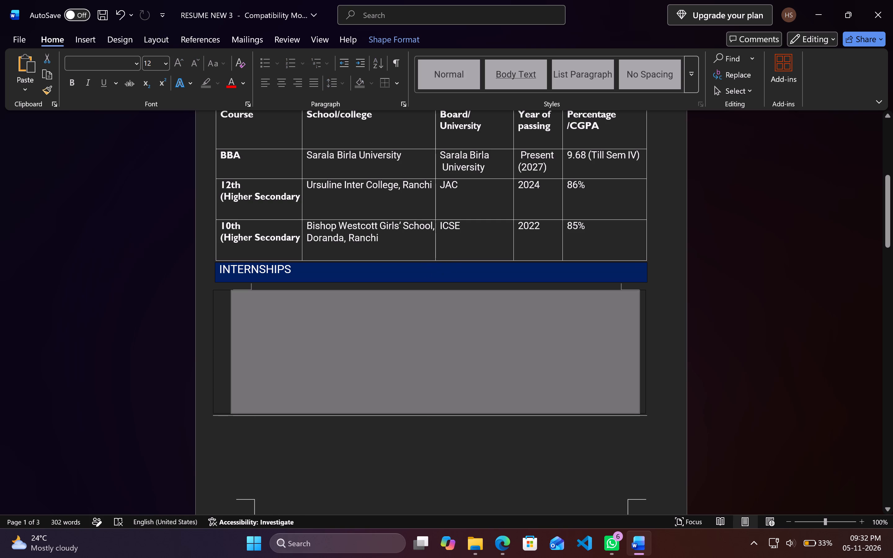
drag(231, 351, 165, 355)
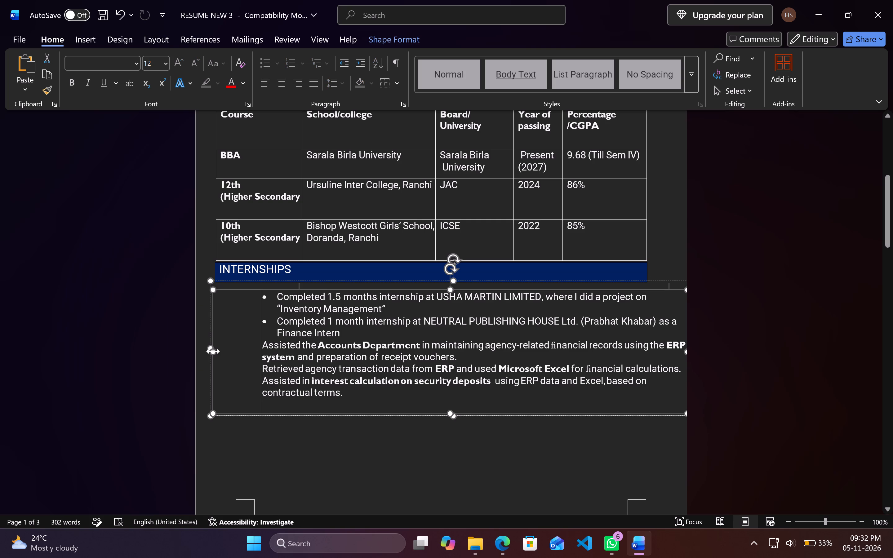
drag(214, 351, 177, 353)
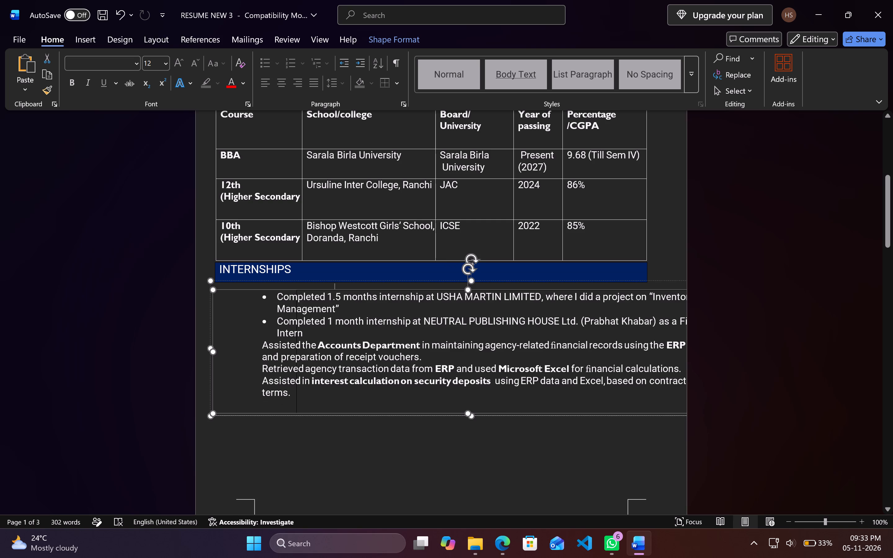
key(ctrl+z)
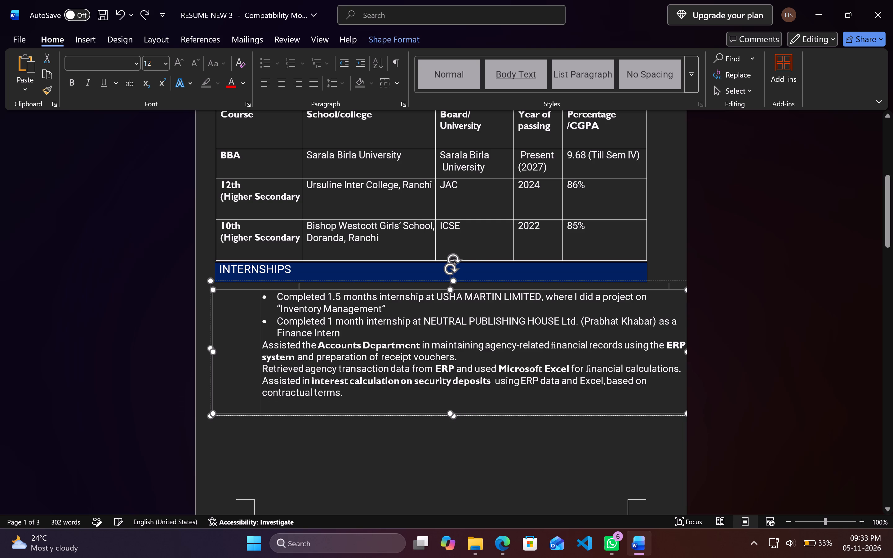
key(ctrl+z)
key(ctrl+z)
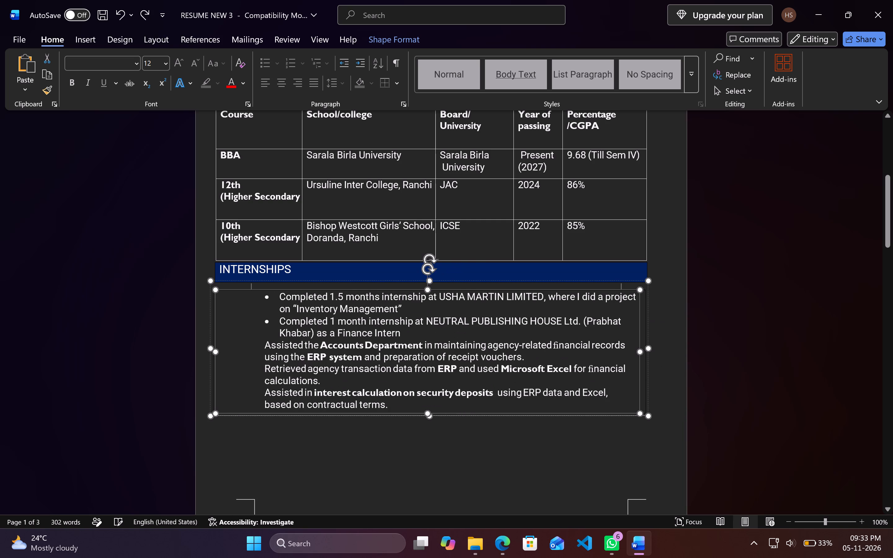
Undo the alignment changes to the internship details text and the earlier narrowing of its text box and outer frame.
key(ctrl+z)
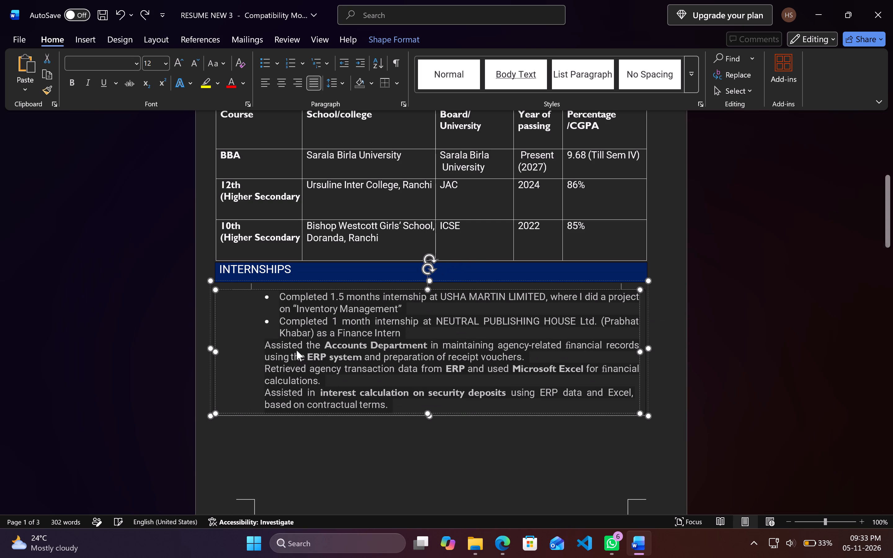
key(ctrl+z)
key(ctrl+z)
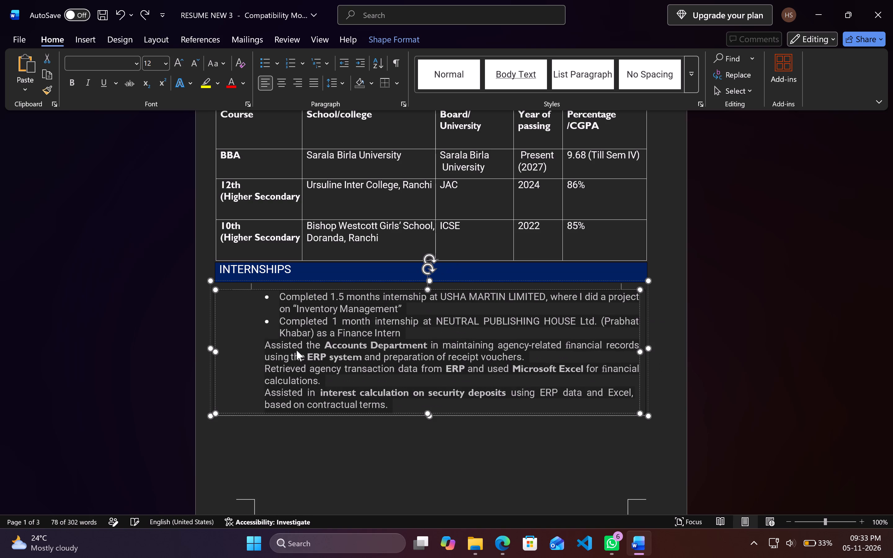
key(ctrl+z)
key(ctrl+z)
key(ctrl+z)
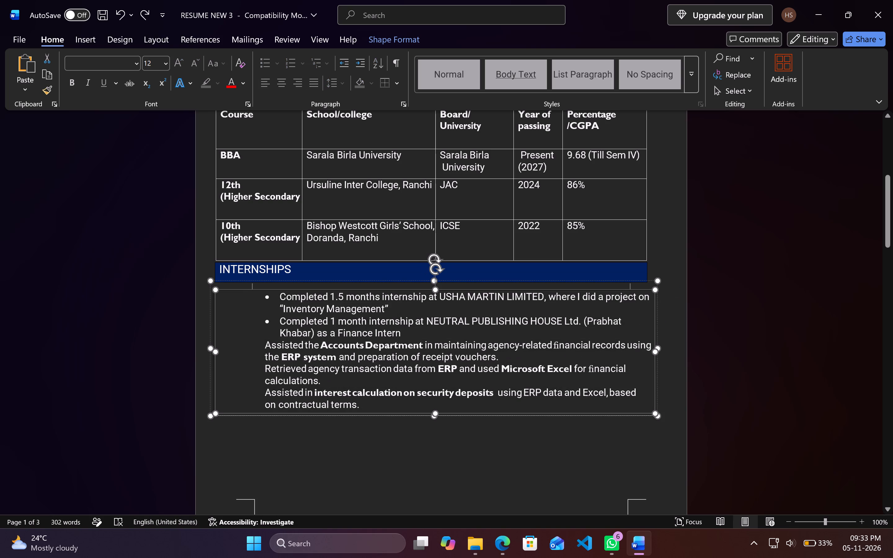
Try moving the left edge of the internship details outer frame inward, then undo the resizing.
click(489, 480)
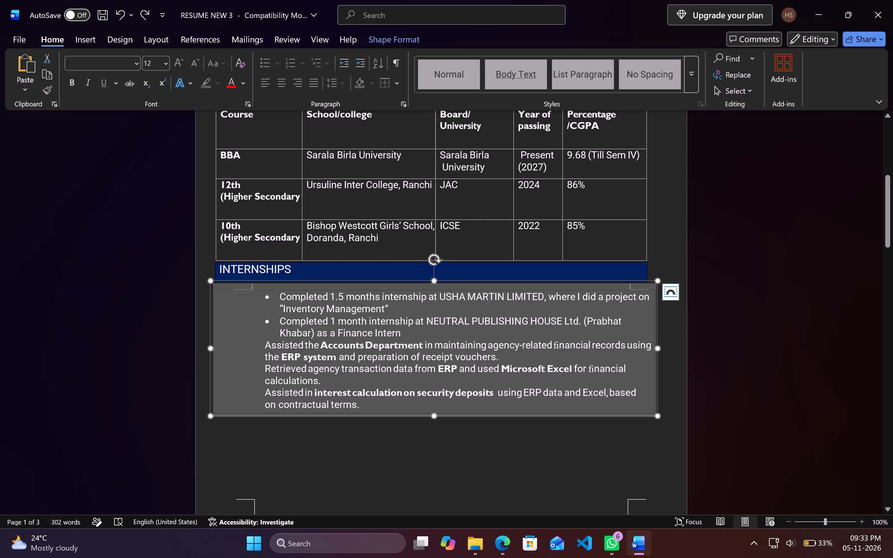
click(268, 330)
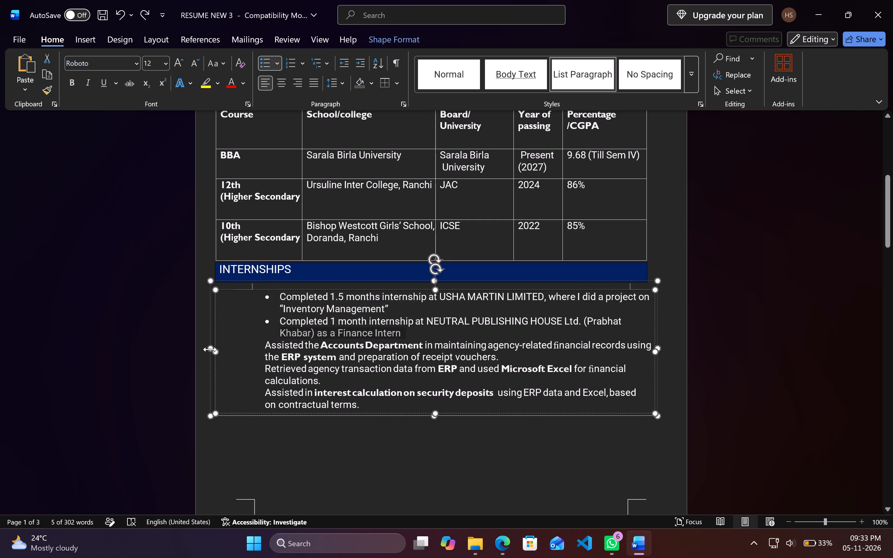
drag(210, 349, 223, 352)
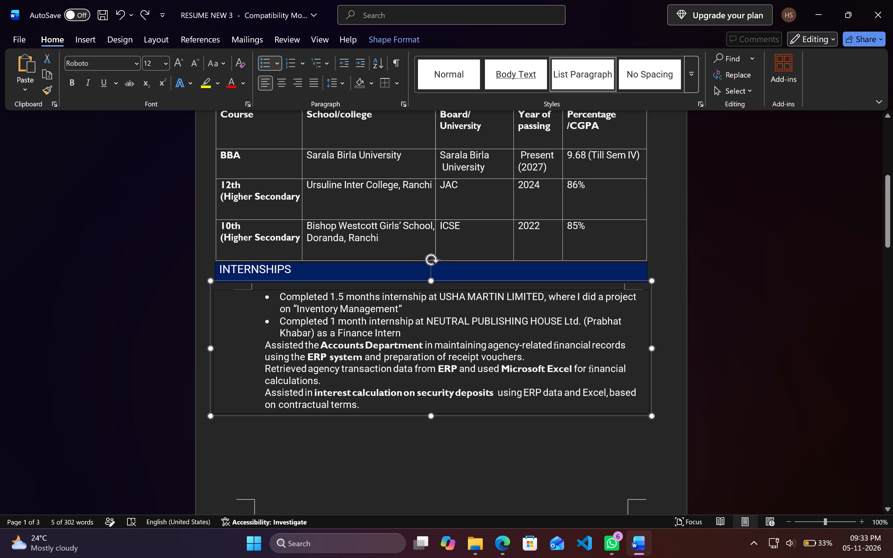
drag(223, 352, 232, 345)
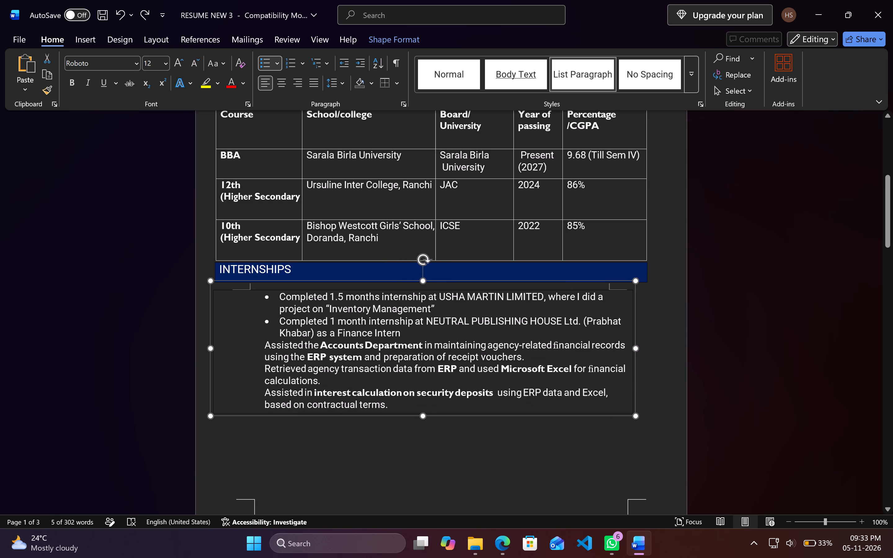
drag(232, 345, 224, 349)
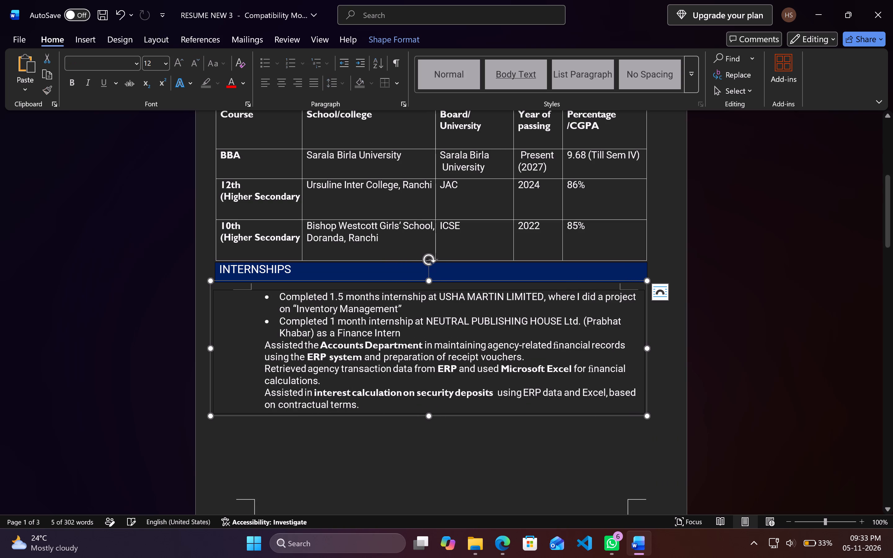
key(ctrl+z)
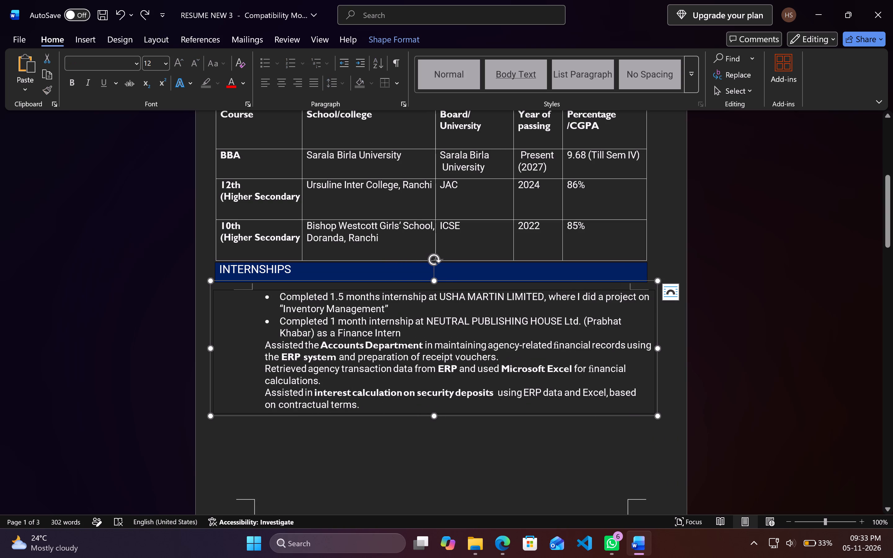
Undo the last nudge of the INTERNSHIPS heading bar.
key(ctrl+z)
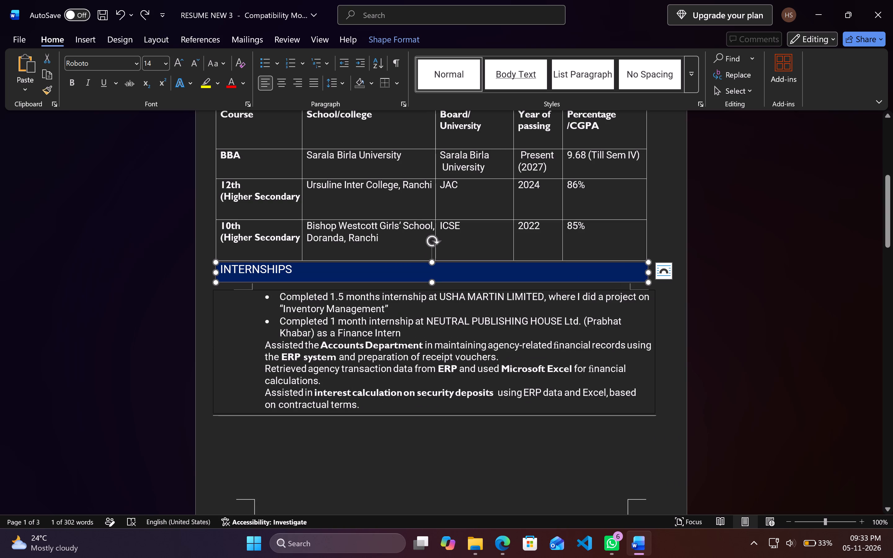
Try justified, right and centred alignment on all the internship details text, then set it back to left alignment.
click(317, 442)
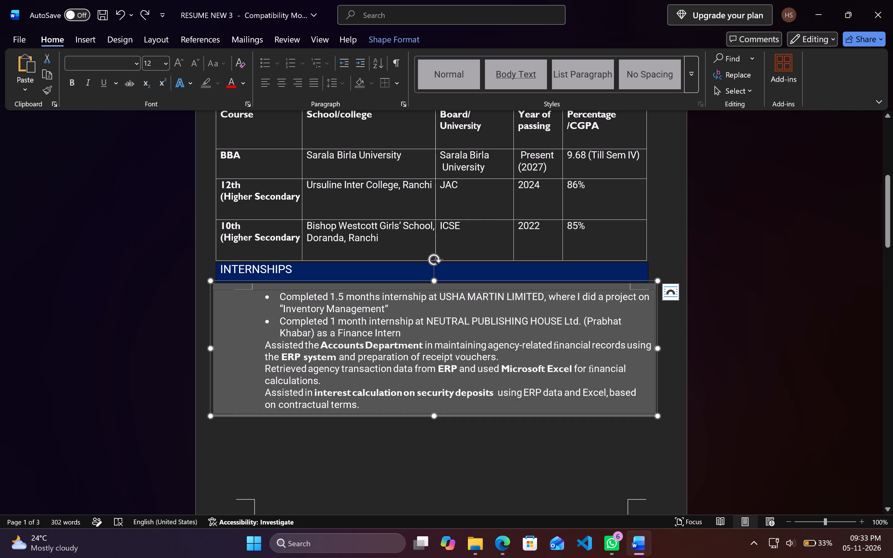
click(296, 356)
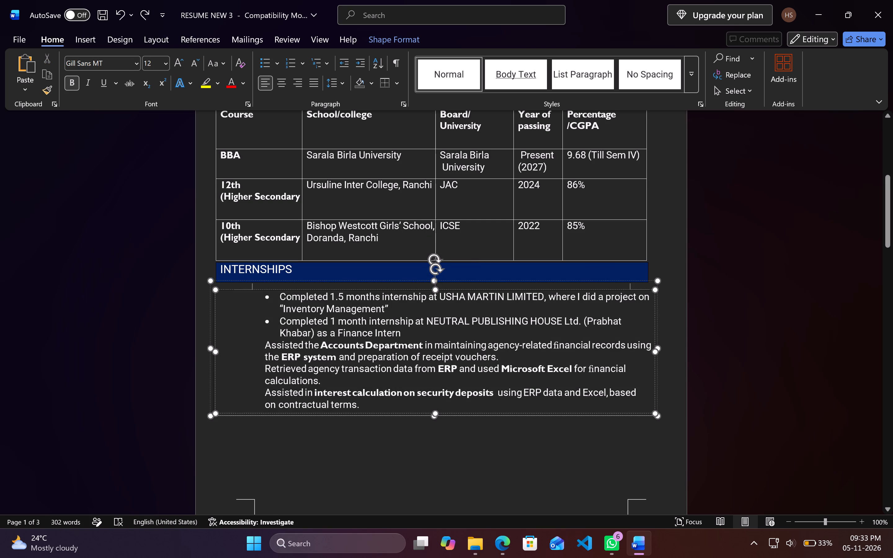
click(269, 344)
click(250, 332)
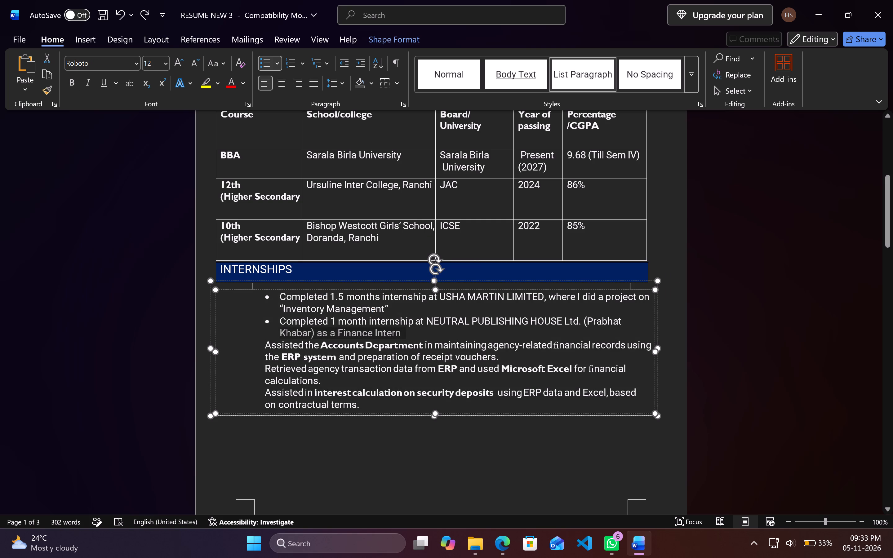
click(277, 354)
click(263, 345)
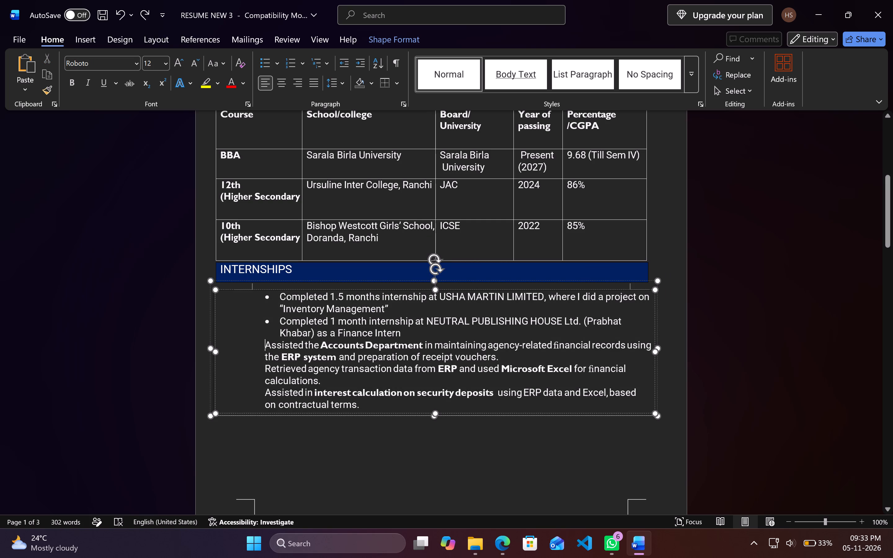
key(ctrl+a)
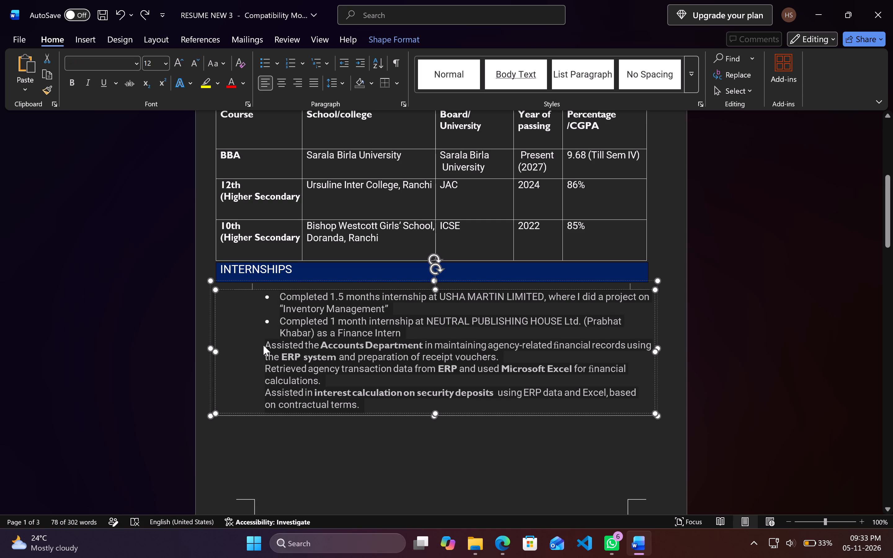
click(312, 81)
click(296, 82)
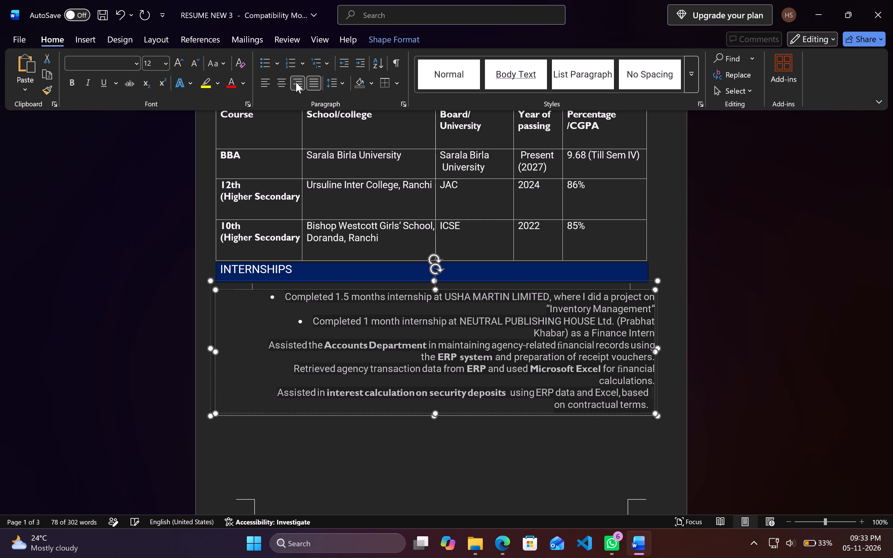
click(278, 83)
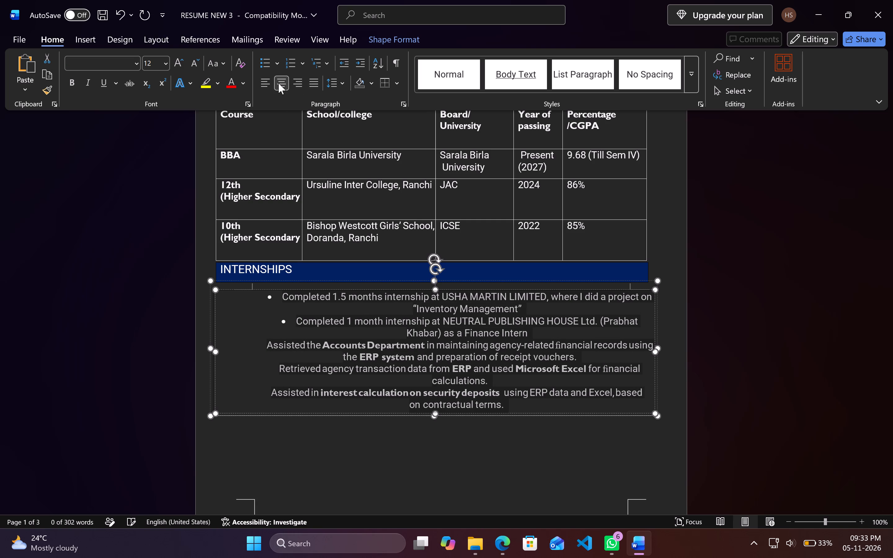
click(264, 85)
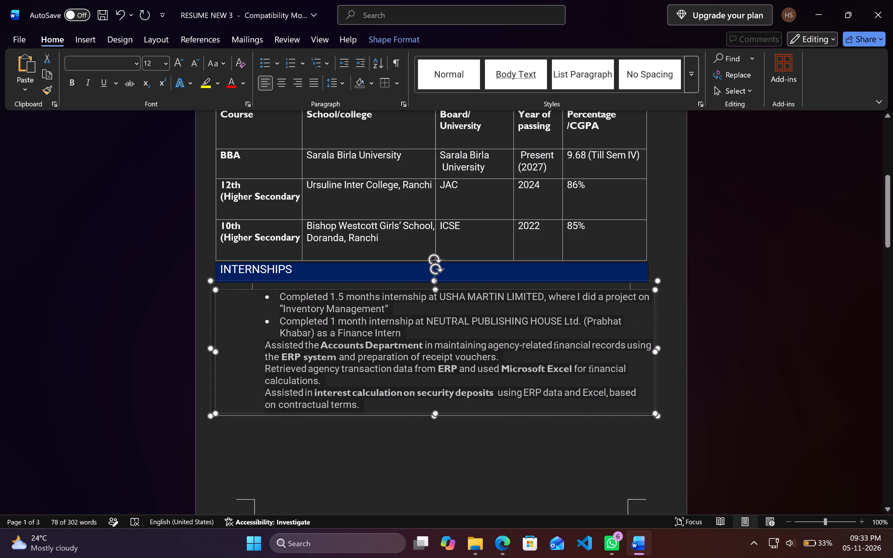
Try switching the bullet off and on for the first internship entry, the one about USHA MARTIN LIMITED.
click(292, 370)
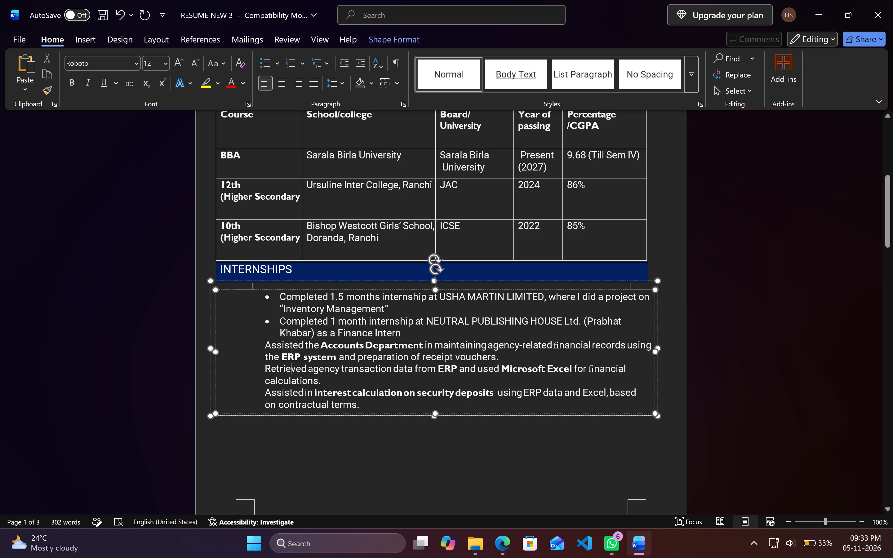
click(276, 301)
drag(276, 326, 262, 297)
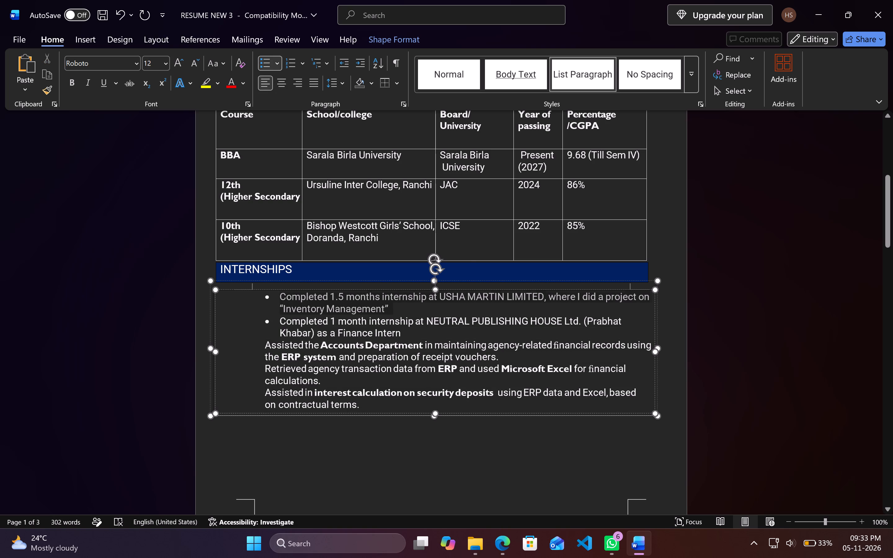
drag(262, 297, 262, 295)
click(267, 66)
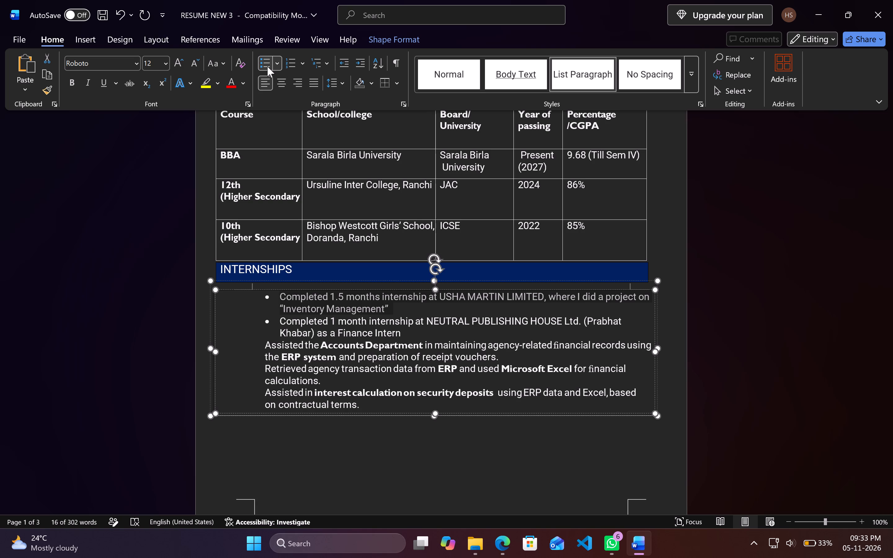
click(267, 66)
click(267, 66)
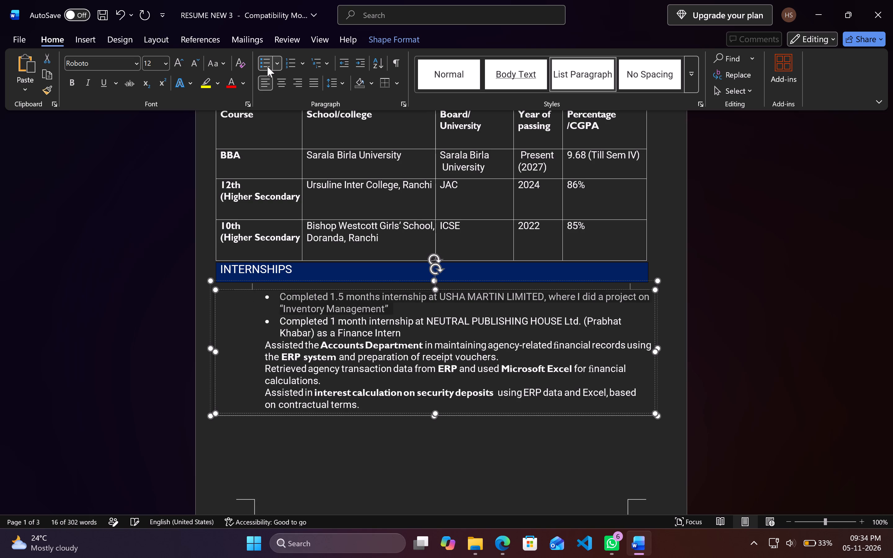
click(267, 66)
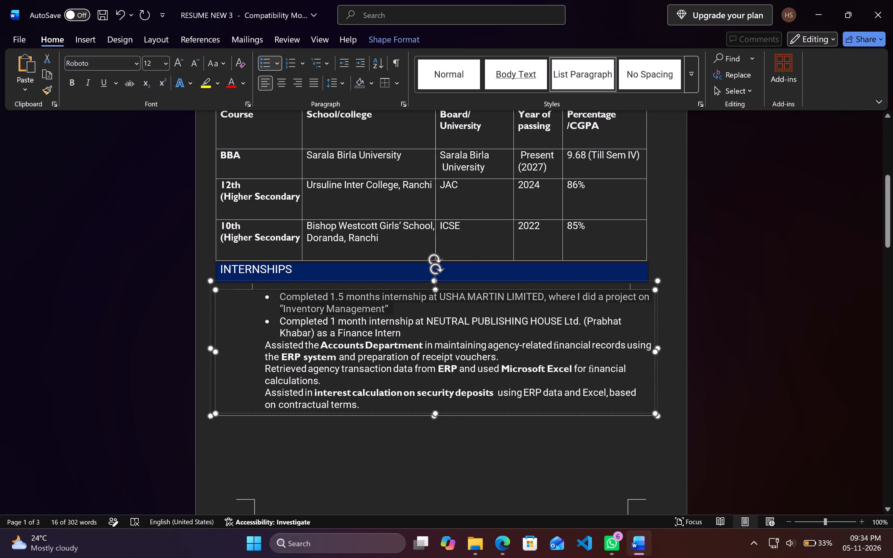
Remove the bullets from the two "Completed" internship entries, USHA MARTIN LIMITED and NEUTRAL PUBLISHING HOUSE Ltd.
click(254, 293)
click(298, 317)
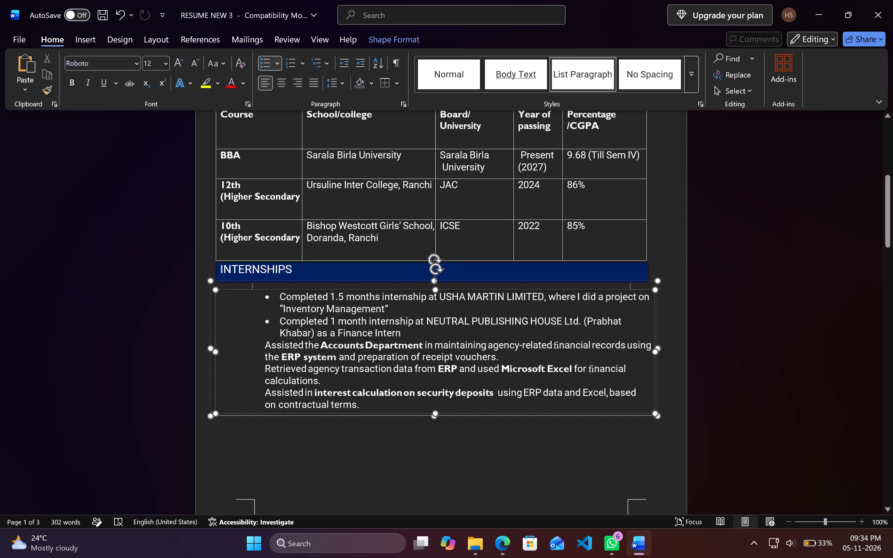
drag(265, 298, 319, 339)
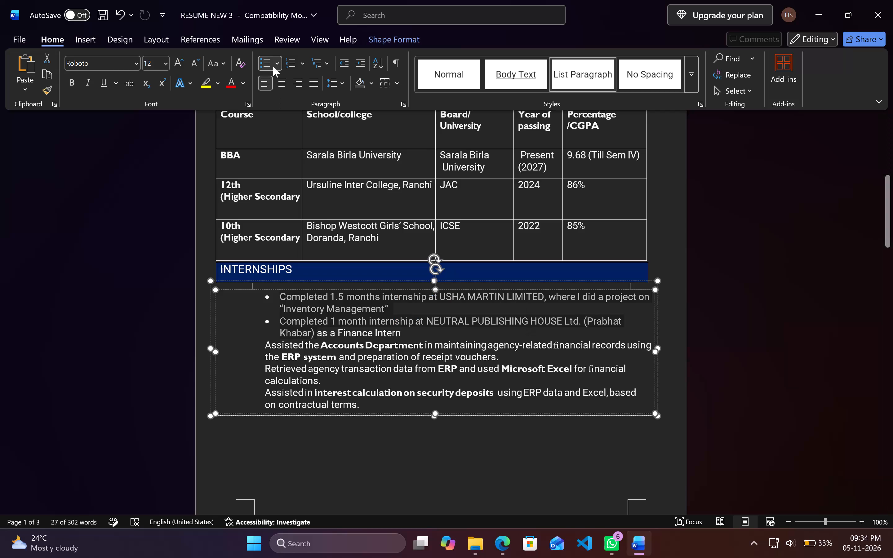
click(265, 66)
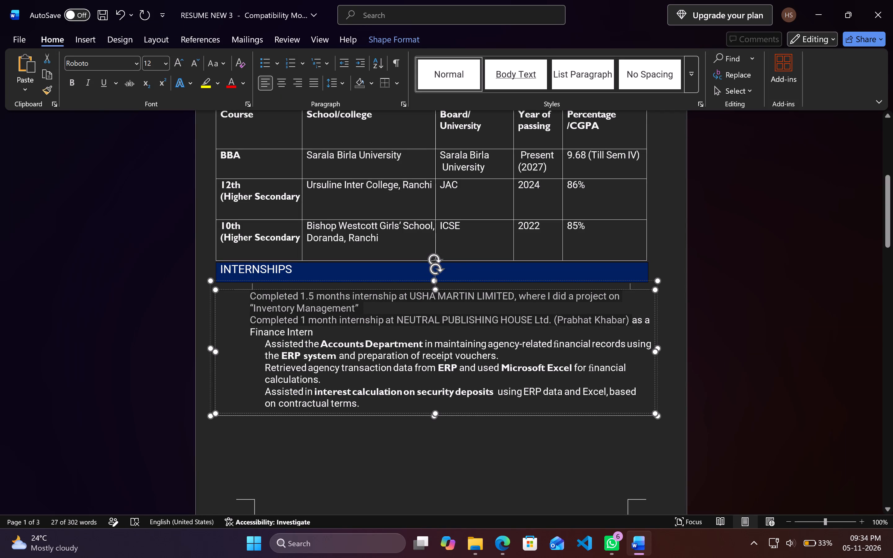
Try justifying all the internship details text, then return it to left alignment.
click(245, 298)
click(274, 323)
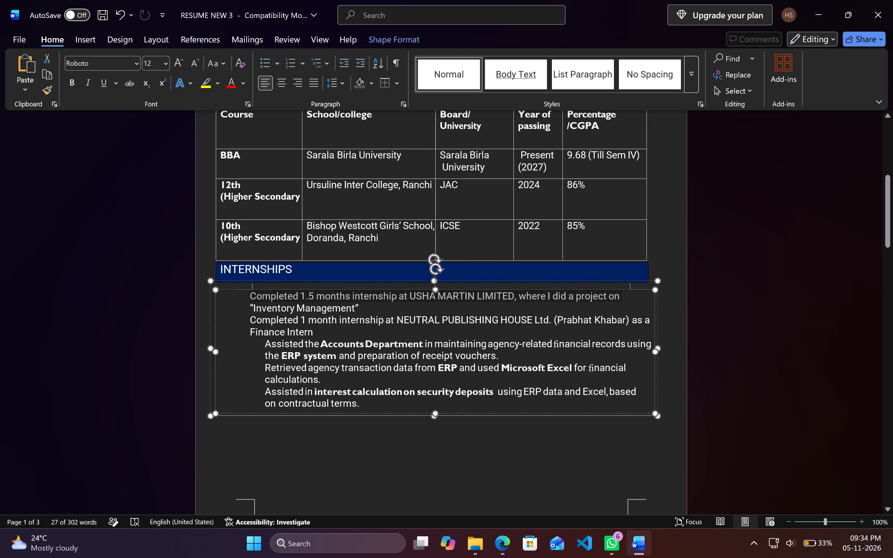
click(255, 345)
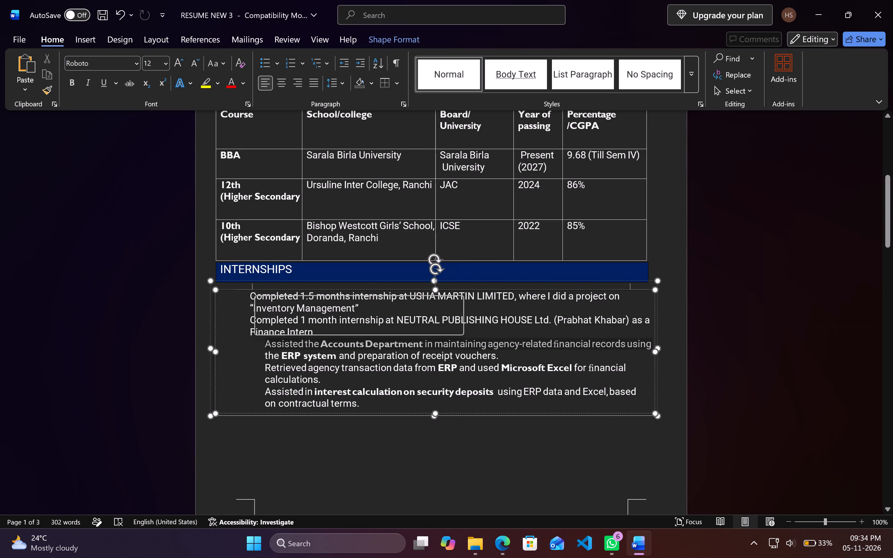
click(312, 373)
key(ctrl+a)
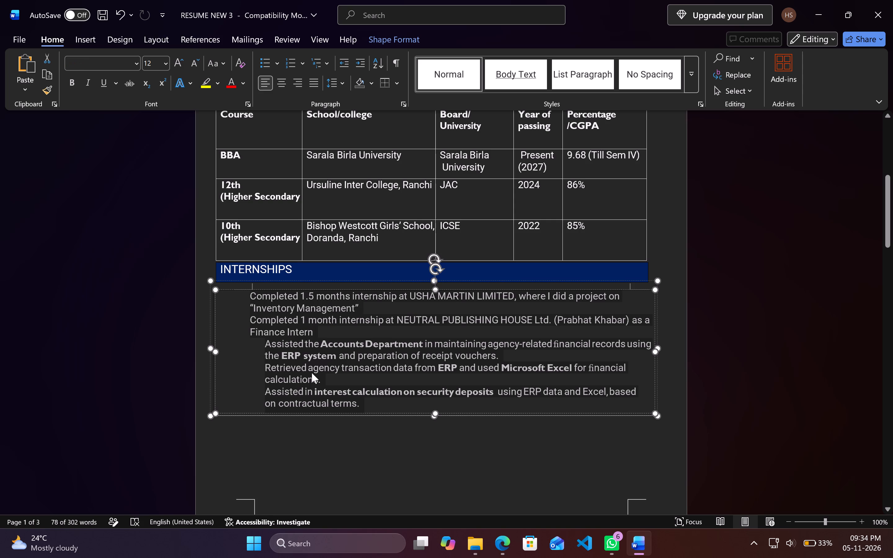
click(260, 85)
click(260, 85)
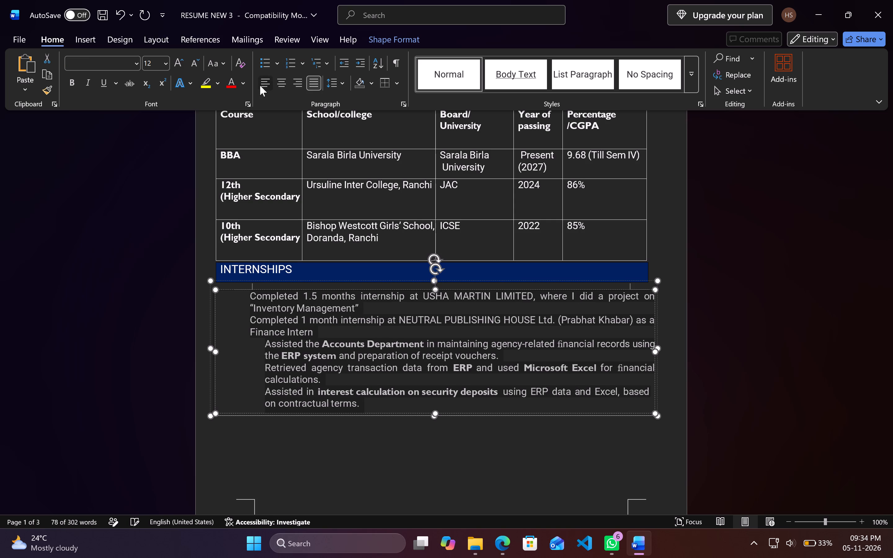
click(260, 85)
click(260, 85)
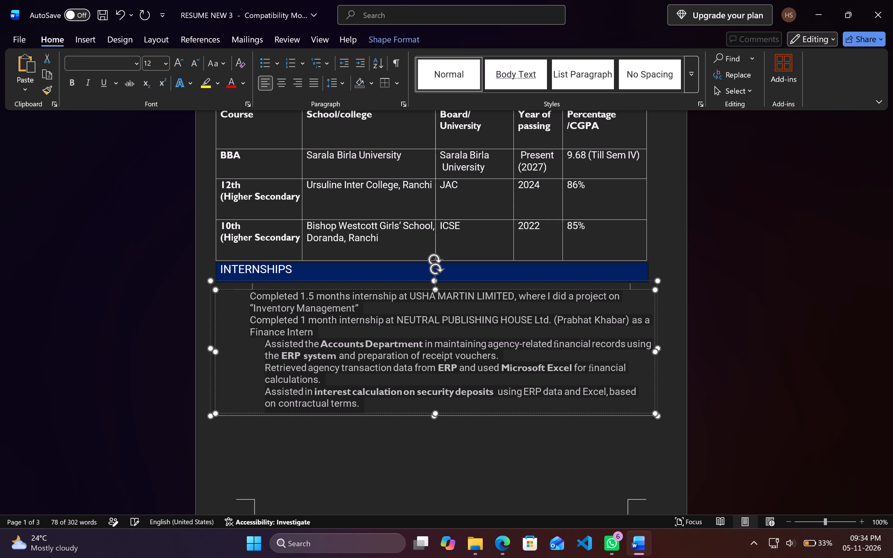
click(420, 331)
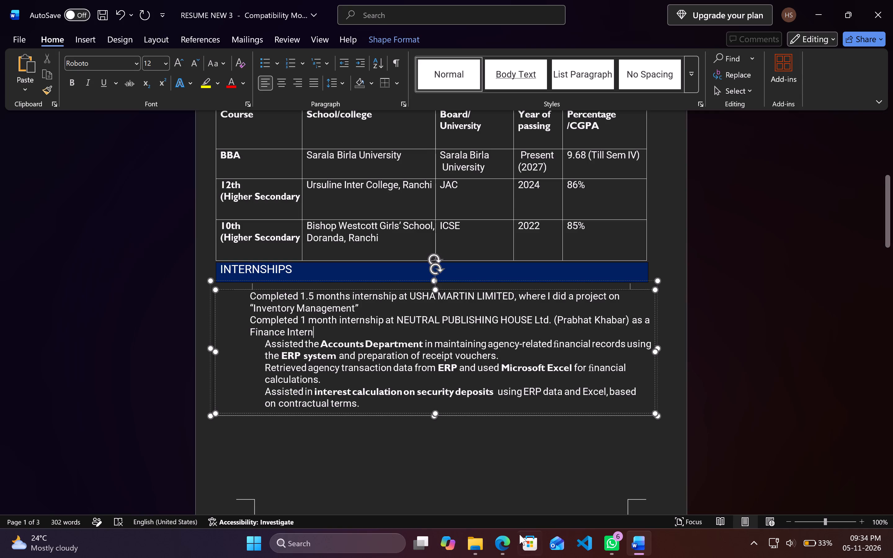
Switch to Edge and examine the Internships section and the sections following it in the original resume PDF.
click(513, 547)
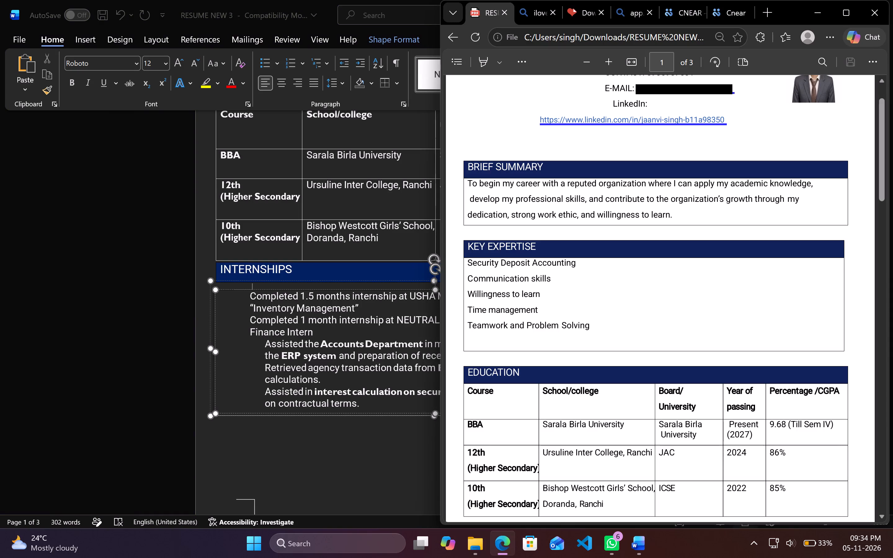
scroll(517, 364, down, 8)
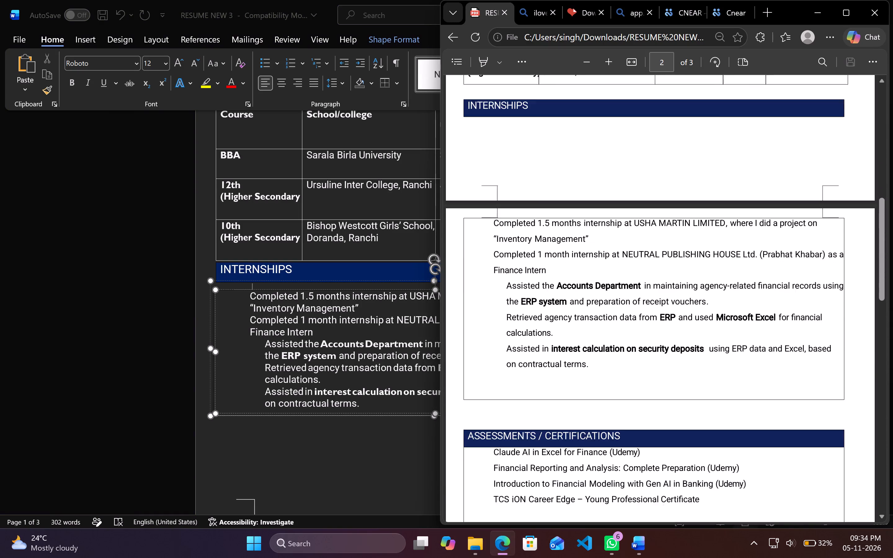
scroll(517, 364, down, 1)
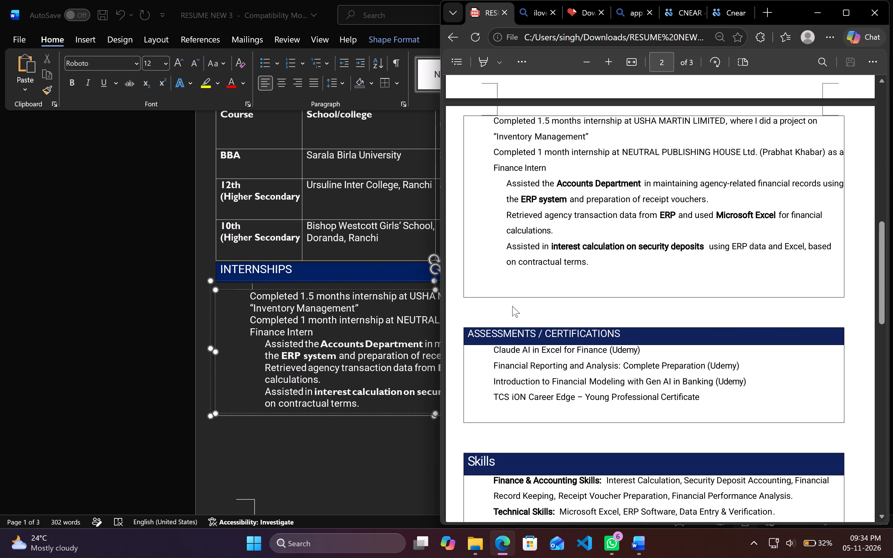
Switch back to Word and review the layout of the resume's sections from Internships through the signature block.
click(394, 441)
scroll(690, 381, down, 1)
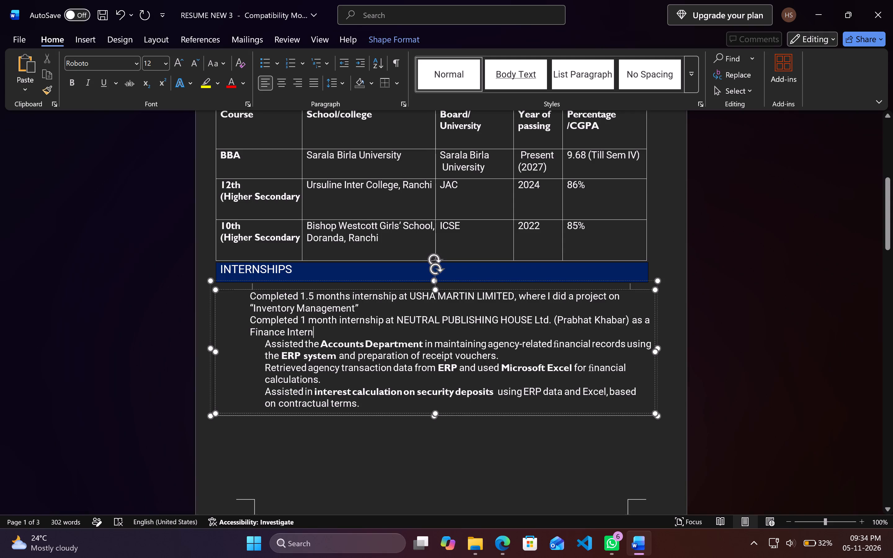
scroll(690, 381, down, 2)
scroll(690, 381, right, 1)
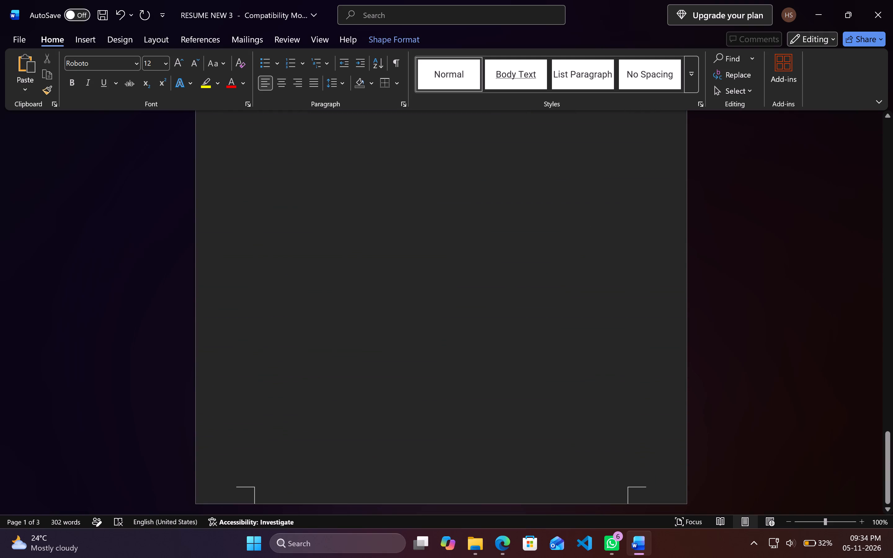
scroll(690, 381, right, 2)
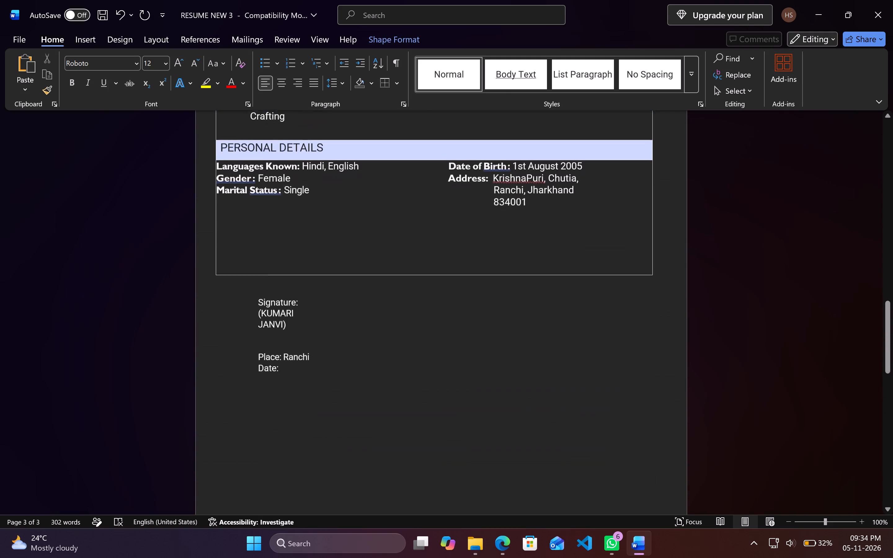
scroll(690, 381, right, 1)
scroll(690, 381, up, 1)
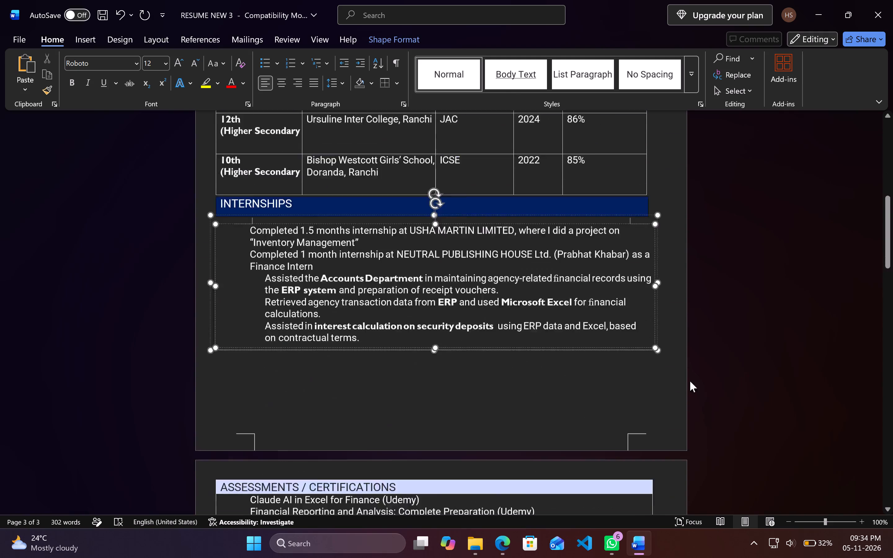
scroll(690, 381, up, 1)
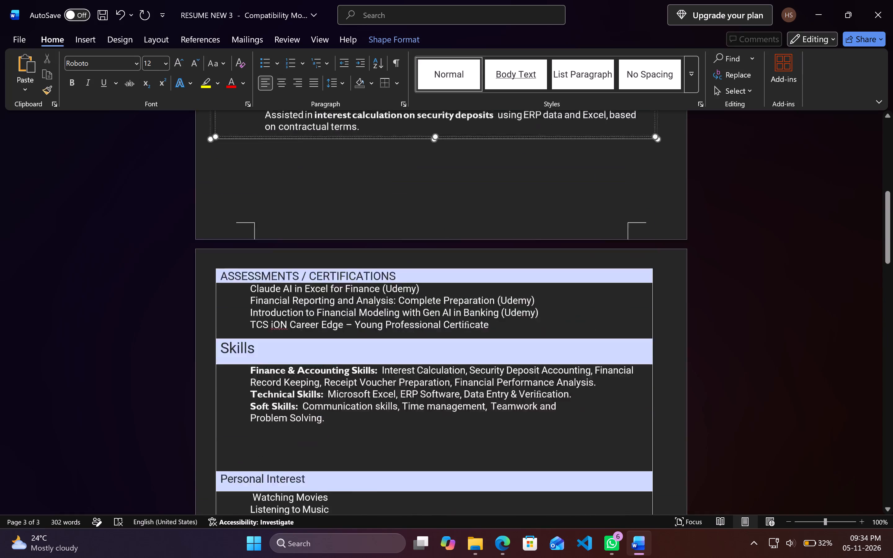
scroll(690, 381, up, 1)
scroll(690, 381, down, 5)
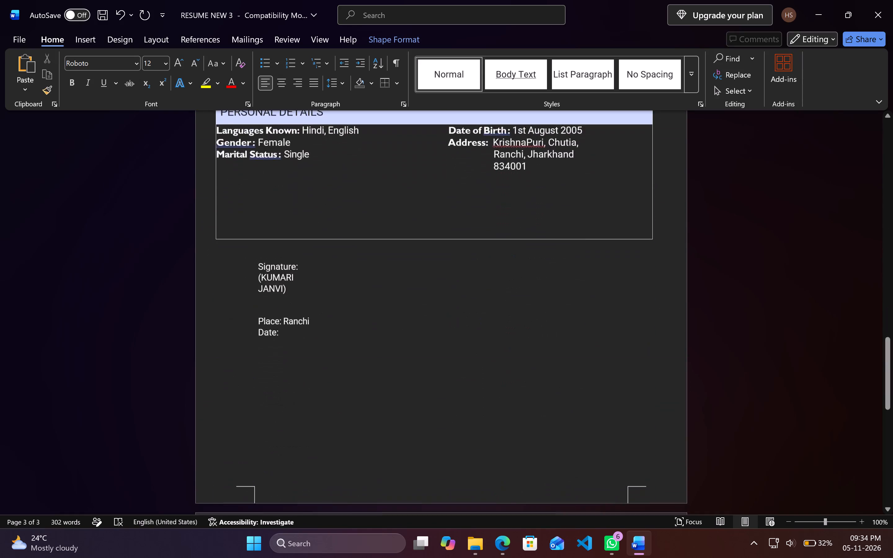
Insert a page break on the blank last page of the resume.
scroll(690, 381, down, 1)
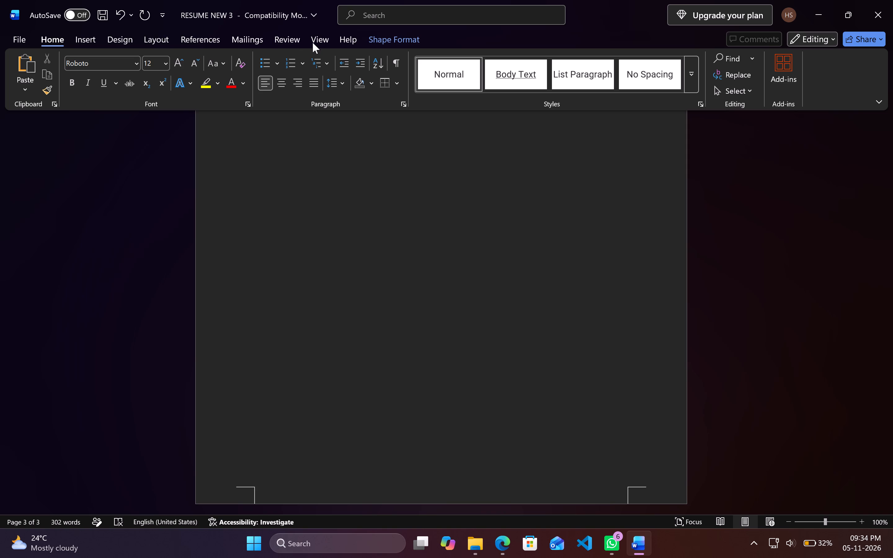
click(82, 40)
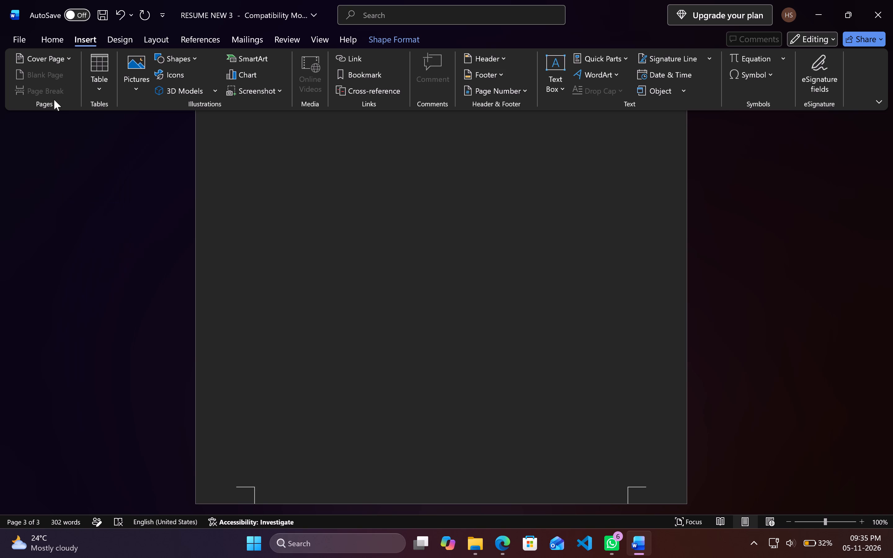
double_click(305, 199)
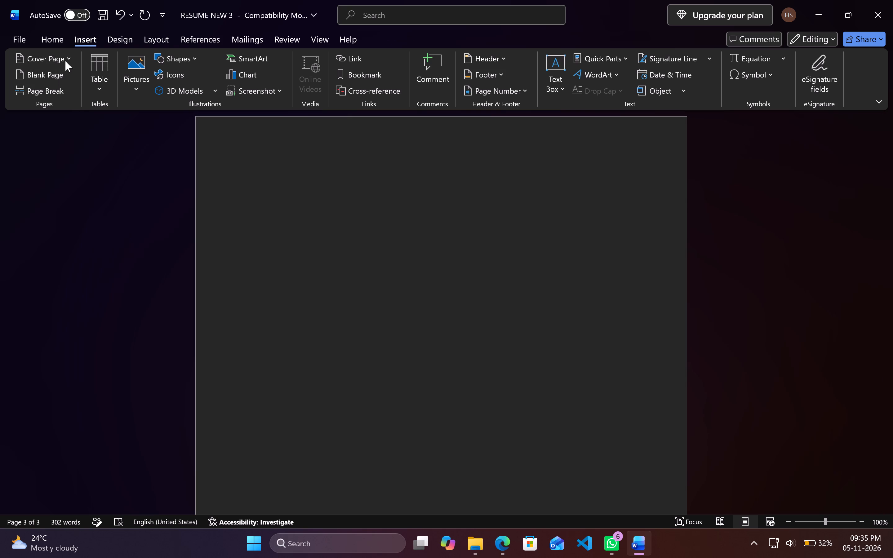
click(62, 89)
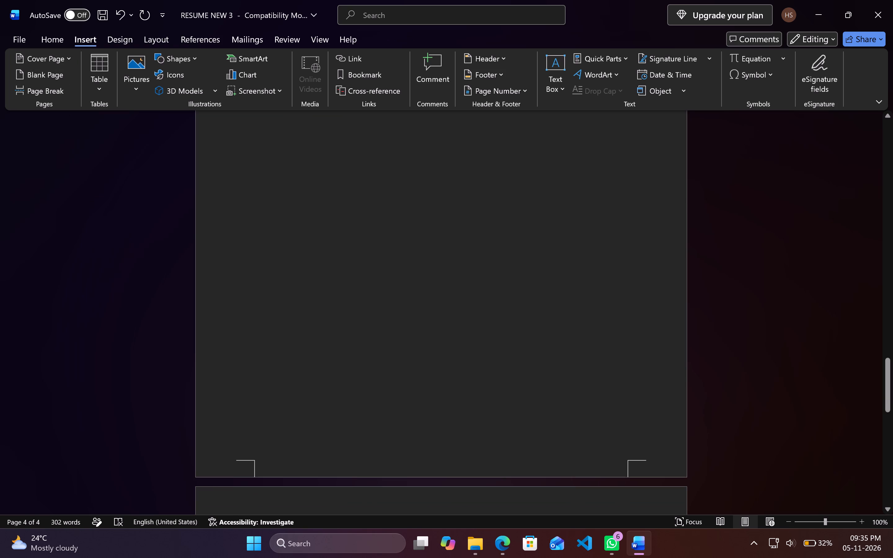
Undo the page break inserted on the blank last page.
key(ctrl+z)
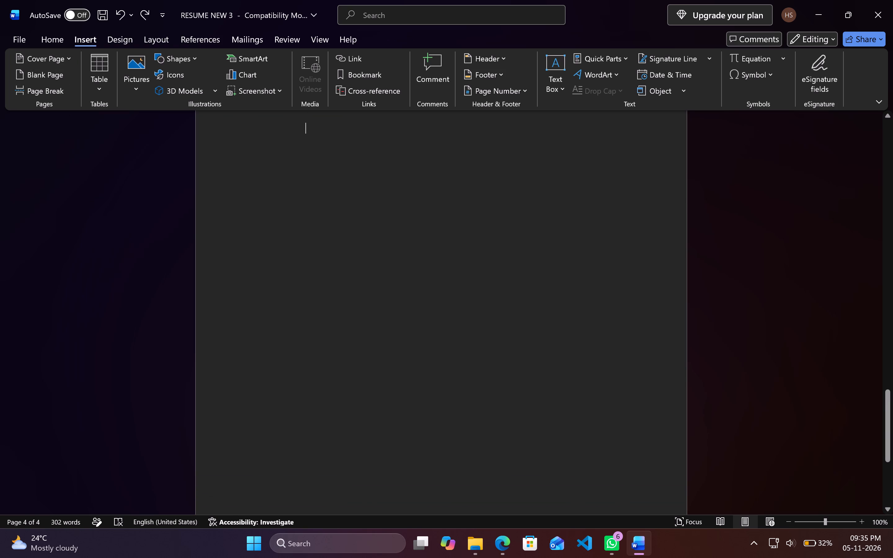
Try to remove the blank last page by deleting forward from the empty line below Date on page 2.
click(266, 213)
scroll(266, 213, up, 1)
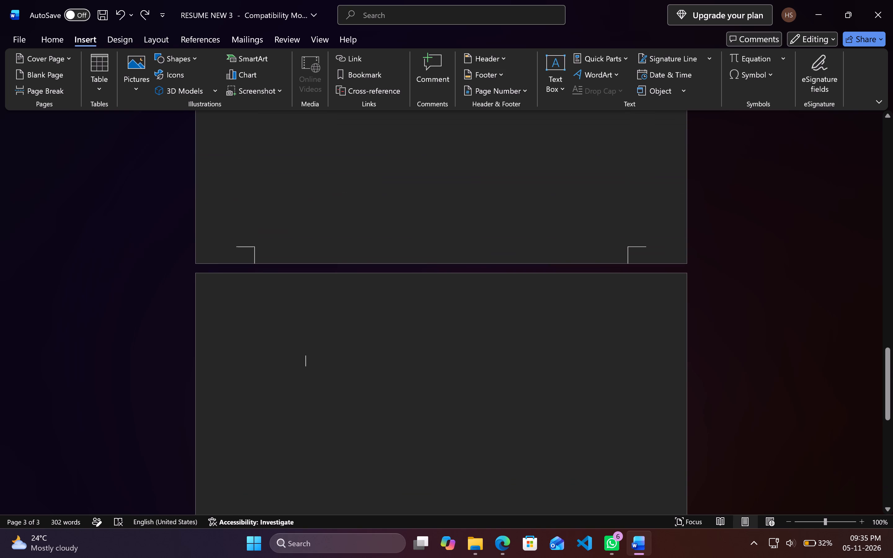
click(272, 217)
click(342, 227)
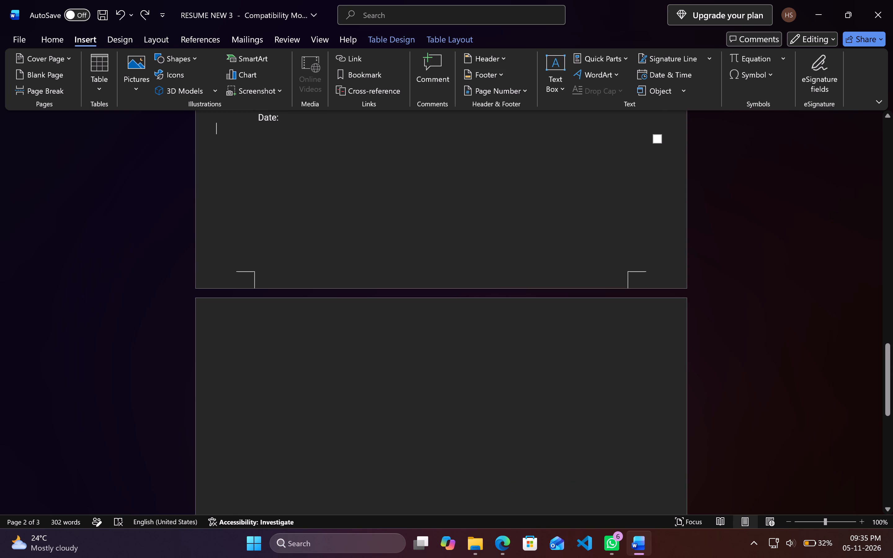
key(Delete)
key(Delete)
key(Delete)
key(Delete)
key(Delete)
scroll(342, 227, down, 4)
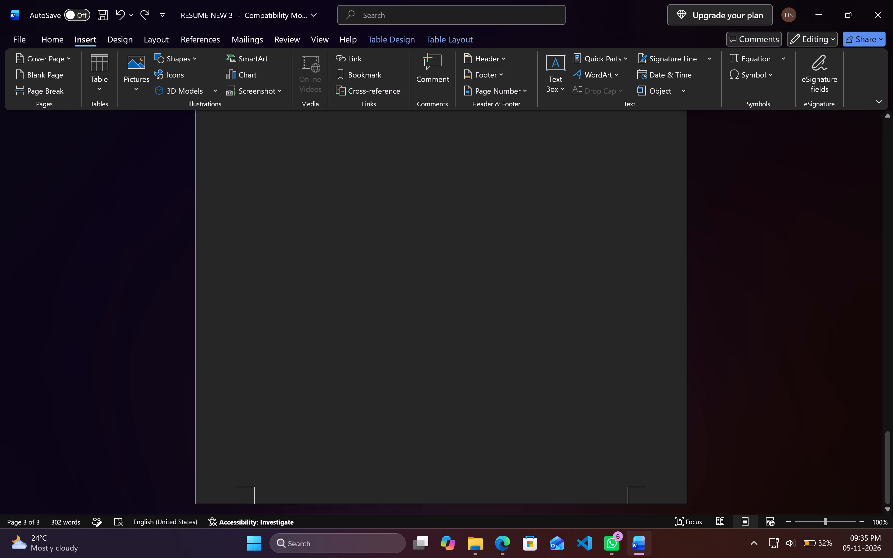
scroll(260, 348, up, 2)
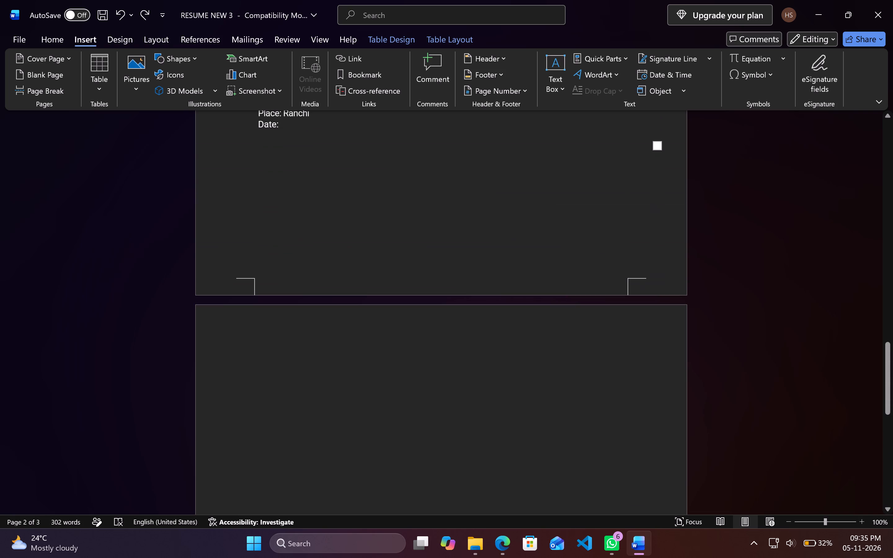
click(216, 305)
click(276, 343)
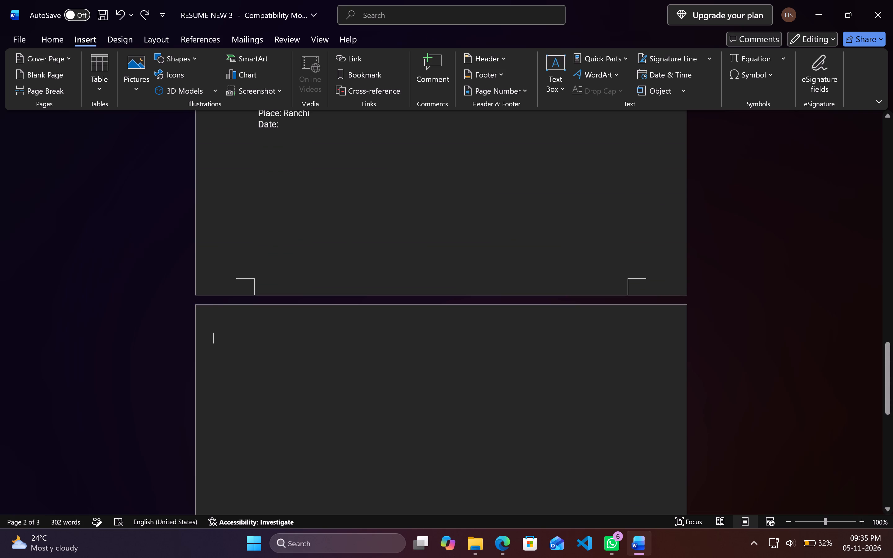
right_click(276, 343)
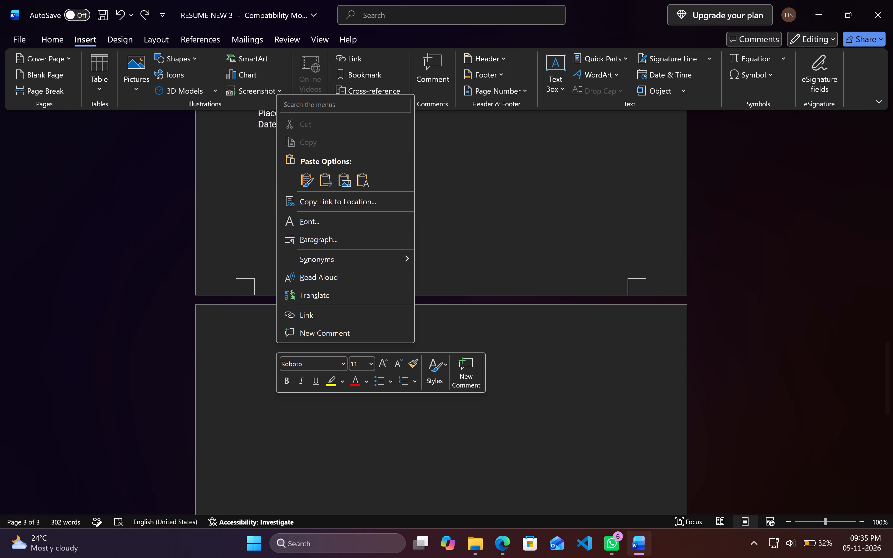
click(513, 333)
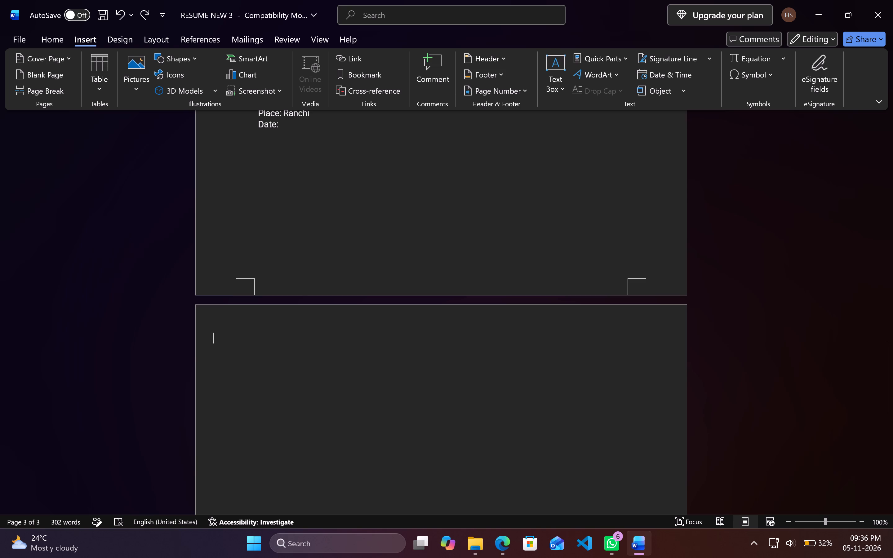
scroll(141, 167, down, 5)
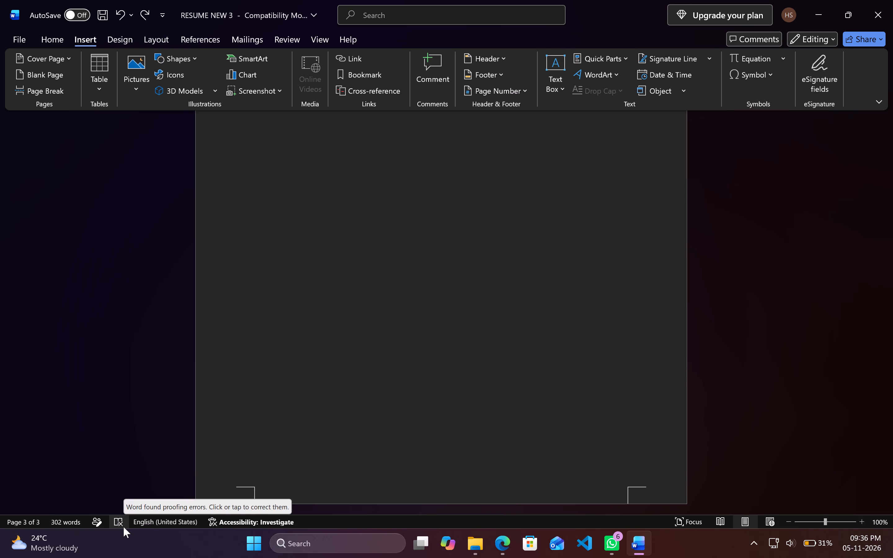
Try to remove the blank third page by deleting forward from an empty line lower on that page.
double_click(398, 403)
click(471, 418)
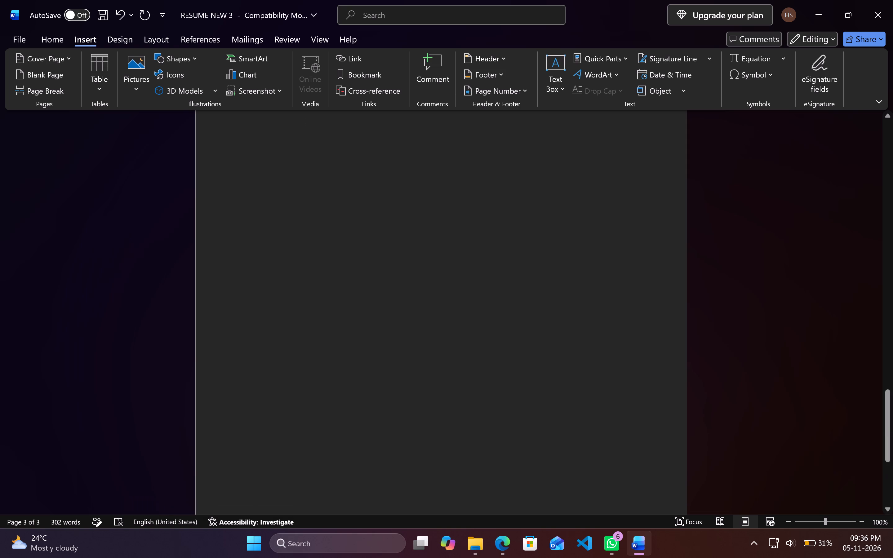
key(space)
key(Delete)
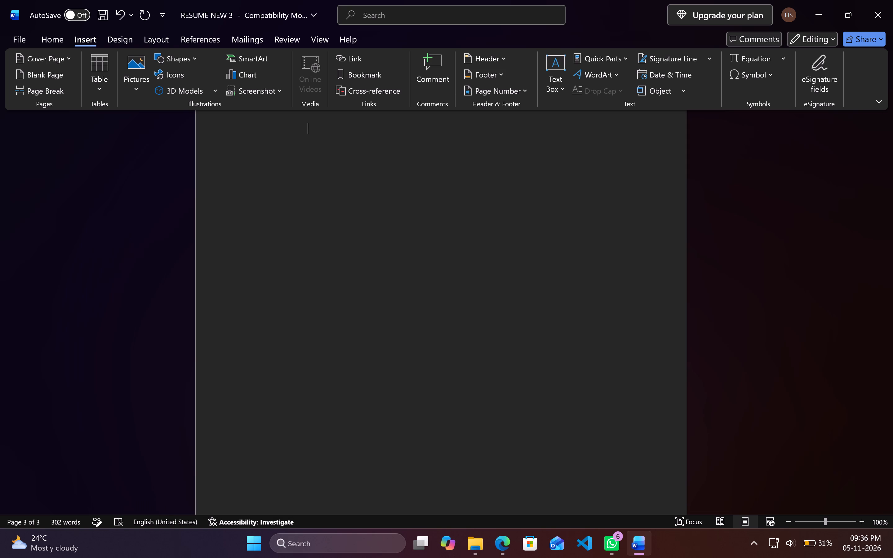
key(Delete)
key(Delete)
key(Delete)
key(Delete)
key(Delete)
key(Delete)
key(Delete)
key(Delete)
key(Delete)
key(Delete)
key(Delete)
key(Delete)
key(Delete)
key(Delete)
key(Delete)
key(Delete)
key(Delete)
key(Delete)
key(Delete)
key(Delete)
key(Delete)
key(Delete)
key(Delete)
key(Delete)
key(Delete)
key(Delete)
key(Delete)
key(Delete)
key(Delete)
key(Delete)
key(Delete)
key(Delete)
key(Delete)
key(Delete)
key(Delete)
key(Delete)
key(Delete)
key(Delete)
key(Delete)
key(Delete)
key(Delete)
Delete the empty lines at the very top of the blank third page to remove that page.
scroll(471, 418, up, 1)
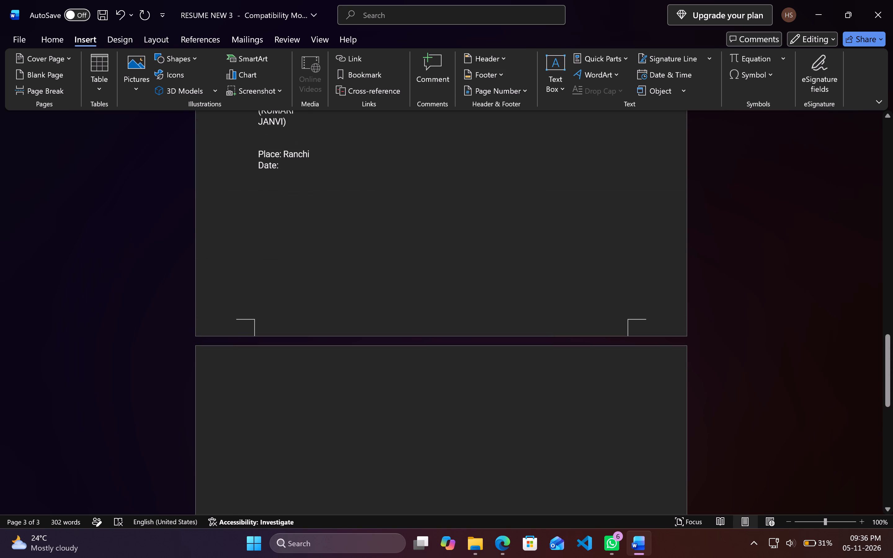
click(286, 385)
click(237, 365)
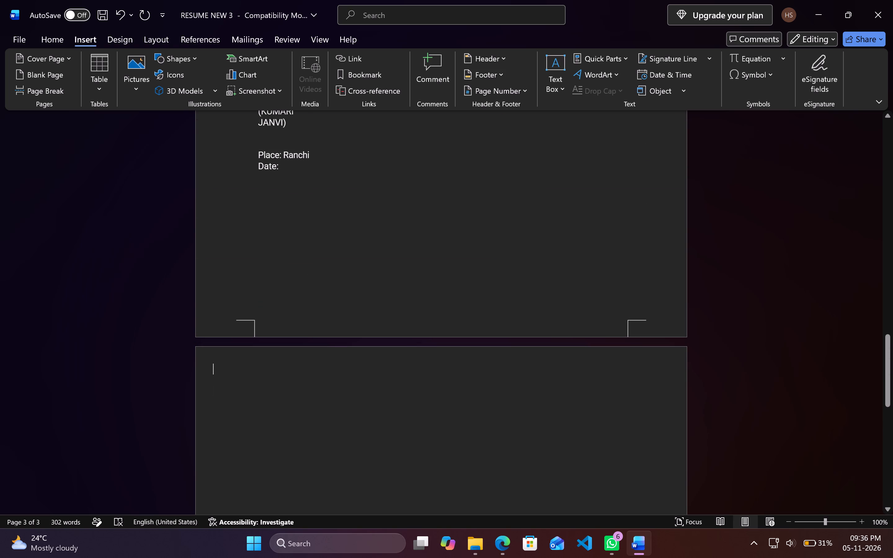
click(212, 352)
click(212, 352)
click(229, 347)
click(207, 351)
key(Delete)
key(Delete)
key(Delete)
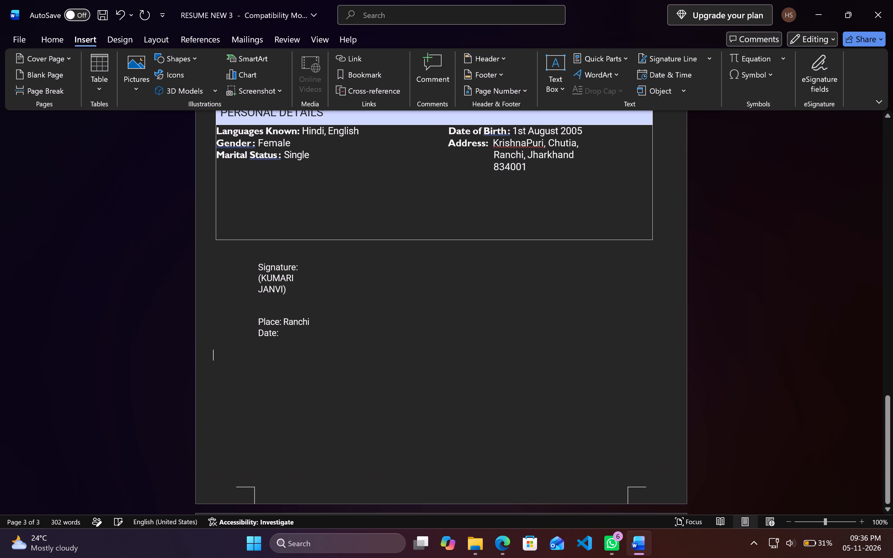
scroll(212, 348, down, 1)
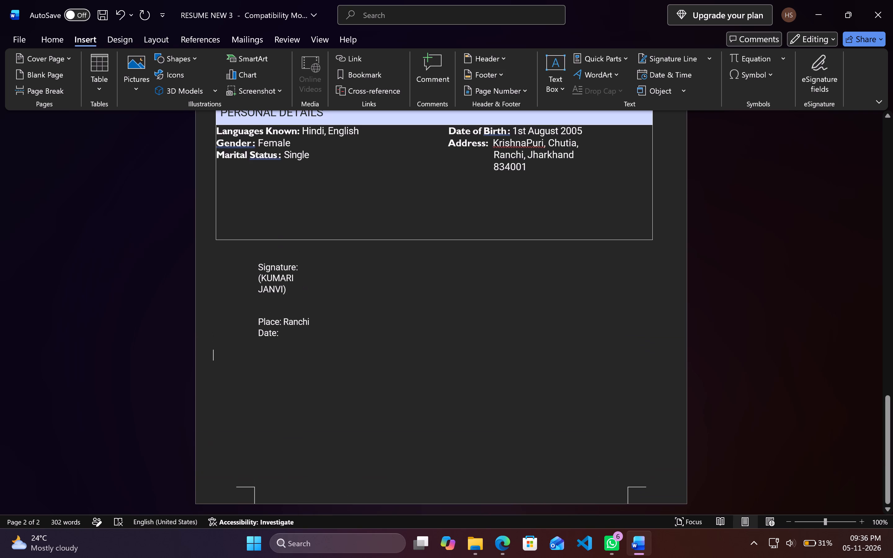
click(355, 368)
click(394, 322)
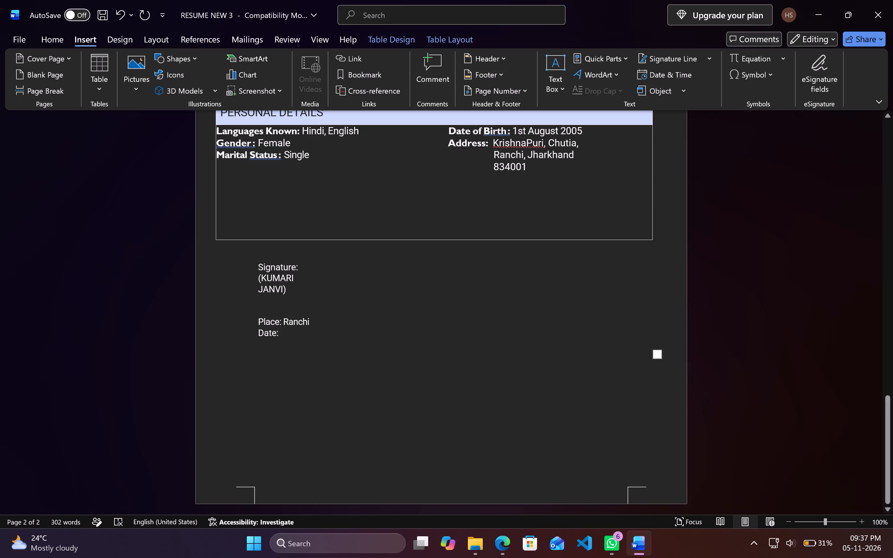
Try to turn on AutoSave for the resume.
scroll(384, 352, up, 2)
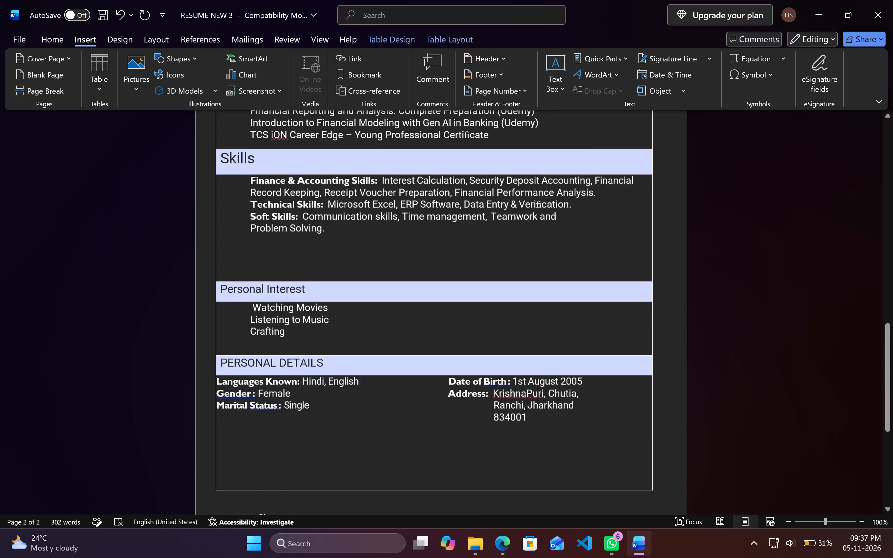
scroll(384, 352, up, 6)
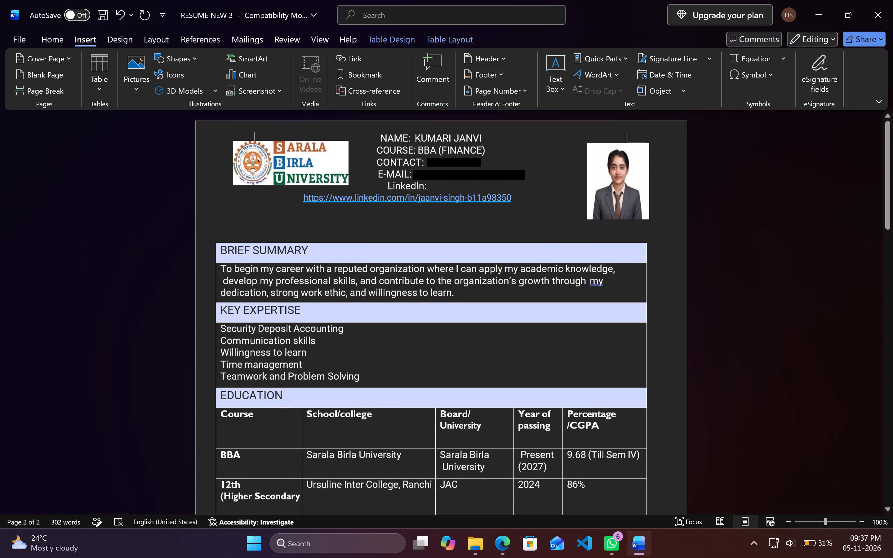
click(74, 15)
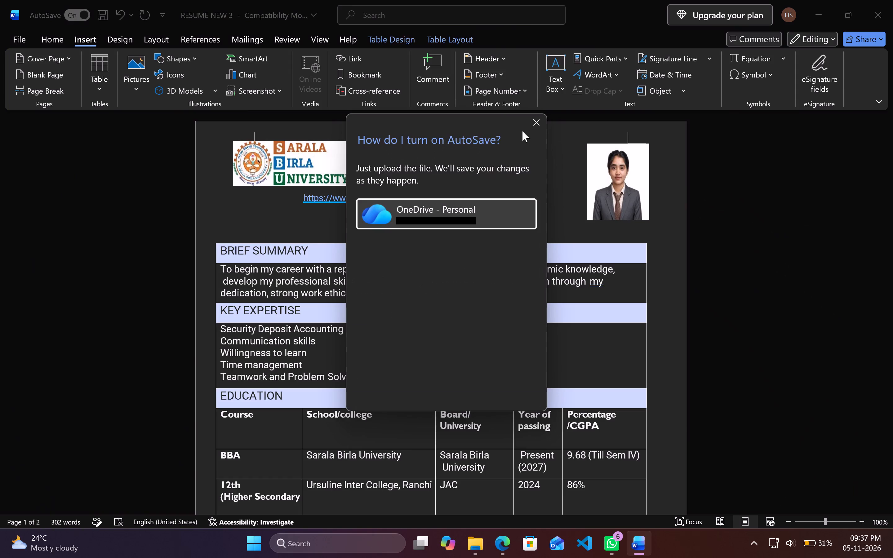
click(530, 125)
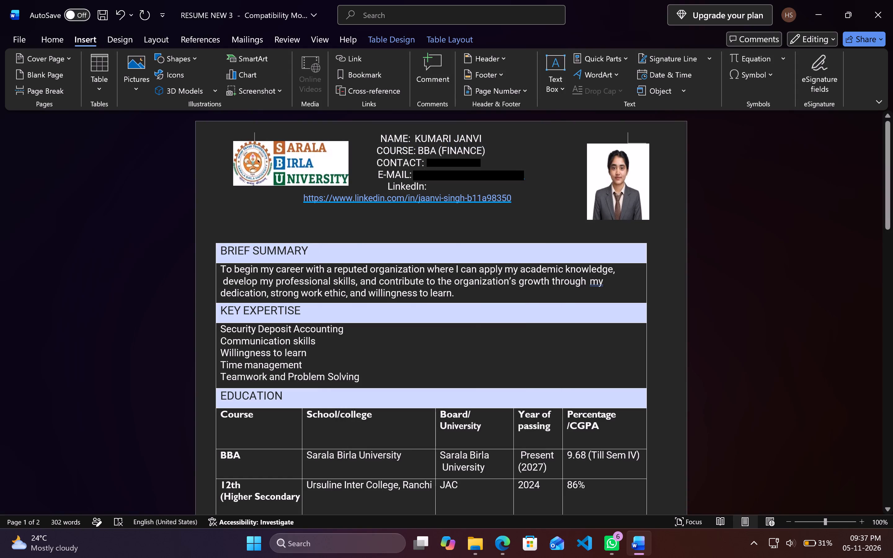
Save the tidied resume document.
click(390, 250)
key(ctrl+s)
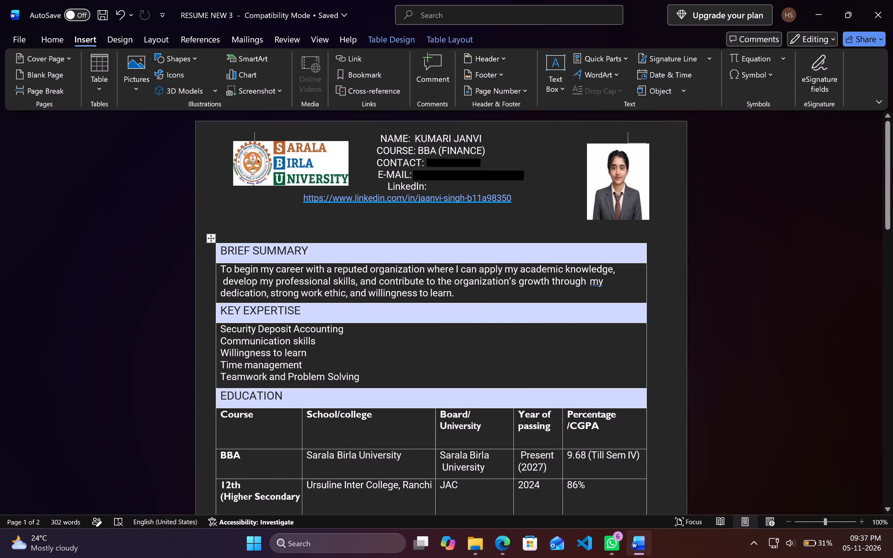
key(ctrl+s)
key(ctrl+s)
key(ctrl+s)
click(104, 14)
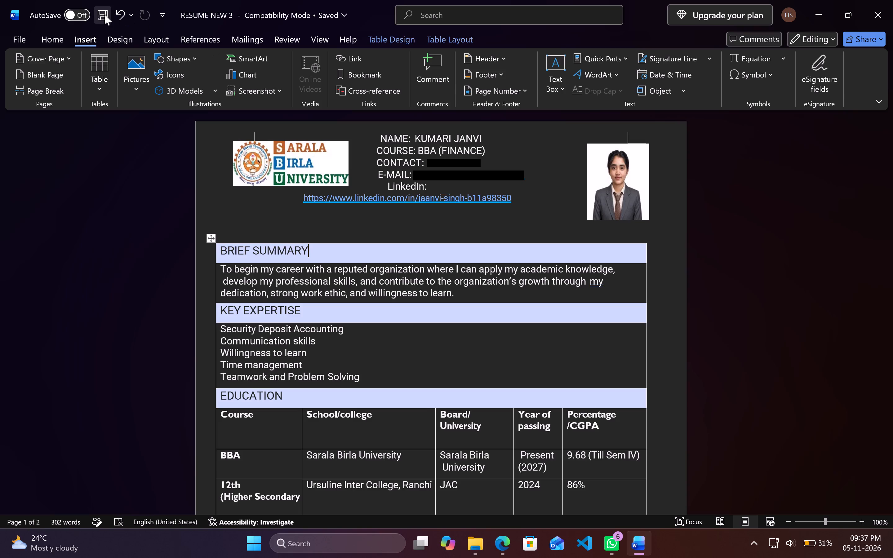
Save a copy of the resume in the Documents folder as RESUME NEW edited, in the upgraded Word Document format.
click(270, 14)
click(270, 14)
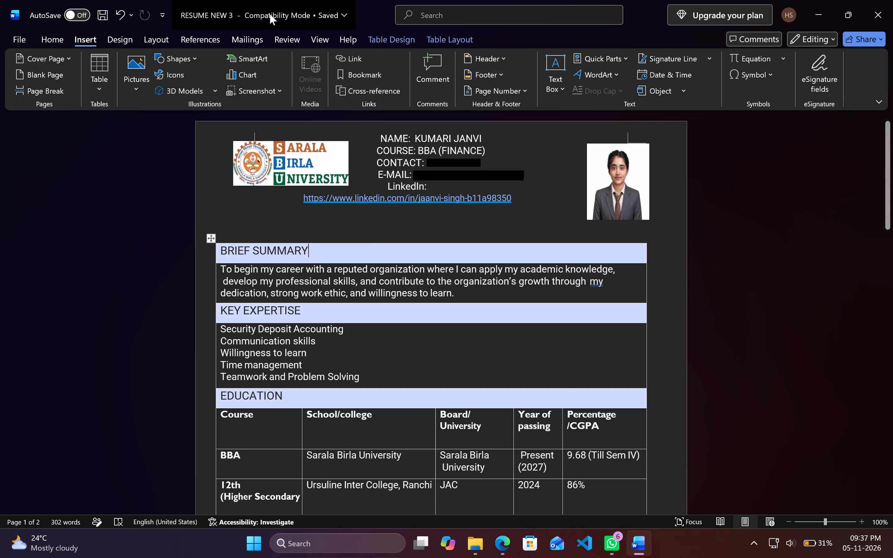
click(30, 33)
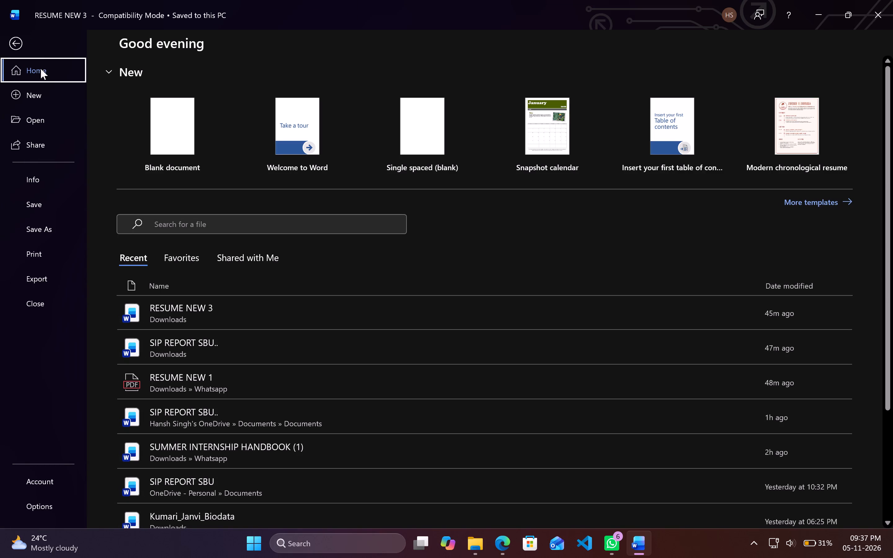
click(51, 228)
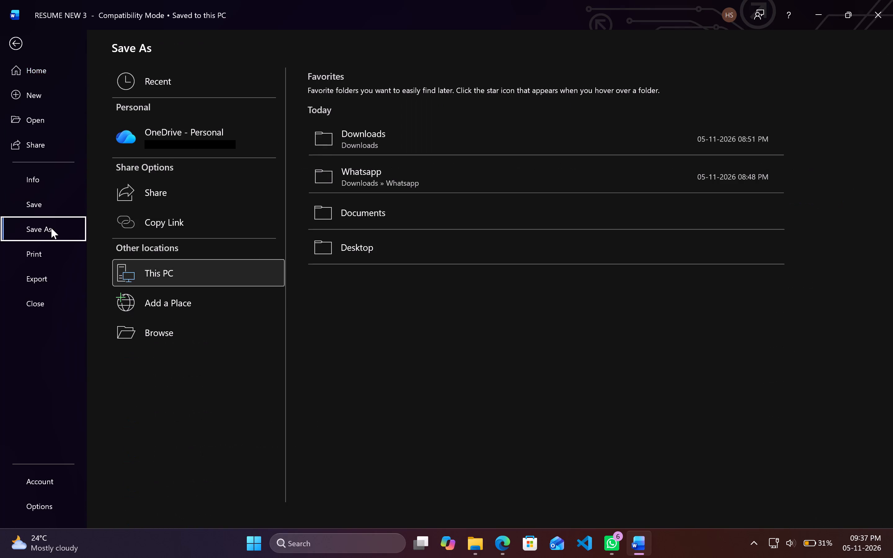
click(383, 211)
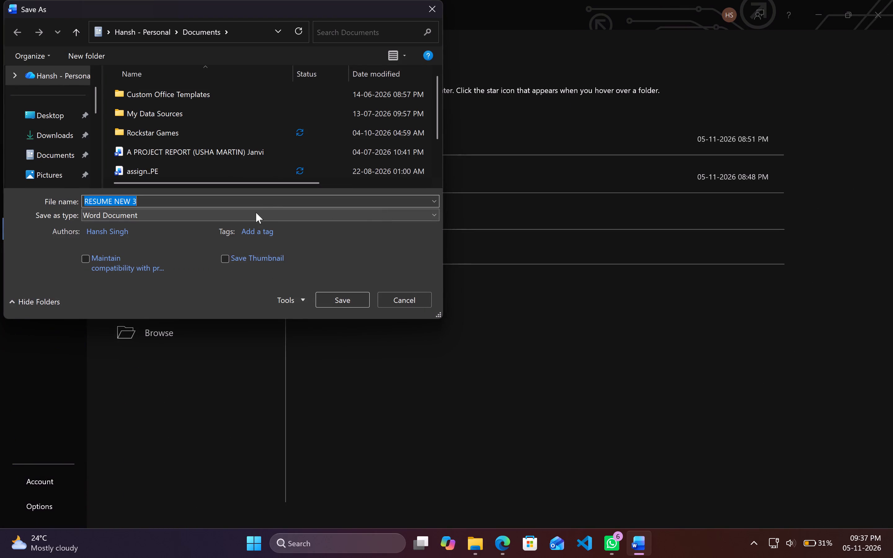
key(Right)
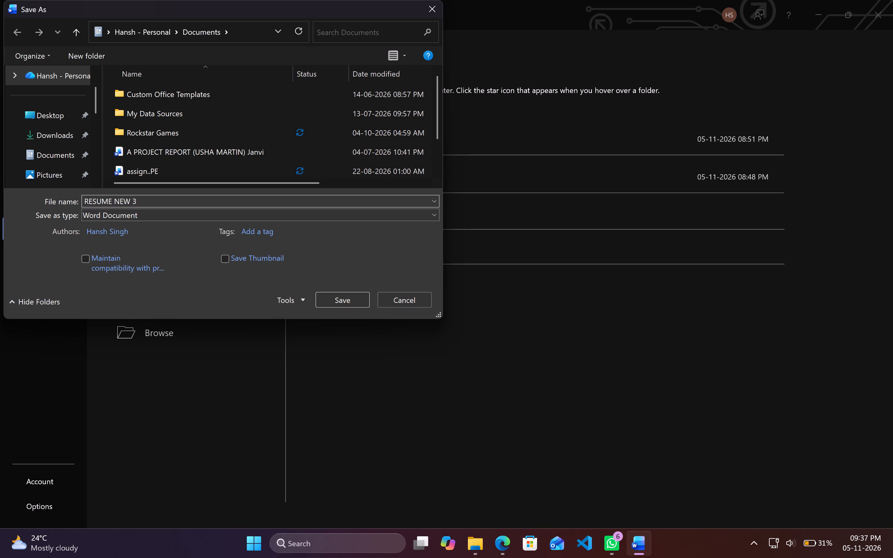
key(space)
key(BackSpace)
key(BackSpace)
text(edited)
key(space)
text(o)
key(BackSpace)
key(BackSpace)
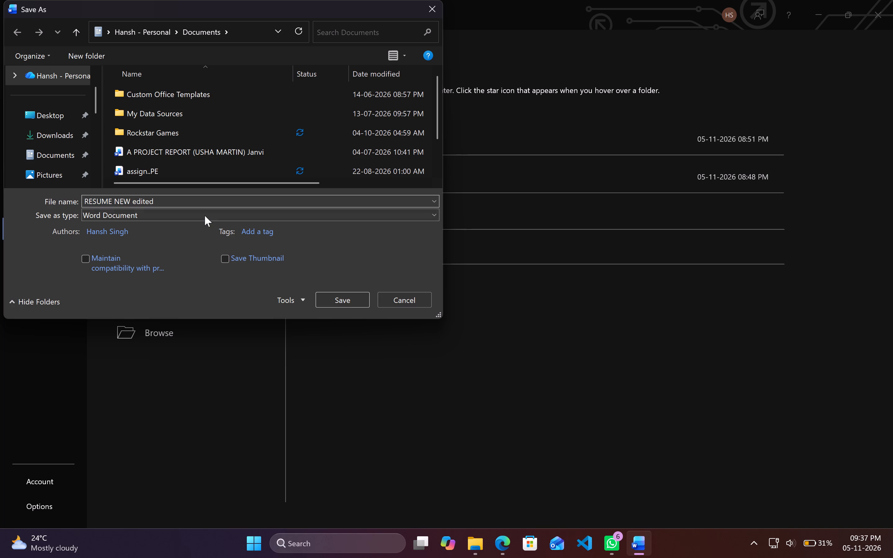
click(200, 214)
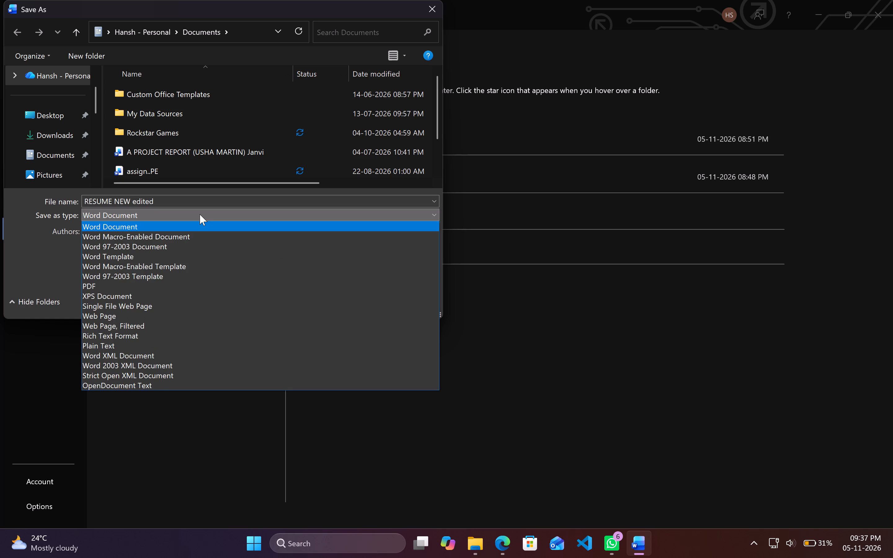
double_click(200, 214)
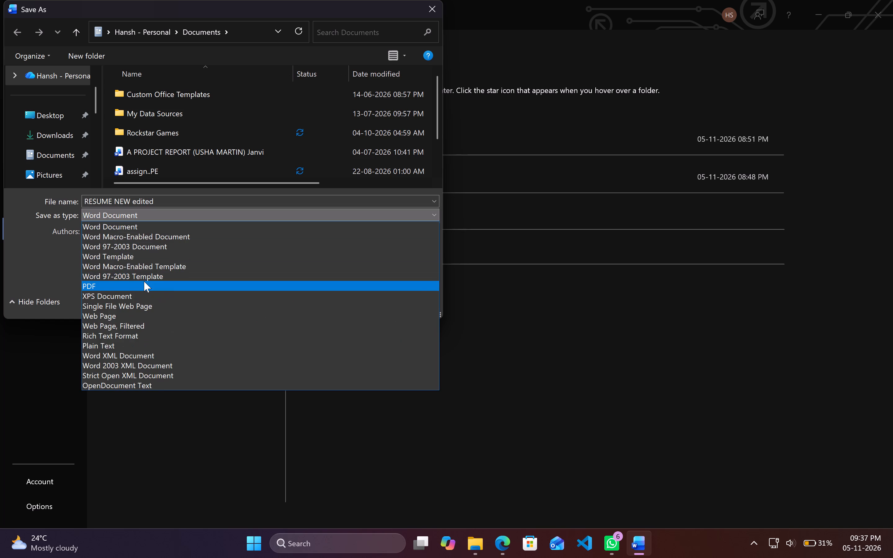
click(161, 211)
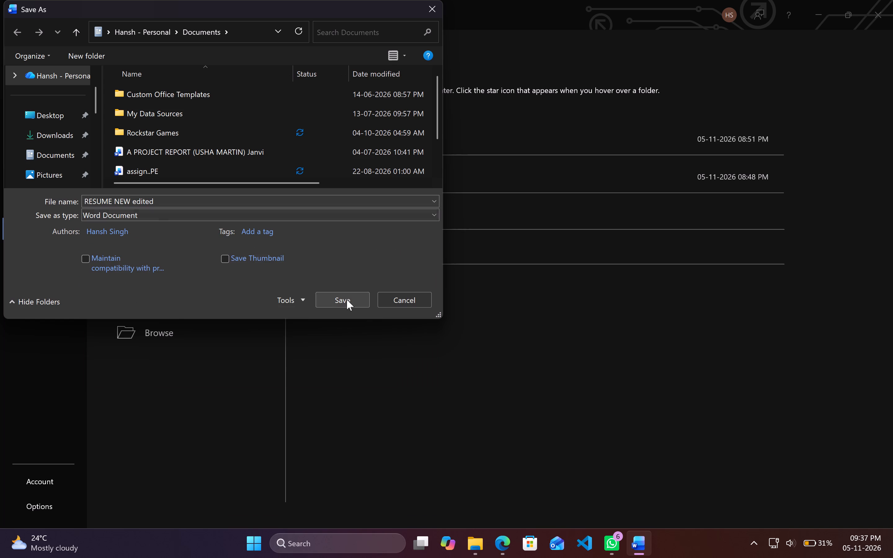
click(347, 299)
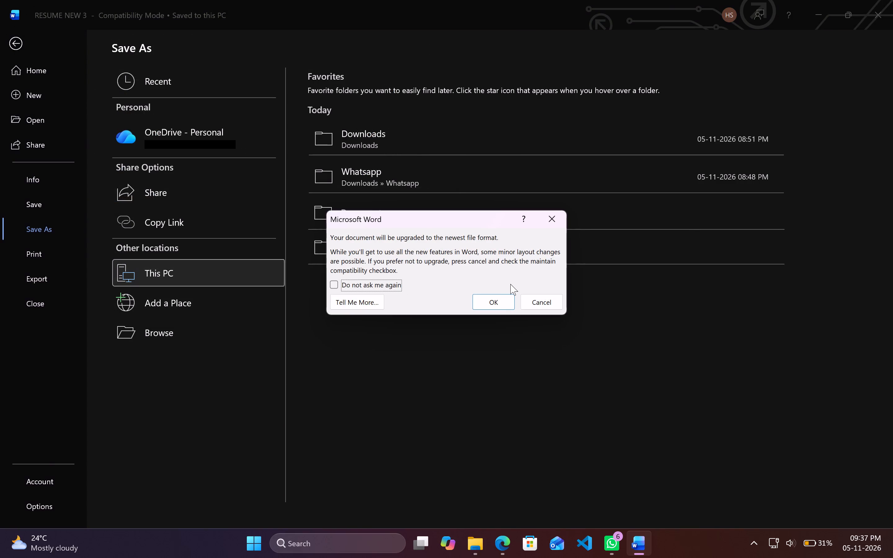
click(500, 303)
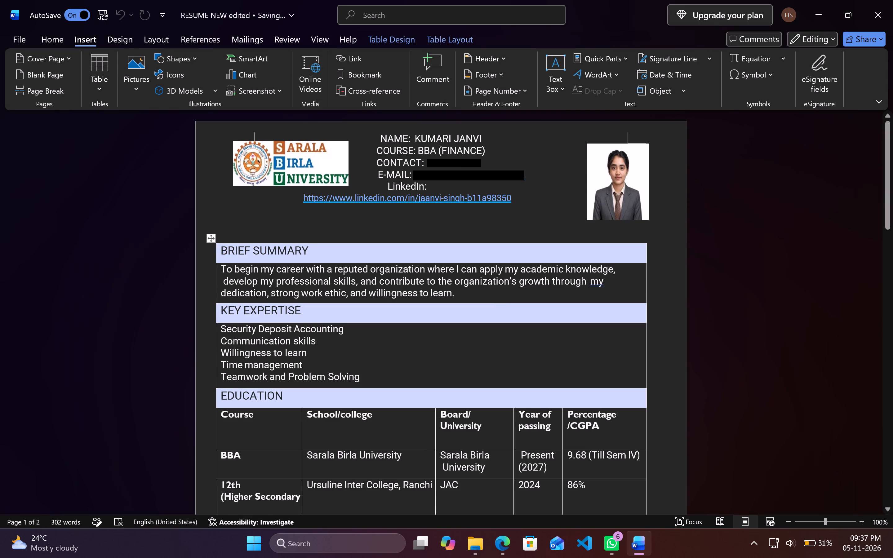
Narrow the internships text frame on page 1 from its right edge to line up with the INTERNSHIPS heading bar.
scroll(710, 361, down, 1)
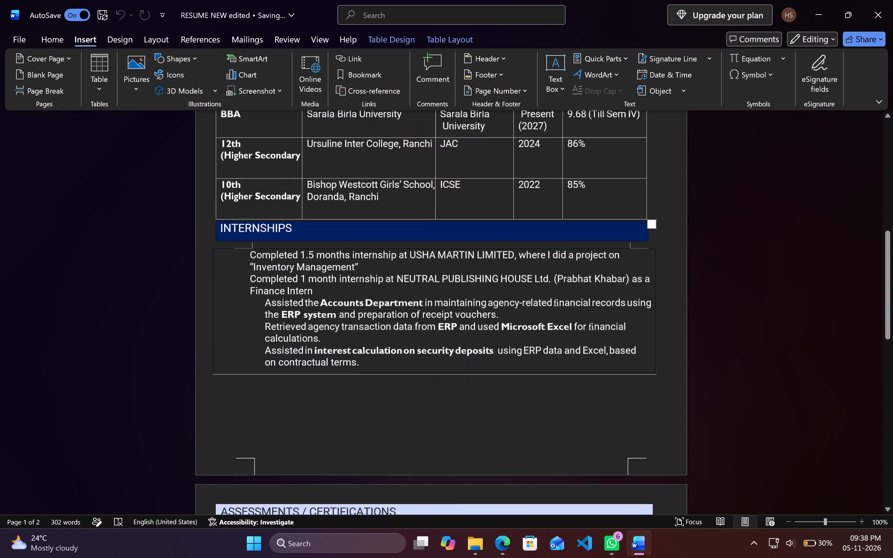
scroll(710, 361, down, 1)
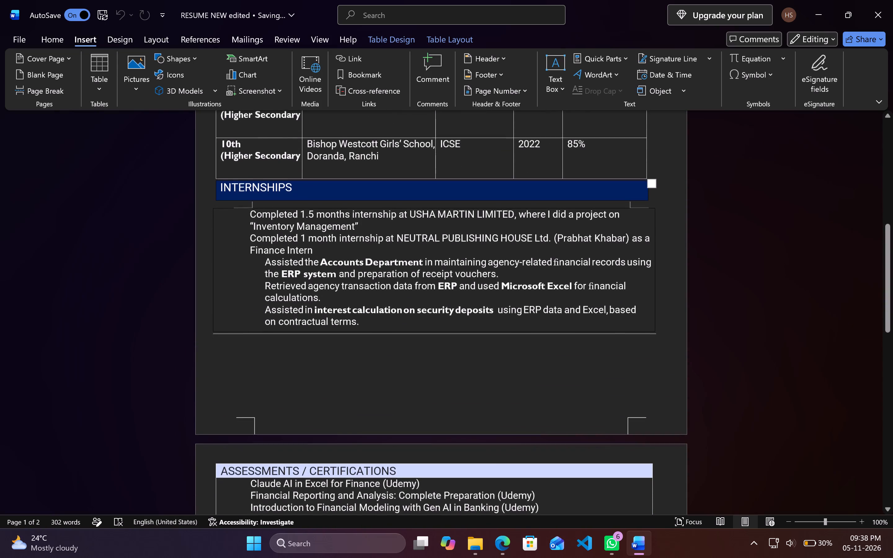
scroll(710, 361, down, 1)
click(696, 221)
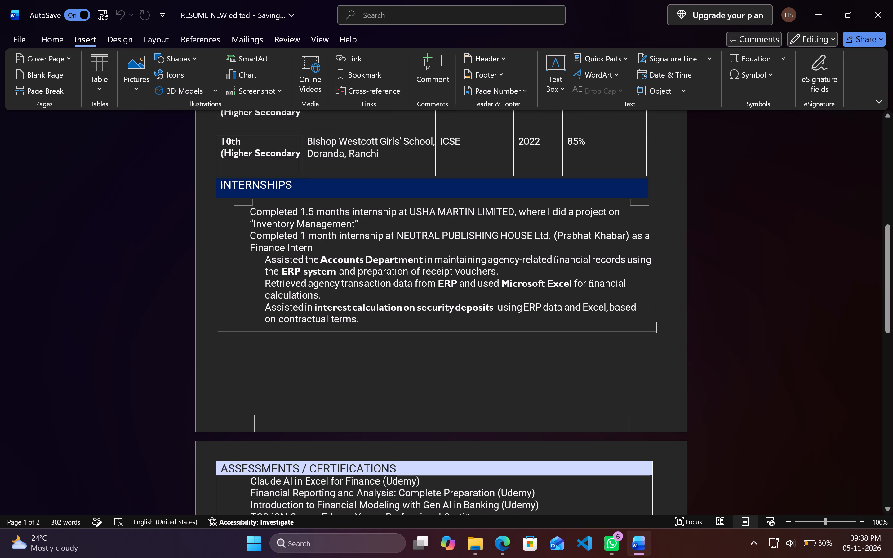
drag(655, 229, 649, 229)
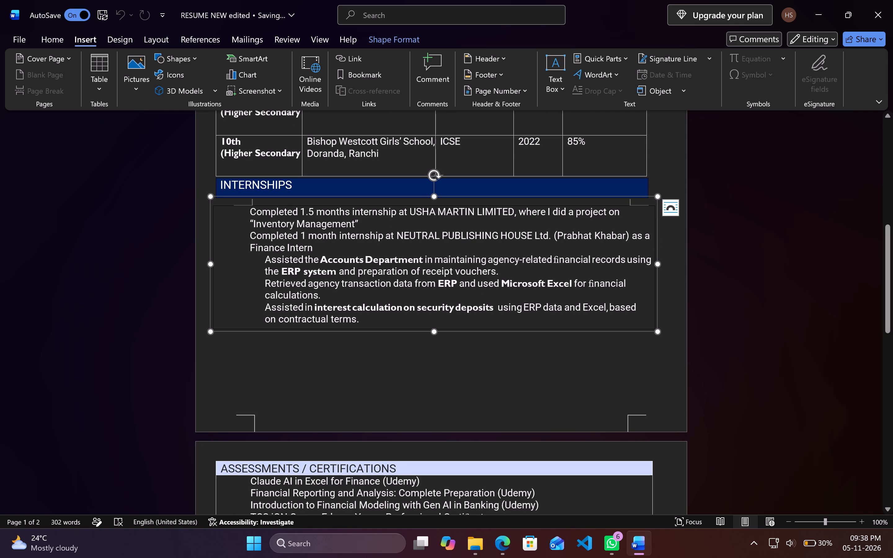
key(ctrl+z)
drag(657, 263, 644, 263)
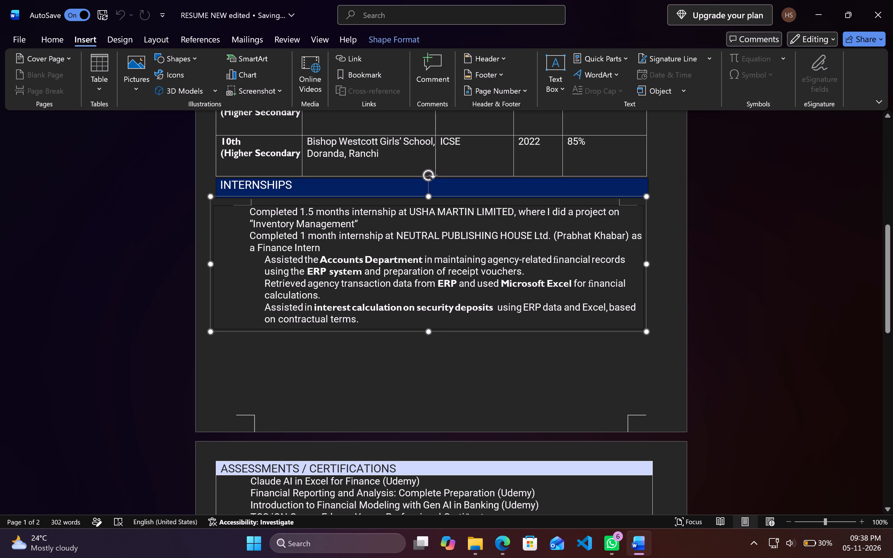
drag(644, 263, 645, 263)
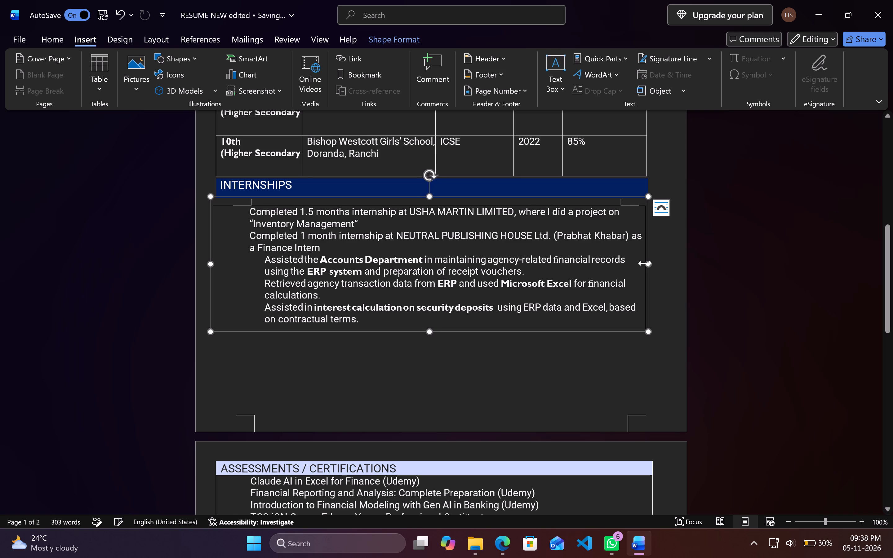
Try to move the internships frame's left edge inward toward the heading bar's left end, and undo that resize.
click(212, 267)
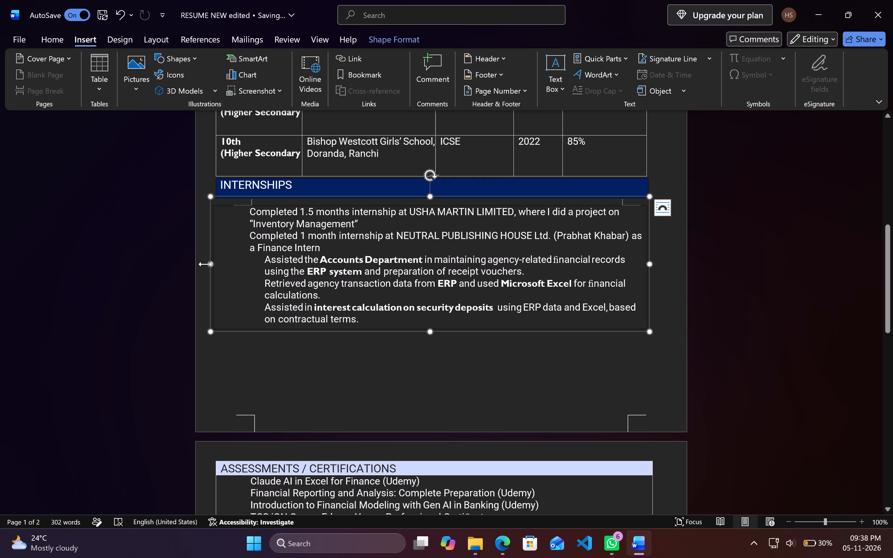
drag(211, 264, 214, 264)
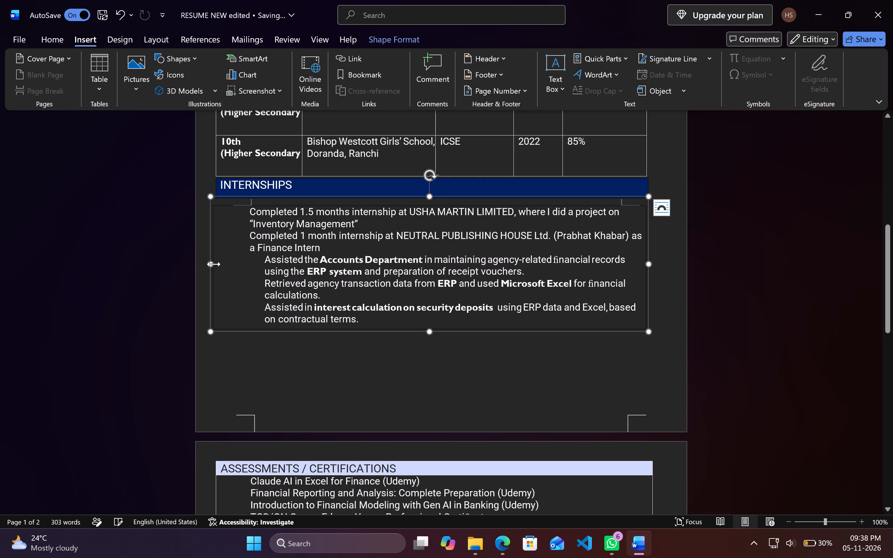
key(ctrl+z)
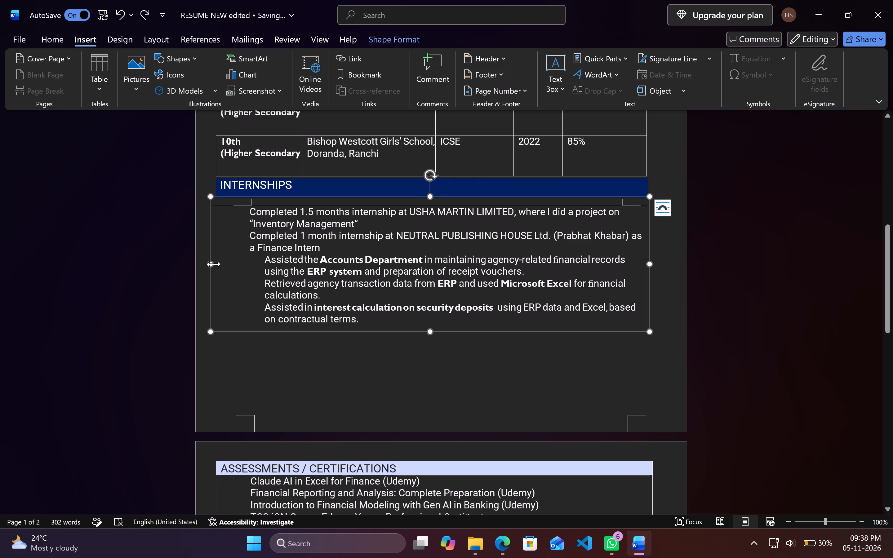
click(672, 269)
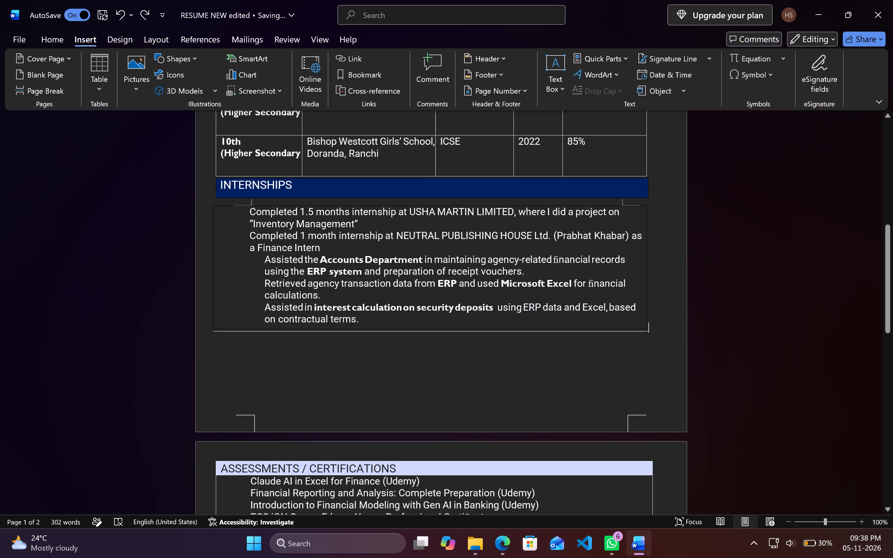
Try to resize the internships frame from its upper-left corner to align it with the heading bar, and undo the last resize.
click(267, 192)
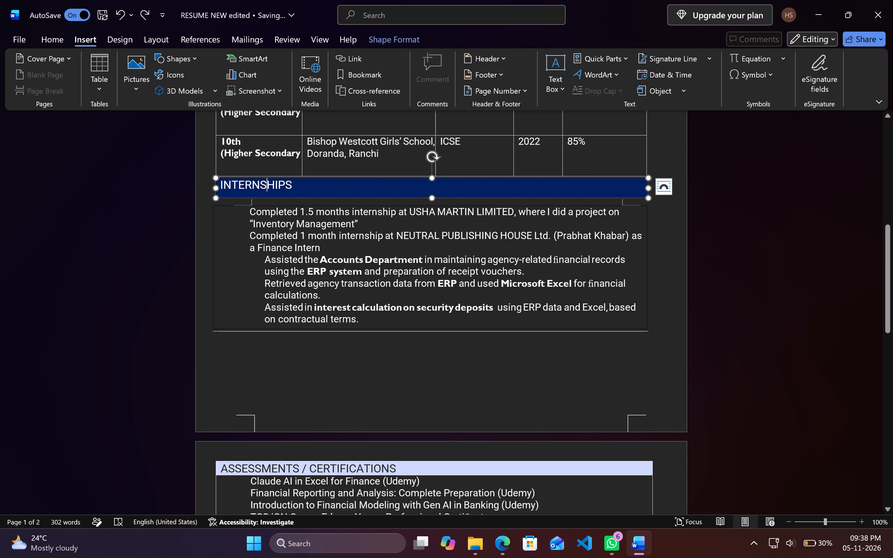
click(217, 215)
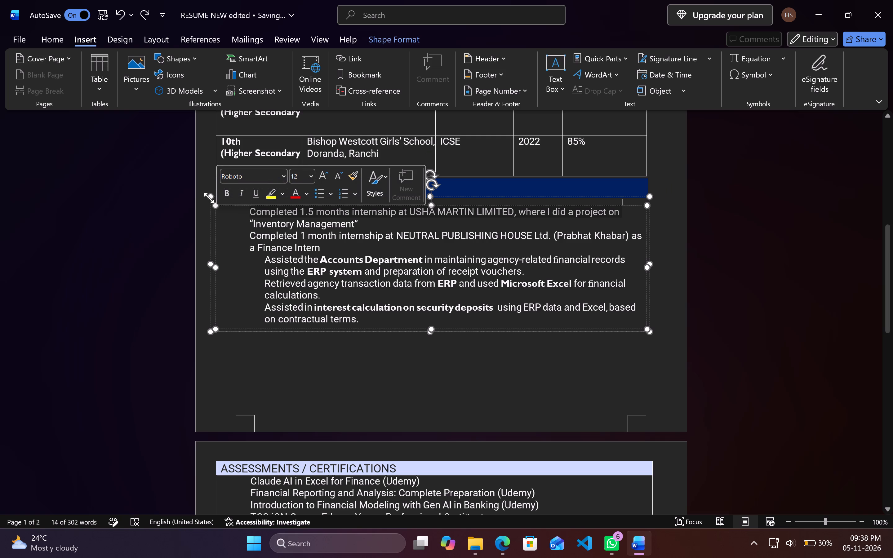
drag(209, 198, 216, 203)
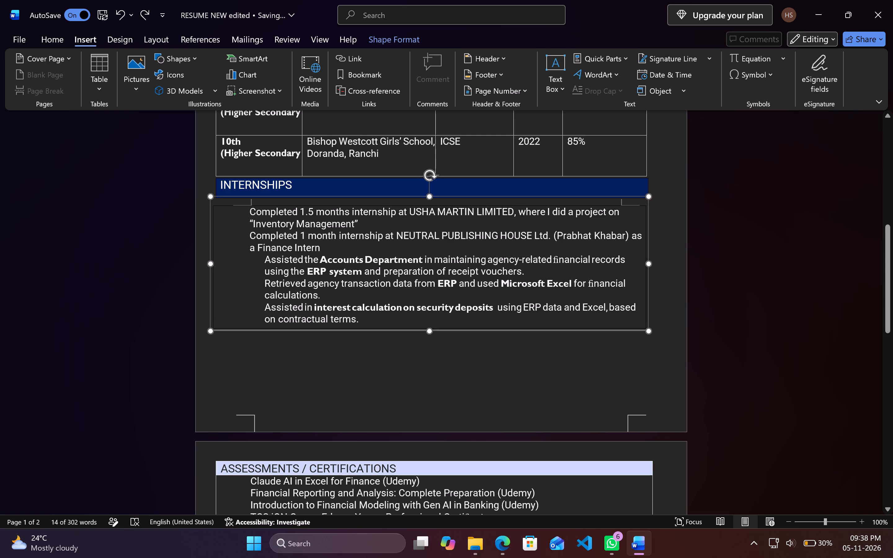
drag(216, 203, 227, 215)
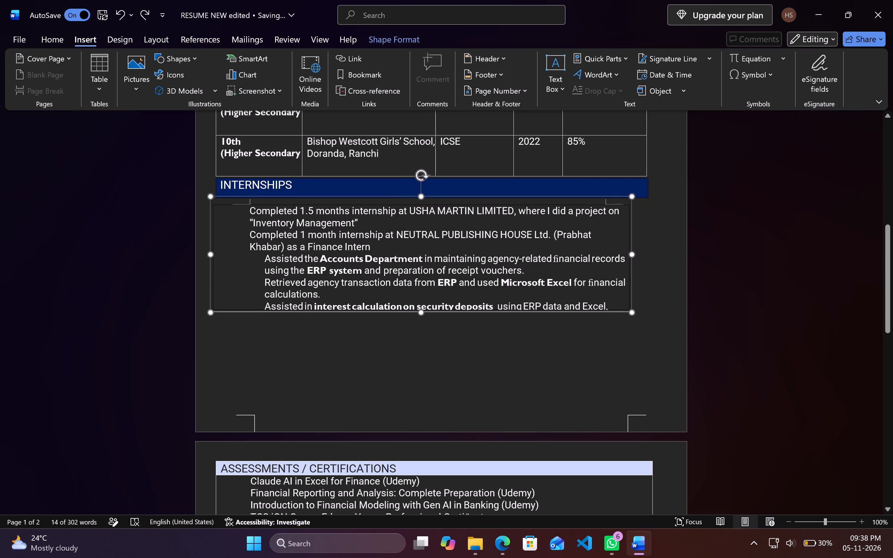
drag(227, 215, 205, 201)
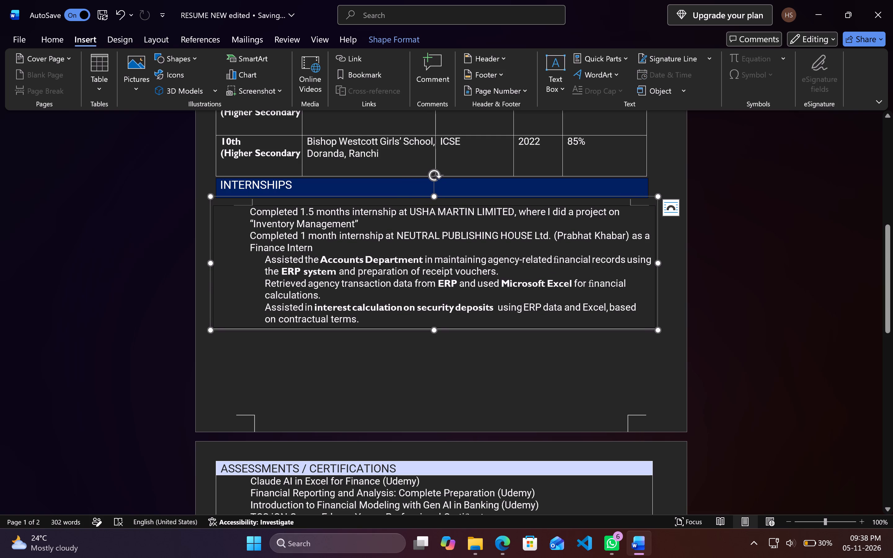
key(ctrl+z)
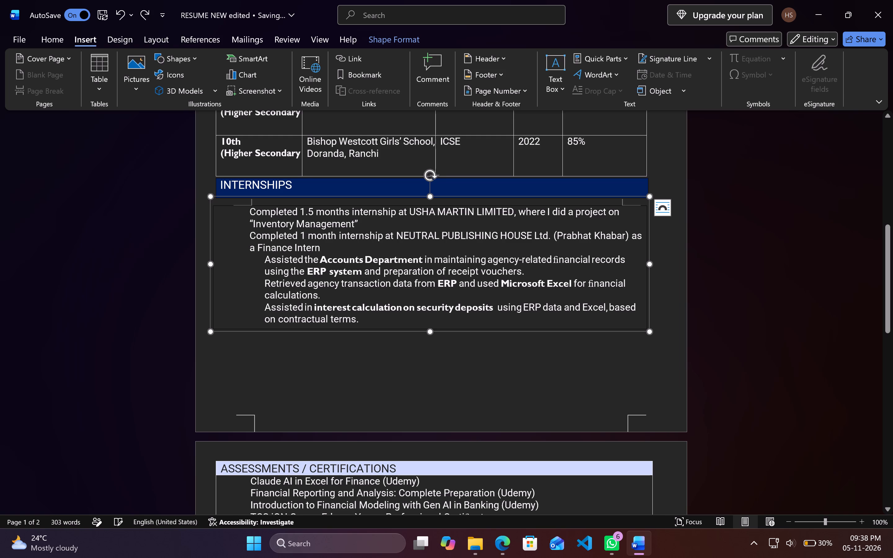
Slightly adjust the inner internships text box at its upper-left corner, leaving nothing selected.
click(223, 234)
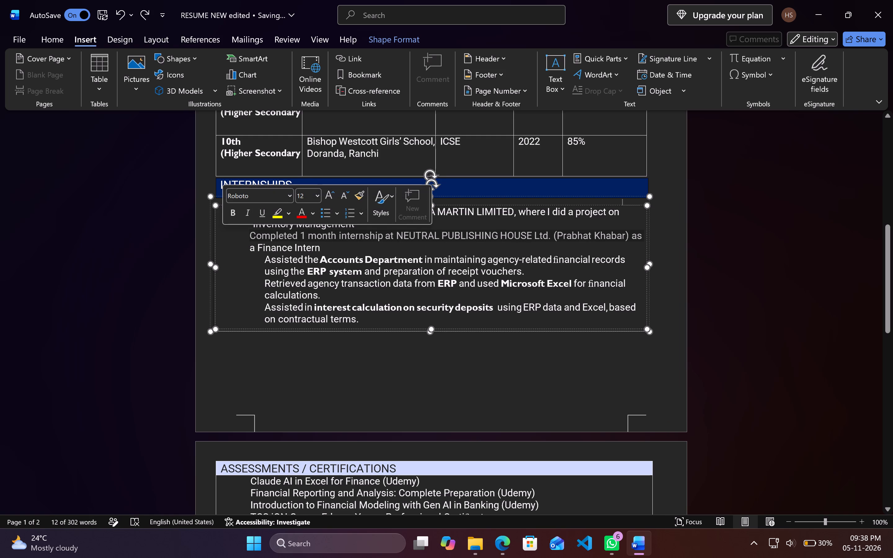
click(215, 207)
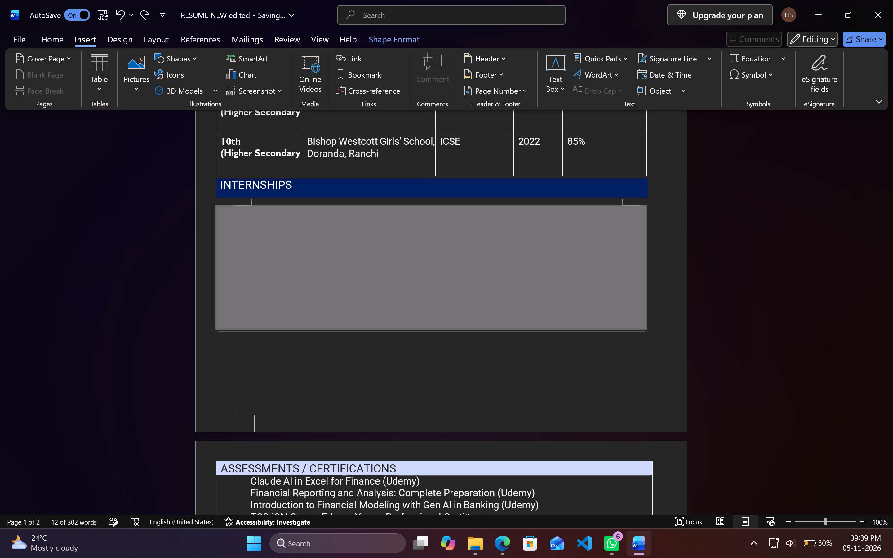
click(300, 403)
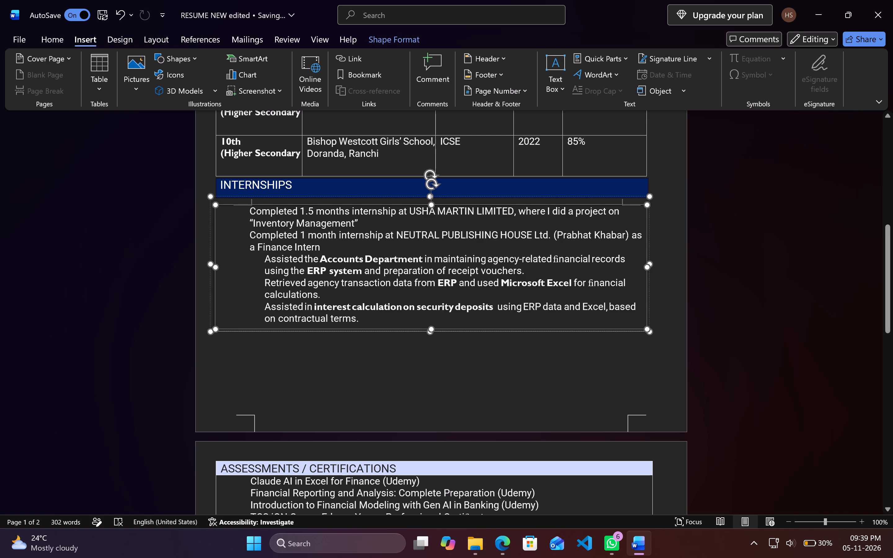
click(377, 381)
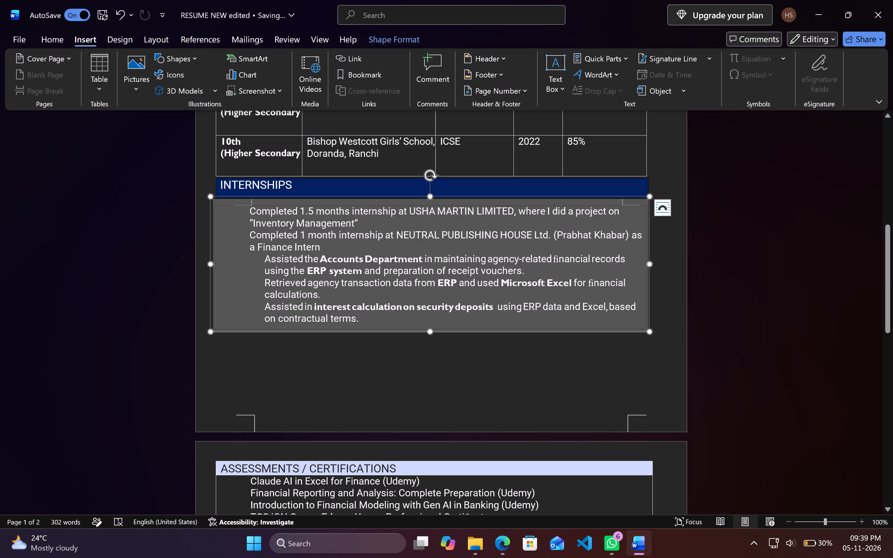
click(643, 321)
click(680, 302)
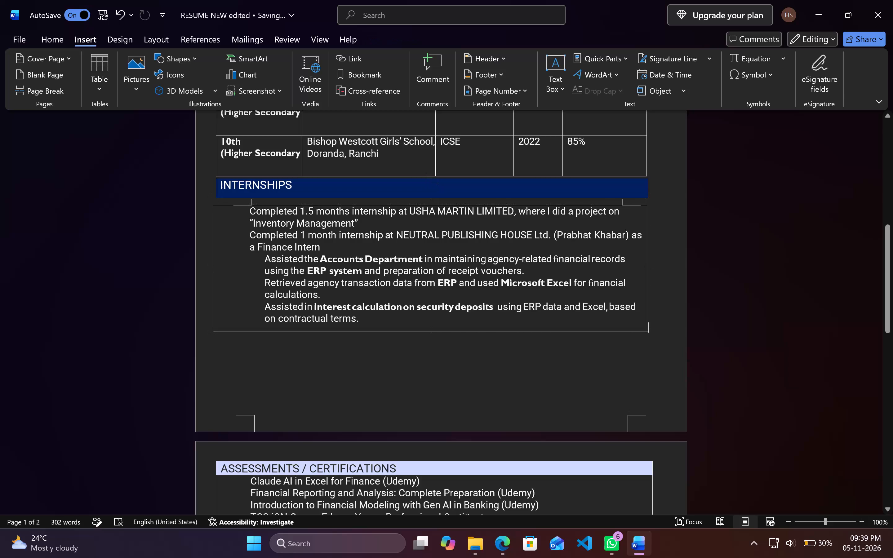
Try to adjust the left edges of the internships text box and its outer frame to meet the INTERNSHIPS heading bar, undoing the stray letter.
drag(225, 205, 235, 205)
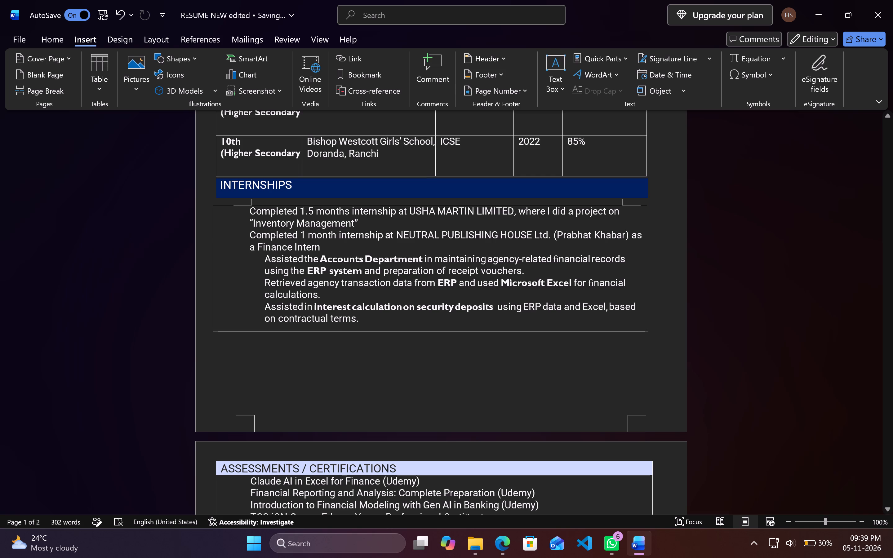
click(233, 231)
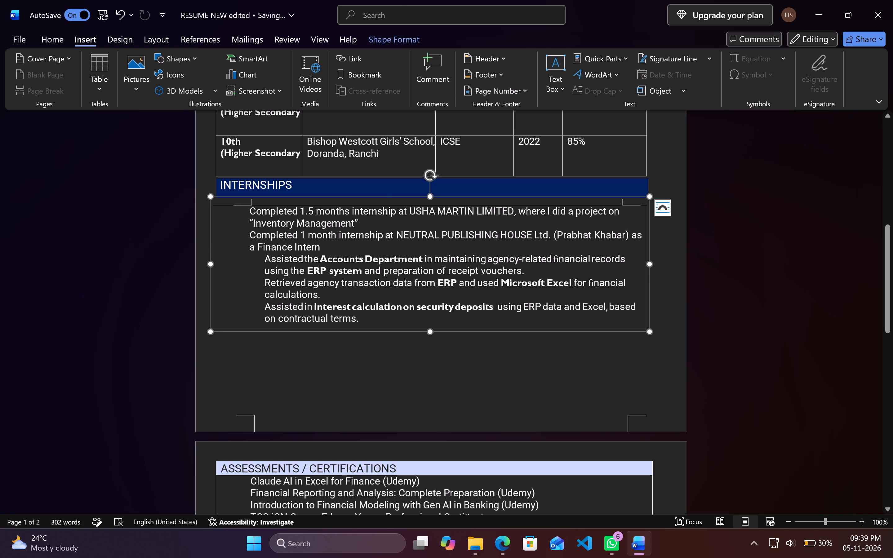
click(219, 267)
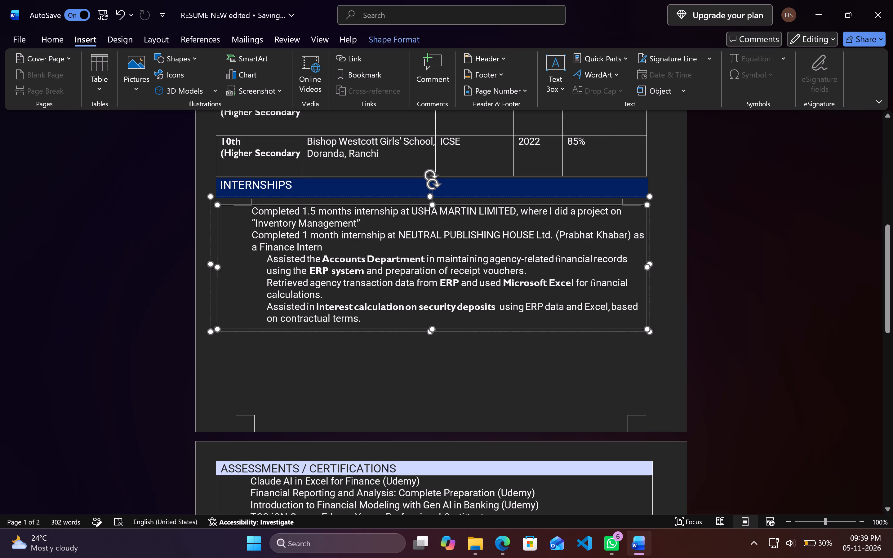
drag(208, 263, 214, 263)
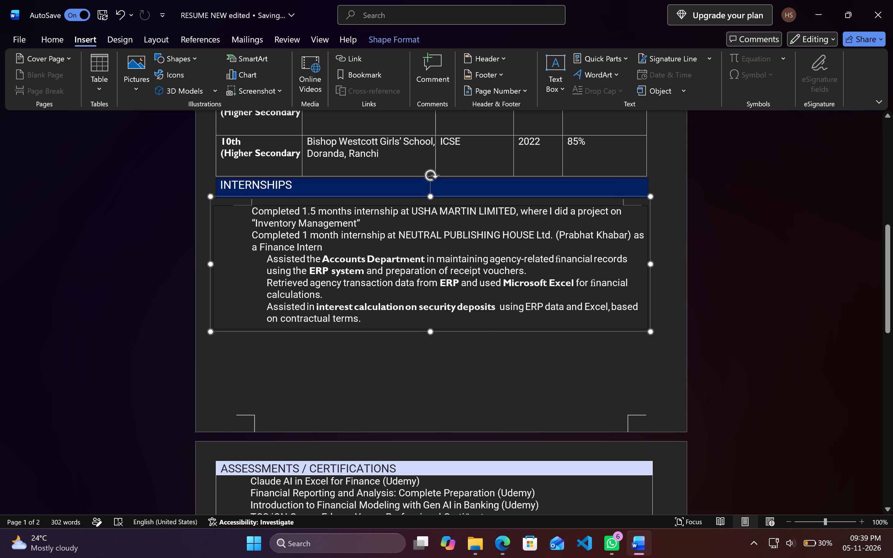
drag(214, 263, 205, 267)
key(z)
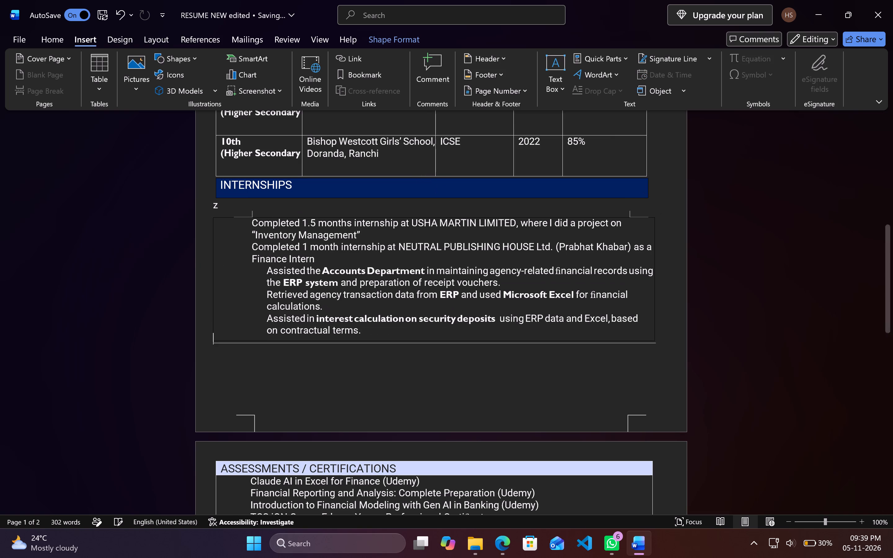
key(ctrl+z)
click(391, 375)
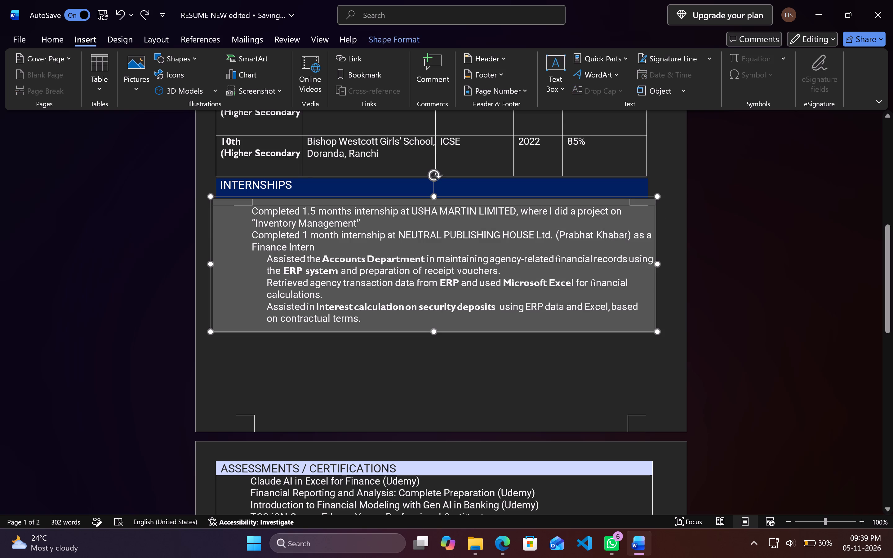
double_click(391, 375)
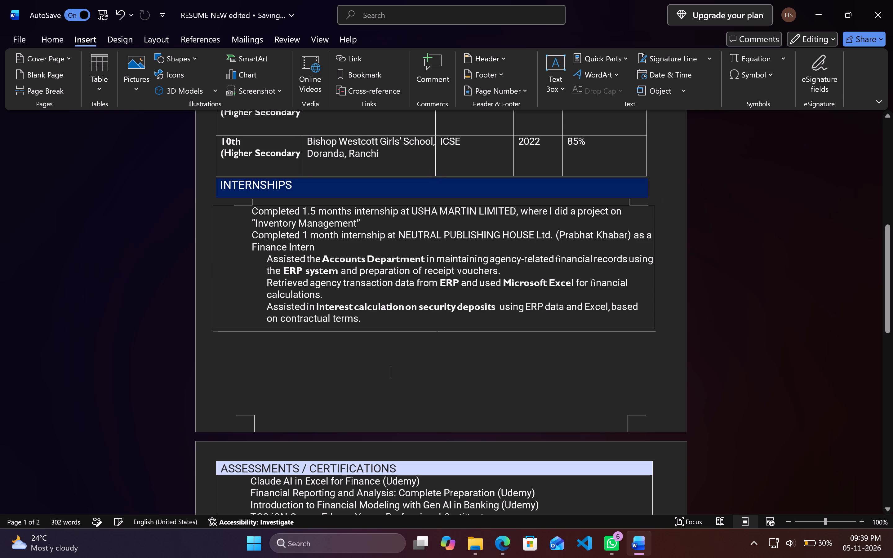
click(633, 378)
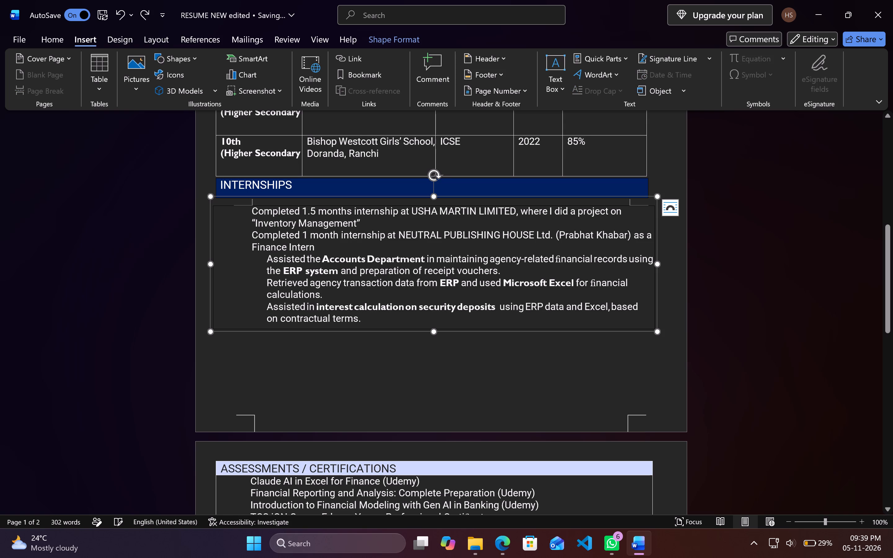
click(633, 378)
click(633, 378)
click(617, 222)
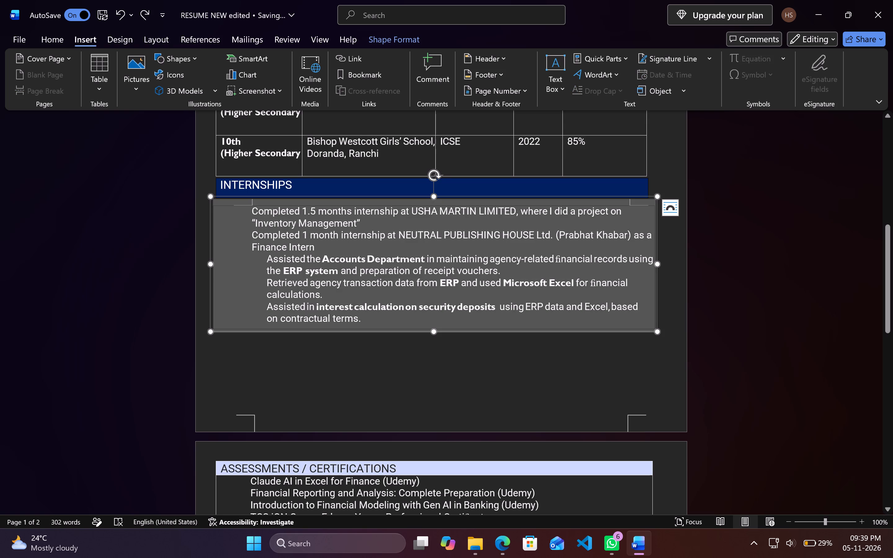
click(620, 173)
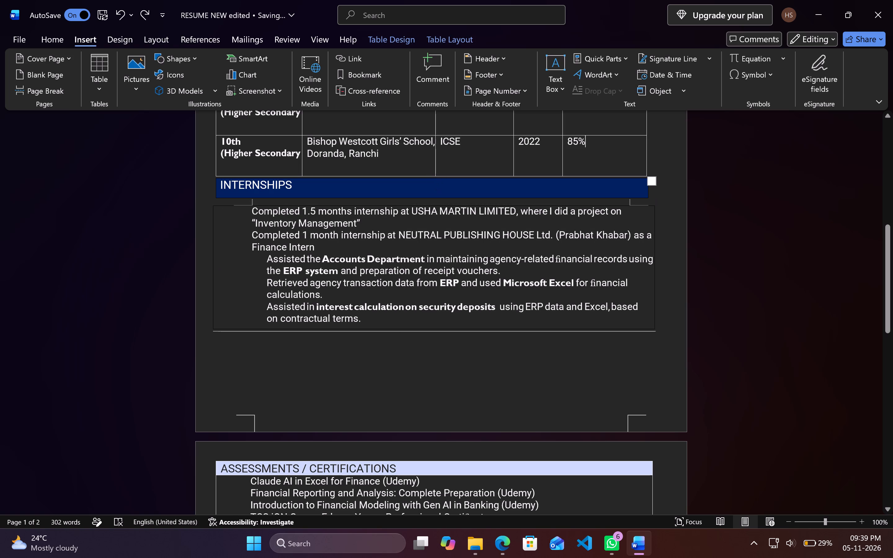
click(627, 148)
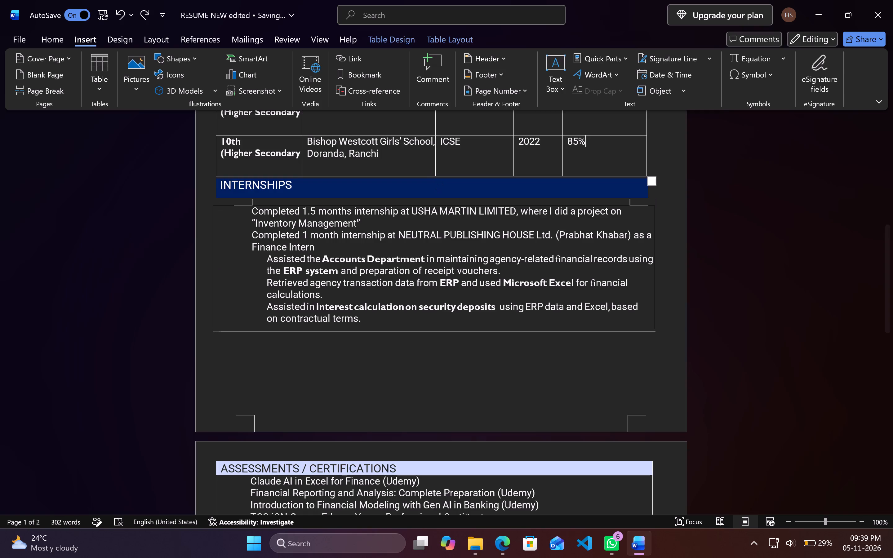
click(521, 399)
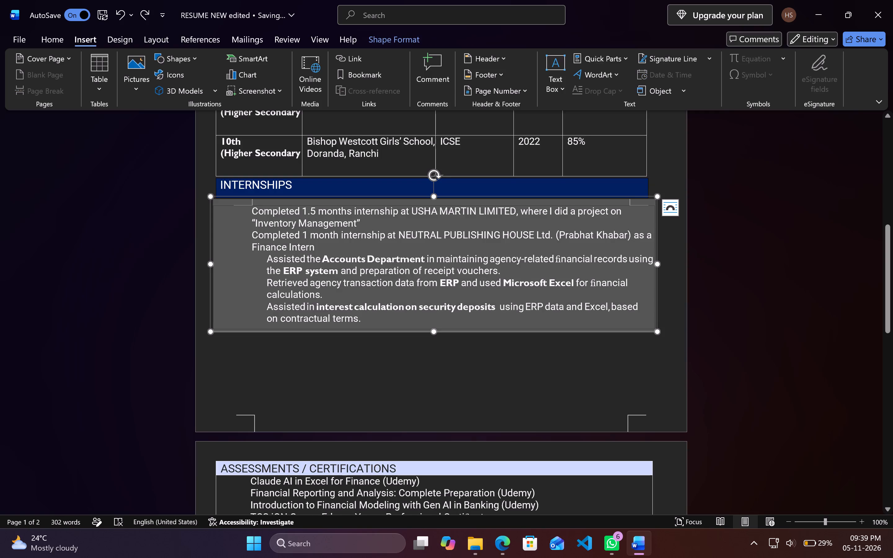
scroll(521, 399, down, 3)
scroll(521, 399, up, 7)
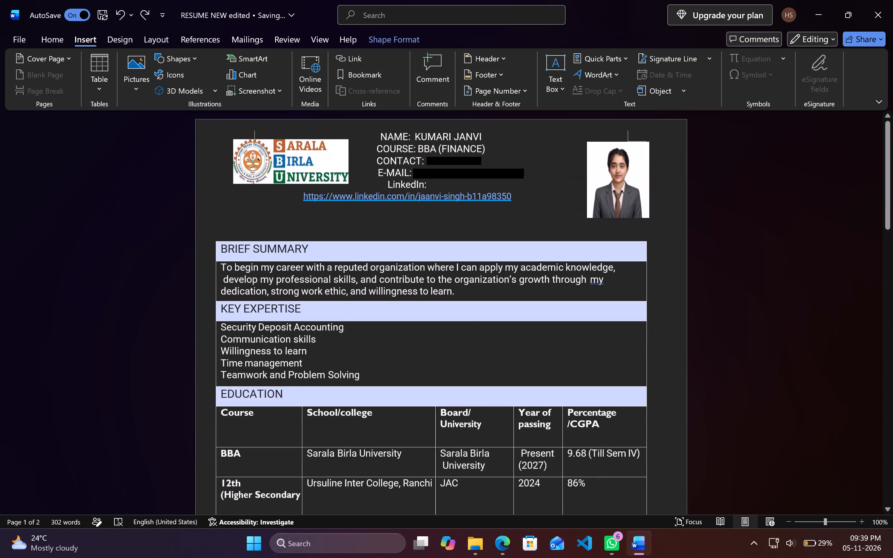
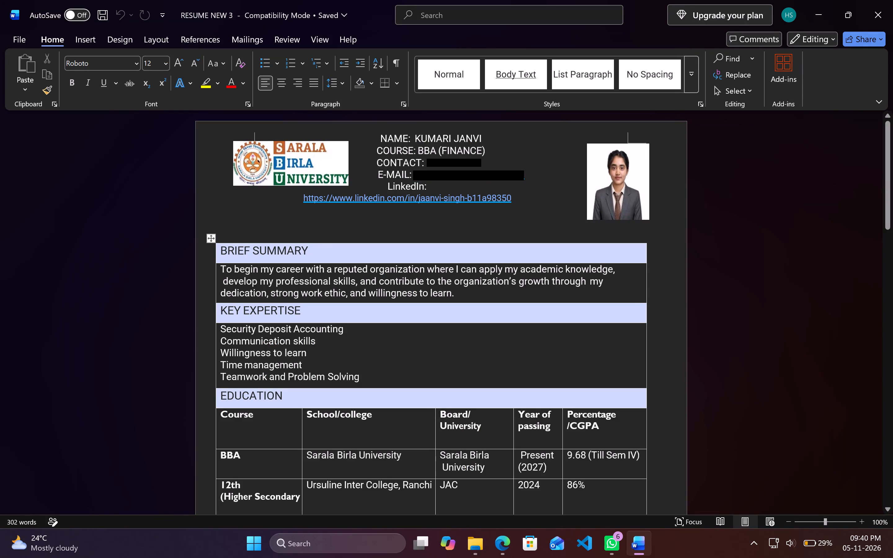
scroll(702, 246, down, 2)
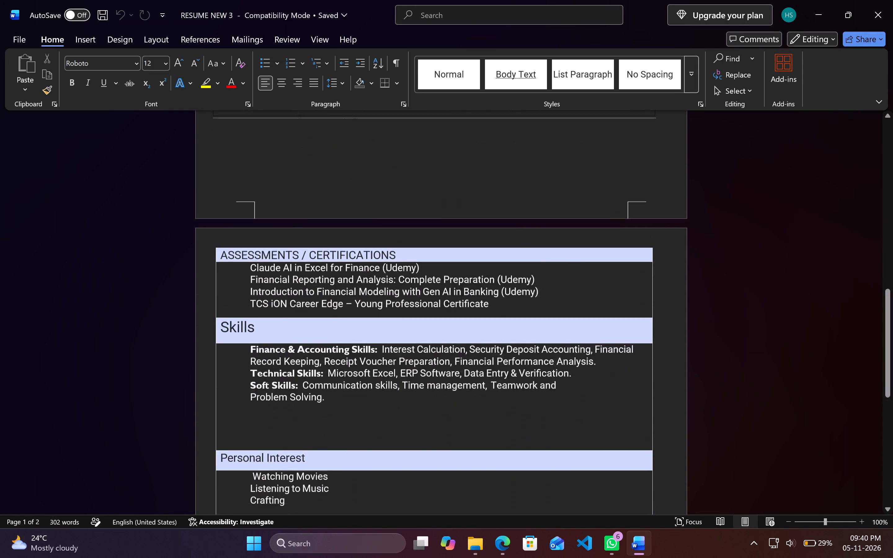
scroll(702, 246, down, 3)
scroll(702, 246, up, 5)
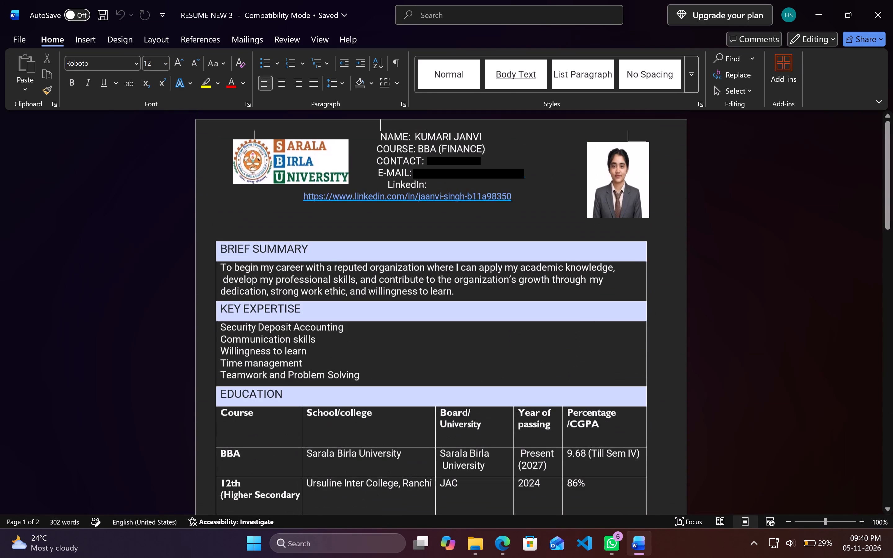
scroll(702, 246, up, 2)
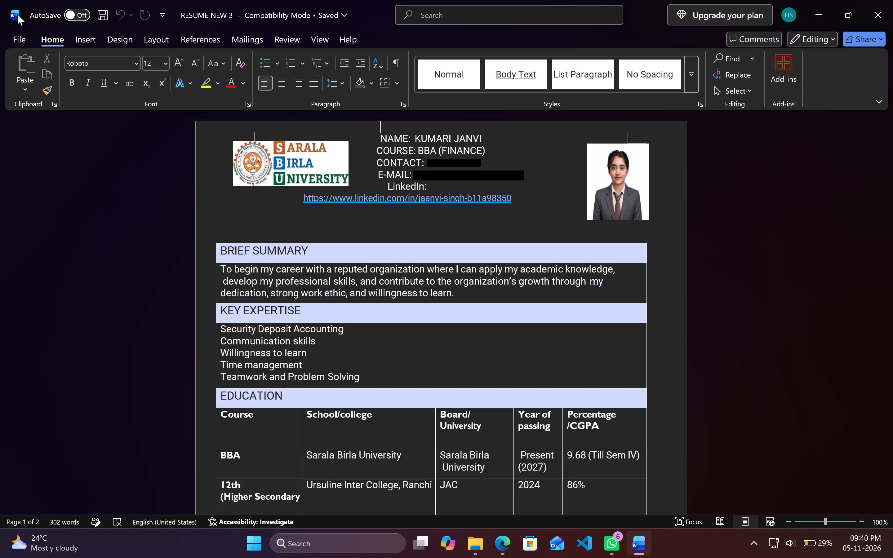
Save a copy of the resume in the Downloads folder as a Word Document named "RESUME NEW 3 editeddd", accepting the file format upgrade.
click(18, 42)
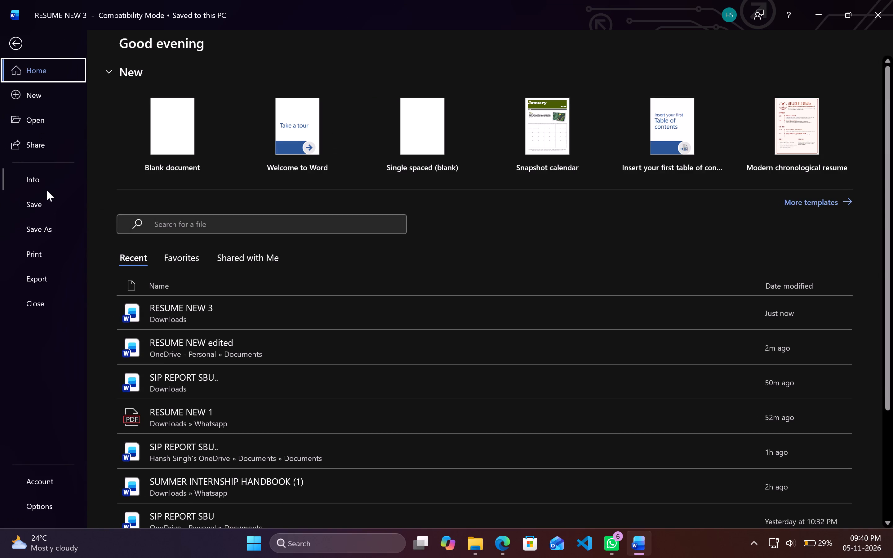
click(51, 227)
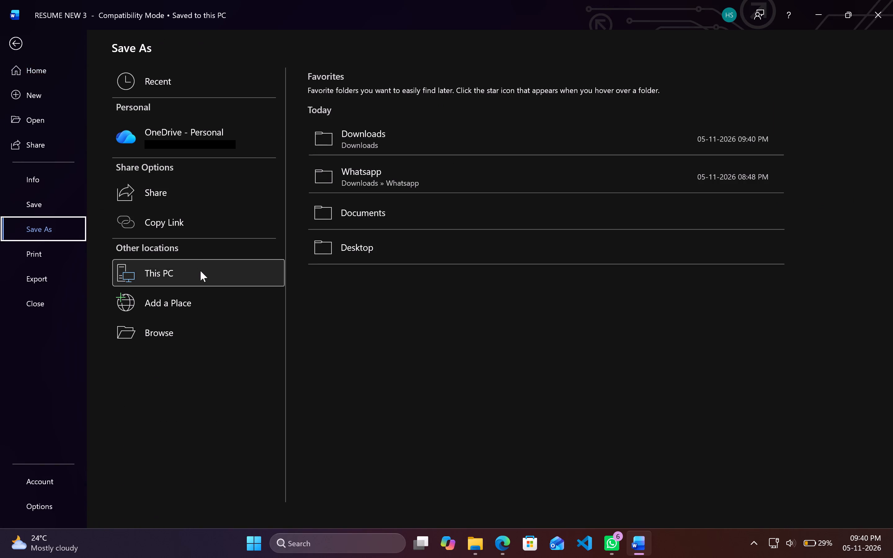
click(340, 148)
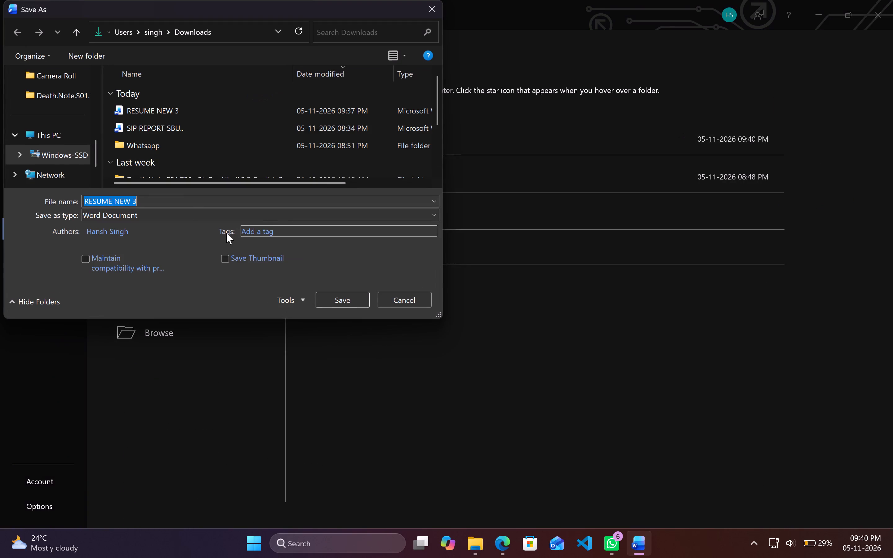
click(183, 195)
click(179, 201)
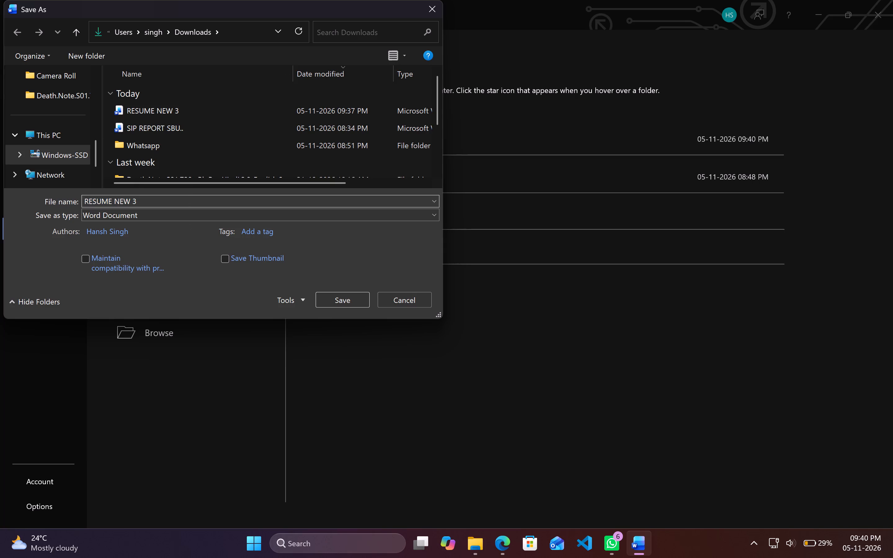
key(space)
text(edited)
text(dd)
click(341, 299)
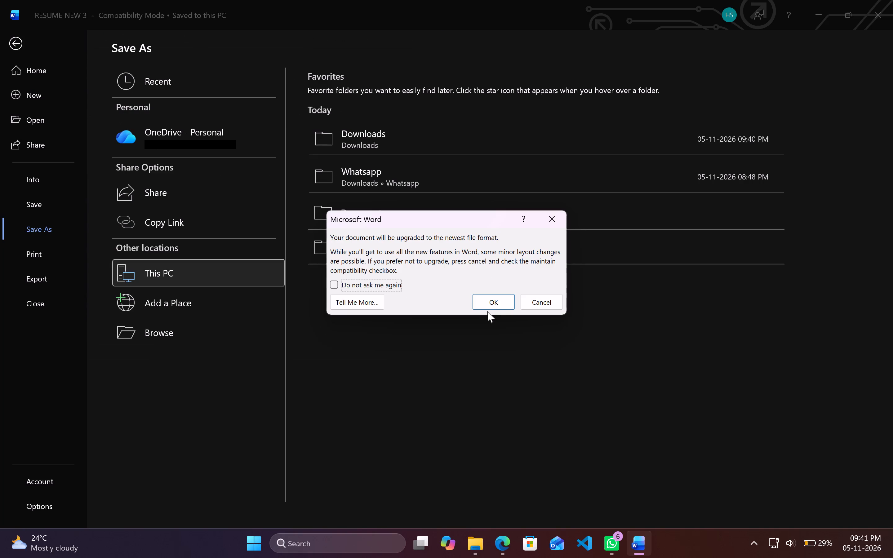
click(498, 303)
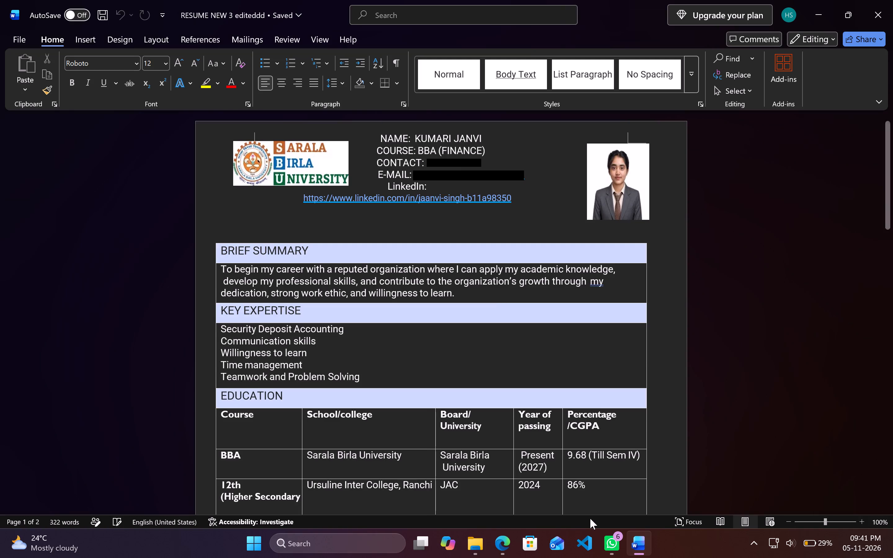
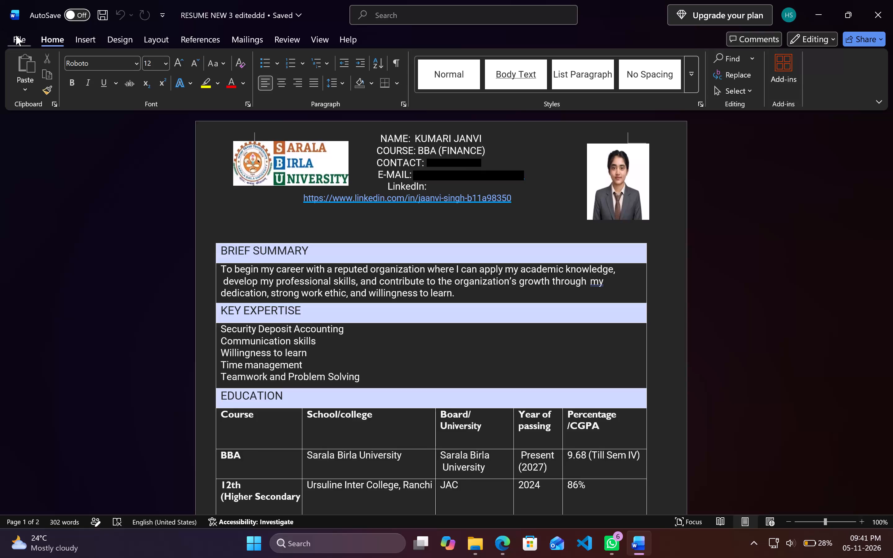
Delete the "Introduction to Financial Modeling with Gen AI in Banking (Udemy)" entry from Assessments / Certifications, keeping the TCS iON entry on its own line.
click(14, 43)
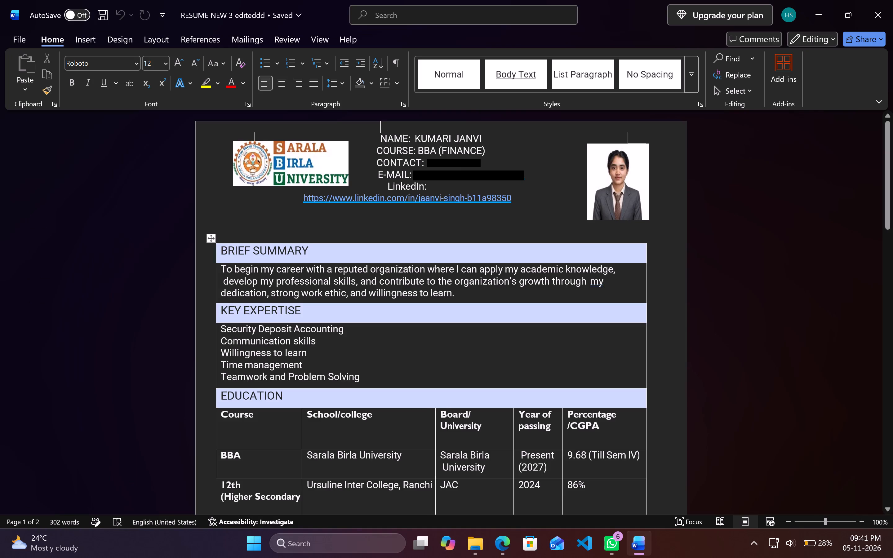
scroll(367, 369, down, 1)
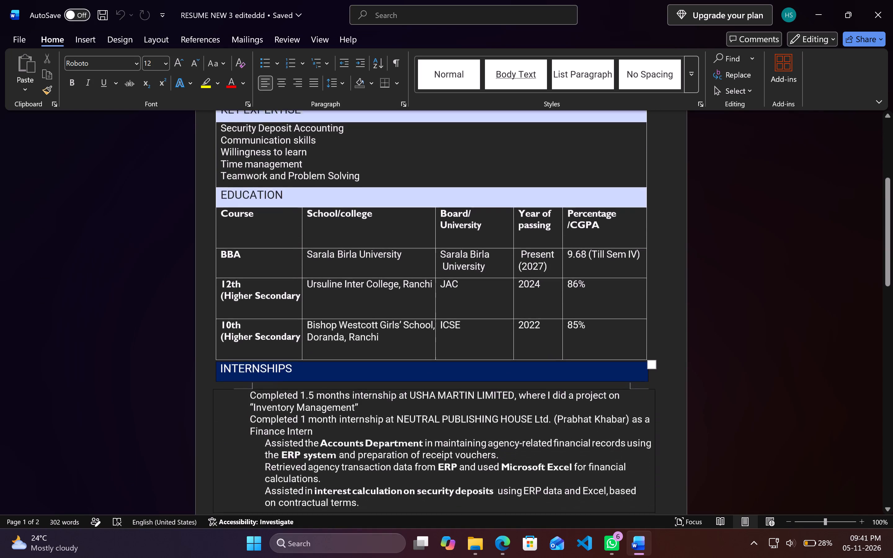
scroll(367, 369, down, 1)
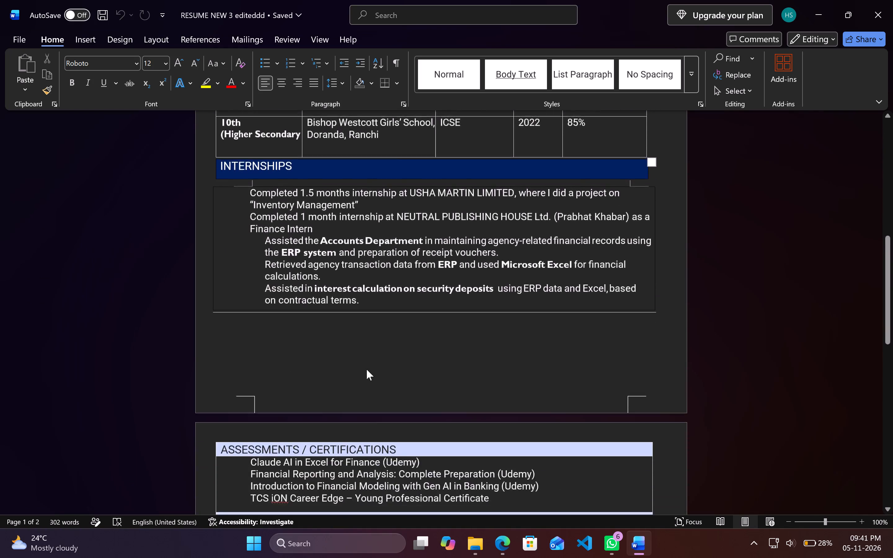
scroll(367, 369, down, 2)
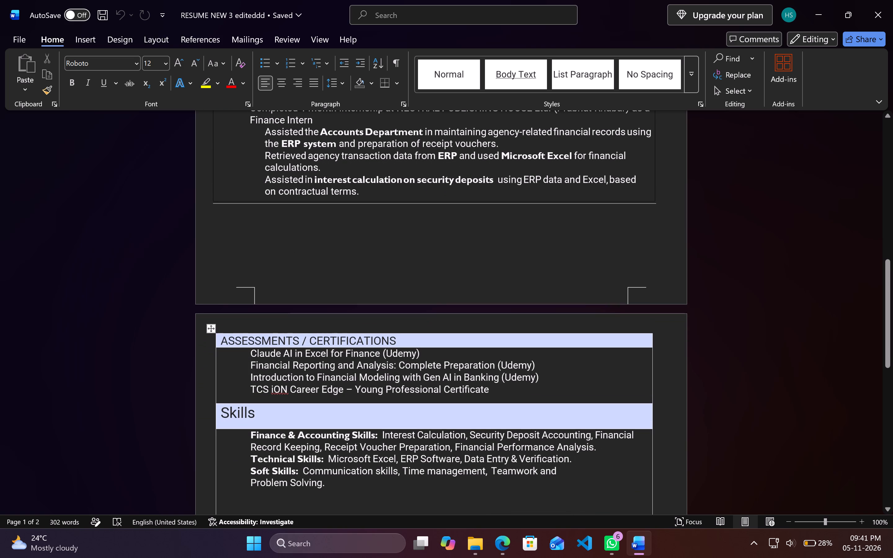
click(542, 376)
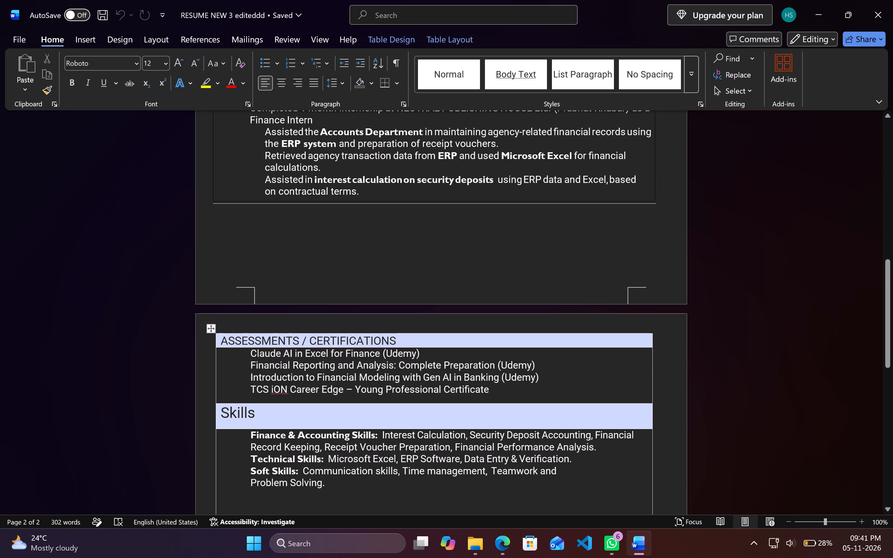
click(537, 376)
key(BackSpace)
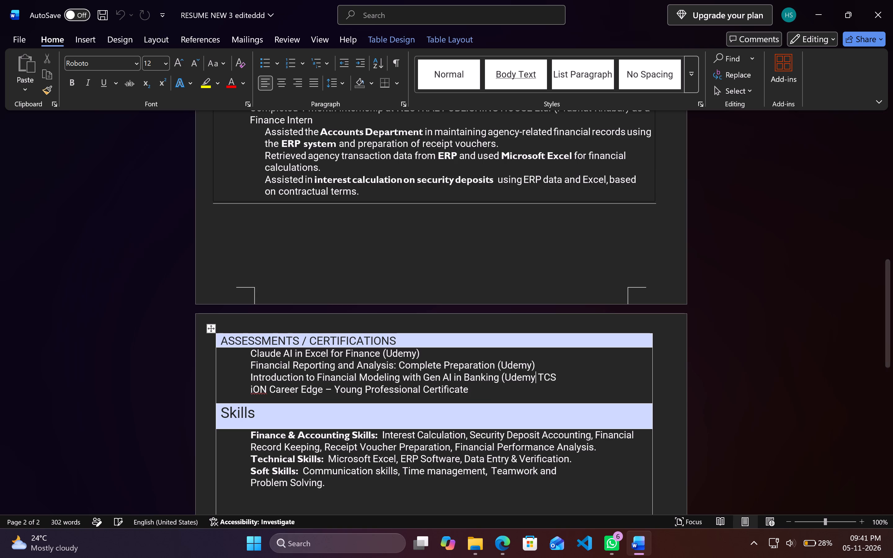
key(BackSpace)
key(BackSpace)
key(BackSpace)
key(BackSpace)
key(BackSpace)
key(BackSpace)
key(BackSpace)
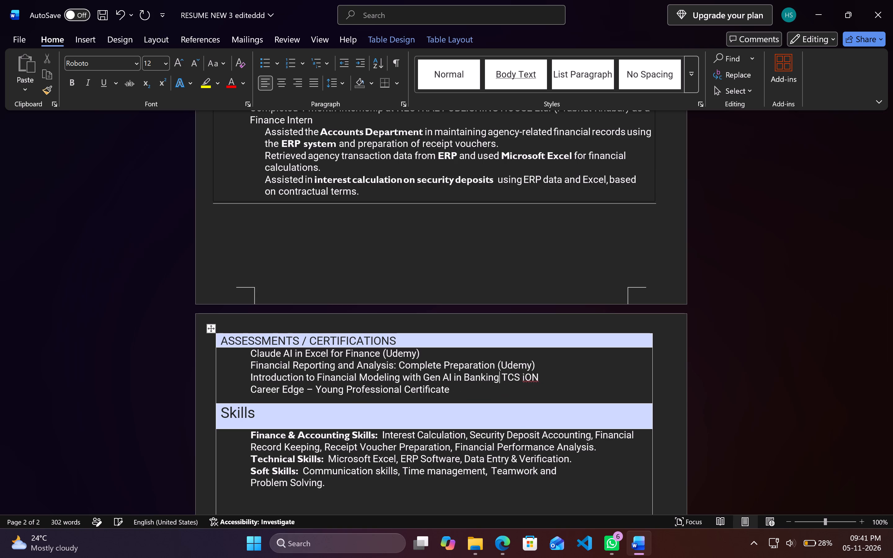
key(BackSpace)
key(BackSpace)
key(BackSpace)
key(BackSpace)
key(BackSpace)
key(BackSpace)
key(BackSpace)
key(BackSpace)
key(BackSpace)
key(BackSpace)
key(BackSpace)
key(BackSpace)
key(BackSpace)
key(BackSpace)
key(BackSpace)
key(BackSpace)
key(BackSpace)
key(BackSpace)
key(BackSpace)
key(BackSpace)
key(BackSpace)
key(BackSpace)
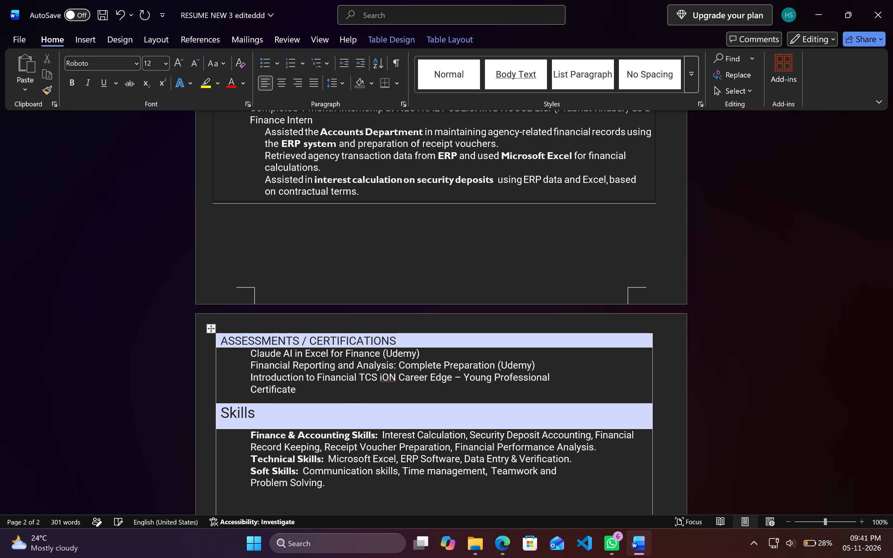
key(BackSpace)
key(BackSpace)
key(BackSpace)
key(BackSpace)
key(BackSpace)
key(BackSpace)
key(BackSpace)
key(BackSpace)
key(BackSpace)
key(BackSpace)
key(BackSpace)
key(BackSpace)
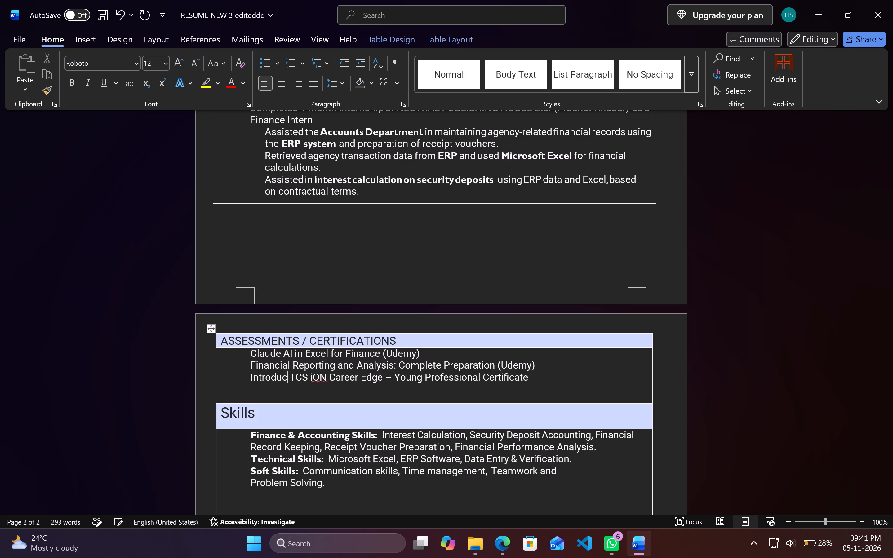
key(BackSpace)
key(BackSpace)
key(BackSpace)
key(BackSpace)
key(BackSpace)
key(BackSpace)
key(BackSpace)
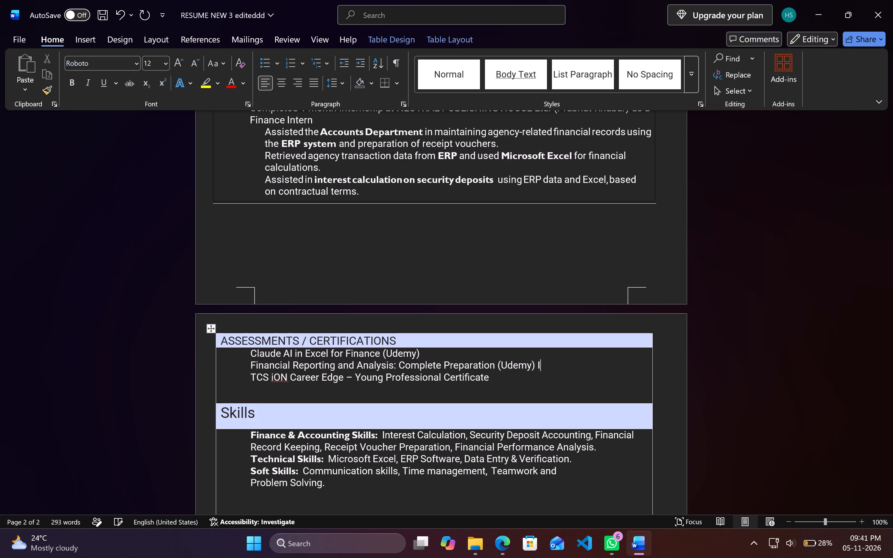
key(BackSpace)
key(BackSpace)
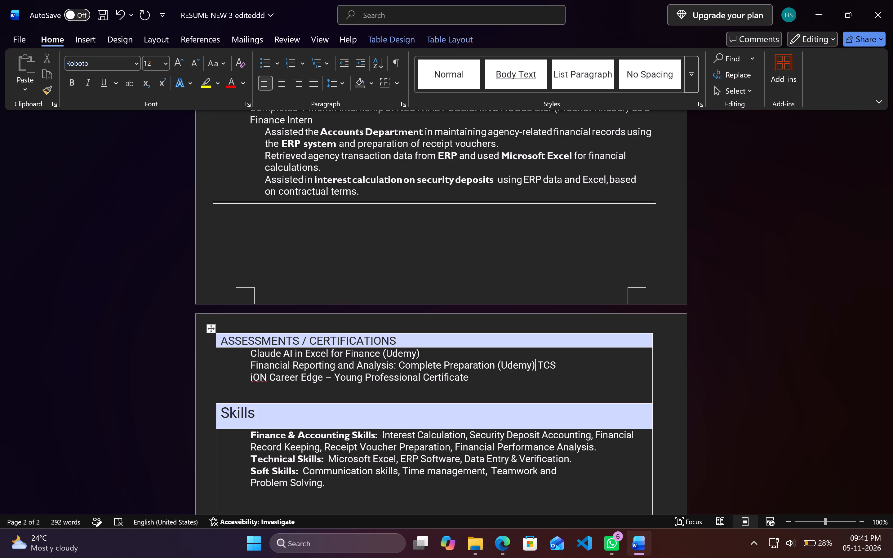
key(space)
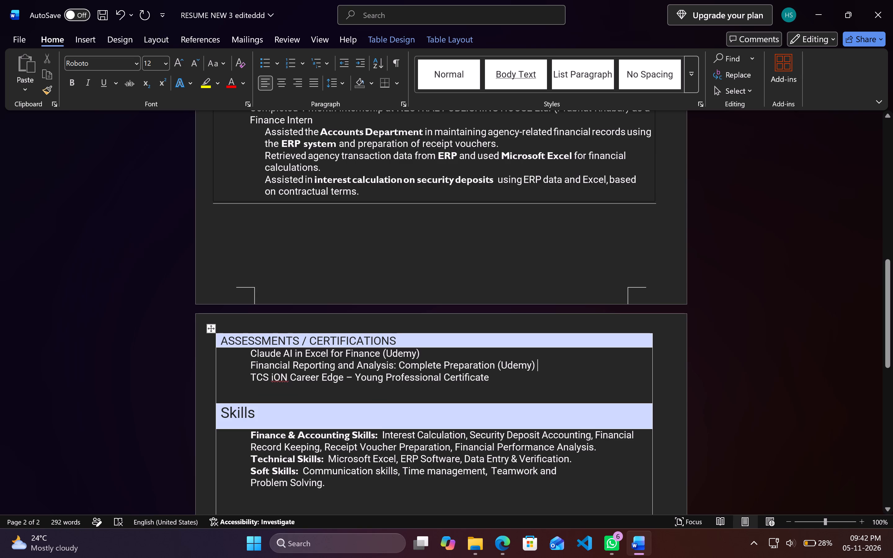
Start a new line below the "TCS iON Career Edge – Young Professional Certificate" entry in the Assessments / Certifications section.
drag(0, 215, 891, 185)
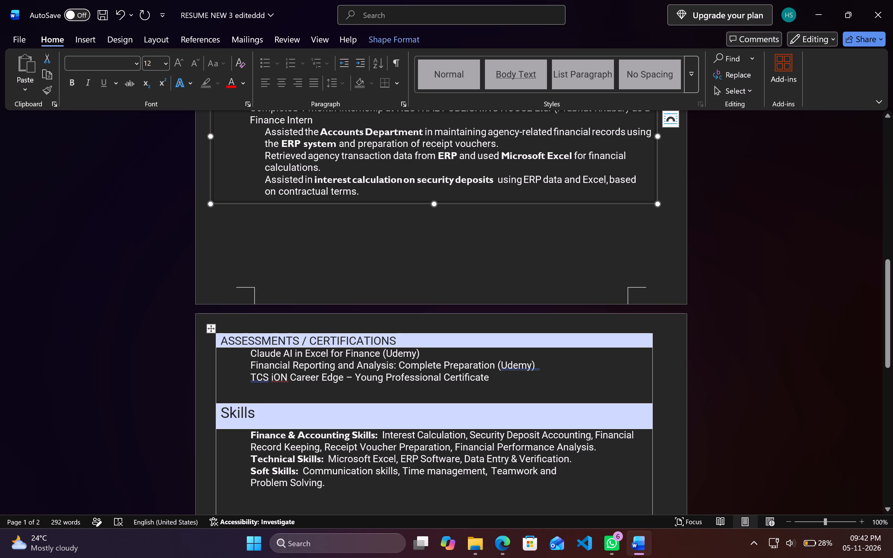
click(250, 391)
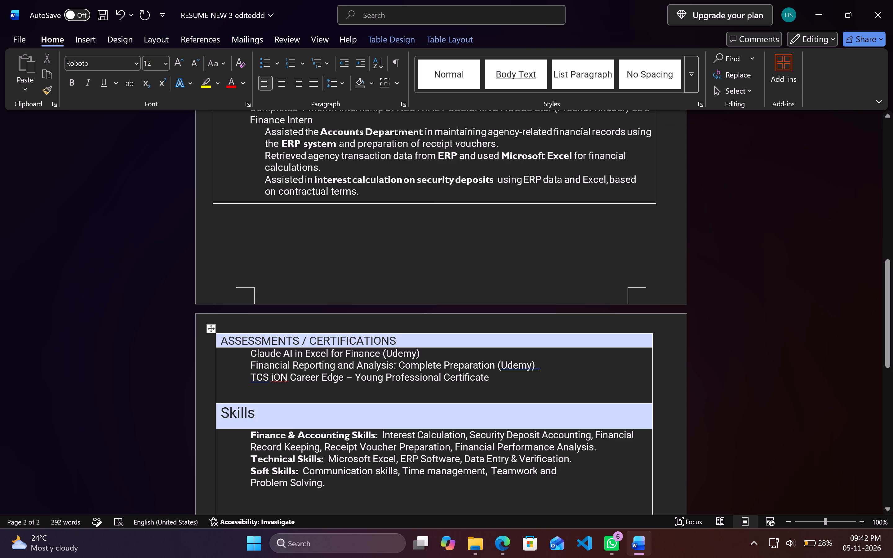
click(254, 393)
click(495, 381)
key(Return)
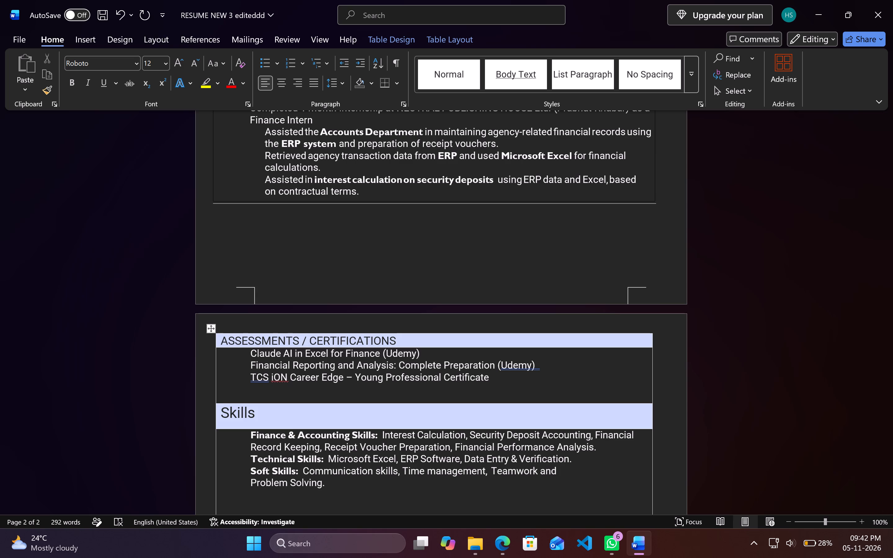
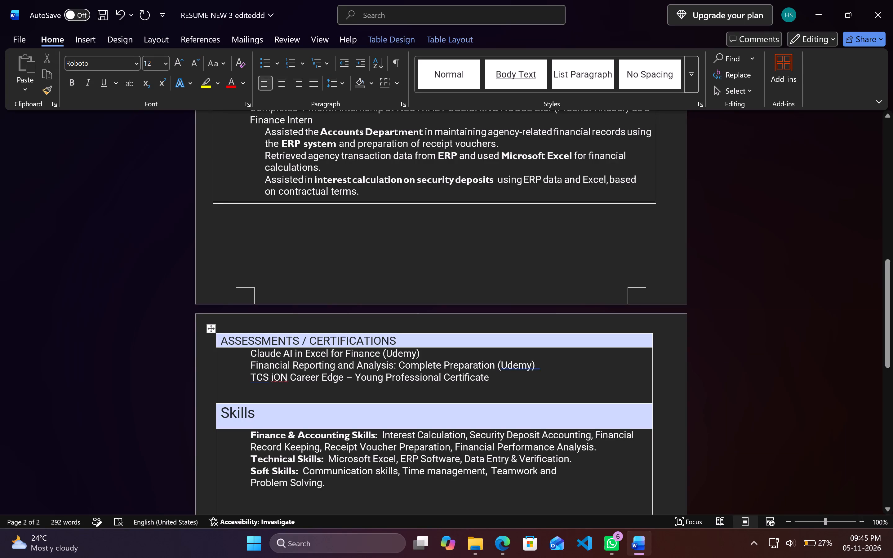
Review the edited resume from the Assessments / Certifications and Skills sections back up to the header on the first page.
scroll(745, 257, down, 1)
scroll(745, 257, up, 1)
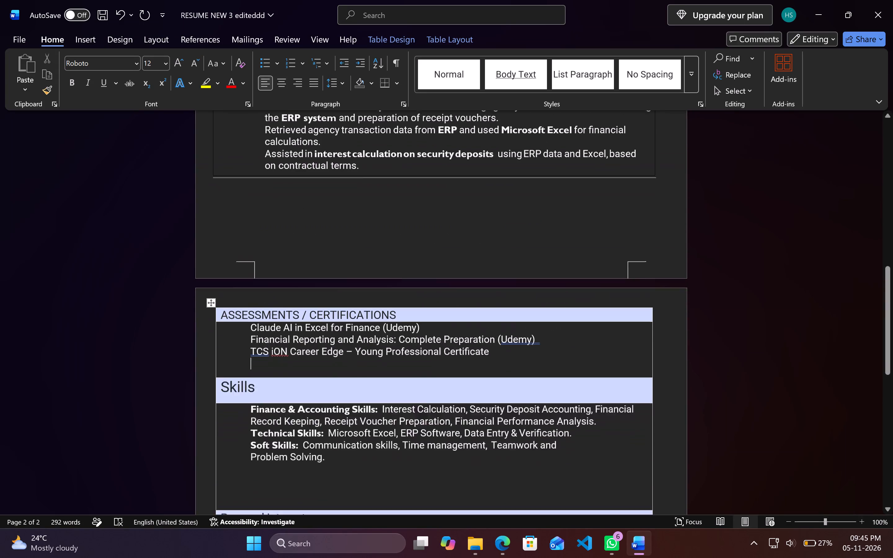
scroll(745, 257, up, 2)
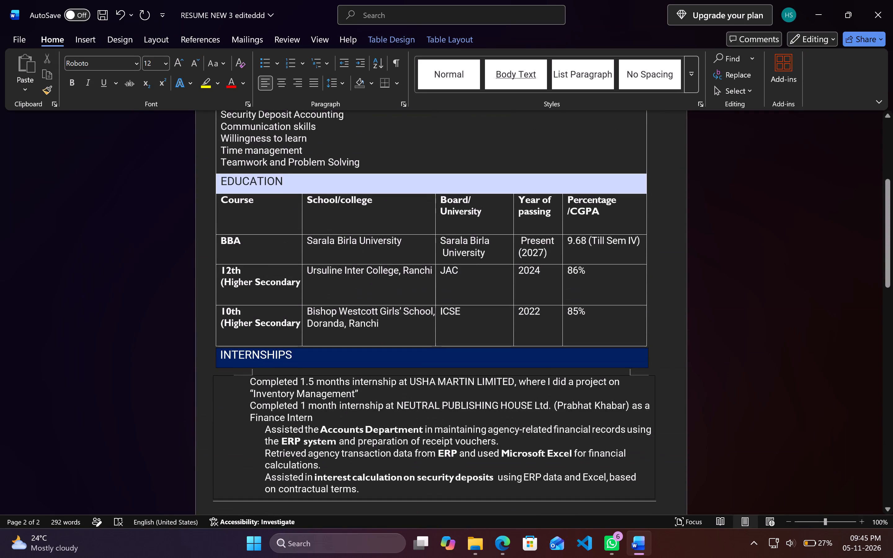